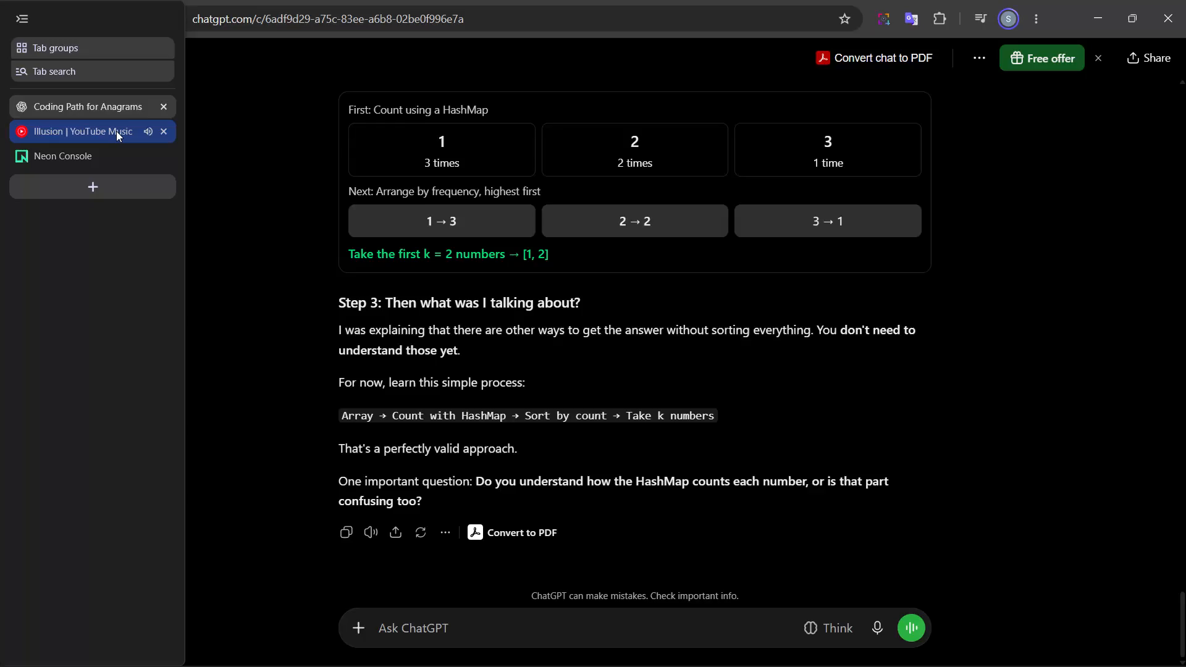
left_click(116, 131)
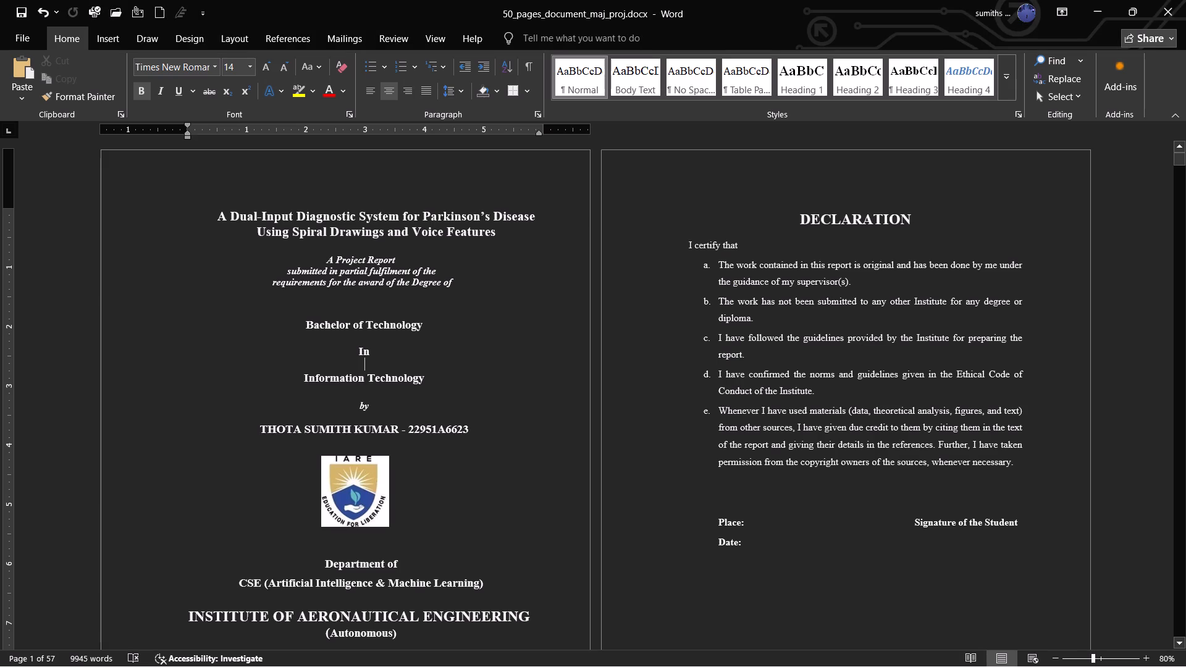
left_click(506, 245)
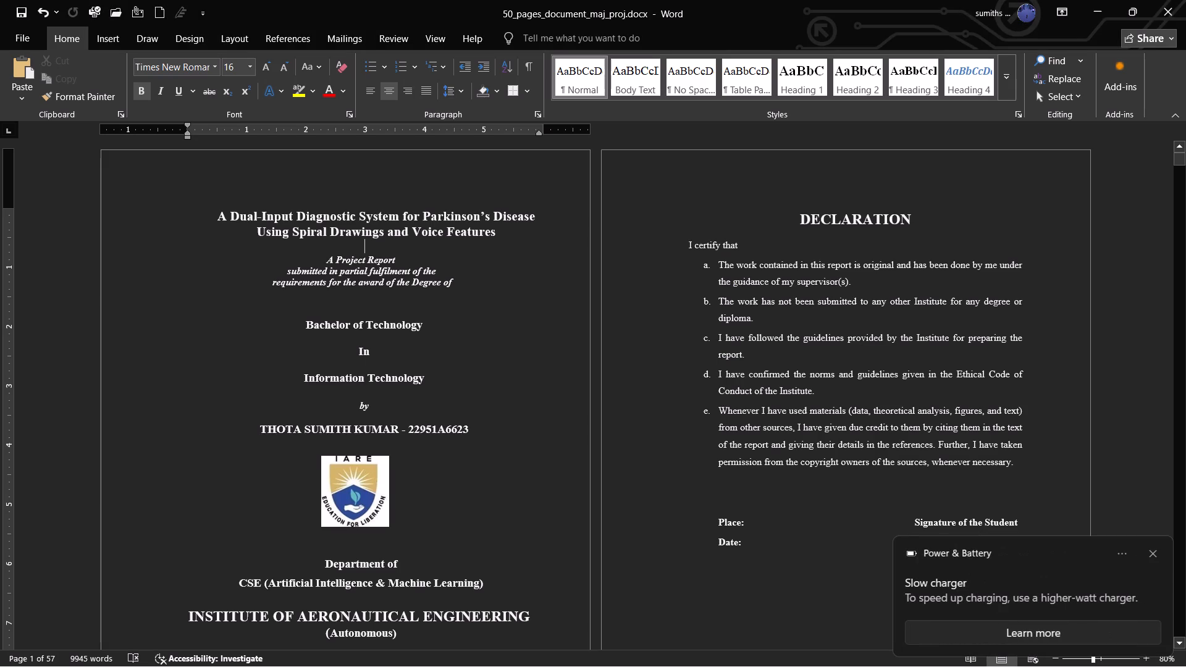
Open the Word file "GUIDELINES FOR B.TECH PROJECT REPORT PREPARATION - Copy" from the Downloads folder in File Explorer.
left_click(584, 655)
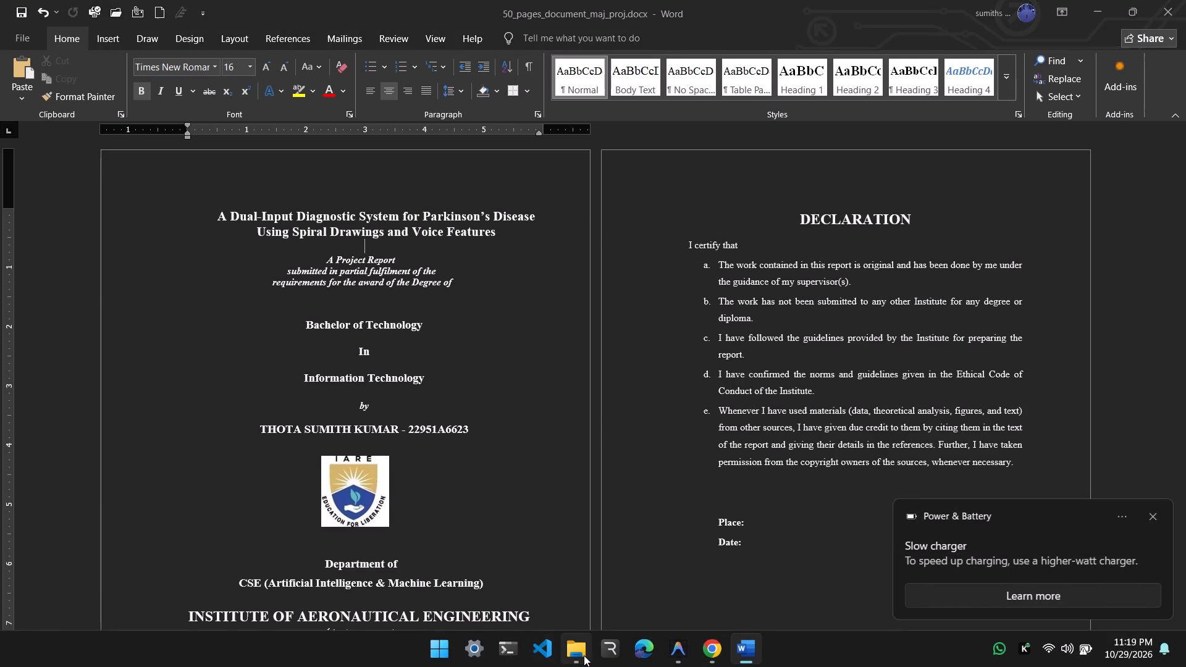
scroll(427, 493, "down", 2)
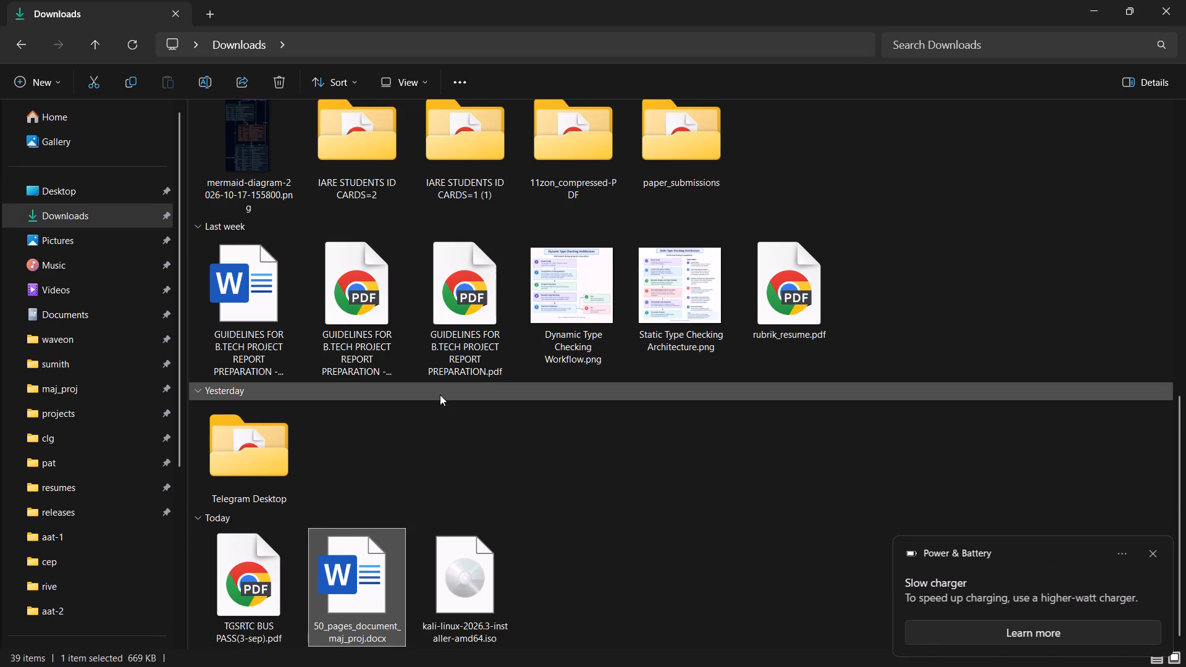
scroll(440, 395, "up", 1)
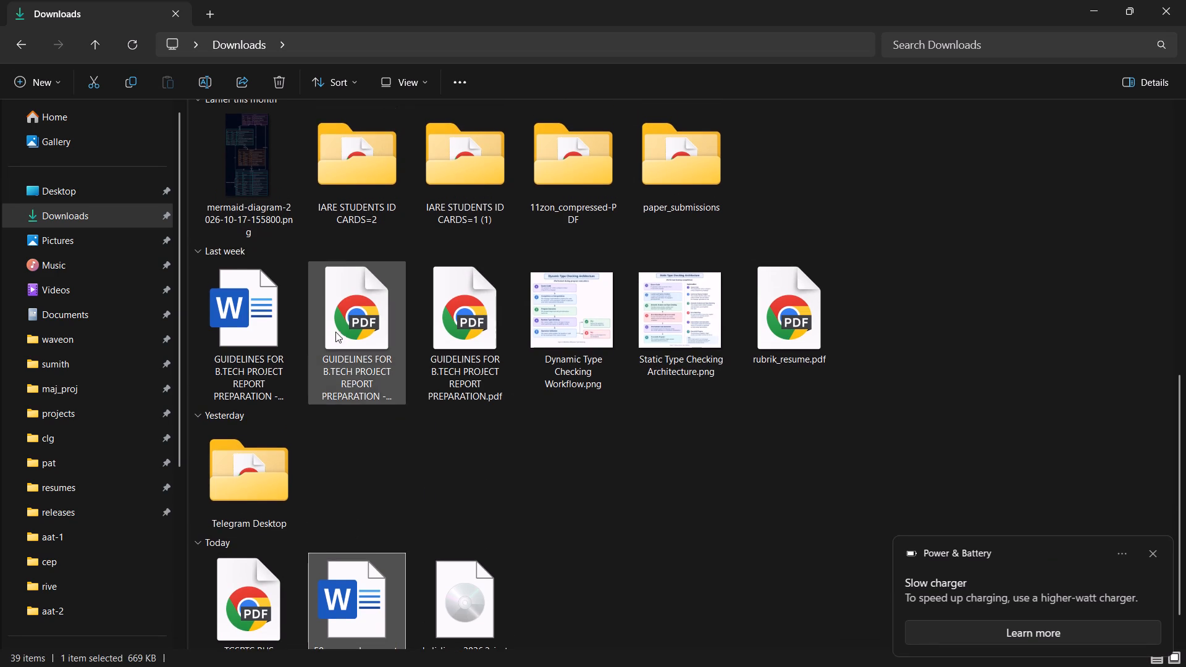
double_click(262, 327)
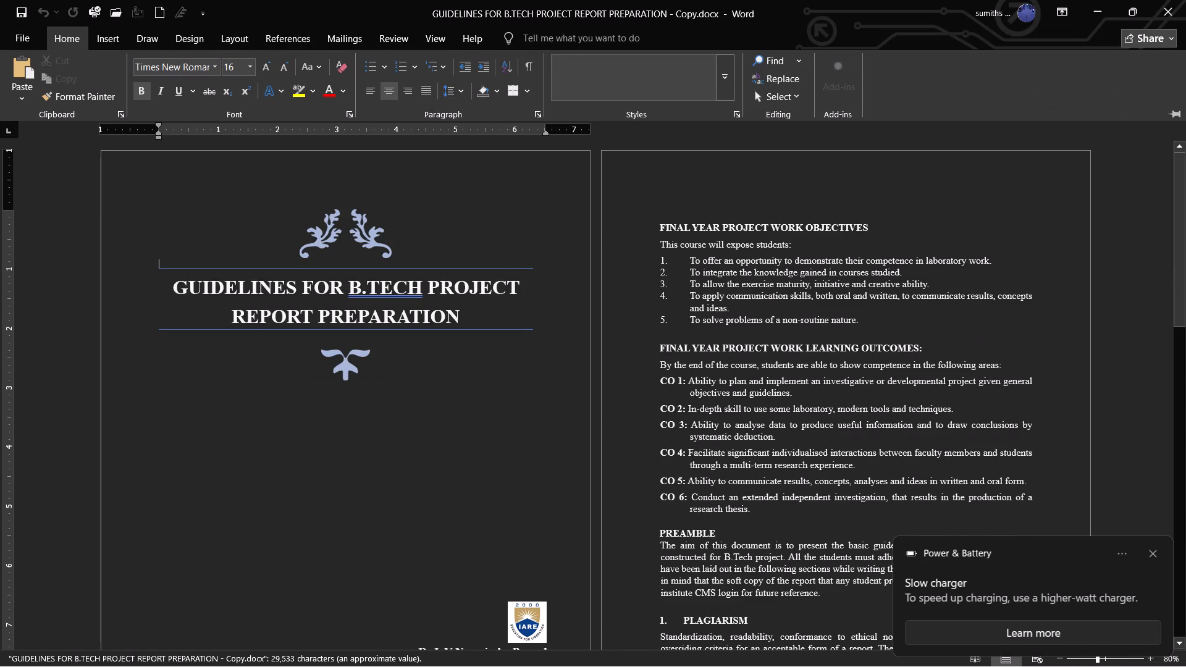
Look through the report guidelines for the sample cover page and the sample second title page.
scroll(406, 376, "down", 1)
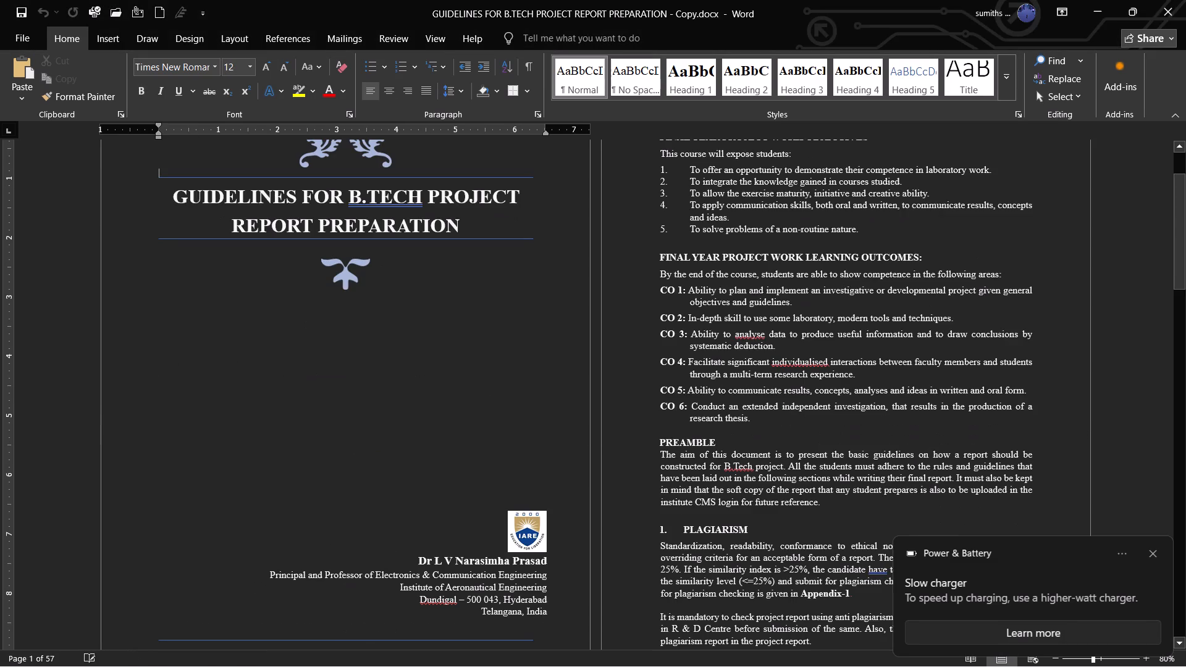
scroll(500, 435, "down", 13)
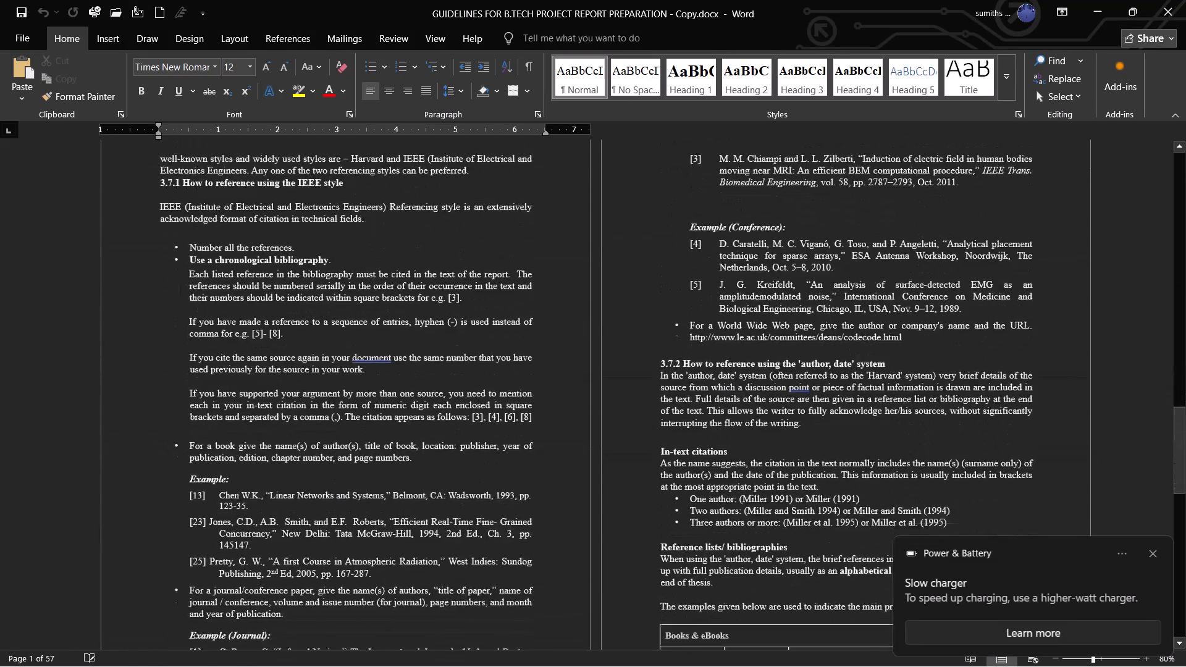
scroll(500, 435, "down", 18)
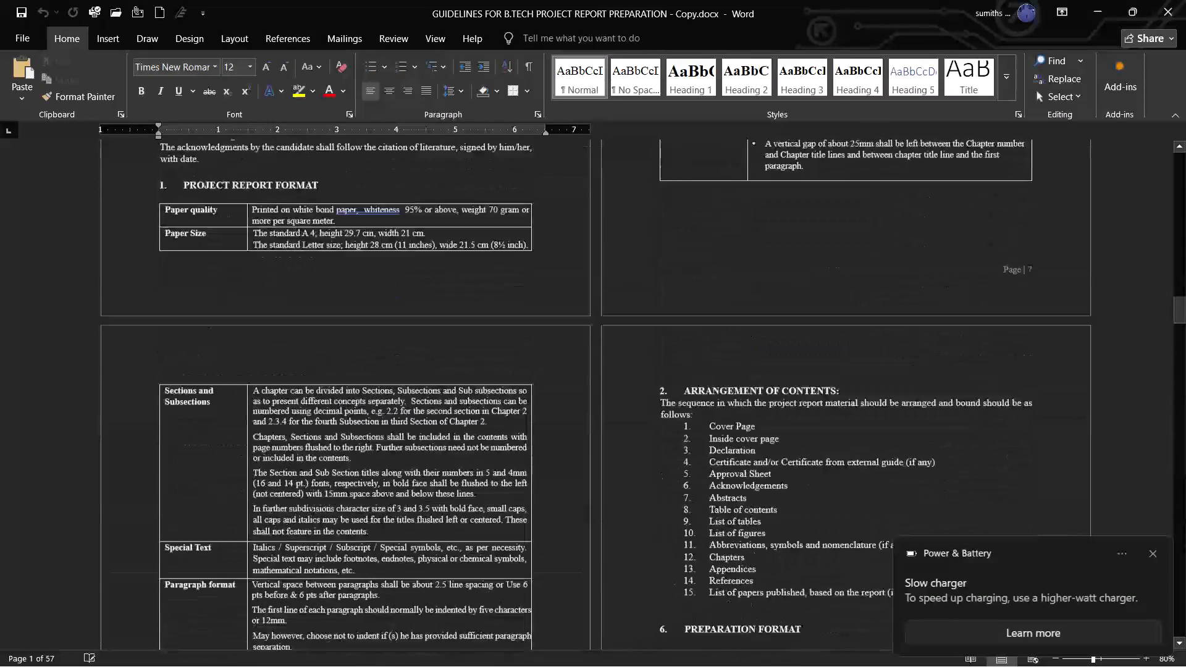
scroll(500, 435, "down", 4)
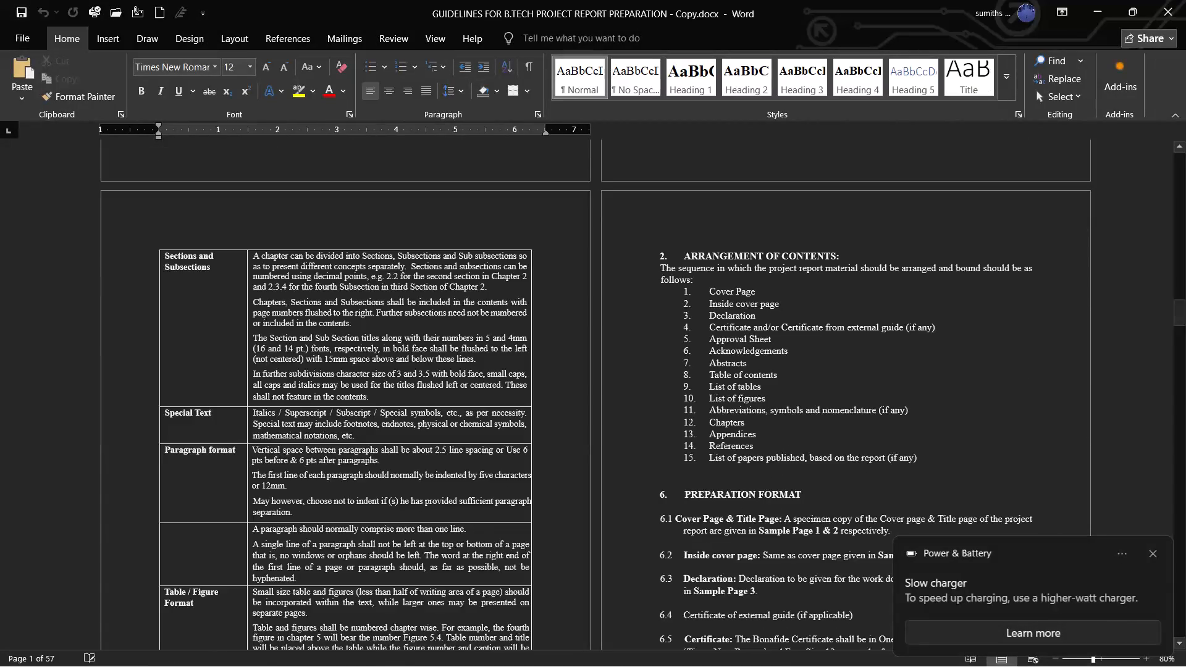
scroll(642, 453, "down", 10)
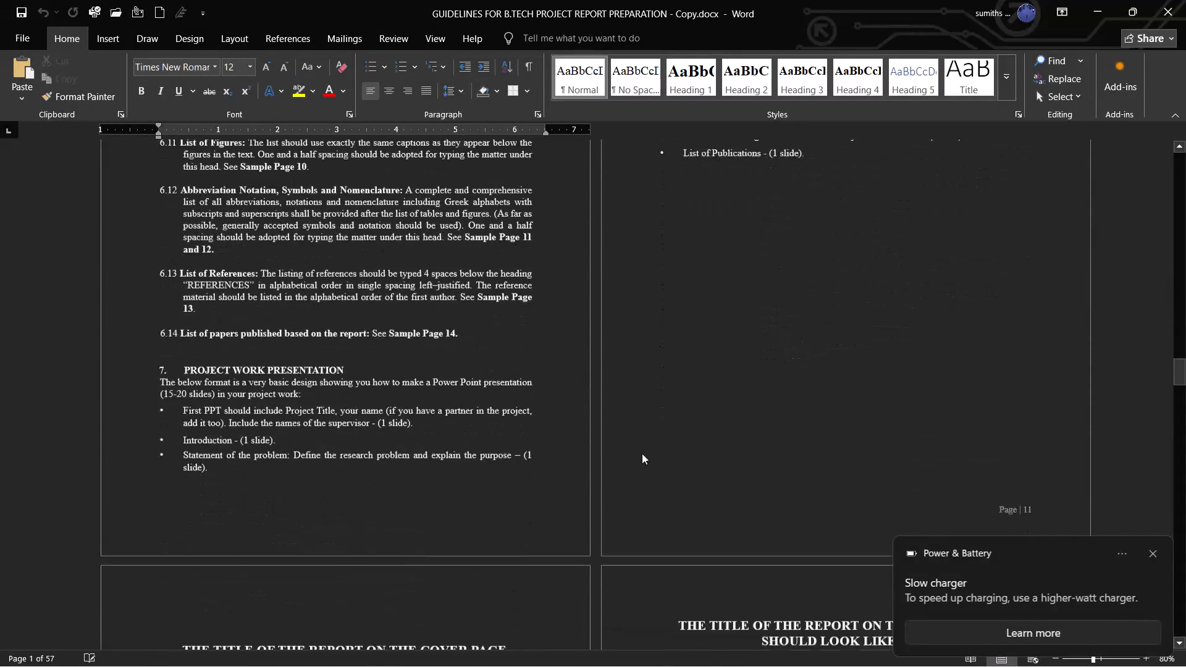
scroll(642, 453, "down", 2)
scroll(642, 453, "up", 1)
scroll(846, 355, "up", 1)
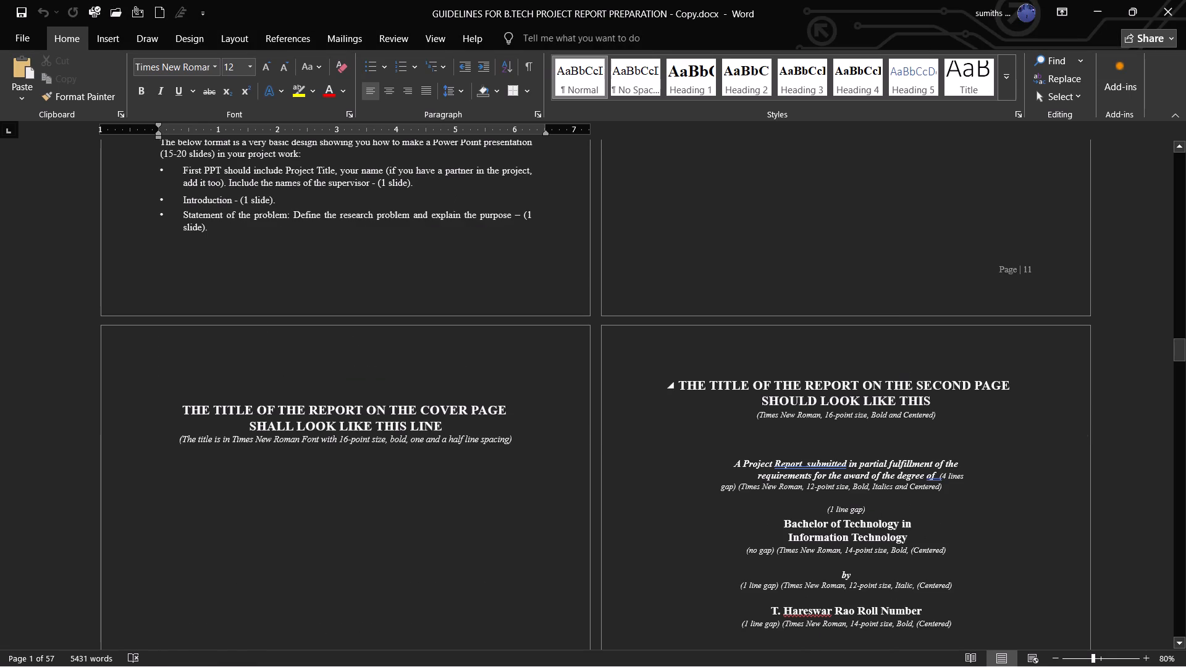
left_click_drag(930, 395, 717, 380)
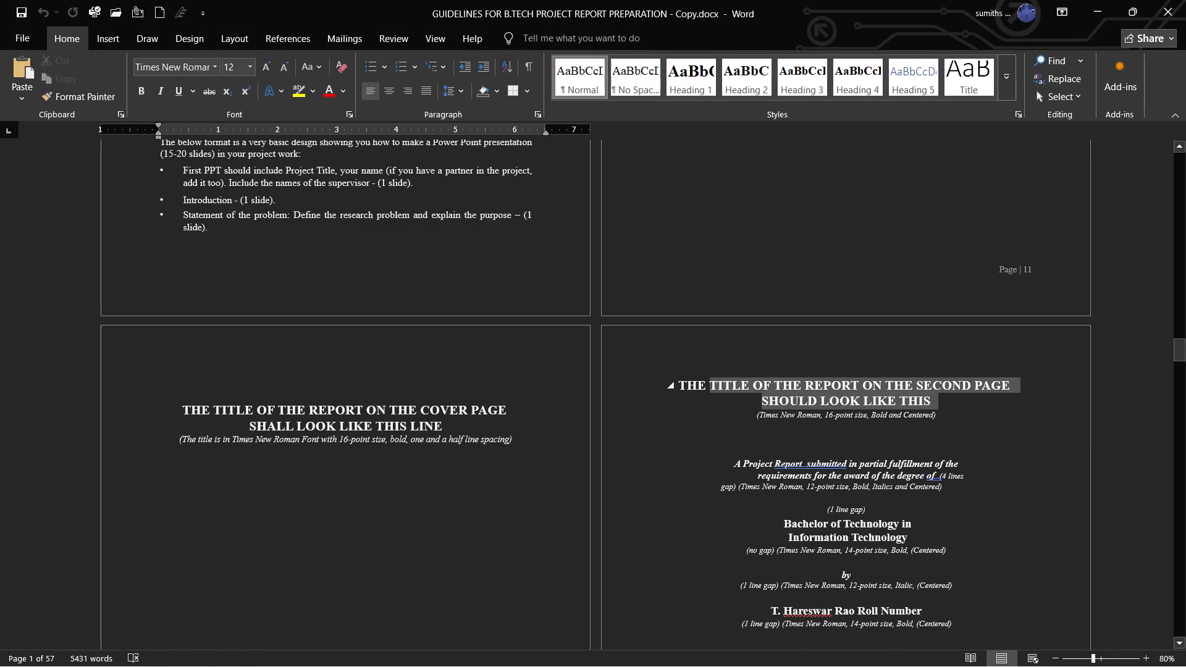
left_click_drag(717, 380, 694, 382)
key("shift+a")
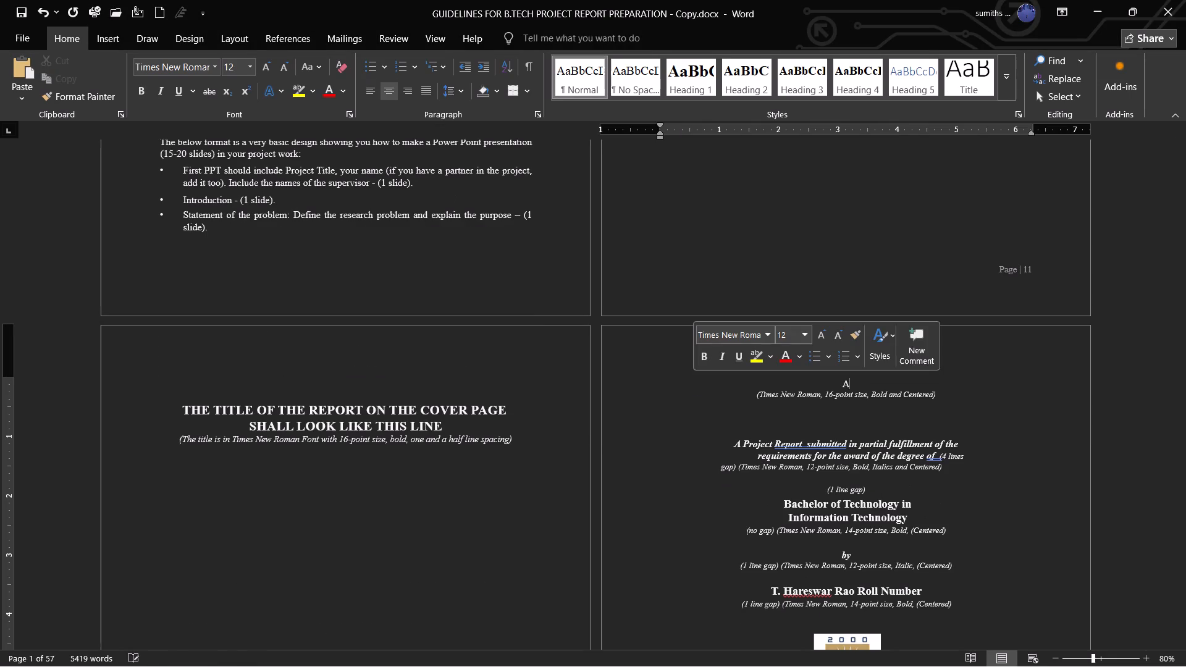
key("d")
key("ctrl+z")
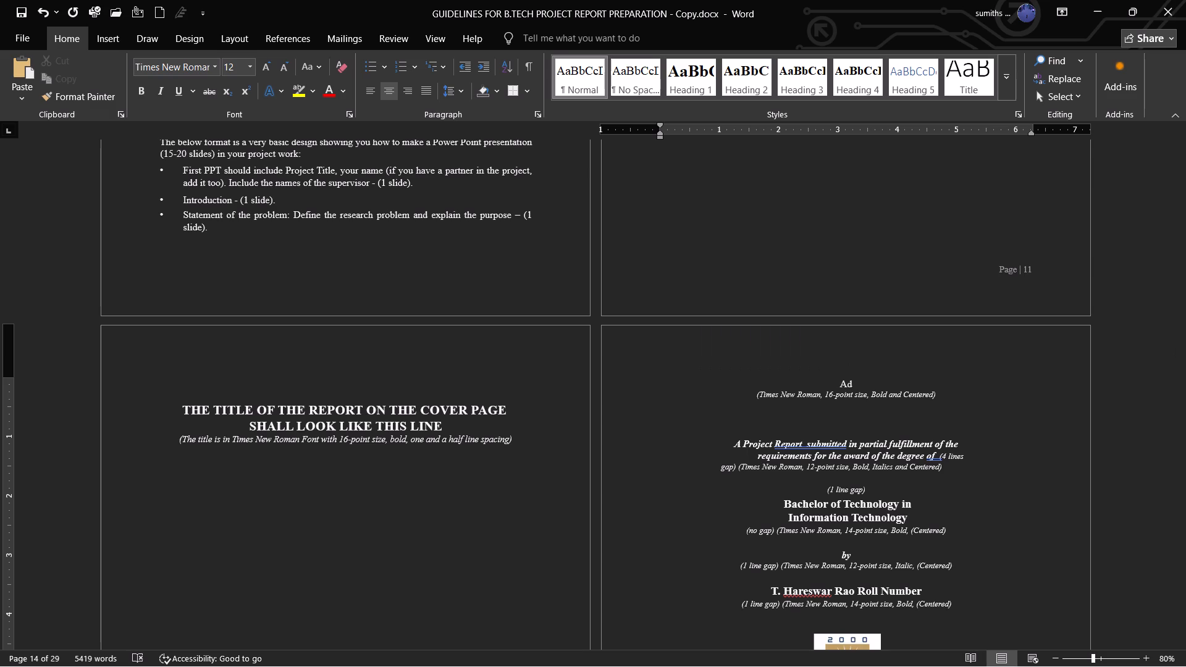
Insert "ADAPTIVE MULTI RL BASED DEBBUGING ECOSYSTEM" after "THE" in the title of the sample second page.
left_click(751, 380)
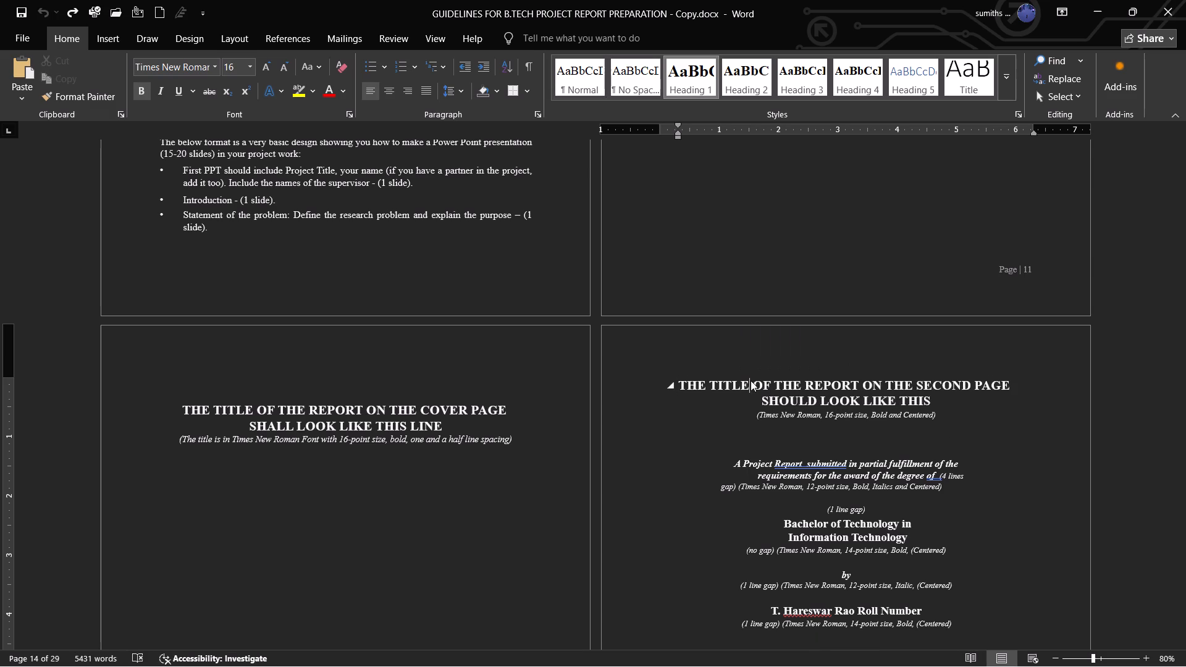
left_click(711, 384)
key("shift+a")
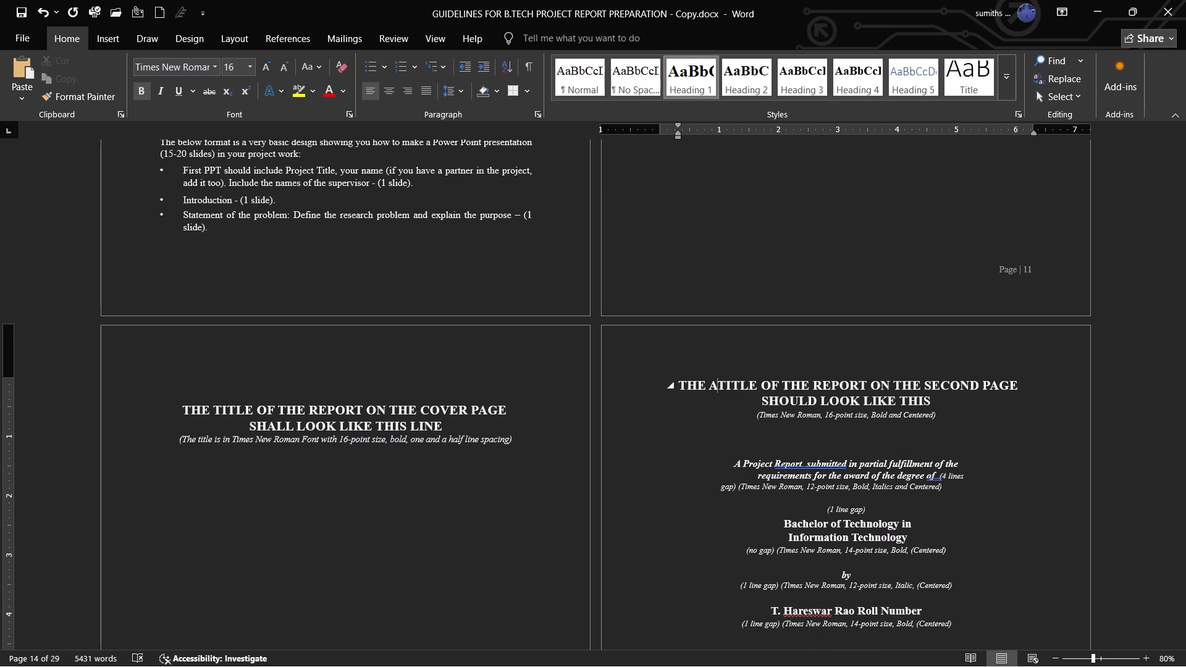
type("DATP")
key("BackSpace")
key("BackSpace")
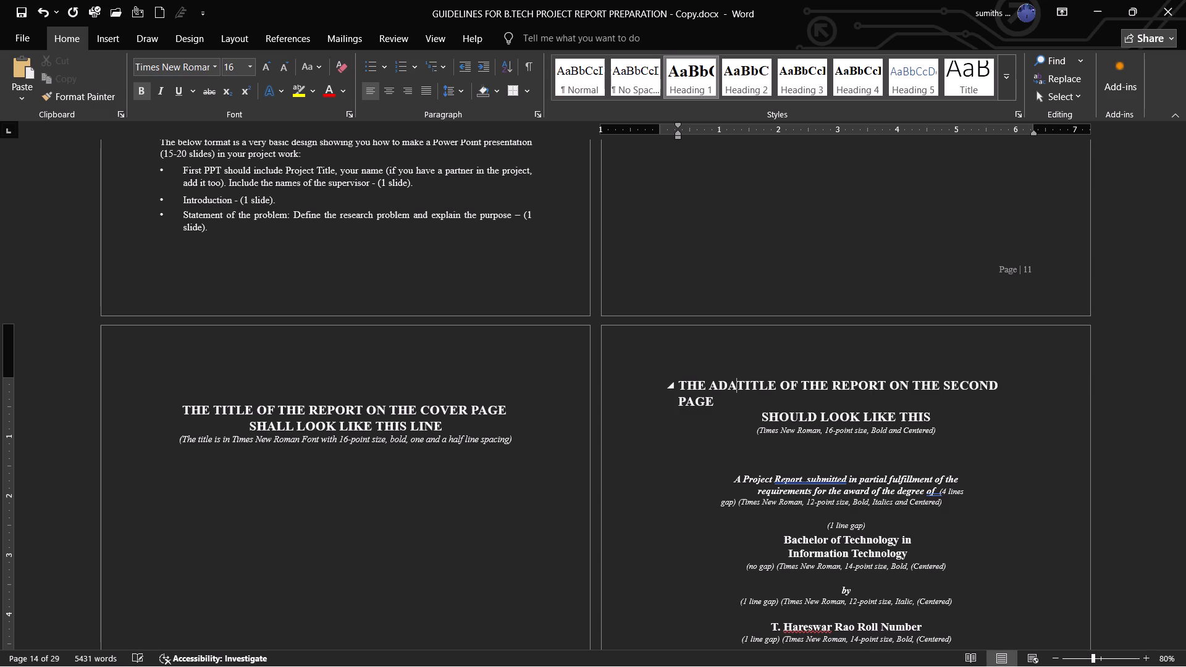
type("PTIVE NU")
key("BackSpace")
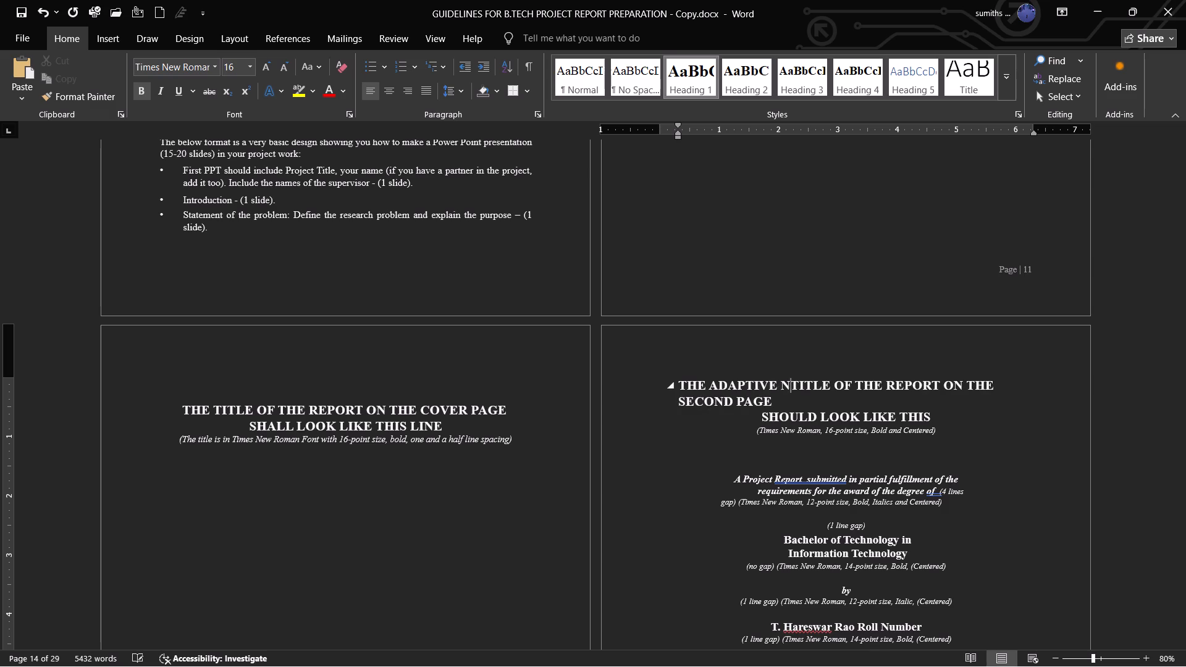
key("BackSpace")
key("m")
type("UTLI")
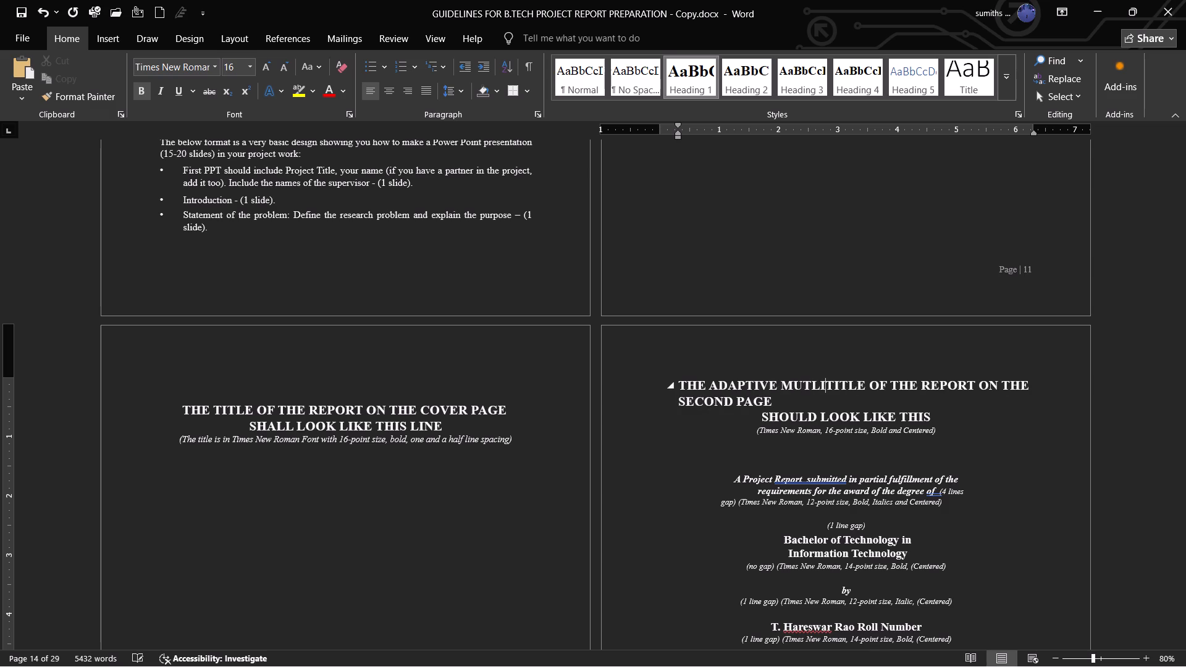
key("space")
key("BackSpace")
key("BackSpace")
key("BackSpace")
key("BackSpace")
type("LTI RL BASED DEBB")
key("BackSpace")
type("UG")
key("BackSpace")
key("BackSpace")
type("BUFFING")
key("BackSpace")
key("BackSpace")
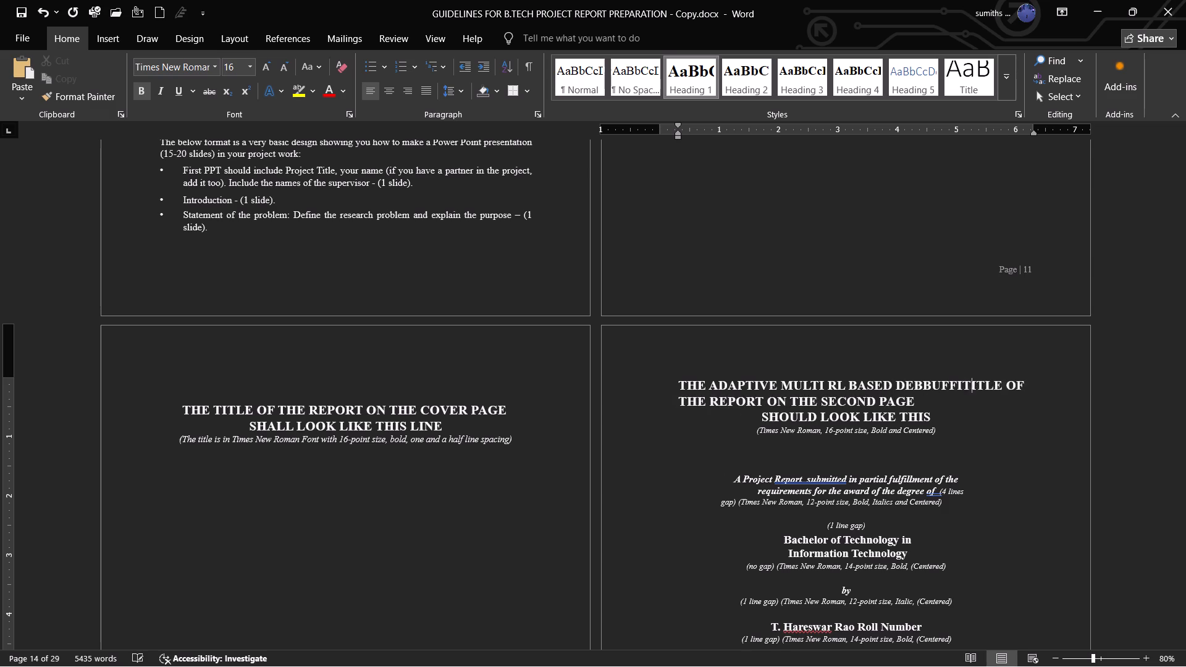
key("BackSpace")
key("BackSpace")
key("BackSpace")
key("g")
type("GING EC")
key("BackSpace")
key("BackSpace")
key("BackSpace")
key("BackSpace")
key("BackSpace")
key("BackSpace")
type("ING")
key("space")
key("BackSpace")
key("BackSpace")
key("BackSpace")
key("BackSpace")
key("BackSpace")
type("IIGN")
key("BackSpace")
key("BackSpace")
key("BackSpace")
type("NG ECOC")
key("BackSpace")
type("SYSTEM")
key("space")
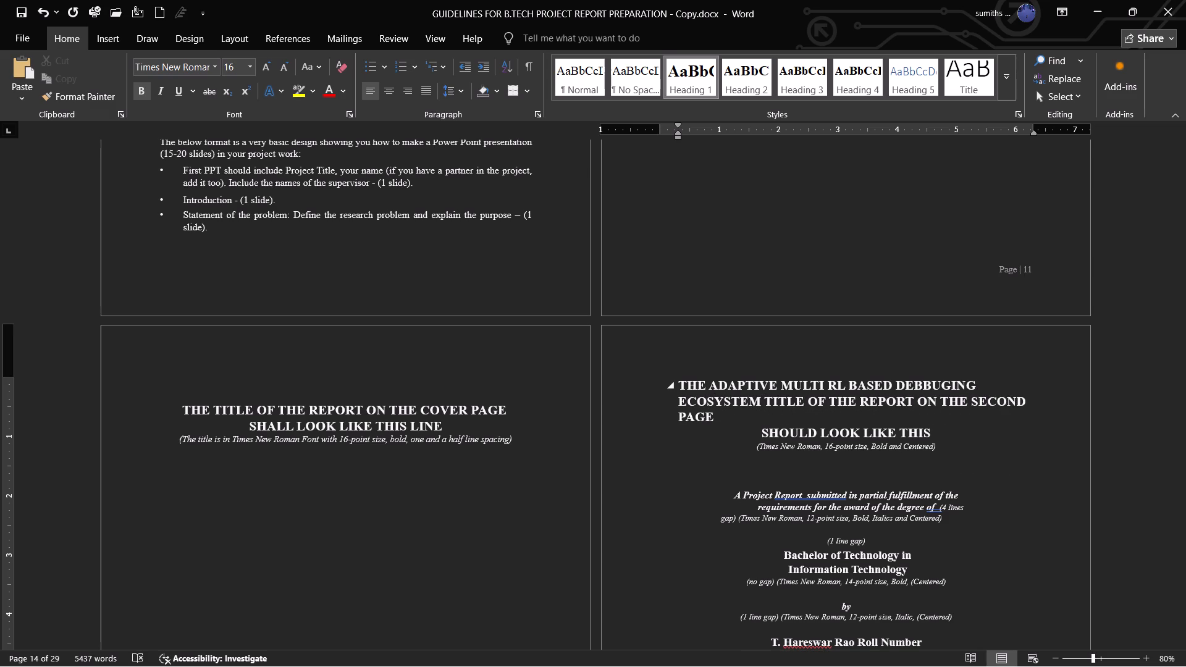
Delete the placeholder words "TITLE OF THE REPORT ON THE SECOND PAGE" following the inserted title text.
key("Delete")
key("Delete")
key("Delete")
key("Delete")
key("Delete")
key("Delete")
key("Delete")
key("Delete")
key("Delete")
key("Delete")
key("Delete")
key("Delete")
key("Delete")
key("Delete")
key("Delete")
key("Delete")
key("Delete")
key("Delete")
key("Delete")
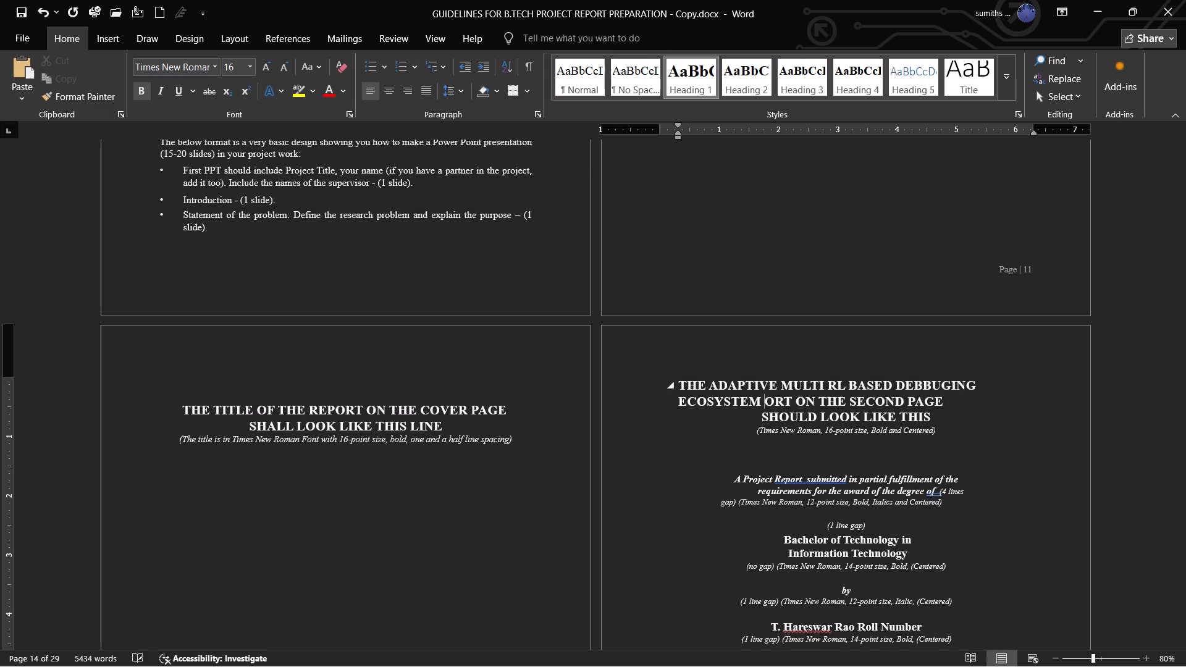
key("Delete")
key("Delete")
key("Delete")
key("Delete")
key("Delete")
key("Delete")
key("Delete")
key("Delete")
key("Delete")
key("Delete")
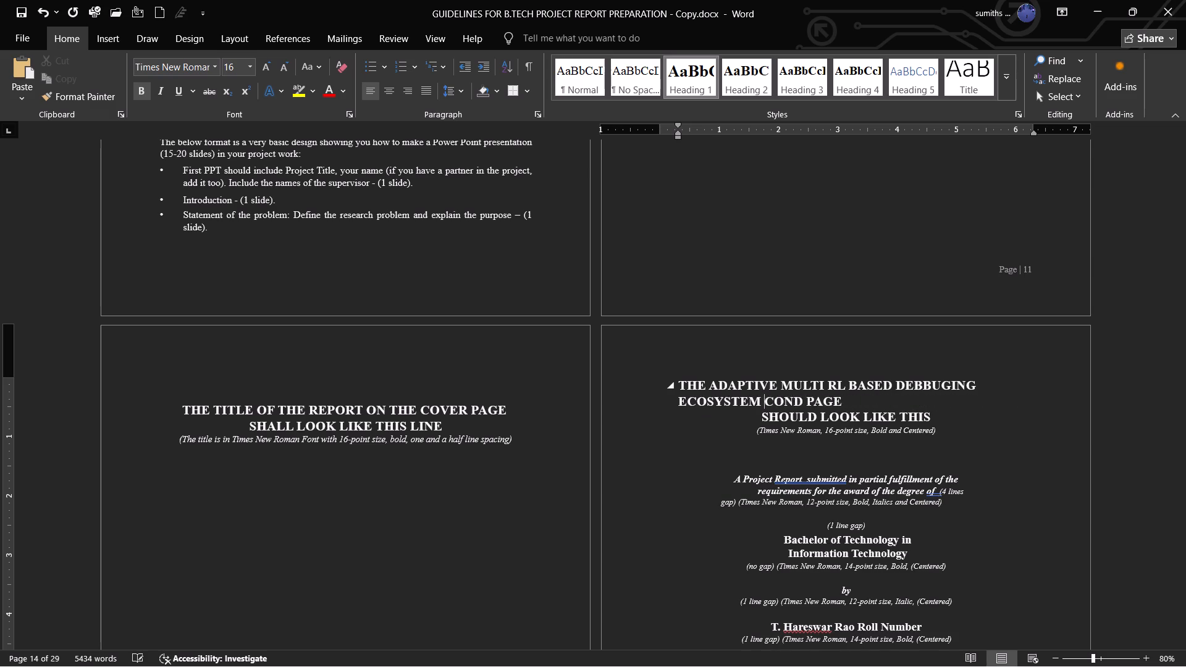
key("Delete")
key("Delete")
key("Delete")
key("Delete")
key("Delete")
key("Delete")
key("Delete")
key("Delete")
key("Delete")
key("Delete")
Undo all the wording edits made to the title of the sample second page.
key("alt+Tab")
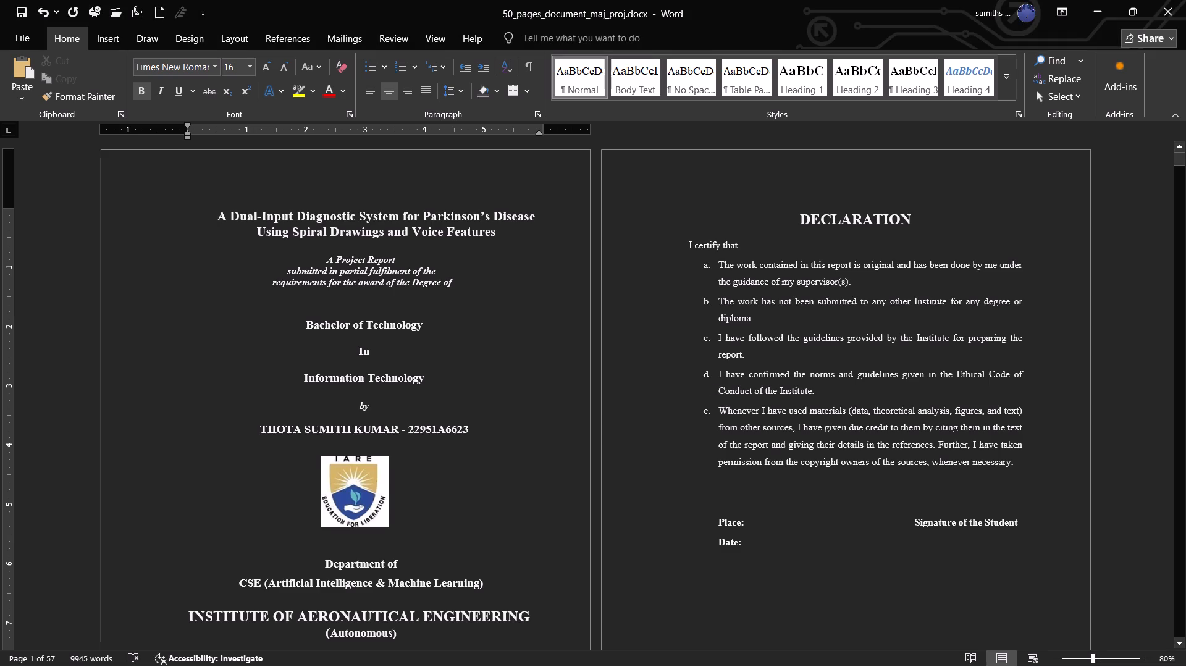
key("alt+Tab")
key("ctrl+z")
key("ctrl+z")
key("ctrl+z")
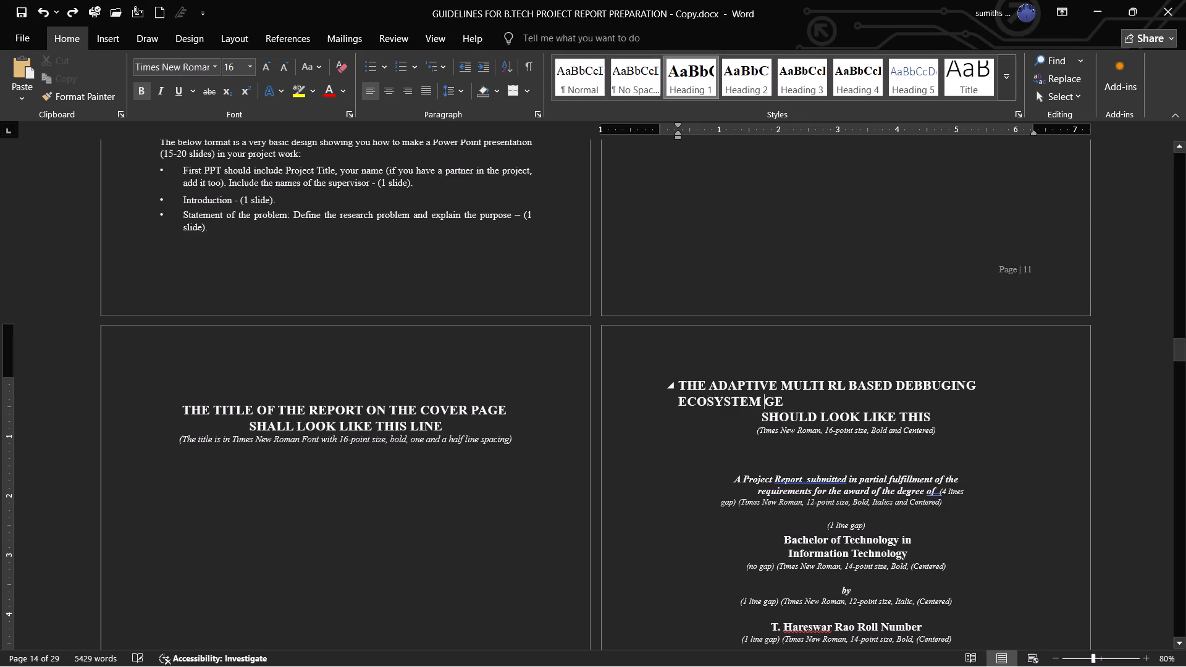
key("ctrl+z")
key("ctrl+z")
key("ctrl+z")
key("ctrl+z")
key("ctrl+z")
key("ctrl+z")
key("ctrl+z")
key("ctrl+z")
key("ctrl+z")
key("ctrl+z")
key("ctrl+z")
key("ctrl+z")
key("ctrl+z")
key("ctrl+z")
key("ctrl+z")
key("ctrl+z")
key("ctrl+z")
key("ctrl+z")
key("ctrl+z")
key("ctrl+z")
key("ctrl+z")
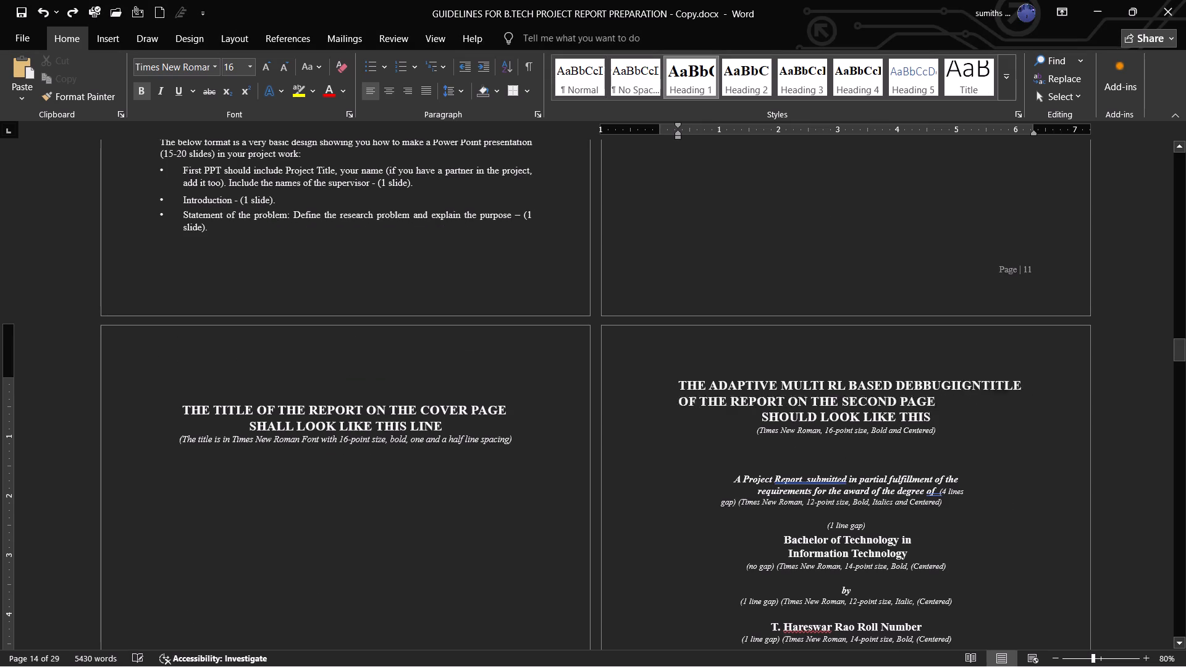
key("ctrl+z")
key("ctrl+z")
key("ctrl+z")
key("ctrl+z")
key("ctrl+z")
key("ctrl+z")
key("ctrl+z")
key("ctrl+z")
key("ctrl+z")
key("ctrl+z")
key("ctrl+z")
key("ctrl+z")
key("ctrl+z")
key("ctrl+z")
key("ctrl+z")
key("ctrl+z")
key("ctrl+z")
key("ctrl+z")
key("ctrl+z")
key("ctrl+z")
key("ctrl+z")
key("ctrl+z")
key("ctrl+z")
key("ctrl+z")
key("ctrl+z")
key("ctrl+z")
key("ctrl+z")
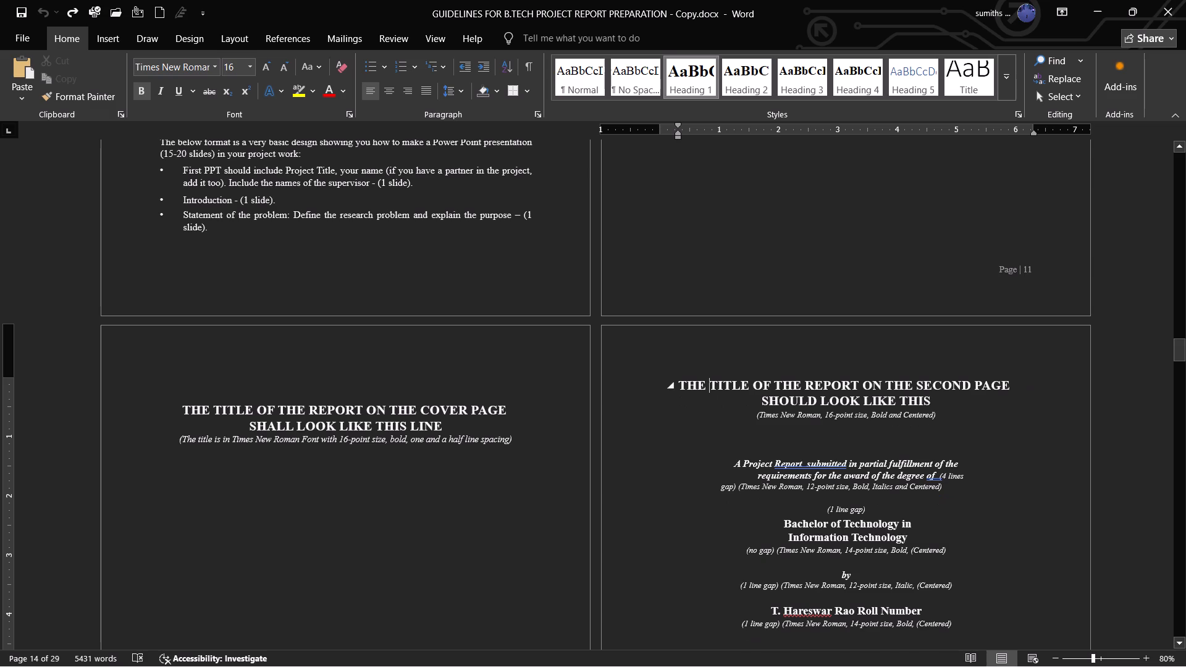
Replace the entire placeholder title on the sample second page with "ADAPTIVE MULTI AGENT RL BASED DEBUGGING ECOSYSTEM".
left_click_drag(924, 398, 851, 393)
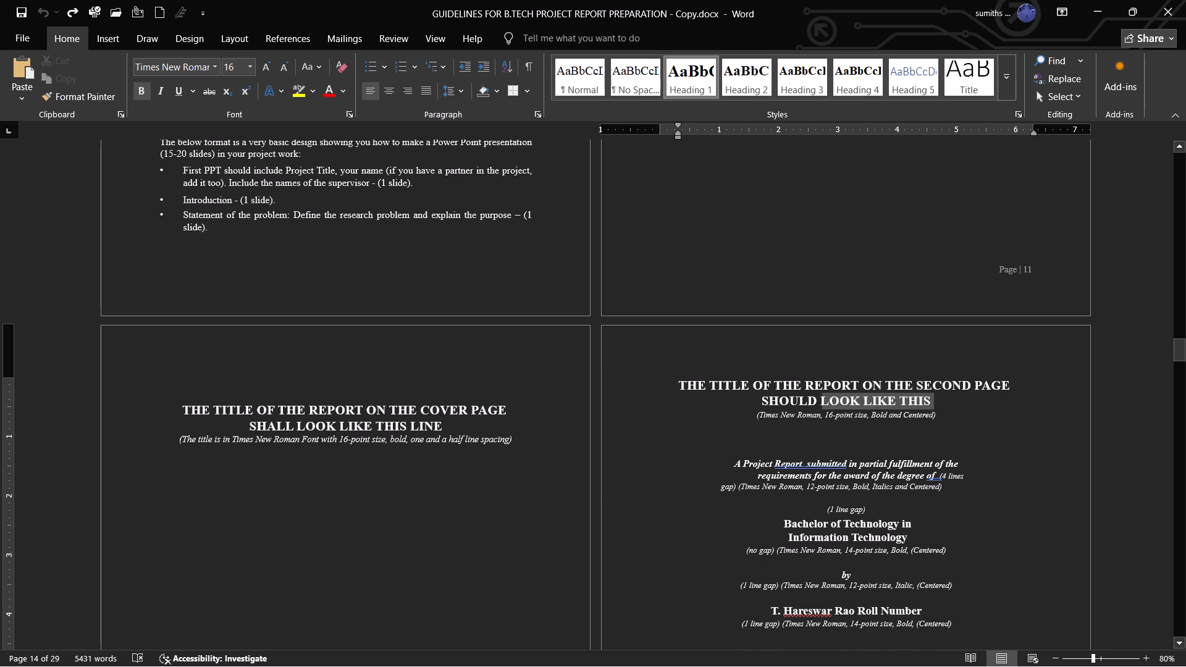
left_click_drag(851, 393, 818, 387)
key("shift+d")
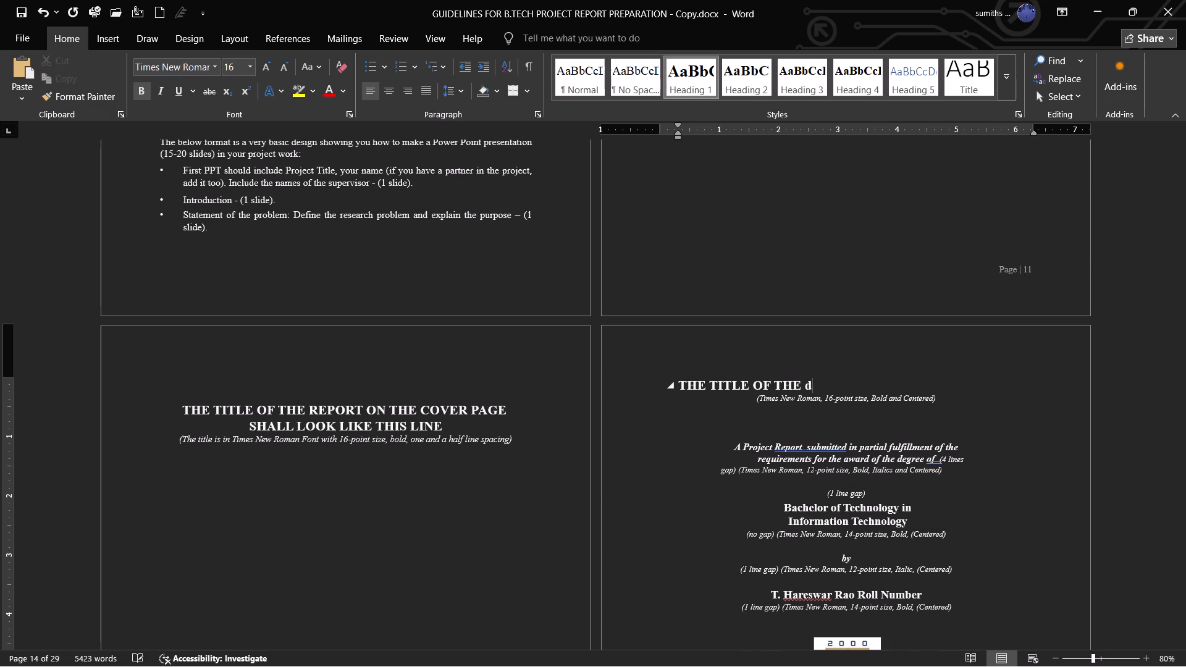
key("a")
key("Left")
key("BackSpace")
key("BackSpace")
key("BackSpace")
key("BackSpace")
key("BackSpace")
key("BackSpace")
key("BackSpace")
key("BackSpace")
key("BackSpace")
key("BackSpace")
key("BackSpace")
key("BackSpace")
key("BackSpace")
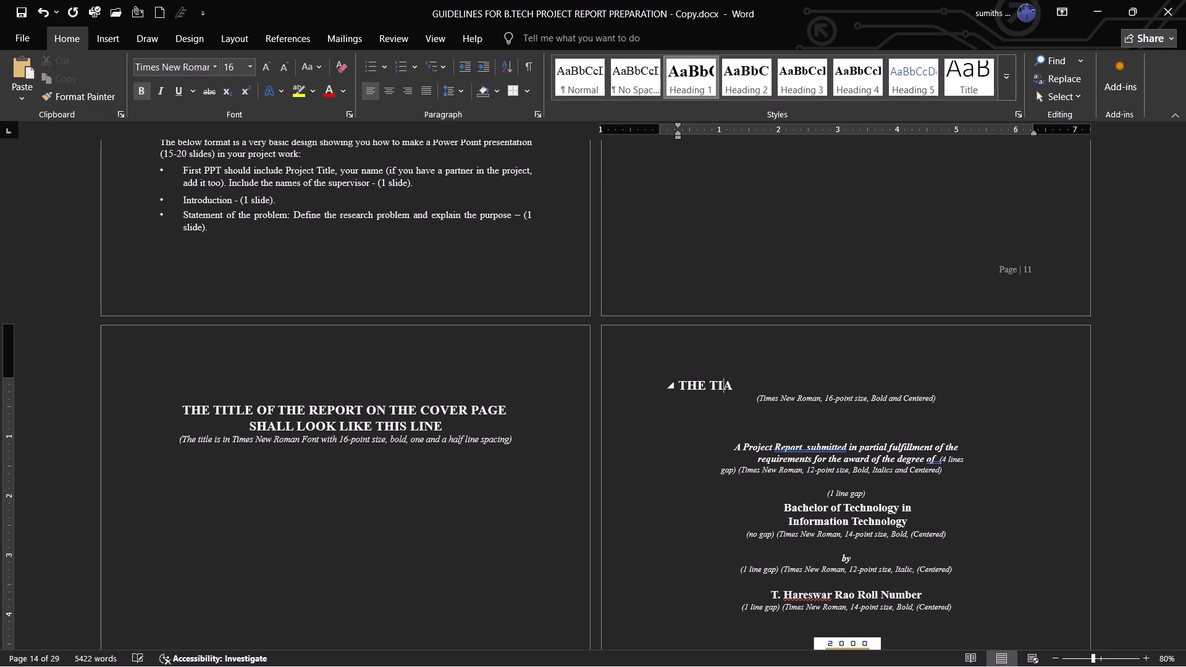
key("BackSpace")
key("BackSpace")
key("BackSpace")
key("BackSpace")
key("BackSpace")
key("Right")
type("DAPTIVE MUTL")
key("BackSpace")
key("BackSpace")
key("BackSpace")
key("l")
key("BackSpace")
type("ULTI AGENT AR")
key("BackSpace")
key("BackSpace")
type("RL BASED DEU")
key("BackSpace")
type("BUGGING ECOSYSTEM")
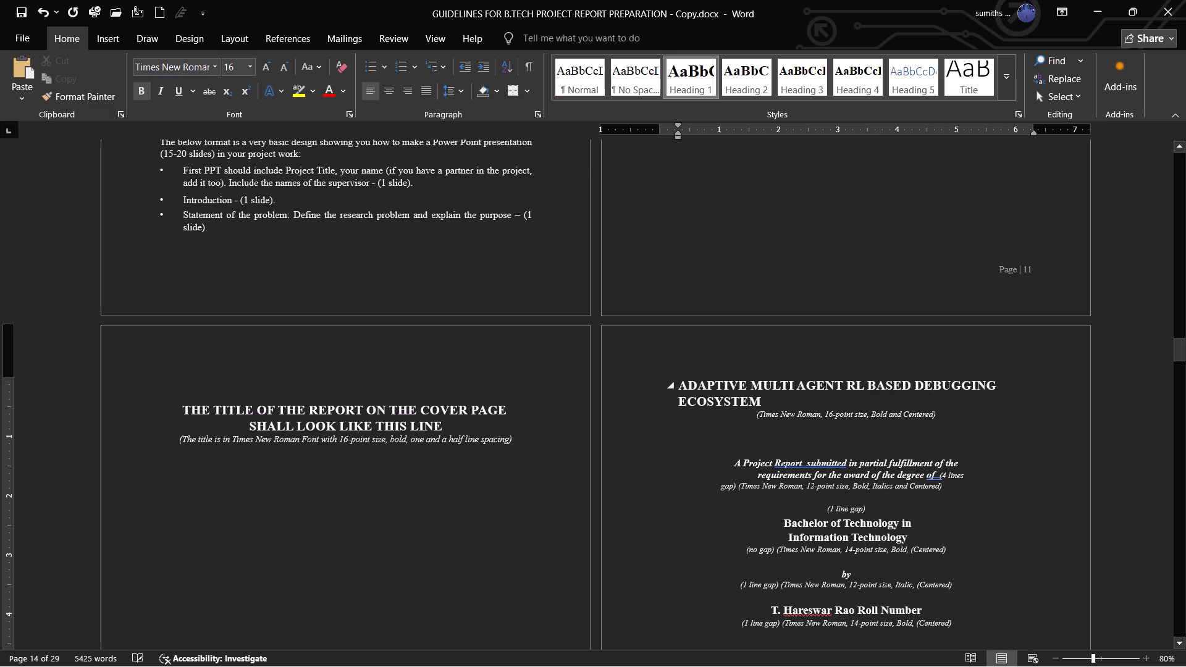
Center the new report title on the sample second page.
left_click(397, 93)
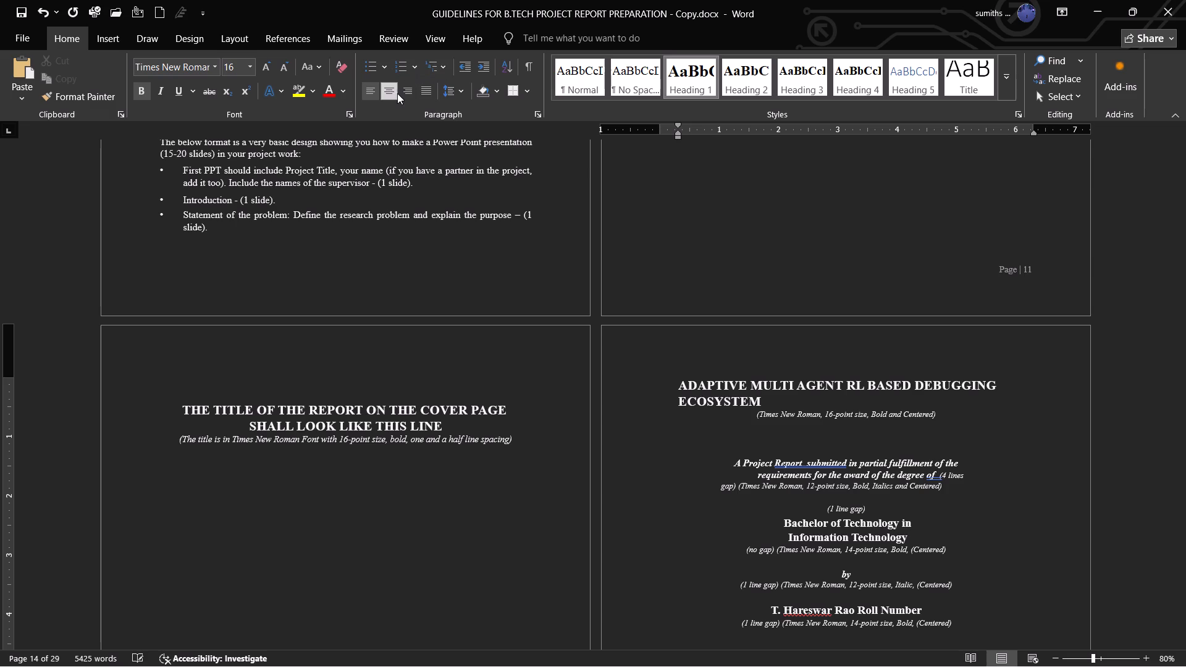
Examine the rest of the sample second page and compare it with the title page in "50_pages_document_maj_proj".
scroll(844, 392, "down", 1)
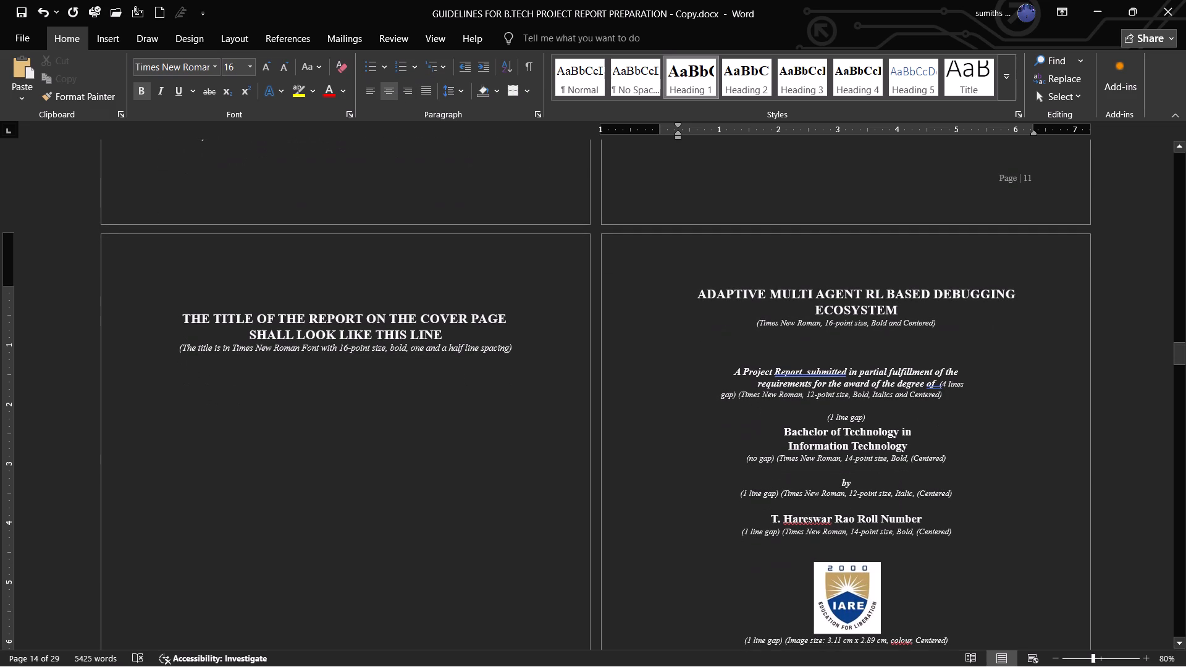
left_click(876, 342)
scroll(849, 366, "down", 2)
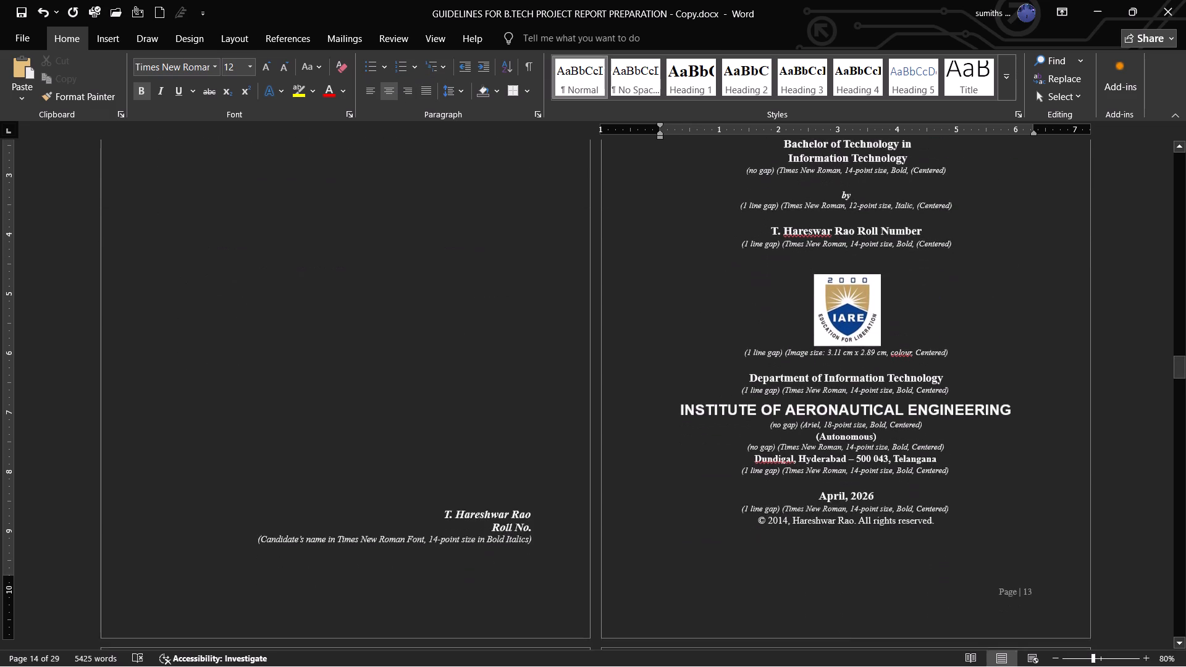
scroll(849, 366, "down", 3)
scroll(849, 366, "up", 2)
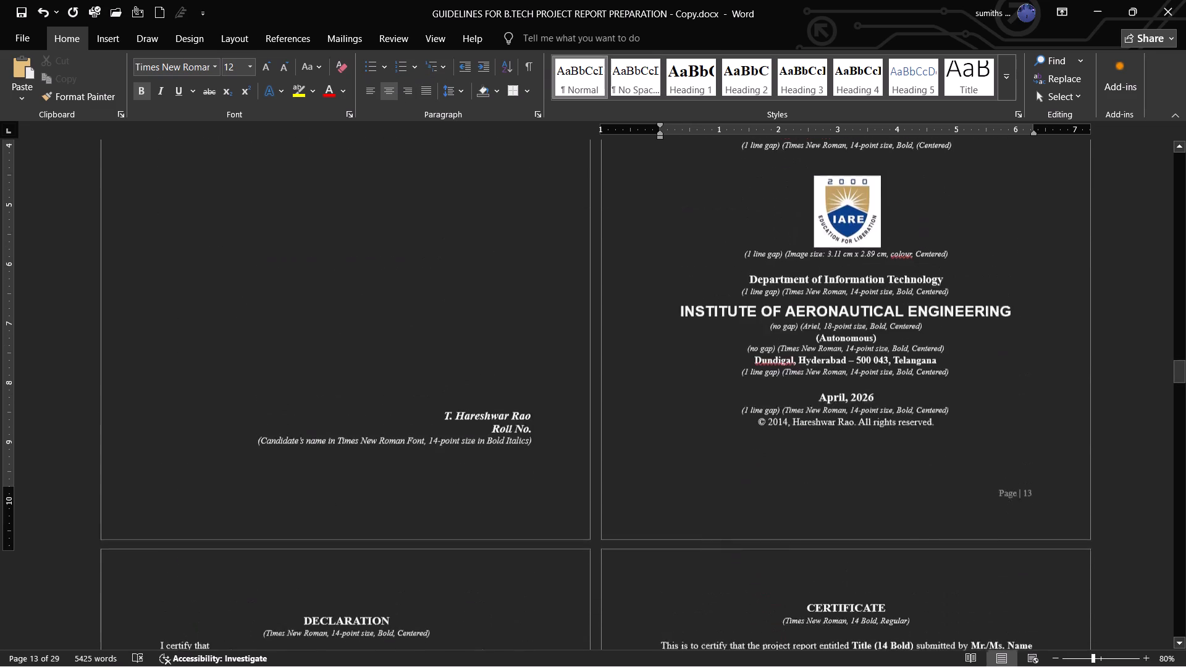
scroll(849, 366, "up", 2)
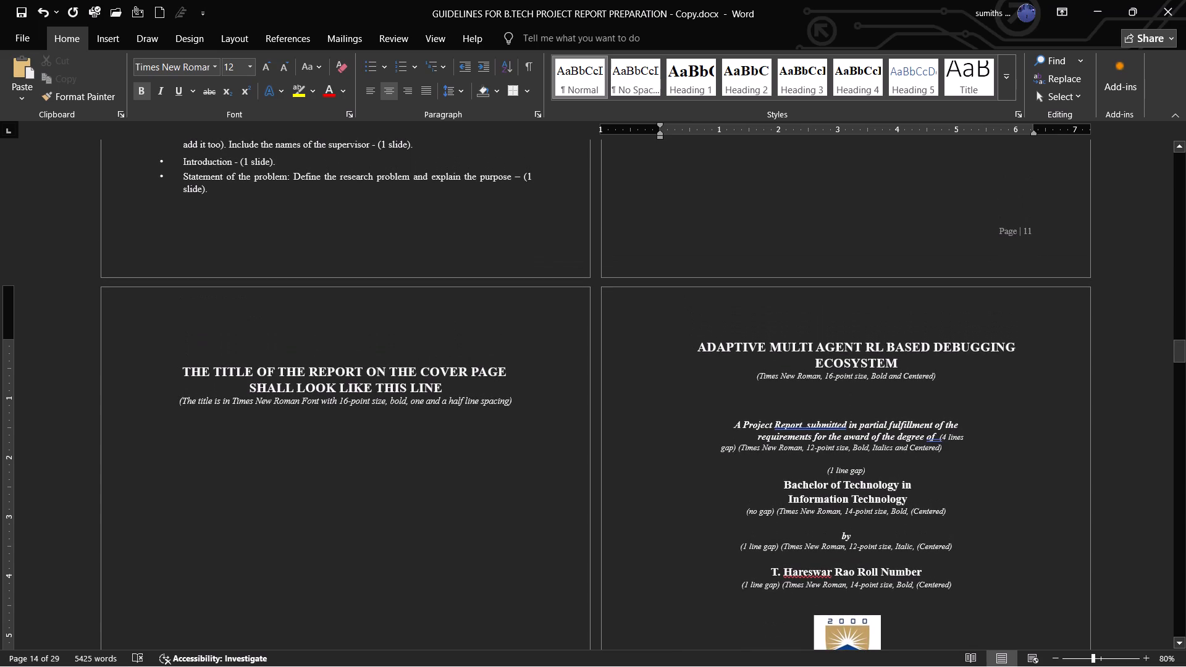
key("alt+Tab")
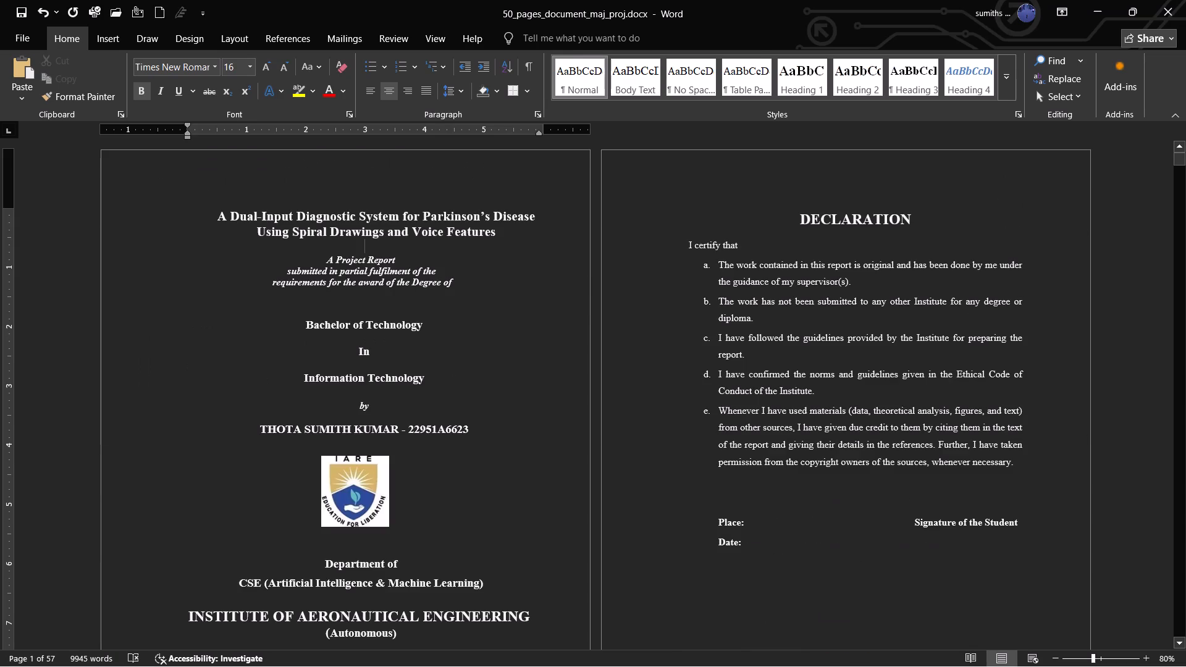
key("alt+Tab")
key("alt+Tab")
key("alt+Tab")
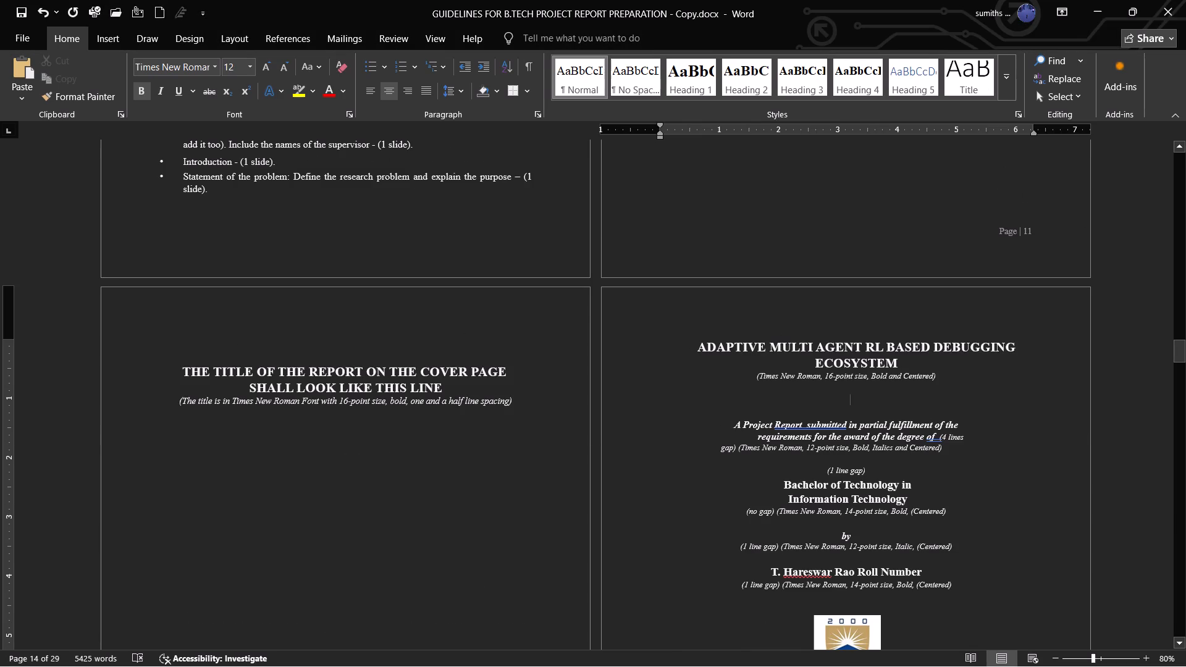
left_click(939, 438)
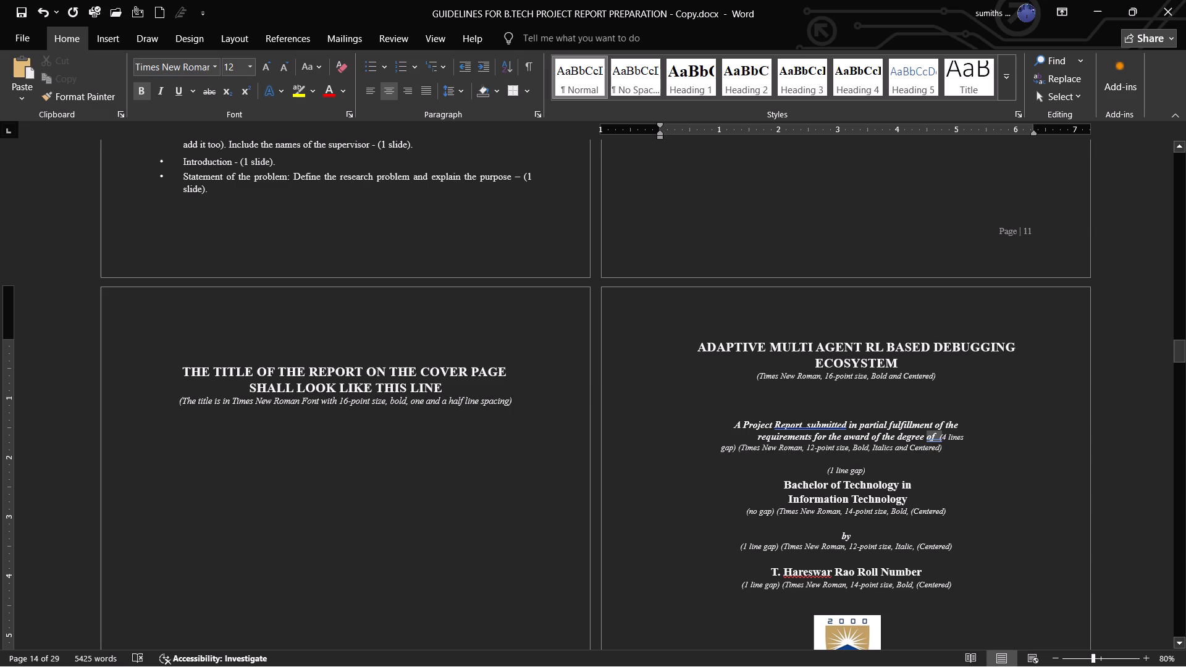
left_click(943, 437)
Open the PDF "GUIDELINES FOR B.TECH PROJECT REPORT PREPARATION - Copy" from the Downloads folder in File Explorer.
key("alt+Tab")
key("alt+Tab")
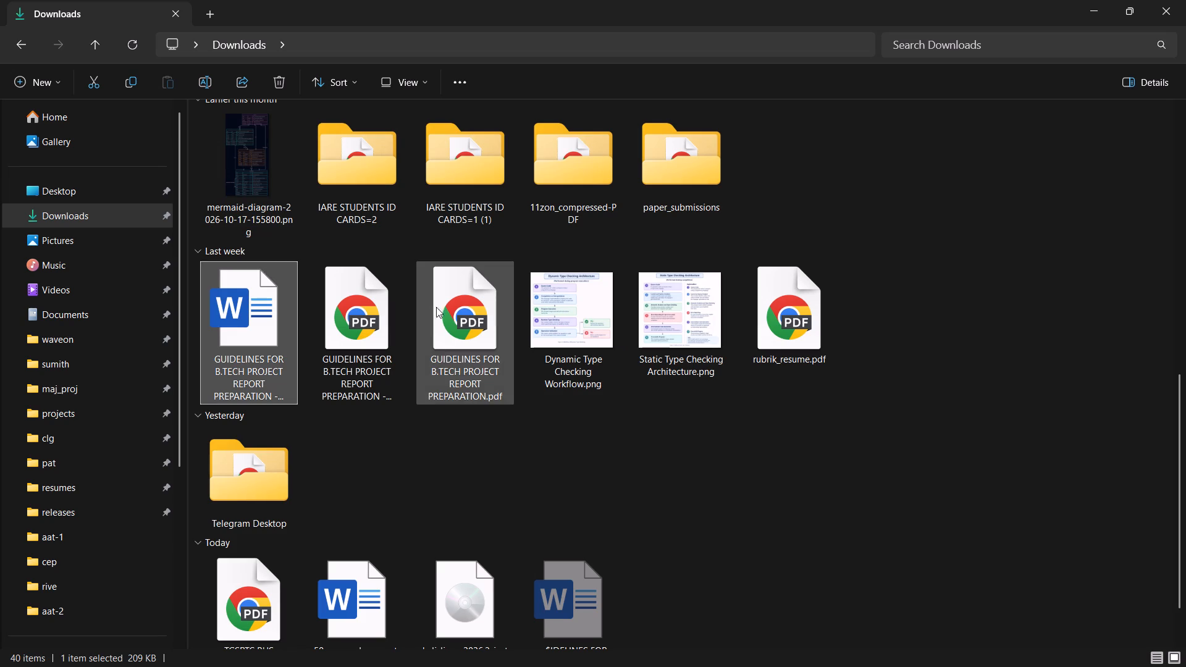
double_click(373, 357)
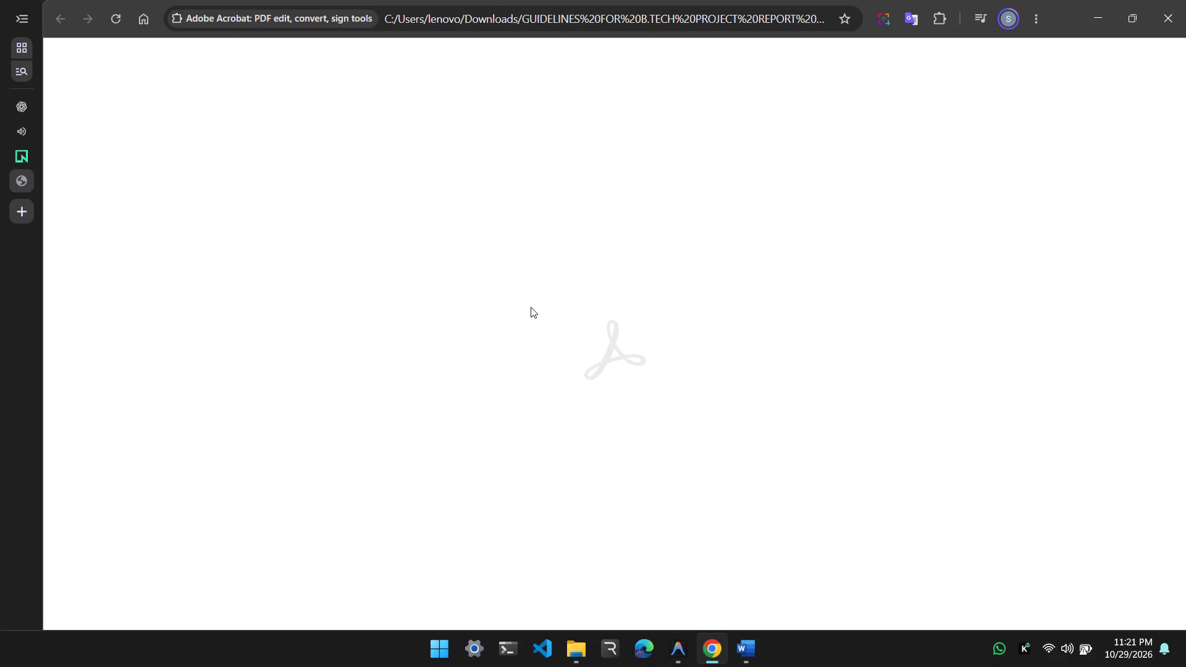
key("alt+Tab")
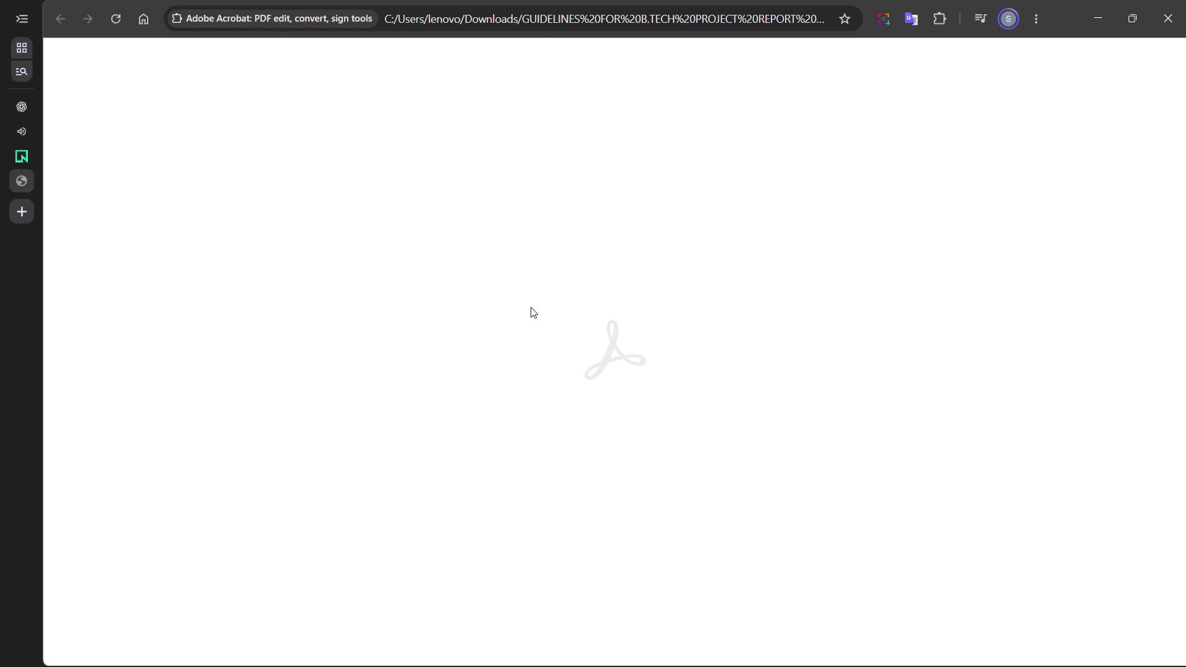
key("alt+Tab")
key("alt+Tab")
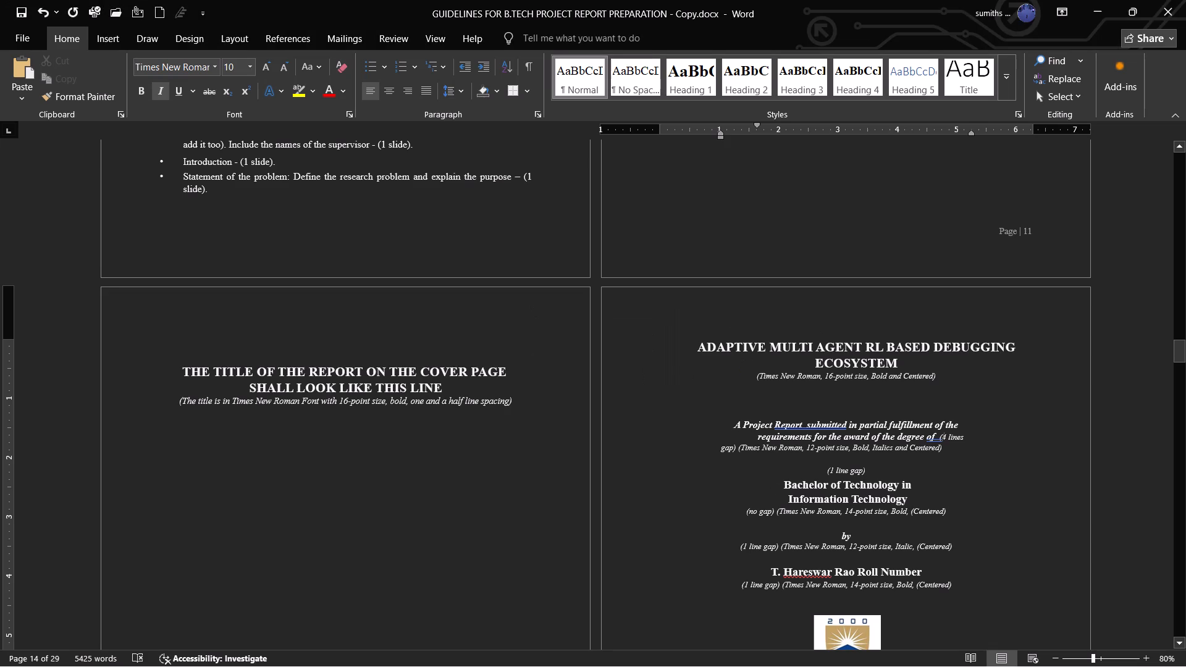
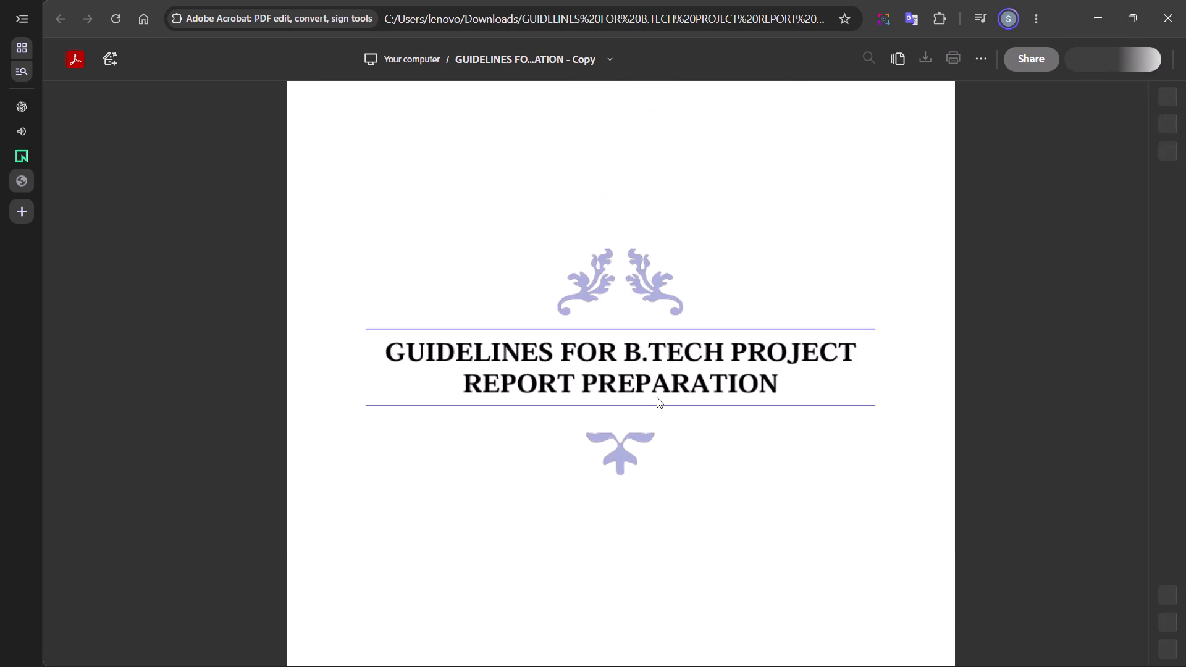
scroll(657, 397, "down", 5)
scroll(657, 397, "up", 1)
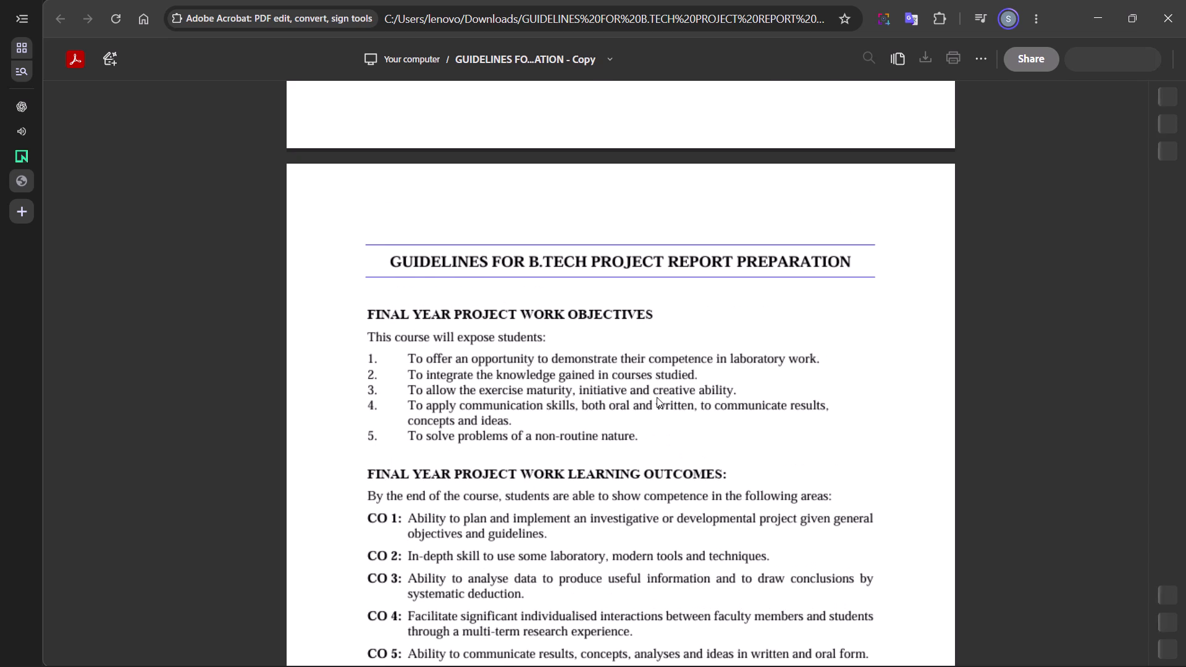
scroll(617, 471, "up", 1)
left_click_drag(326, 358, 746, 433)
scroll(628, 493, "down", 10)
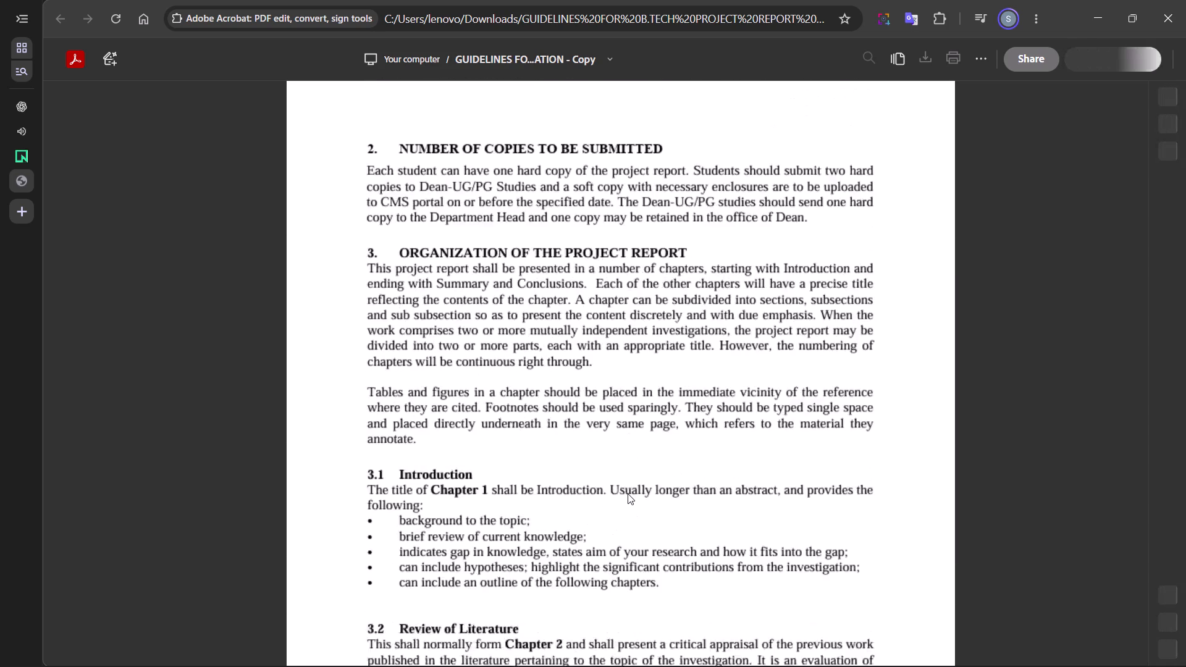
scroll(628, 493, "down", 11)
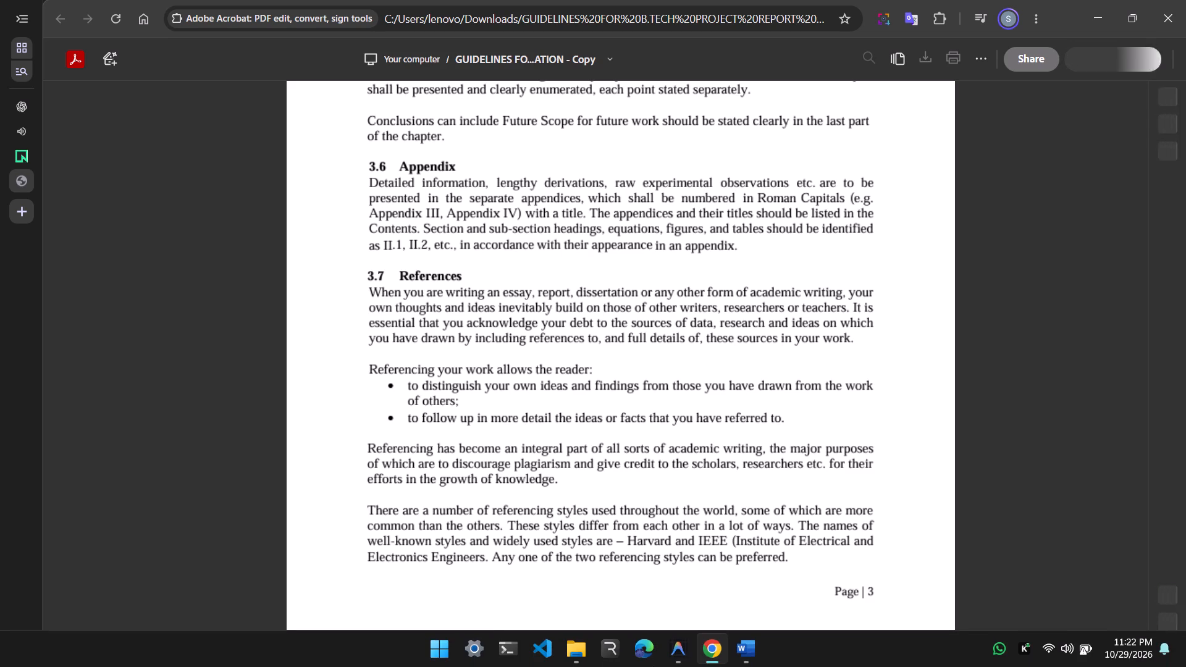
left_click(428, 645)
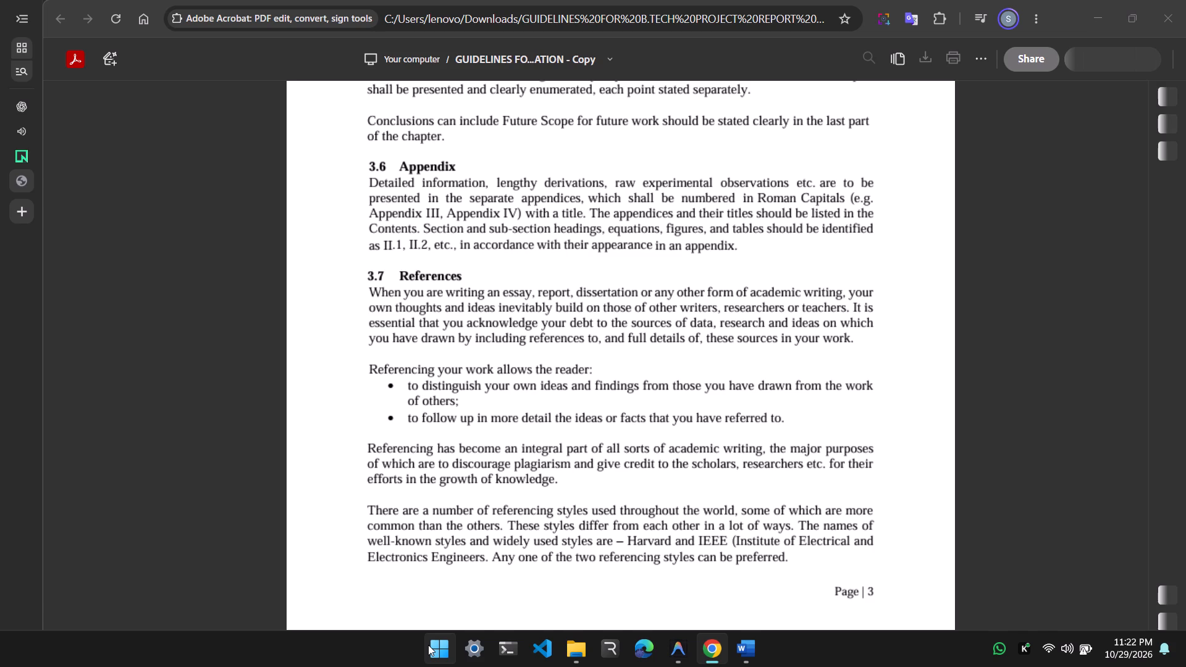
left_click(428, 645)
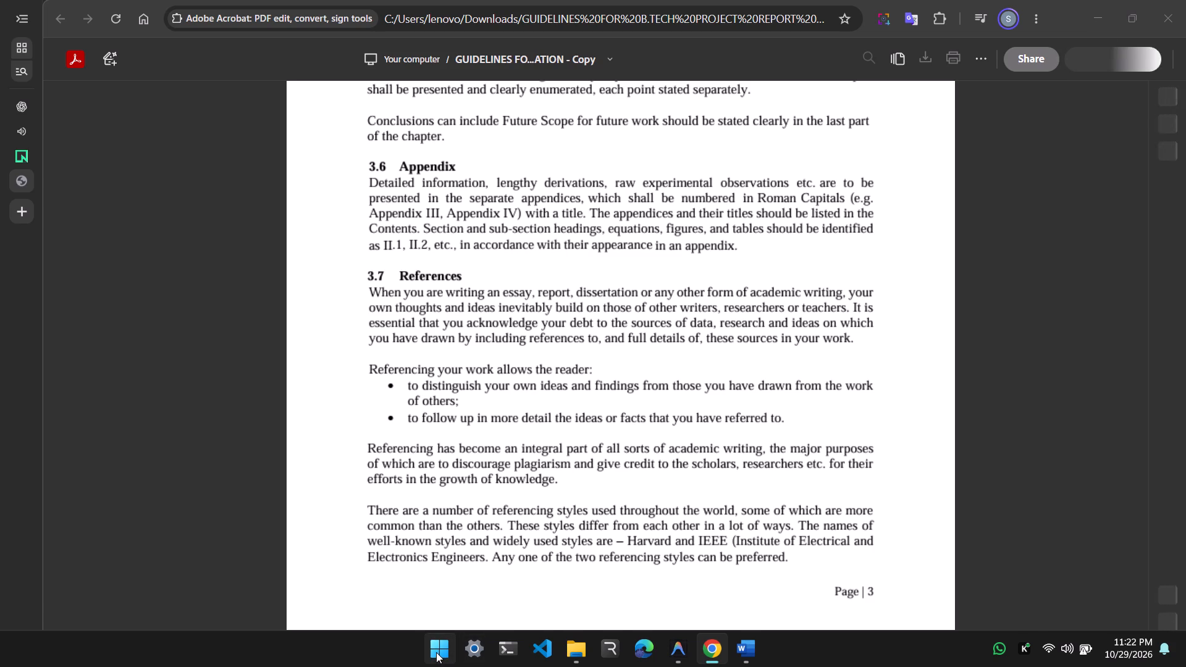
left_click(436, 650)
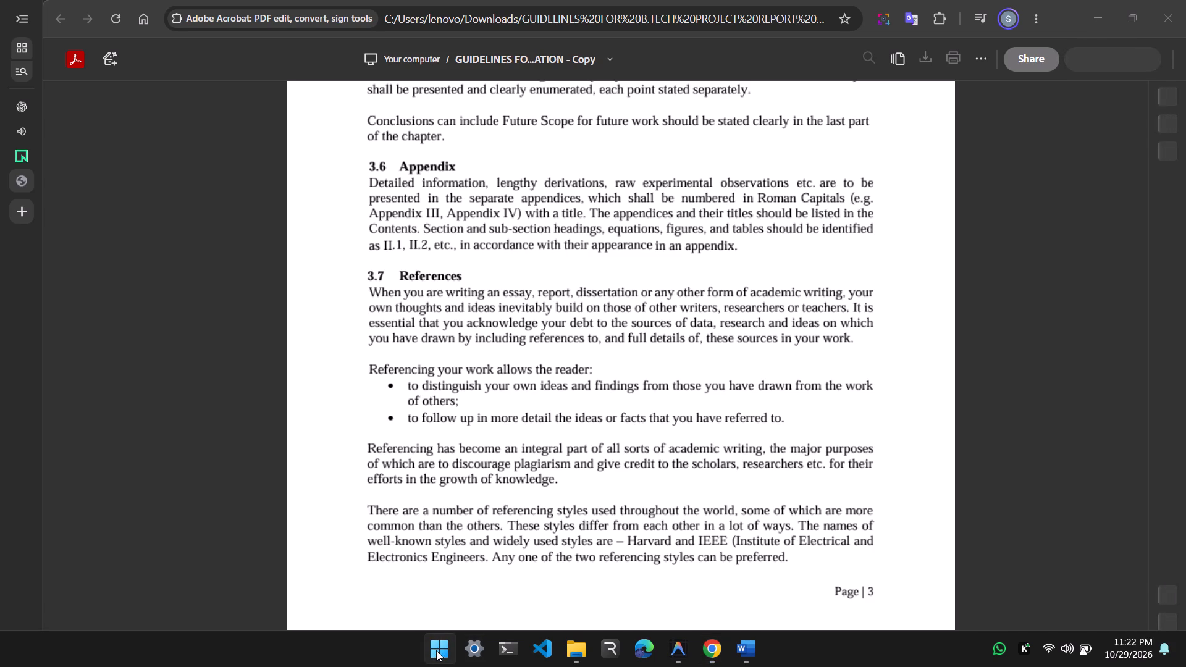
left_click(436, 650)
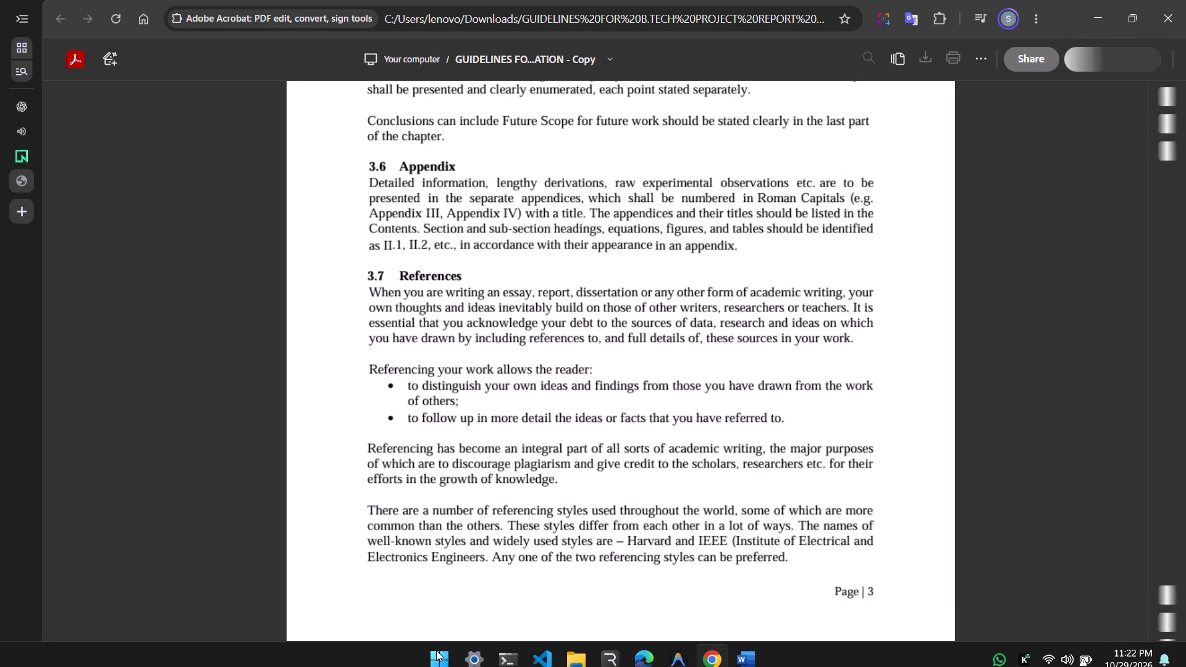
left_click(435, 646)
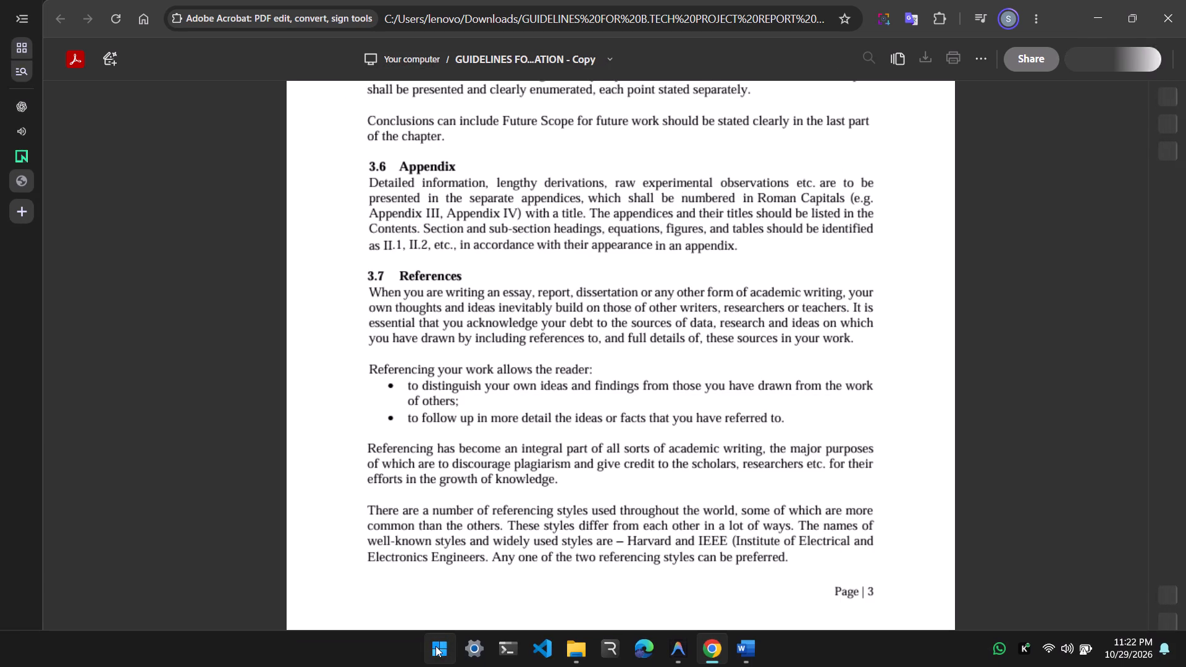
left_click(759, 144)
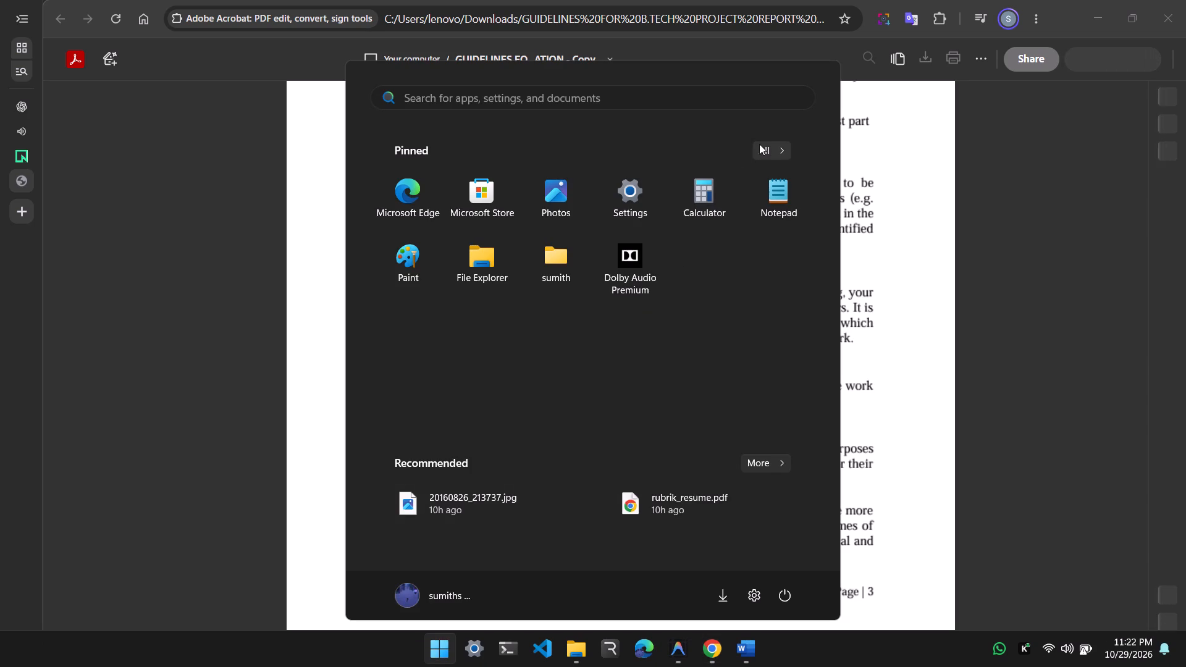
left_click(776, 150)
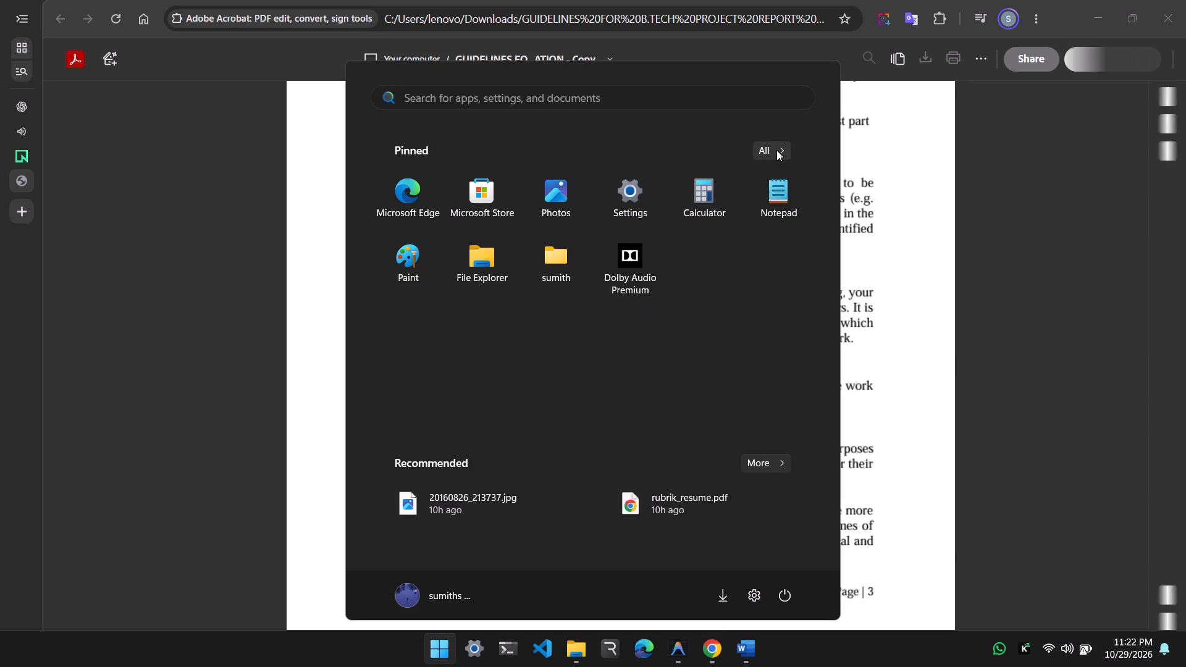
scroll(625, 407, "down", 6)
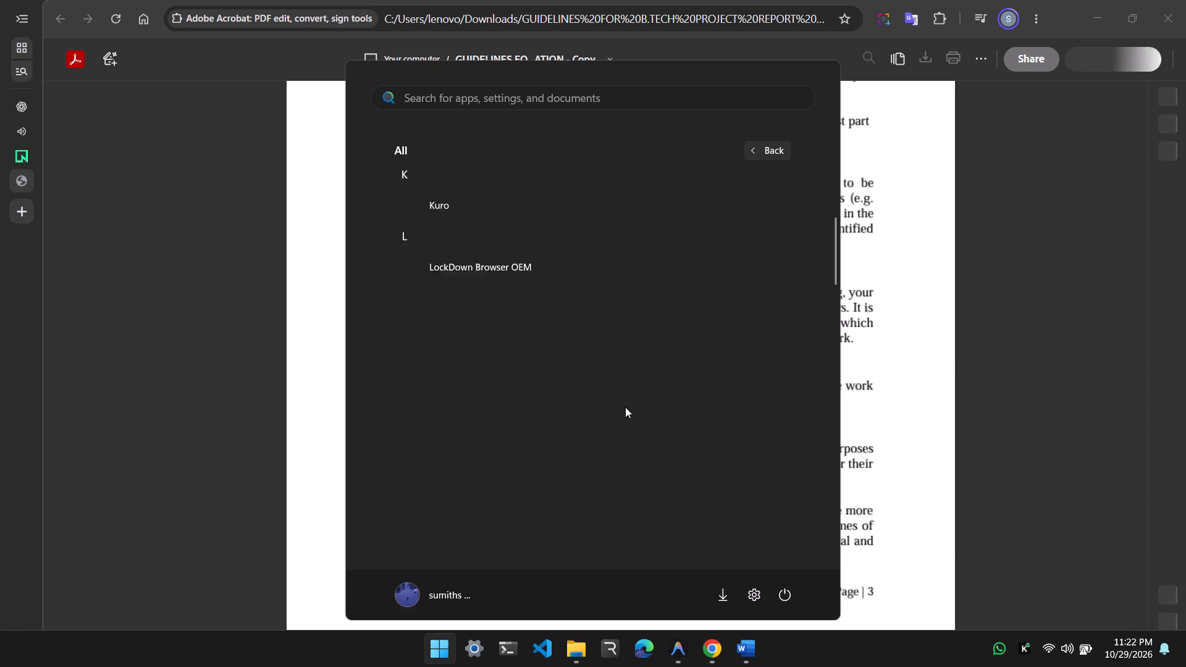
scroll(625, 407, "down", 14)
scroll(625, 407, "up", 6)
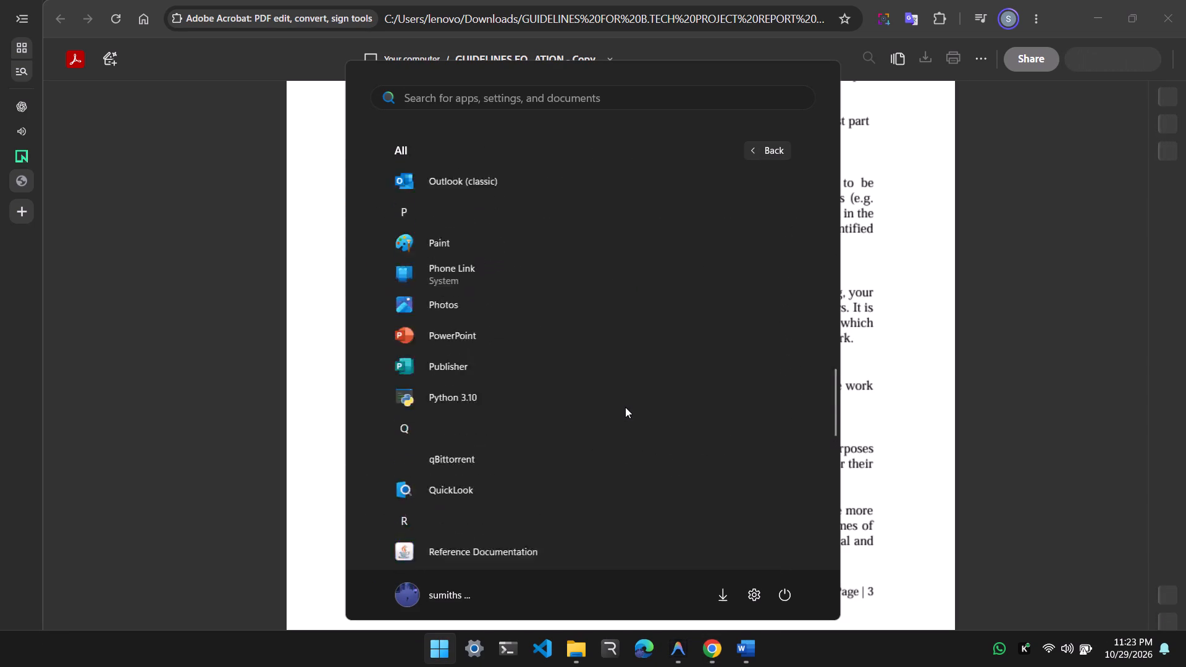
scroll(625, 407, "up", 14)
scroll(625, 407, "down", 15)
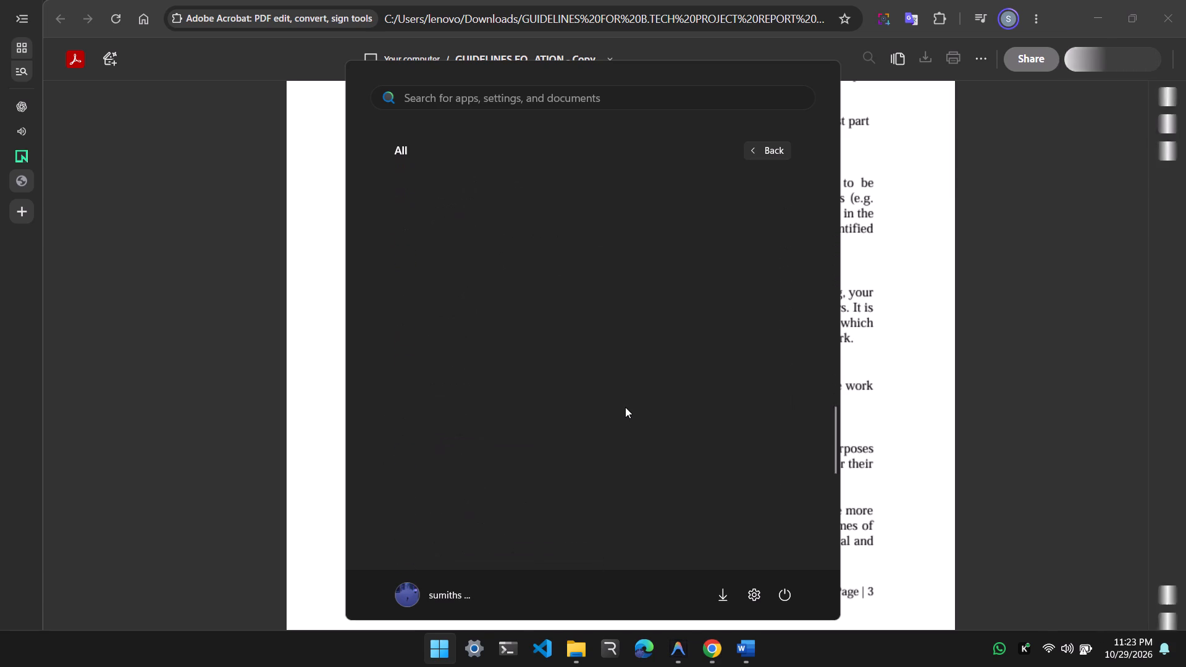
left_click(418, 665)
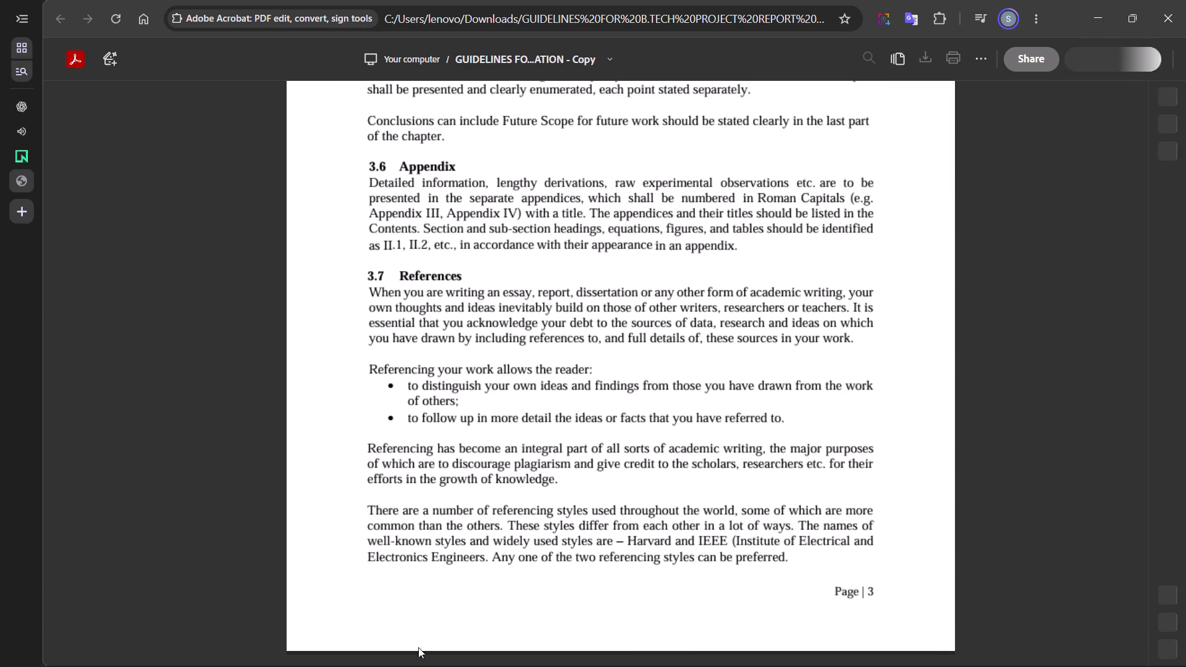
Reread sections 3.5 Conclusions, 3.6 Appendix and 3.7 References on page 3 of the guidelines PDF.
scroll(484, 468, "up", 1)
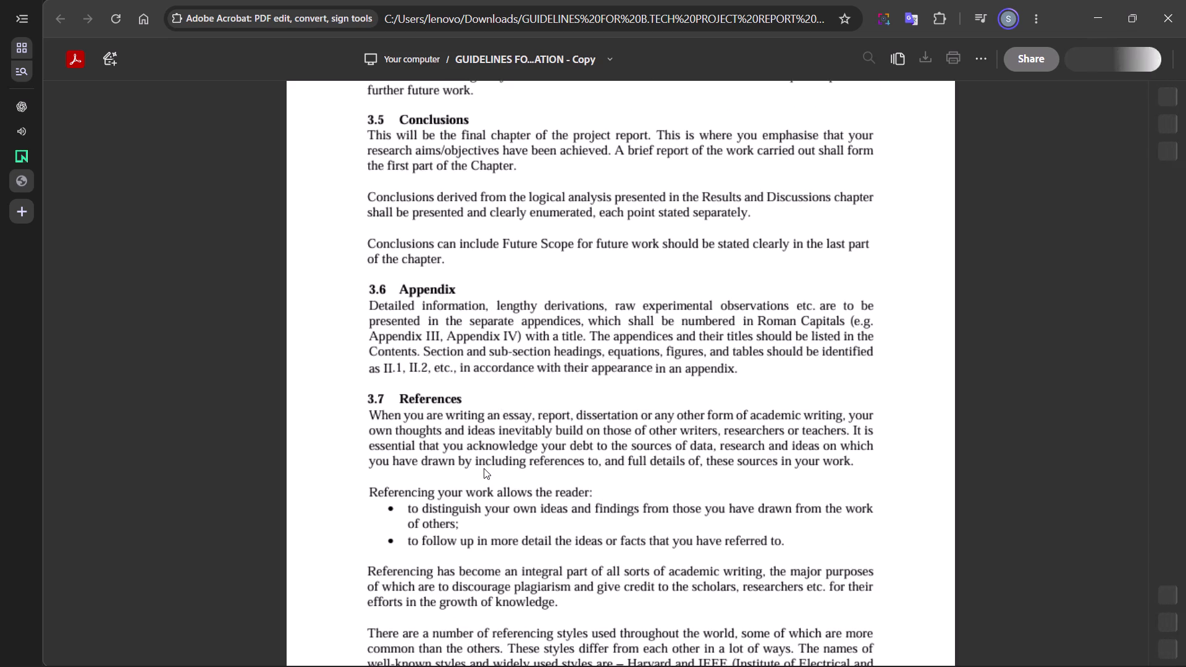
scroll(484, 468, "up", 1)
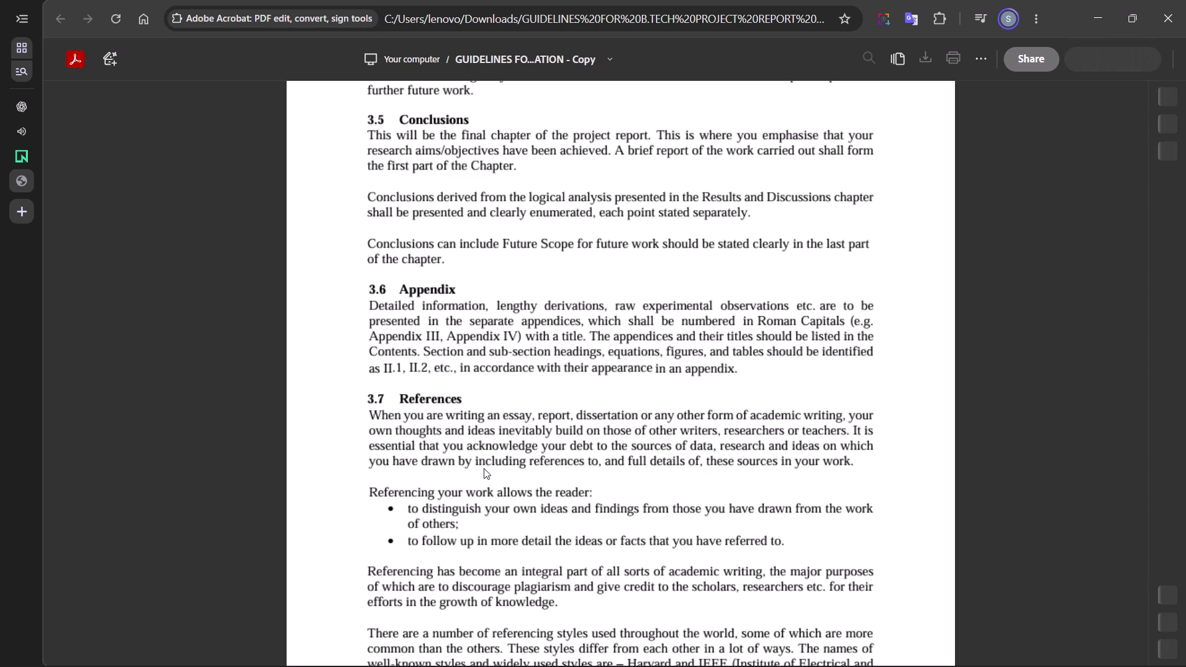
Go back to the beginning of the guidelines PDF and reread it through the References section on page 3.
scroll(484, 468, "up", 1)
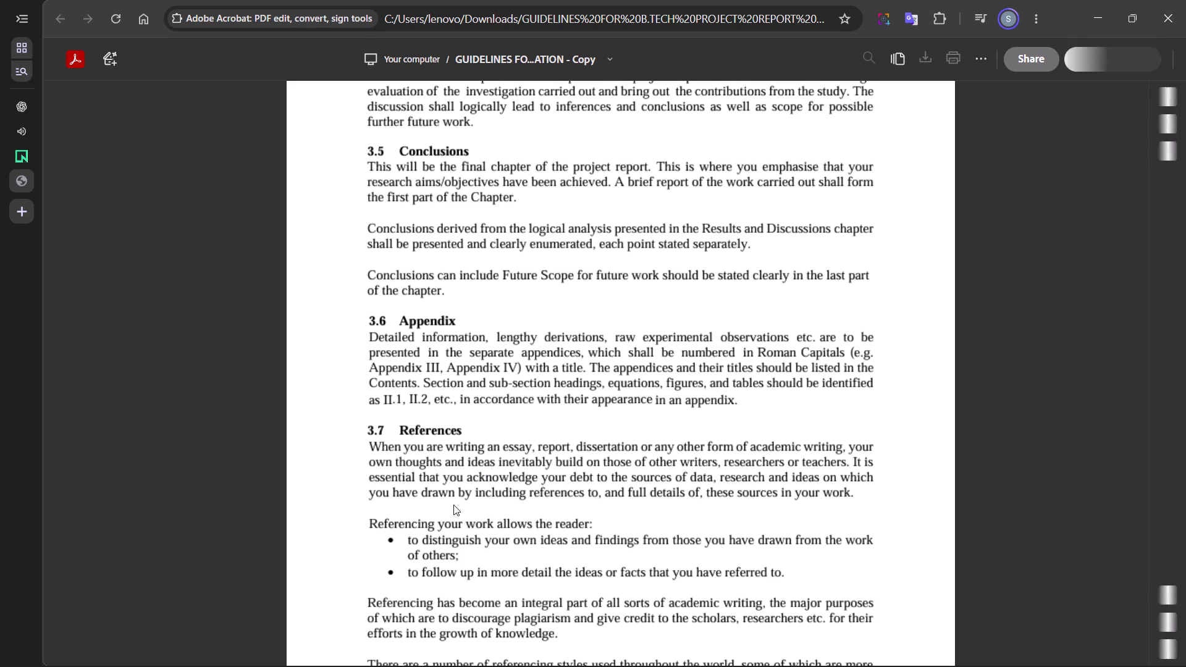
scroll(453, 505, "up", 9)
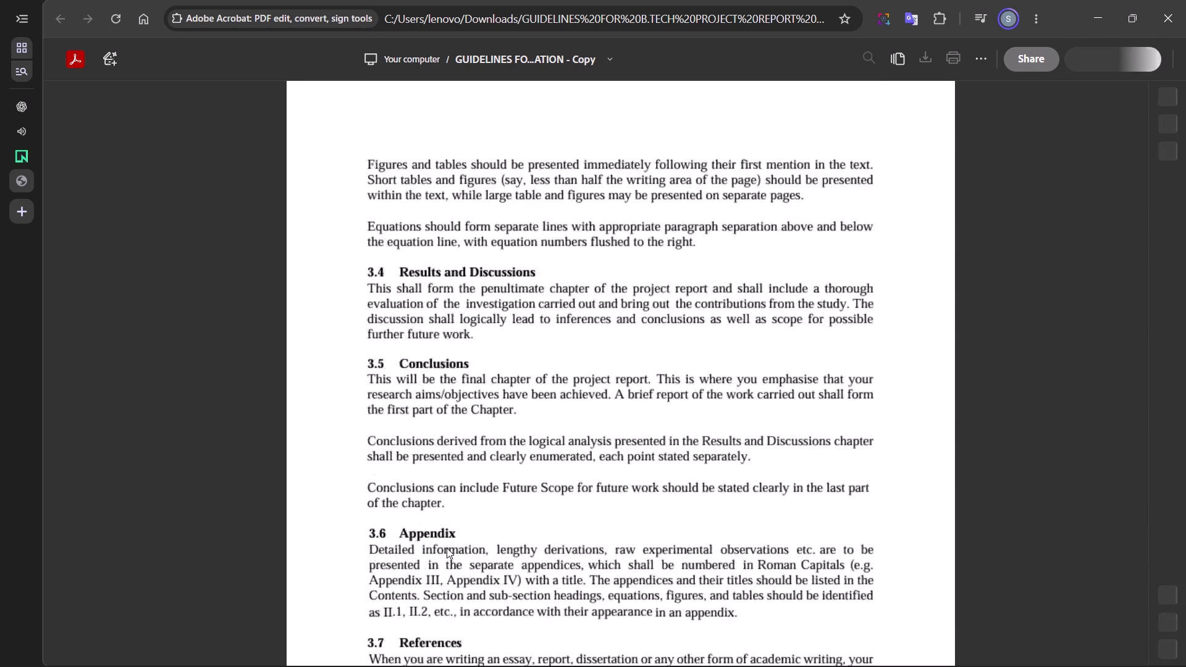
scroll(447, 548, "up", 14)
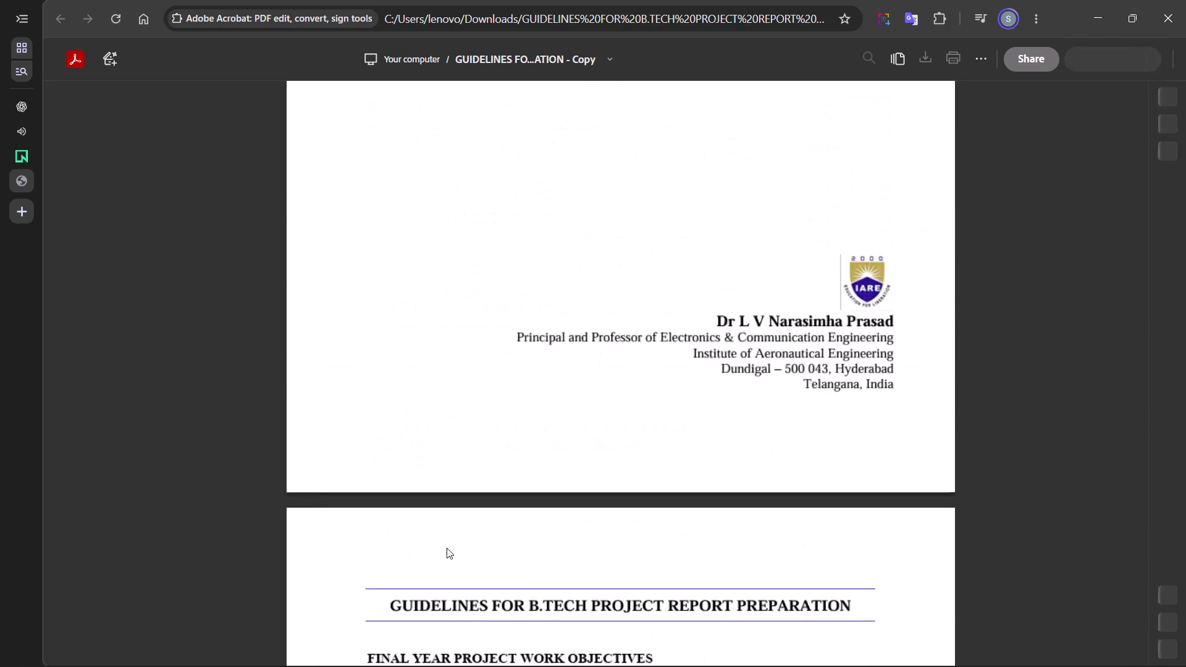
scroll(447, 548, "down", 5)
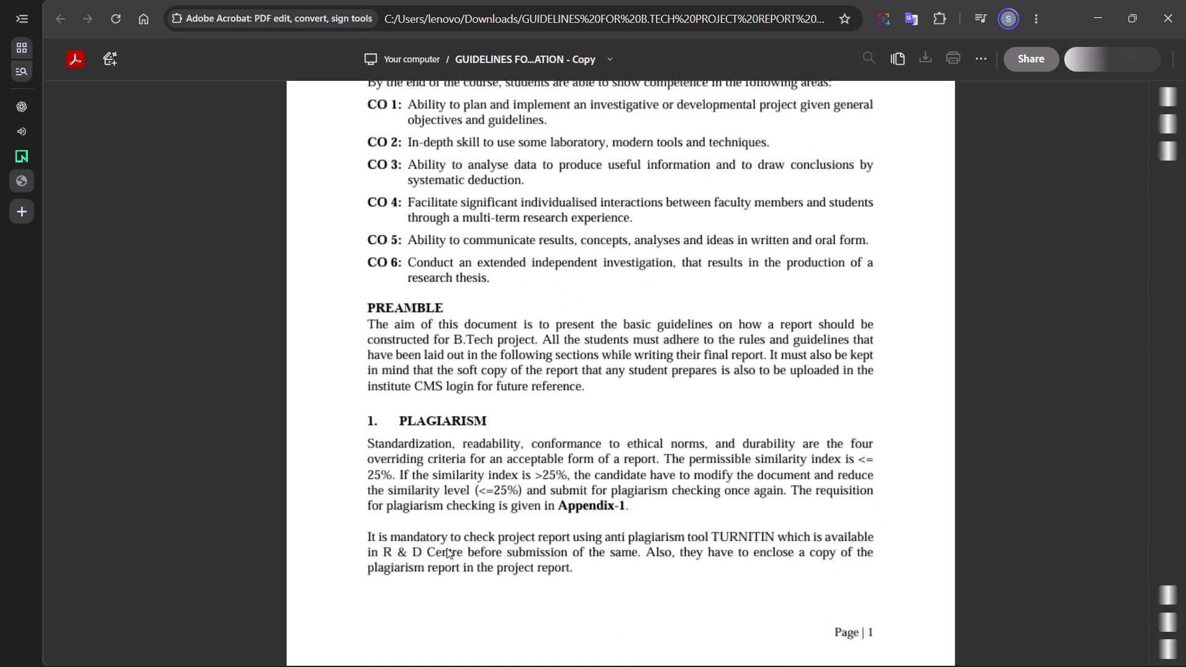
scroll(447, 548, "down", 19)
scroll(447, 548, "down", 3)
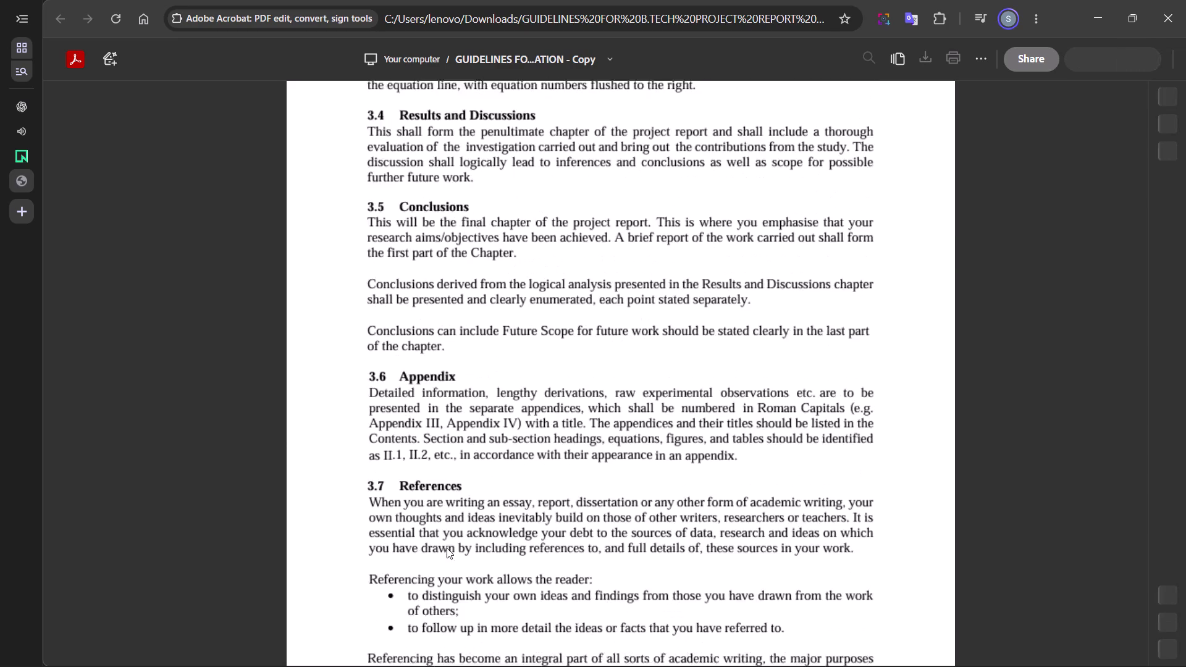
scroll(447, 548, "down", 11)
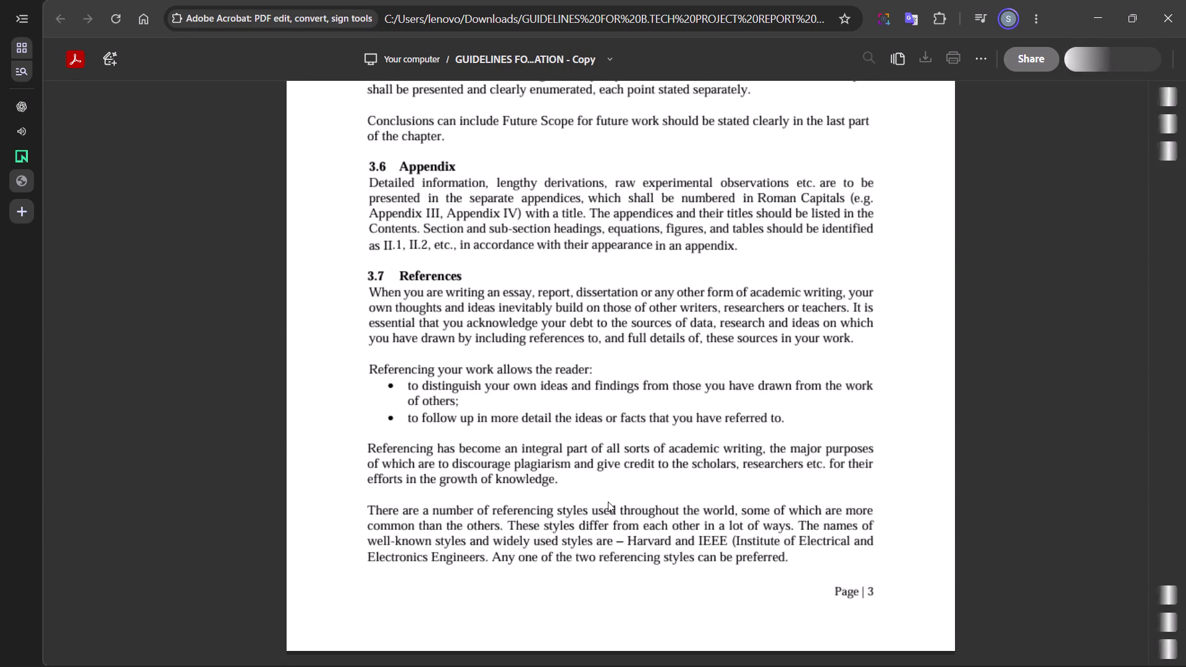
scroll(608, 501, "down", 5)
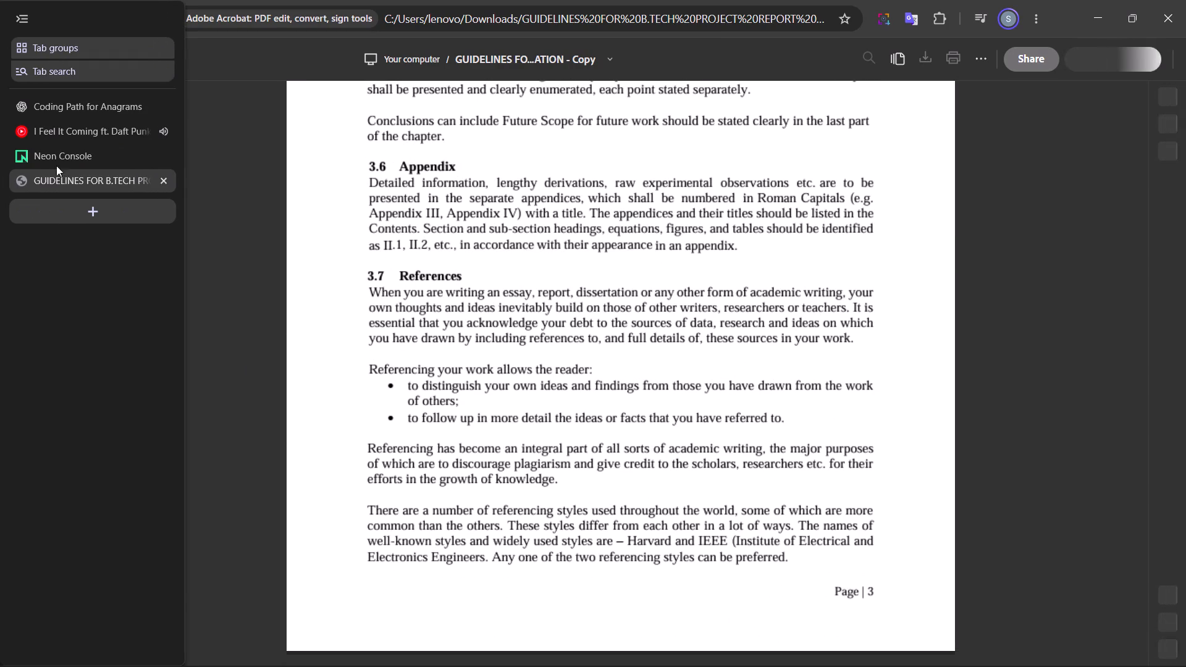
scroll(400, 341, "down", 3)
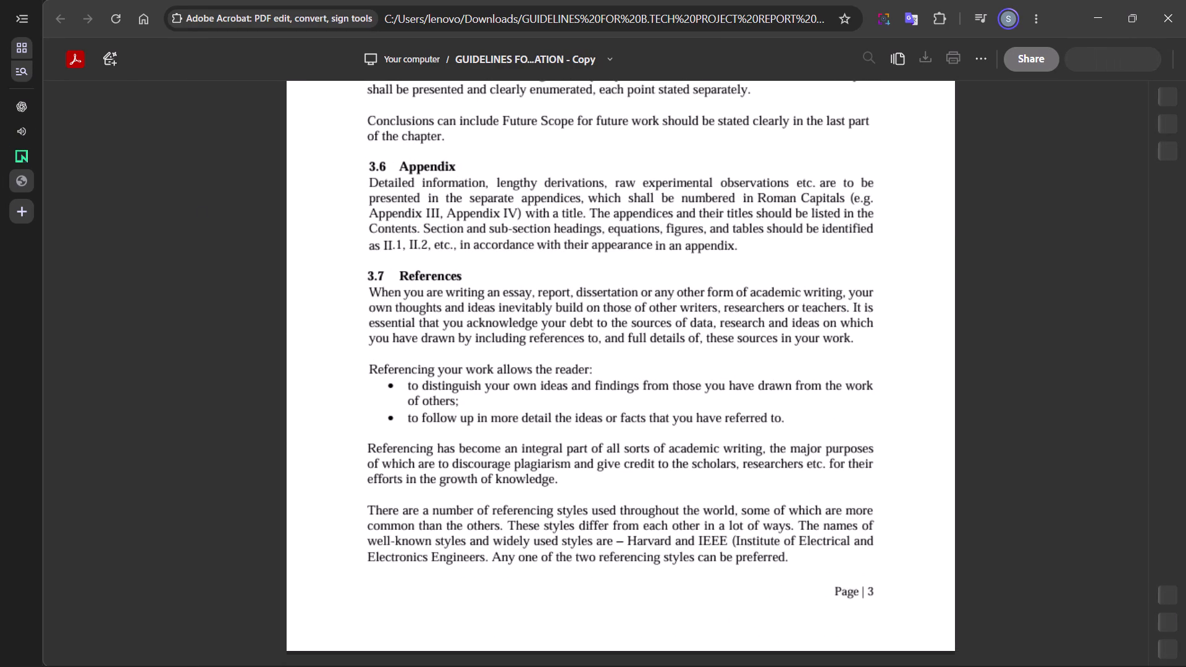
Clear all system notifications and return to the guidelines PDF.
left_click(1130, 646)
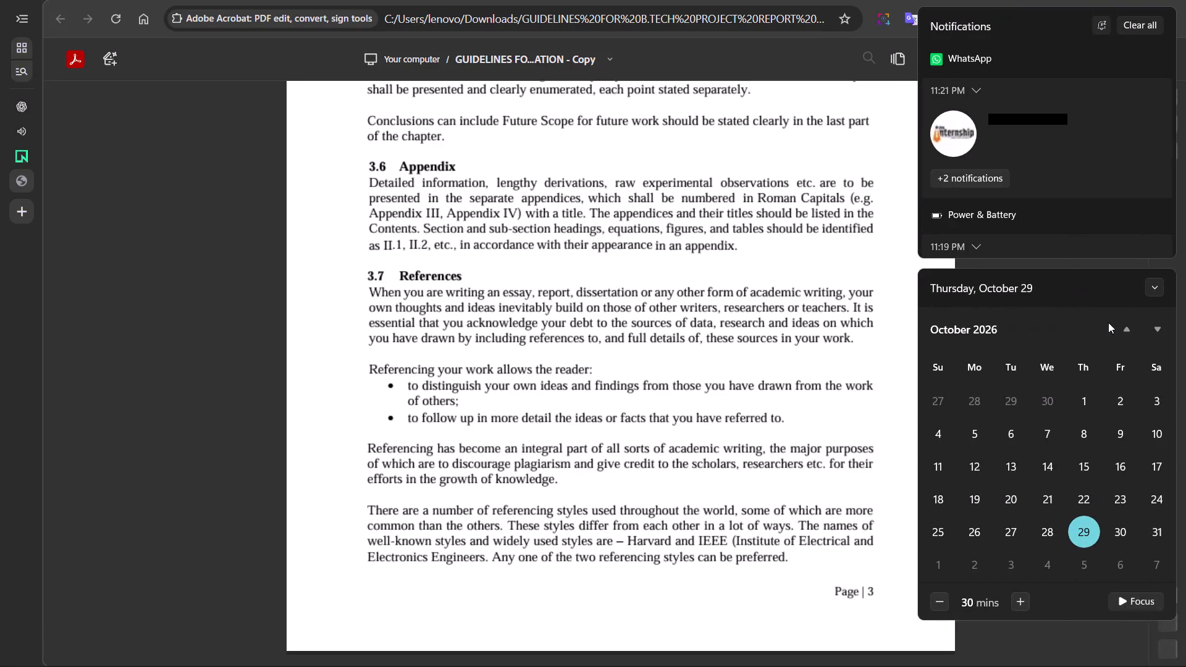
left_click(1145, 34)
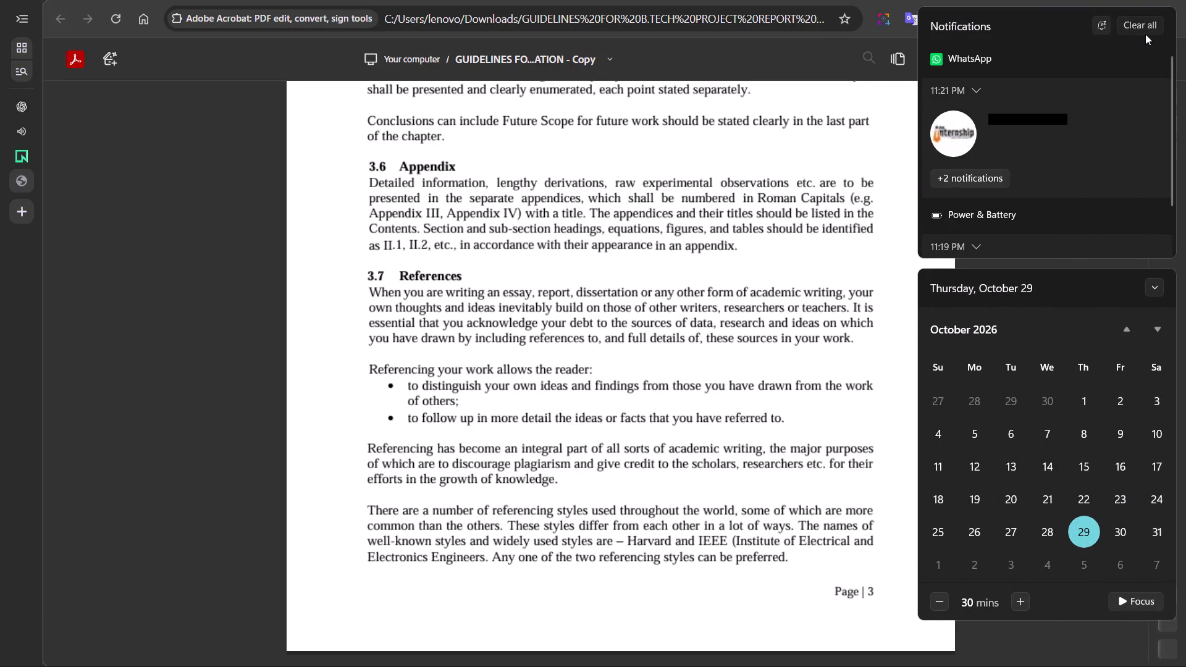
left_click(839, 343)
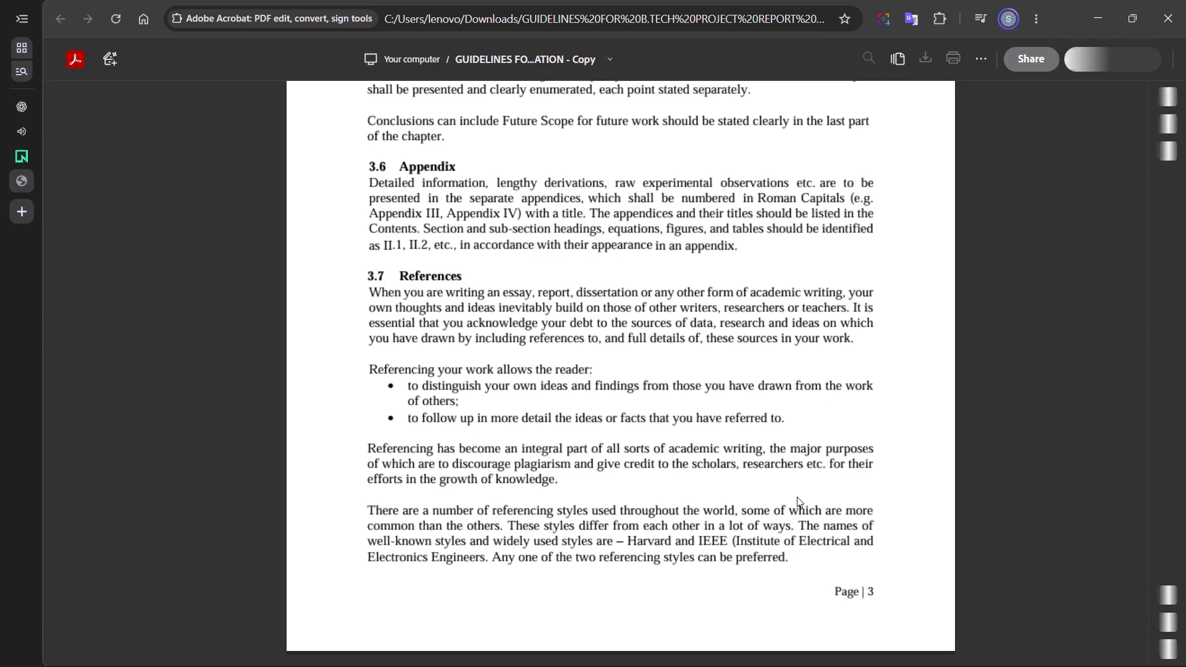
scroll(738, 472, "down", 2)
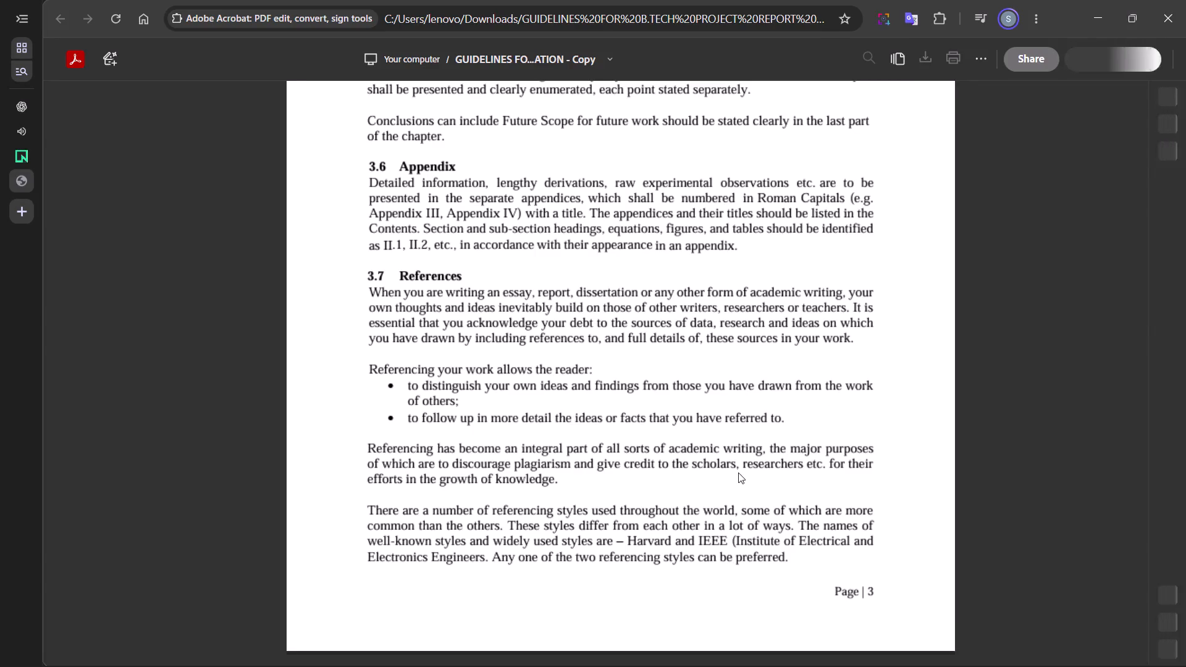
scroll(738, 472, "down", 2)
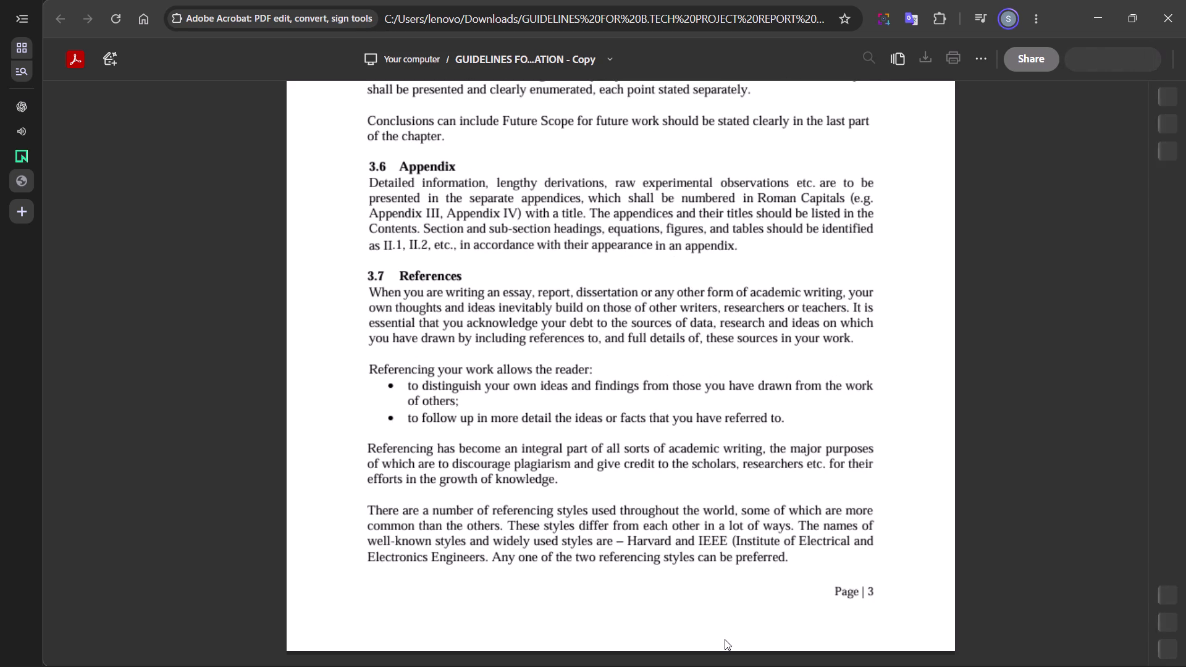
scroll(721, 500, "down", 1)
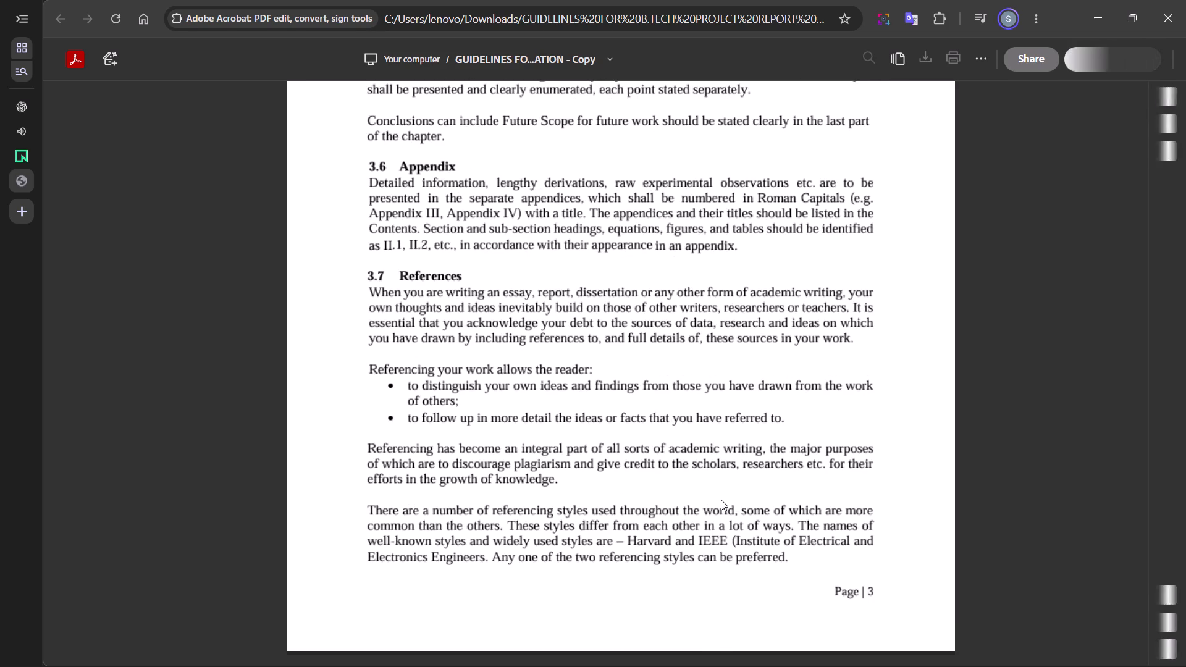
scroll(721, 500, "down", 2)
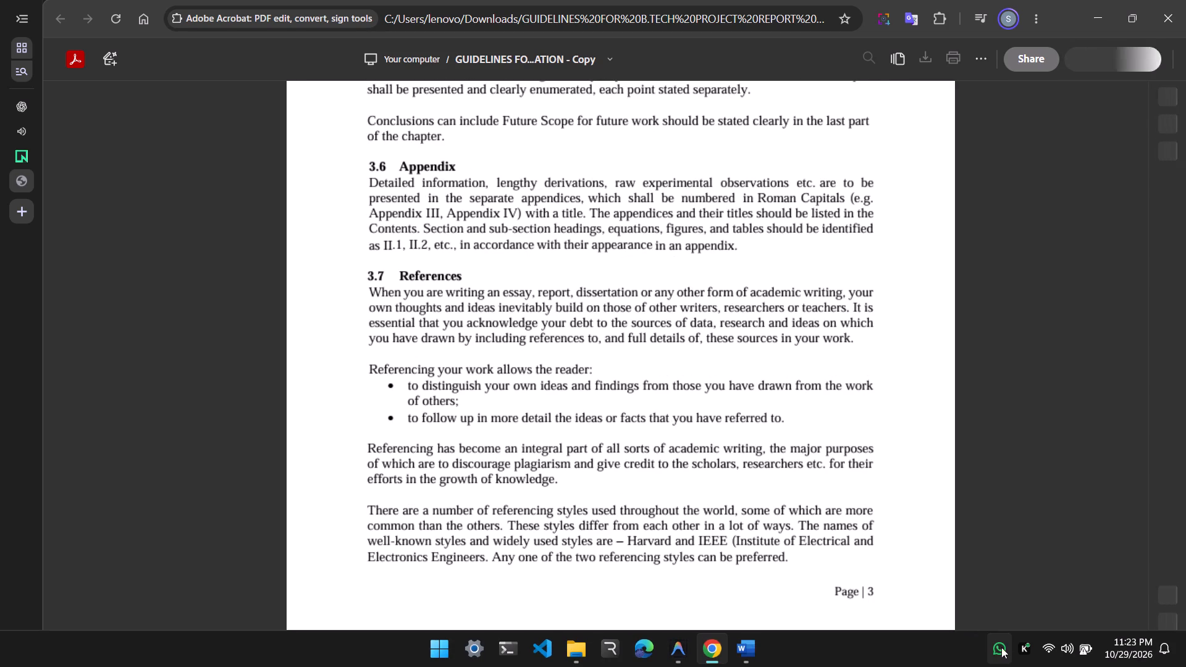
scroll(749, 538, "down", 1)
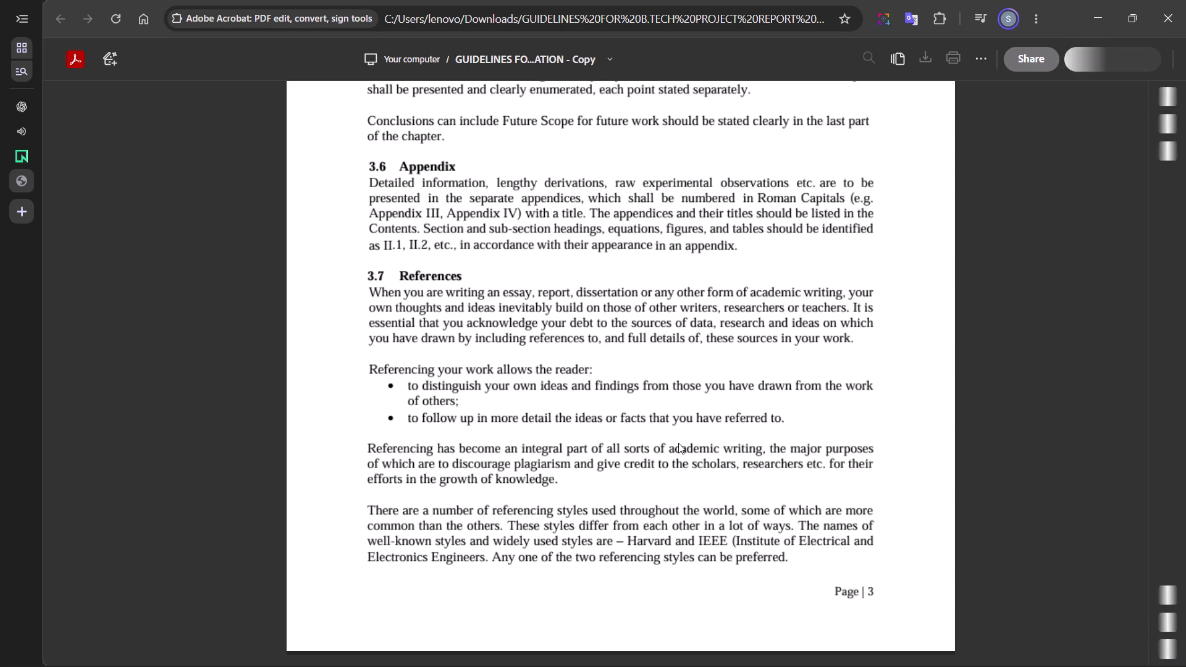
Switch to YouTube Music and look through the Up Next queue of the current mix.
left_click(75, 119)
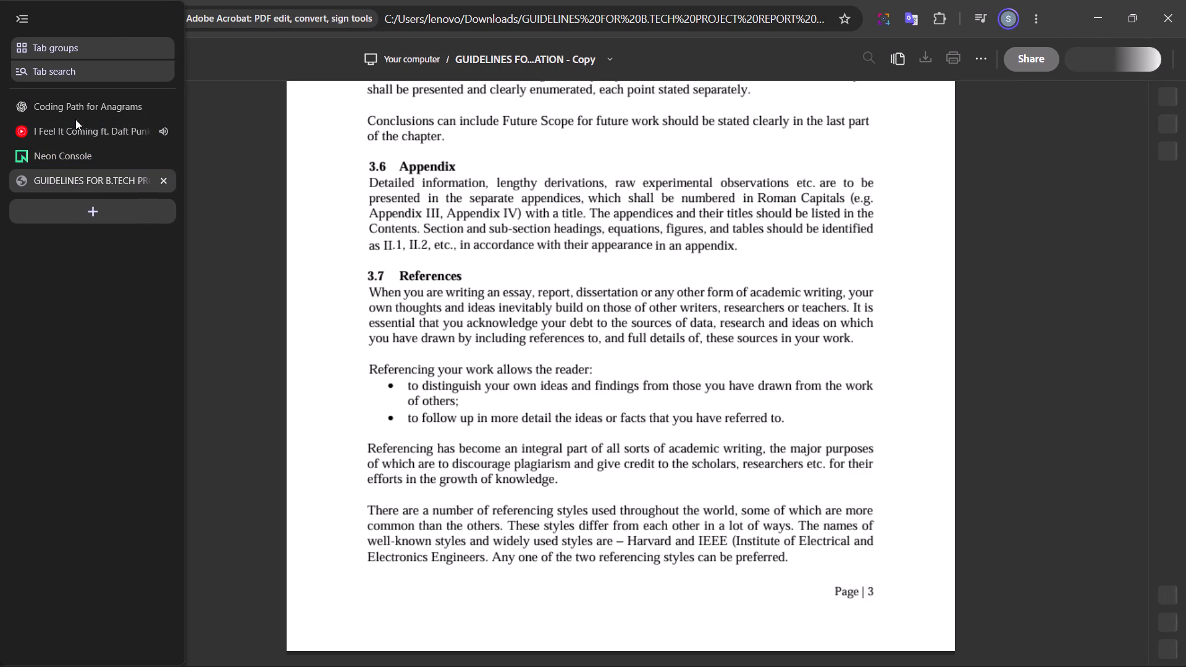
left_click(70, 128)
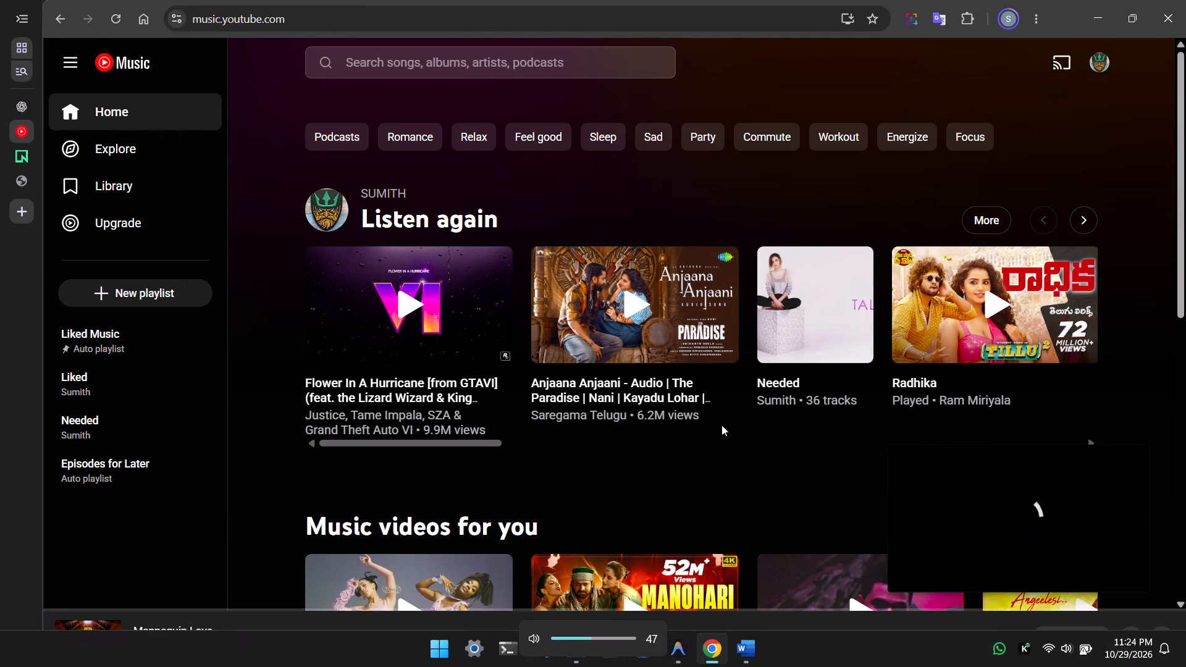
left_click(776, 632)
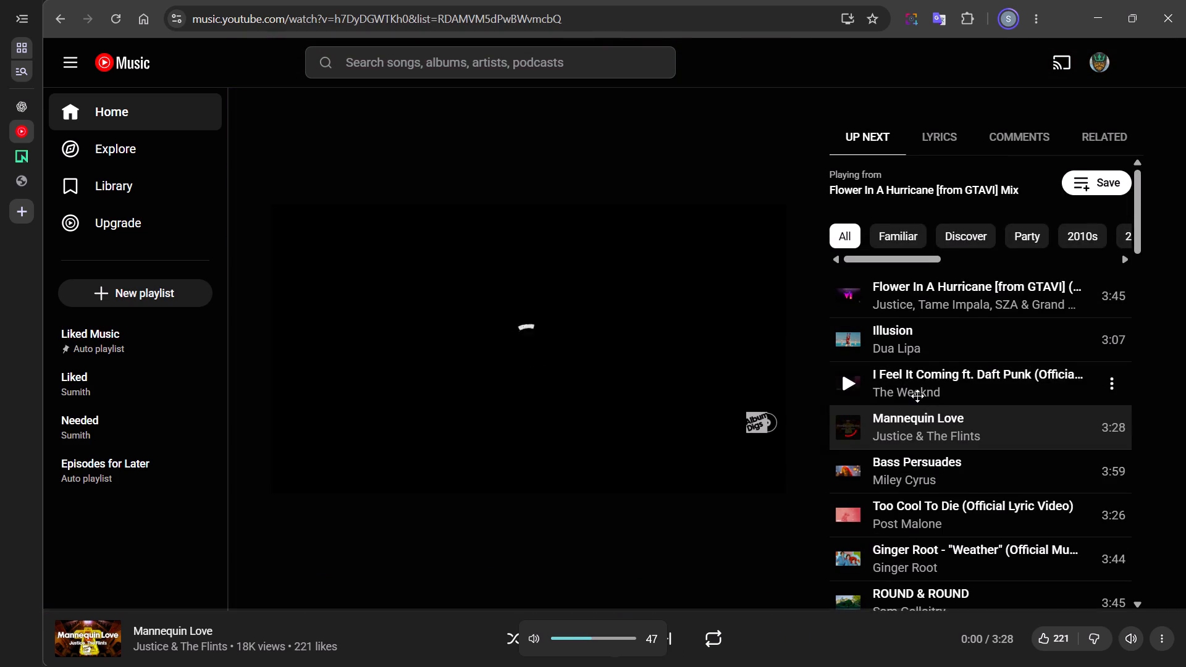
scroll(917, 396, "down", 2)
scroll(863, 487, "down", 1)
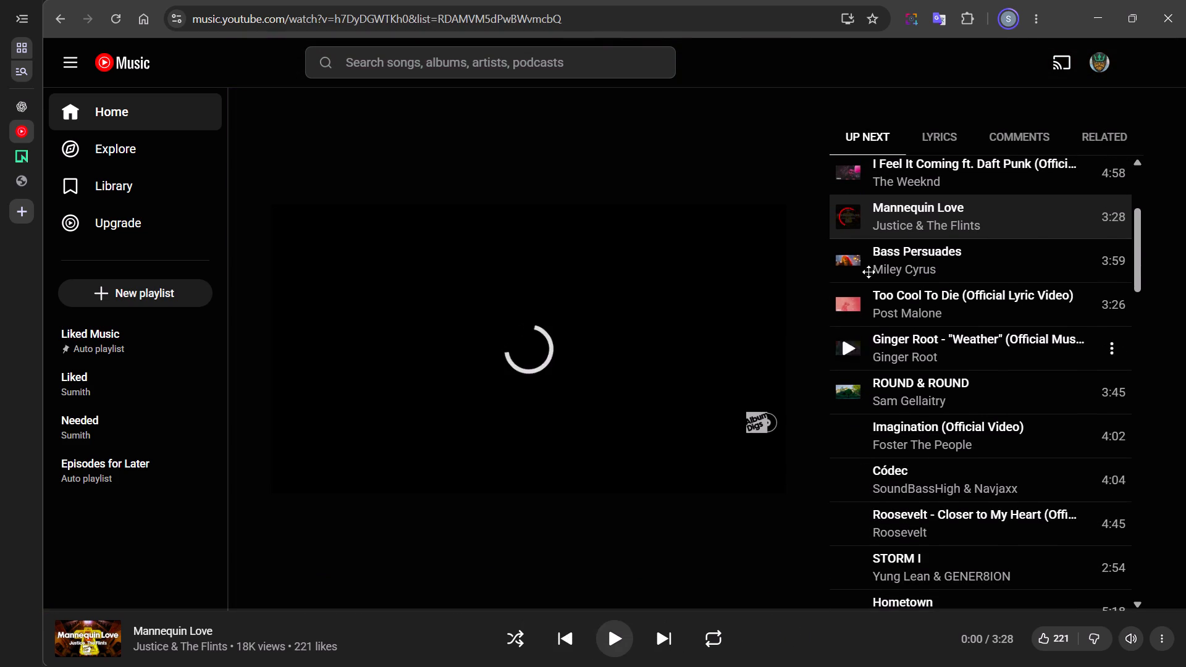
scroll(873, 482, "down", 3)
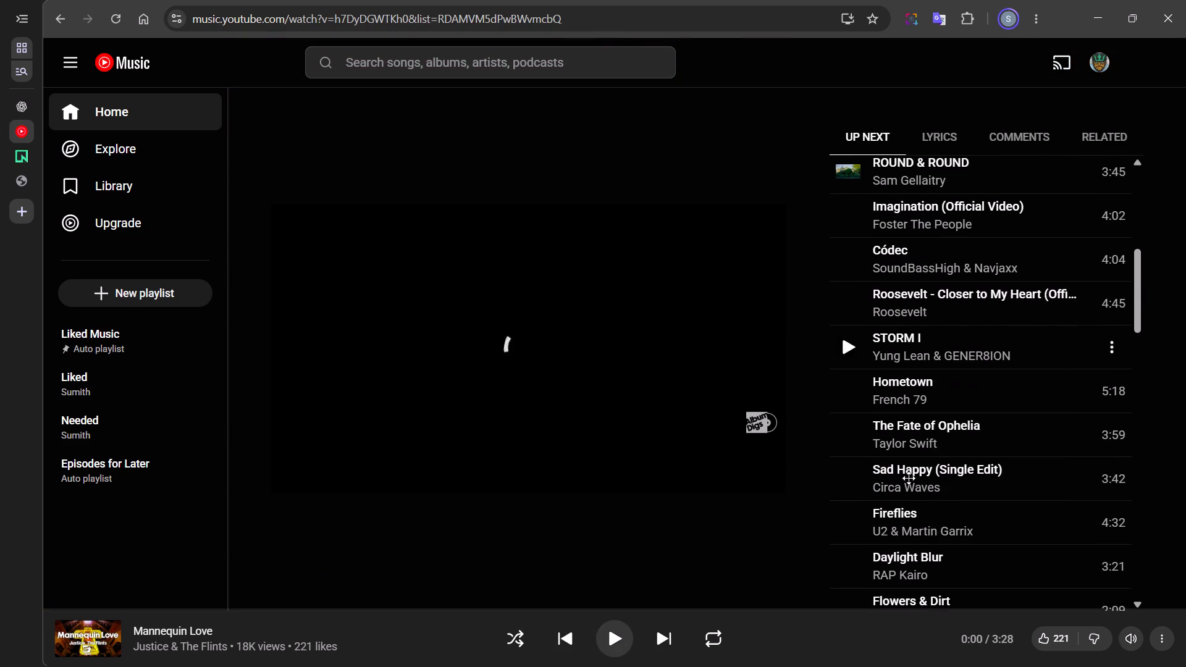
scroll(901, 429, "down", 3)
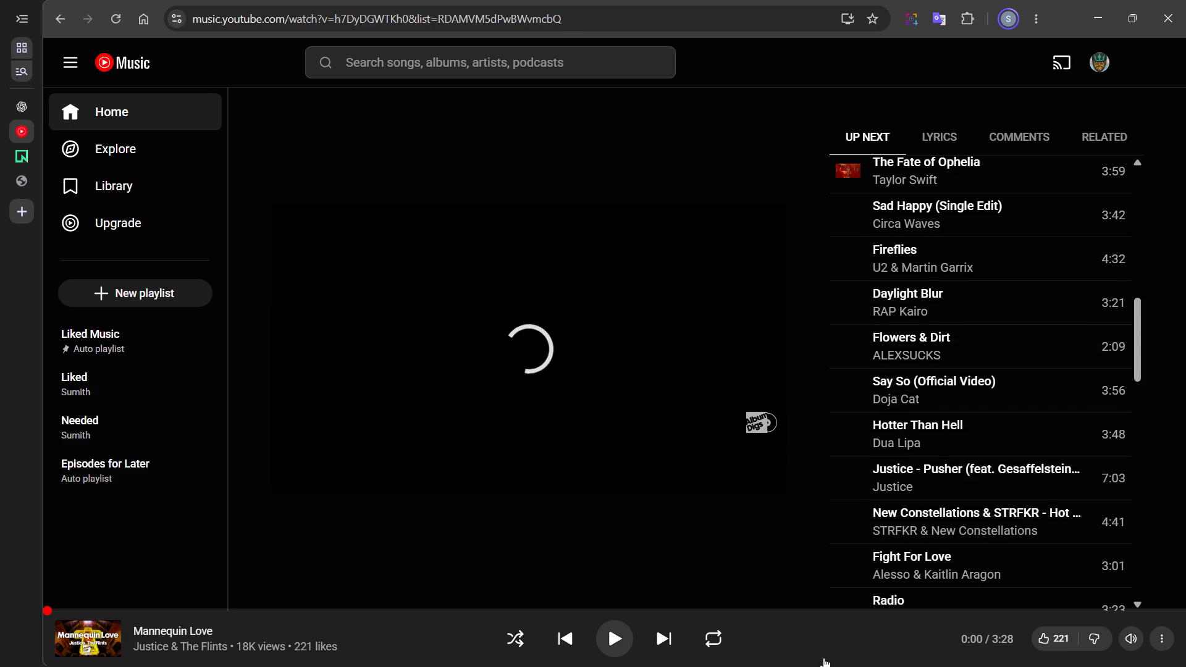
left_click(823, 658)
Play Sunflower by Post Malone & Swae Lee from the Listen again row and return to the home page.
scroll(814, 313, "left", 1)
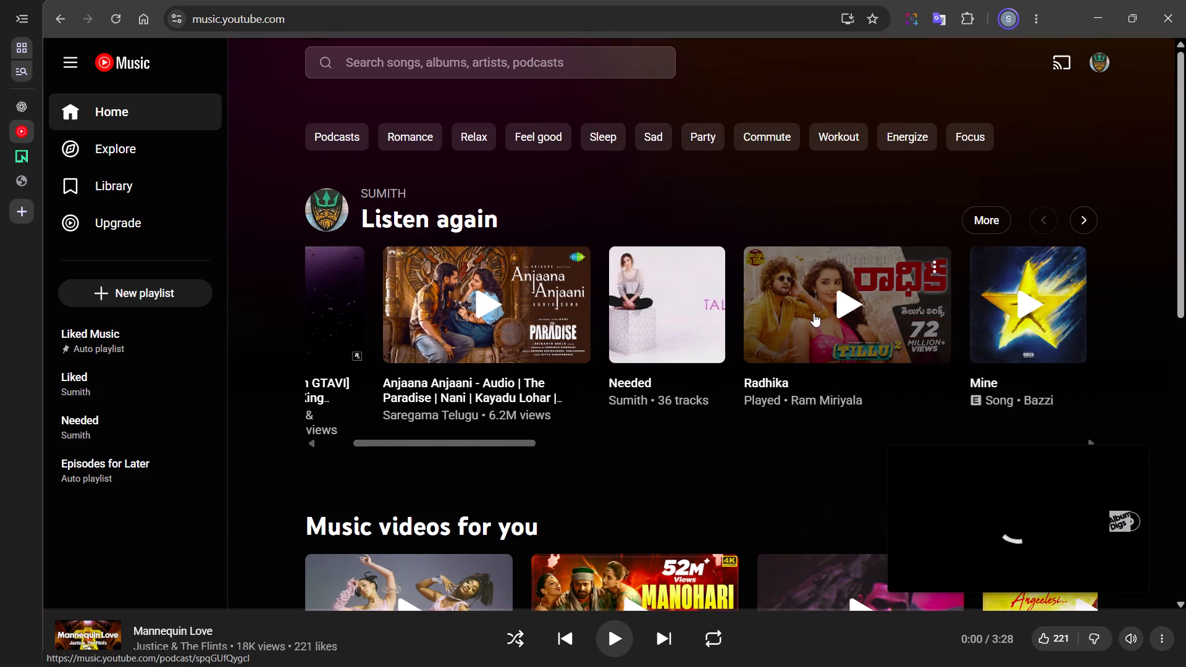
scroll(574, 354, "left", 3)
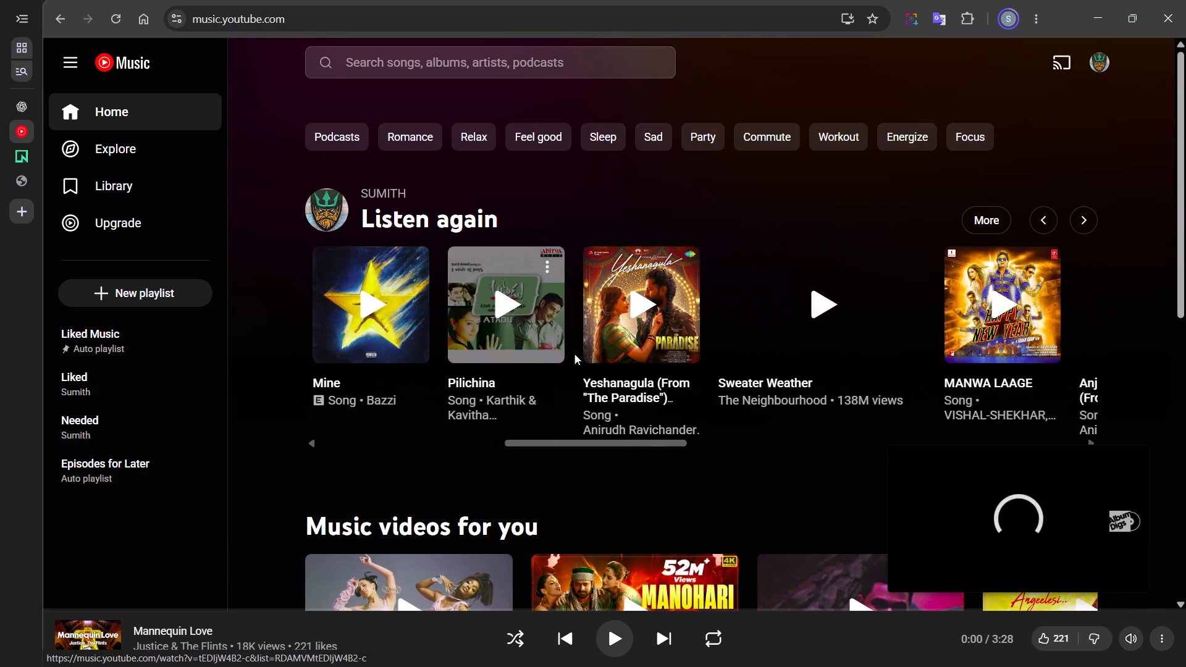
scroll(574, 354, "left", 3)
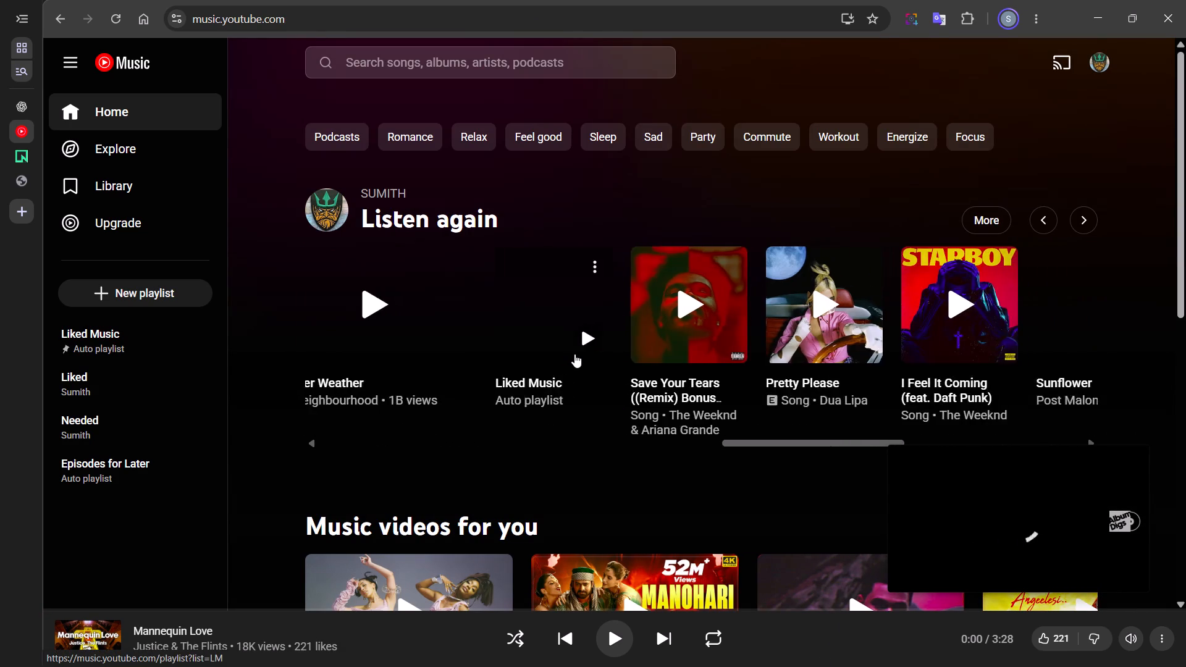
scroll(574, 354, "left", 4)
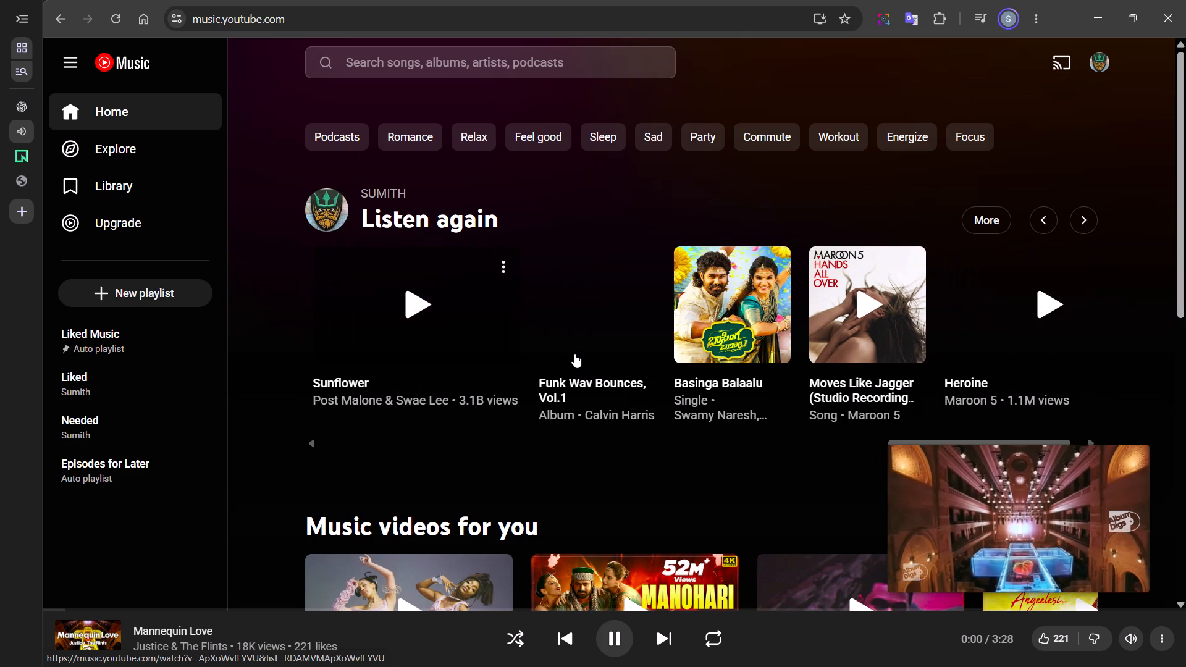
scroll(482, 357, "right", 1)
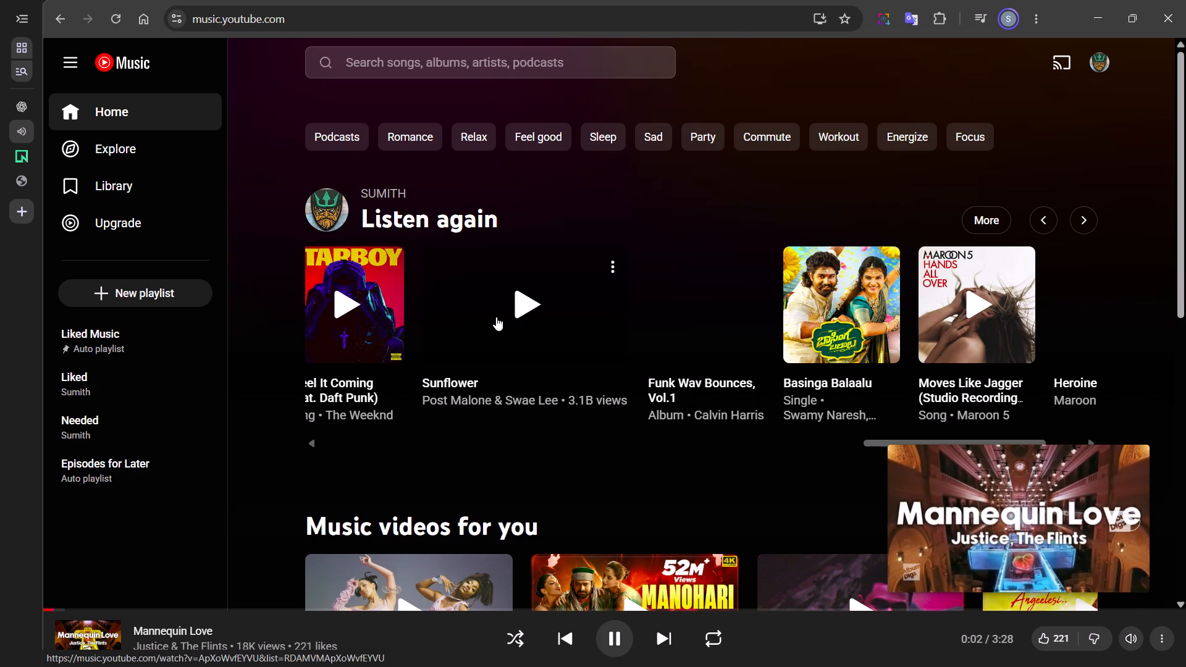
left_click(496, 317)
left_click(797, 628)
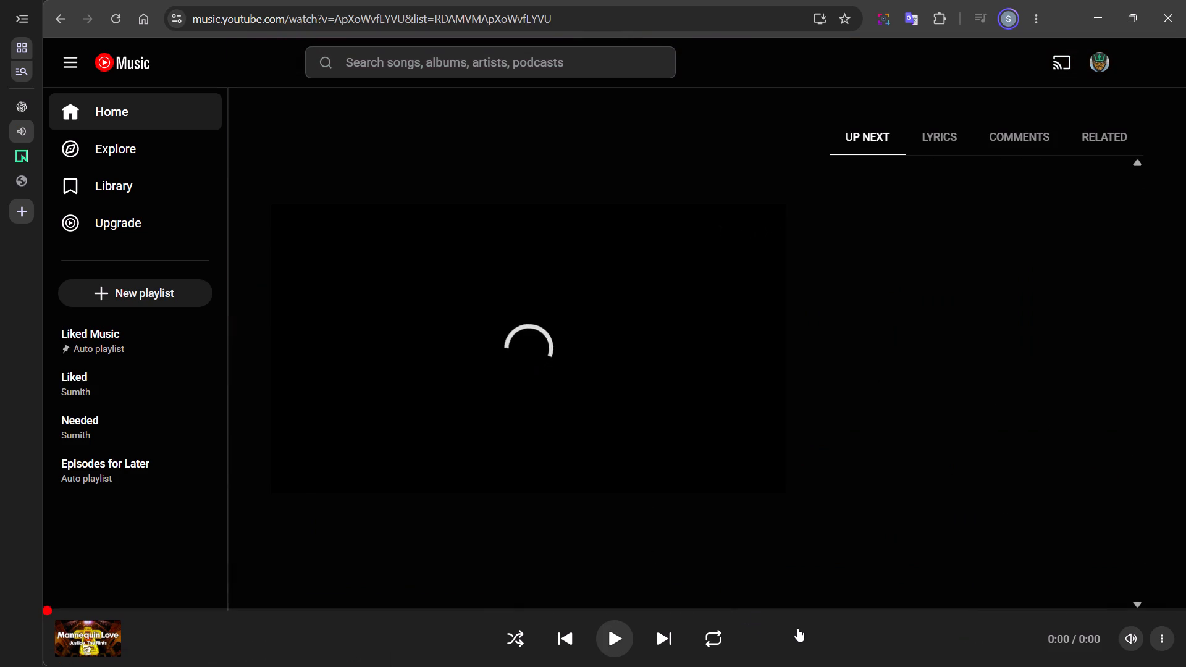
Queue Moves Like Jagger by Maroon 5 from the Listen again row to play next.
right_click(951, 267)
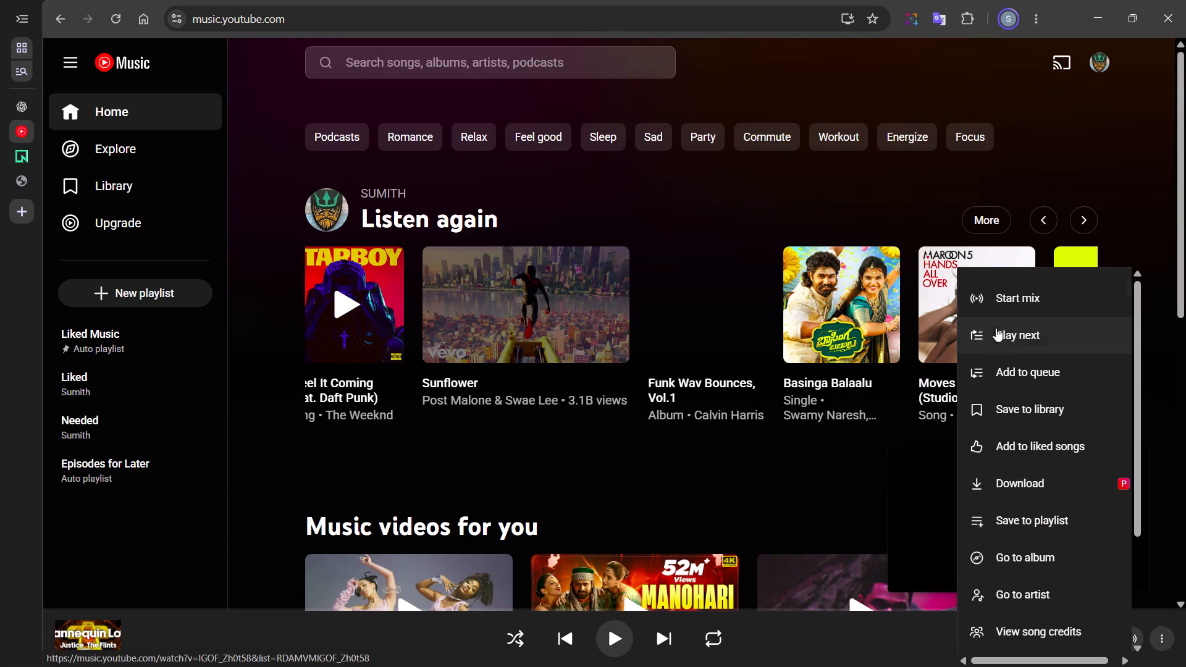
left_click(1002, 346)
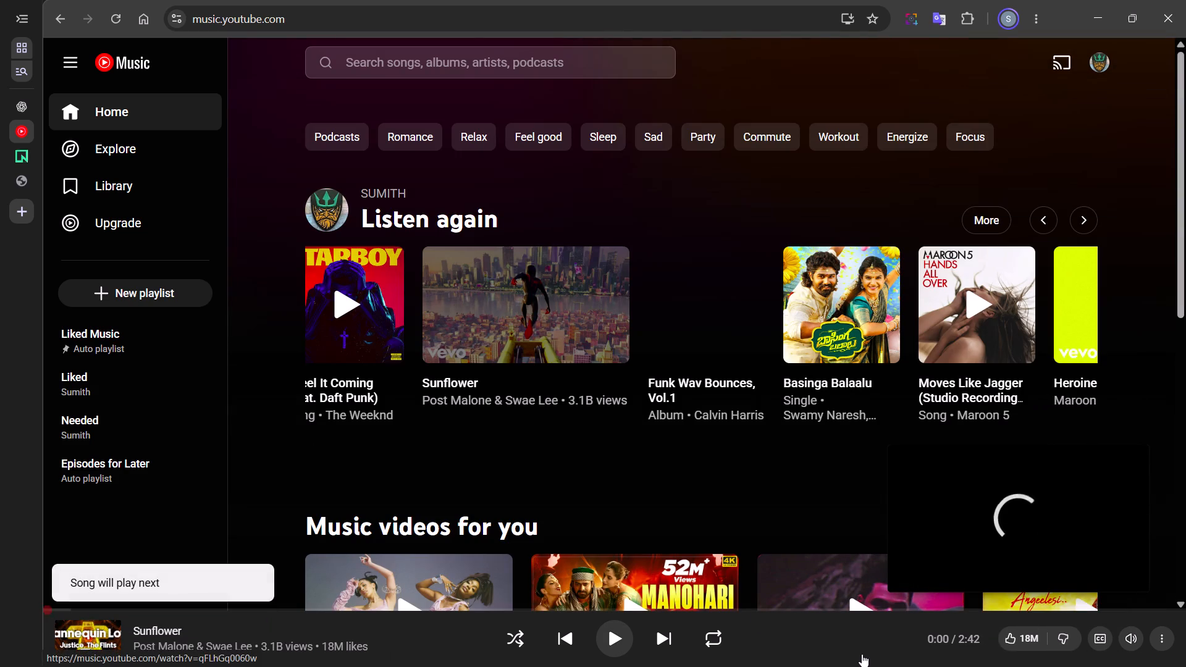
left_click(832, 647)
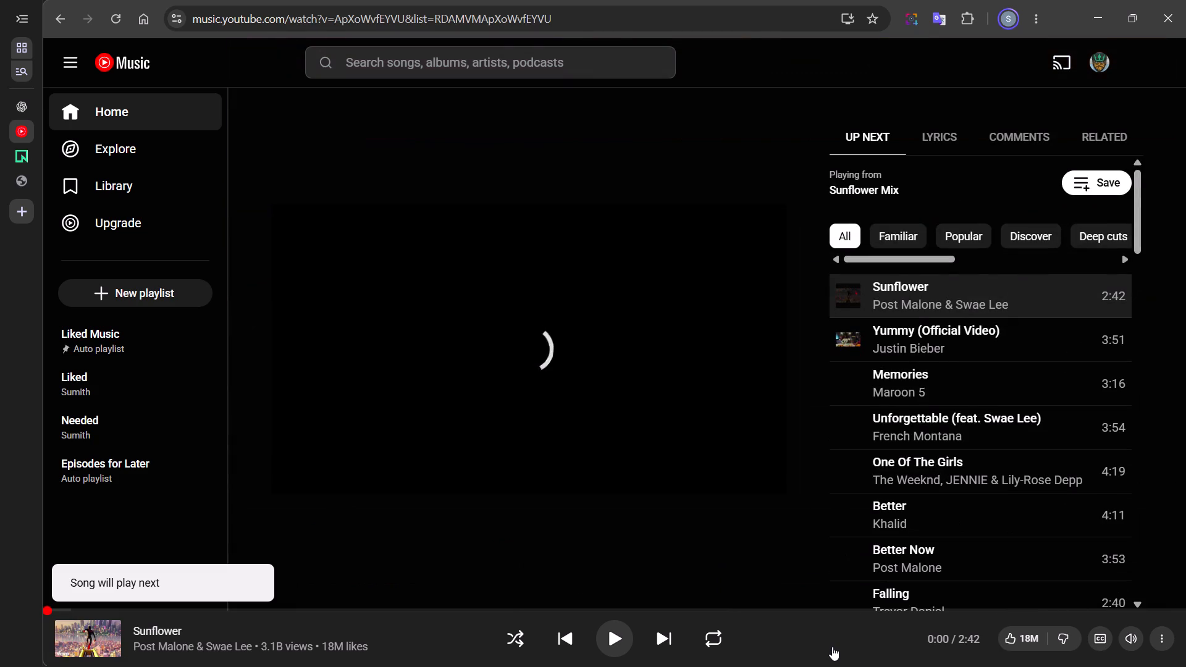
left_click(832, 647)
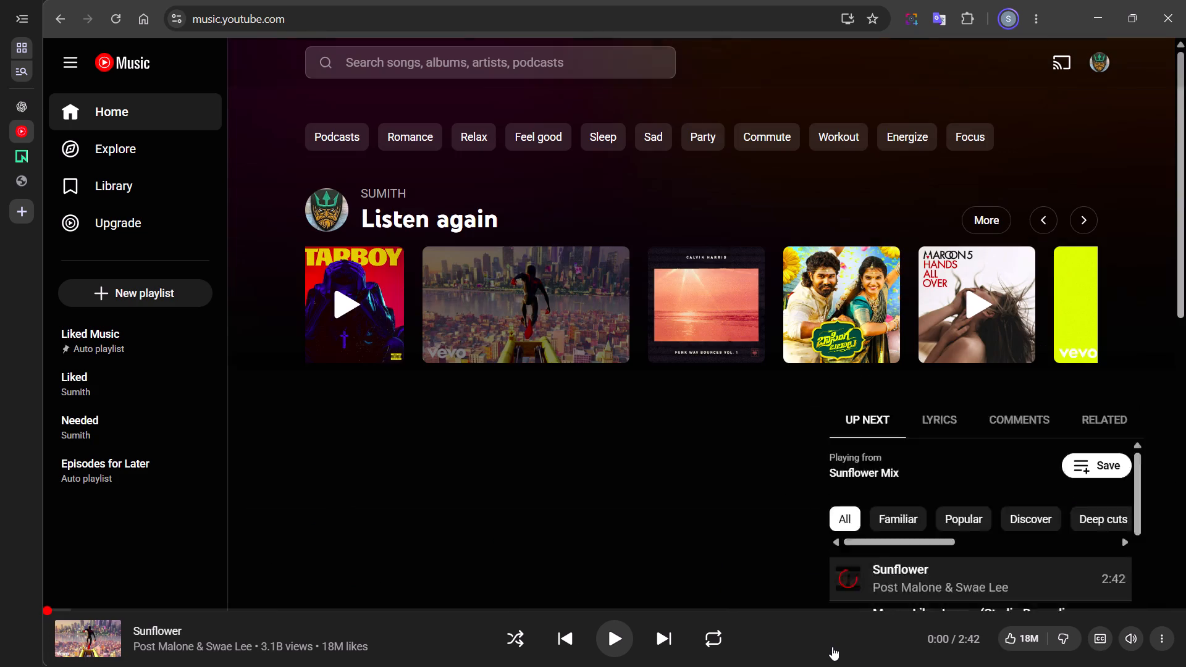
Queue Heroine by Maroon 5 from the end of the Listen again row to play next.
scroll(936, 332, "left", 3)
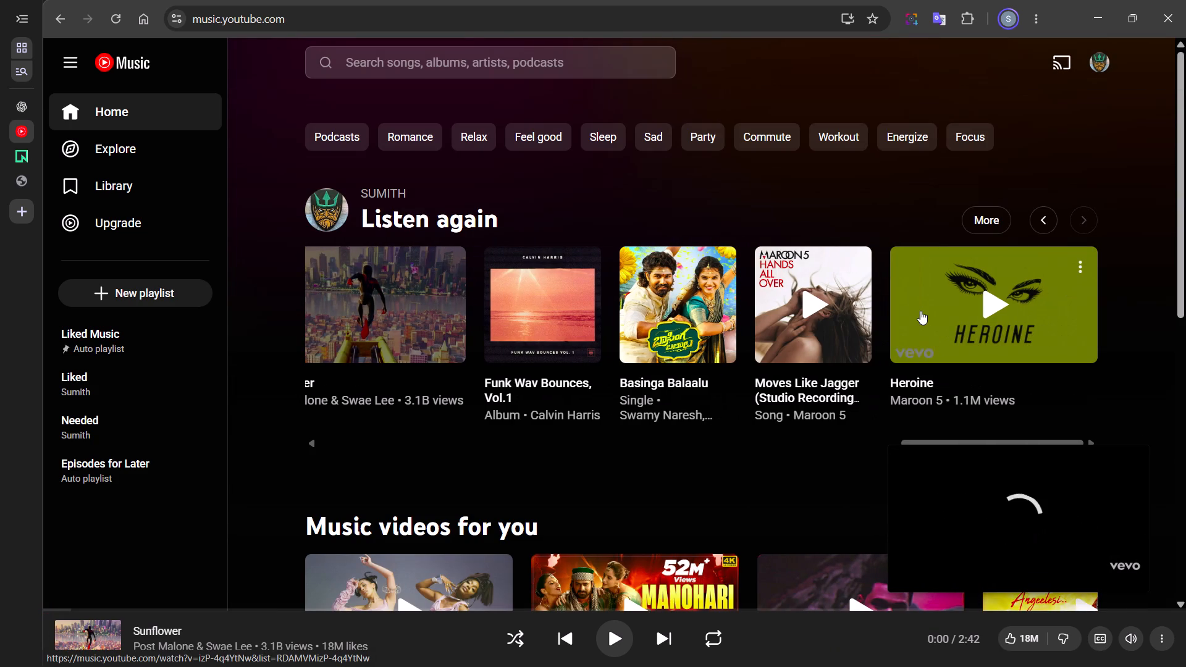
right_click(919, 296)
left_click(953, 352)
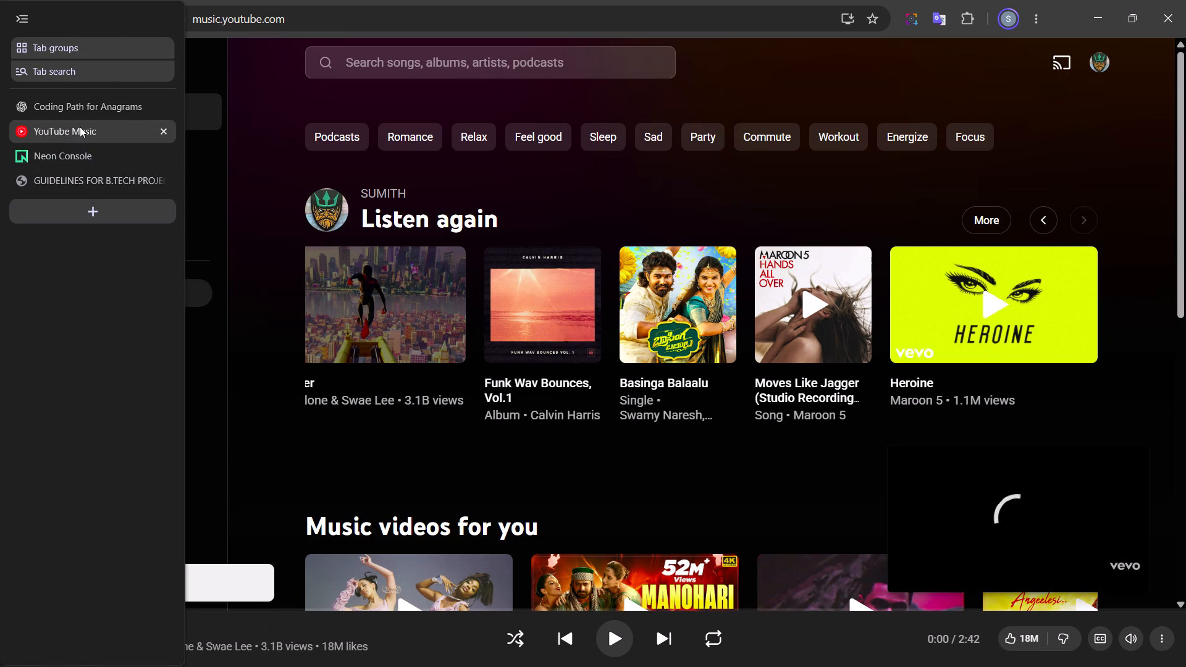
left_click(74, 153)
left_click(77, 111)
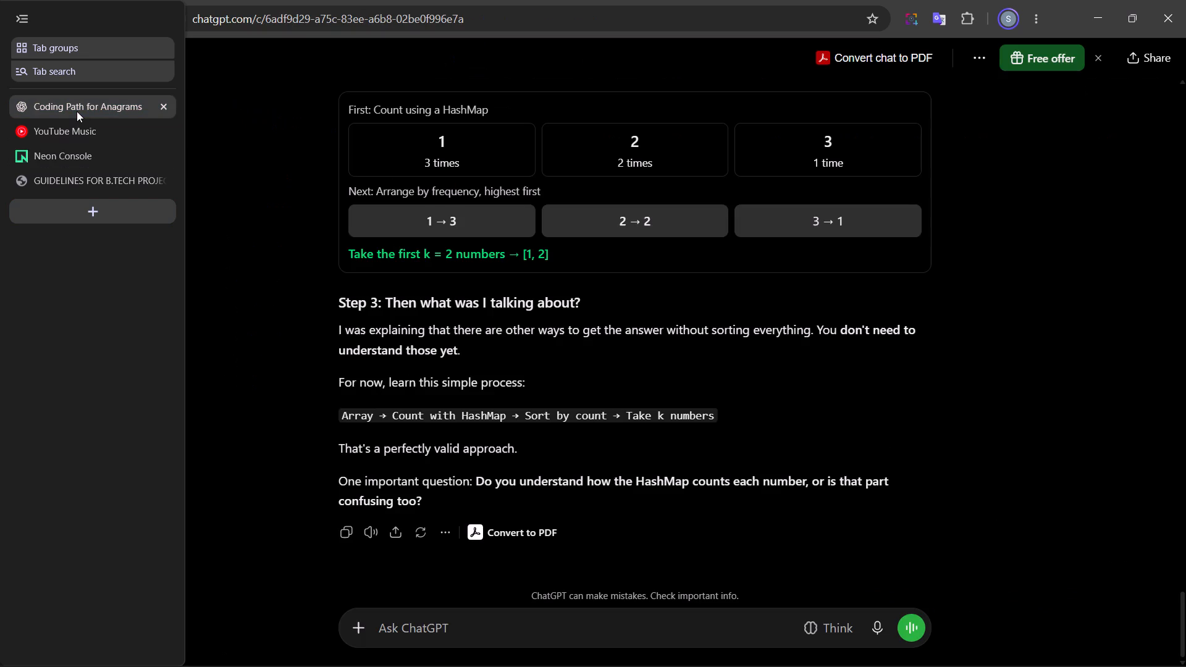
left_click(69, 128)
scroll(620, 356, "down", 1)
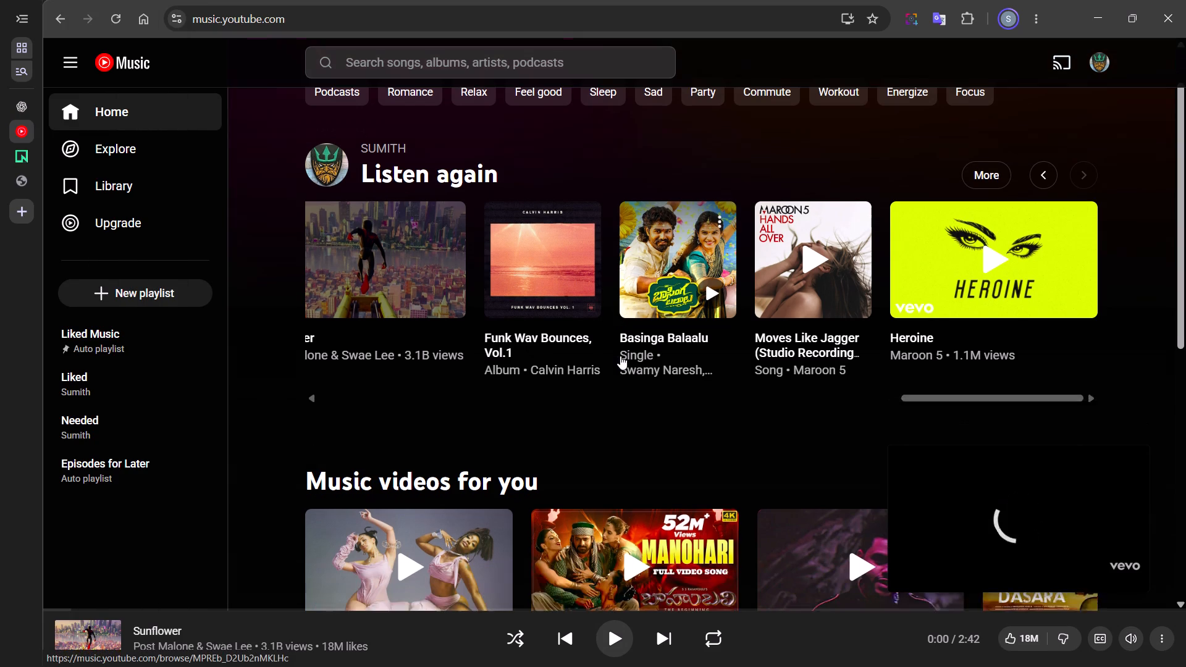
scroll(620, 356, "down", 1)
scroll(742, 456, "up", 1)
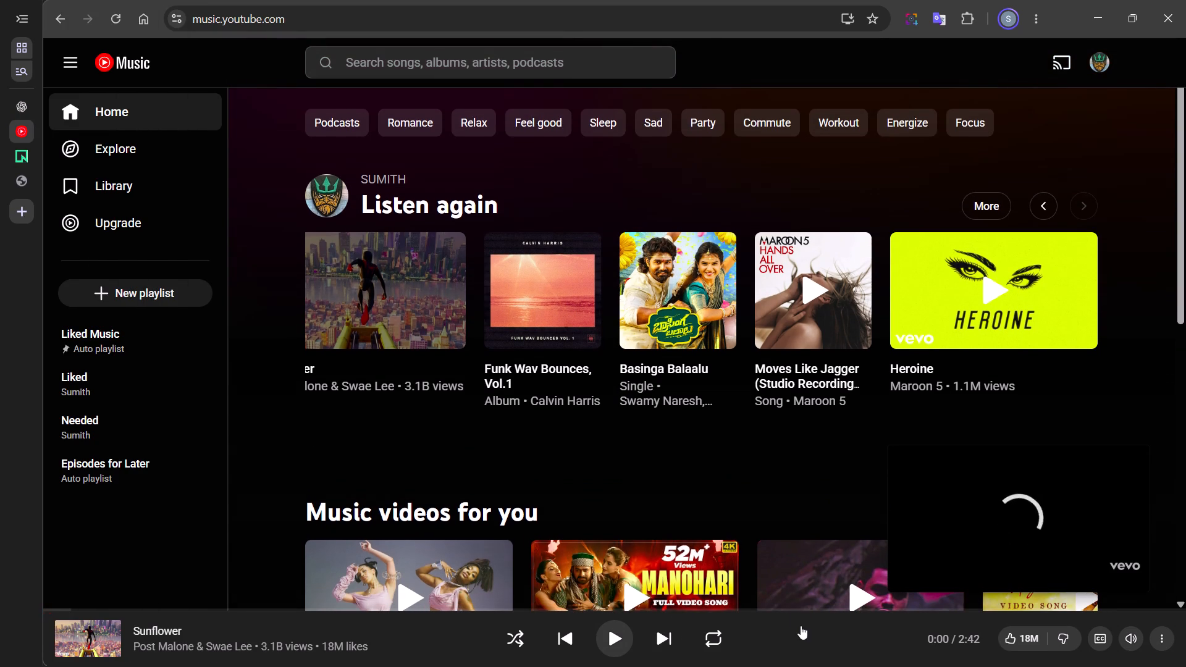
Check the Up Next queue of the Sunflower Mix and return to the home page.
left_click(782, 629)
left_click(782, 629)
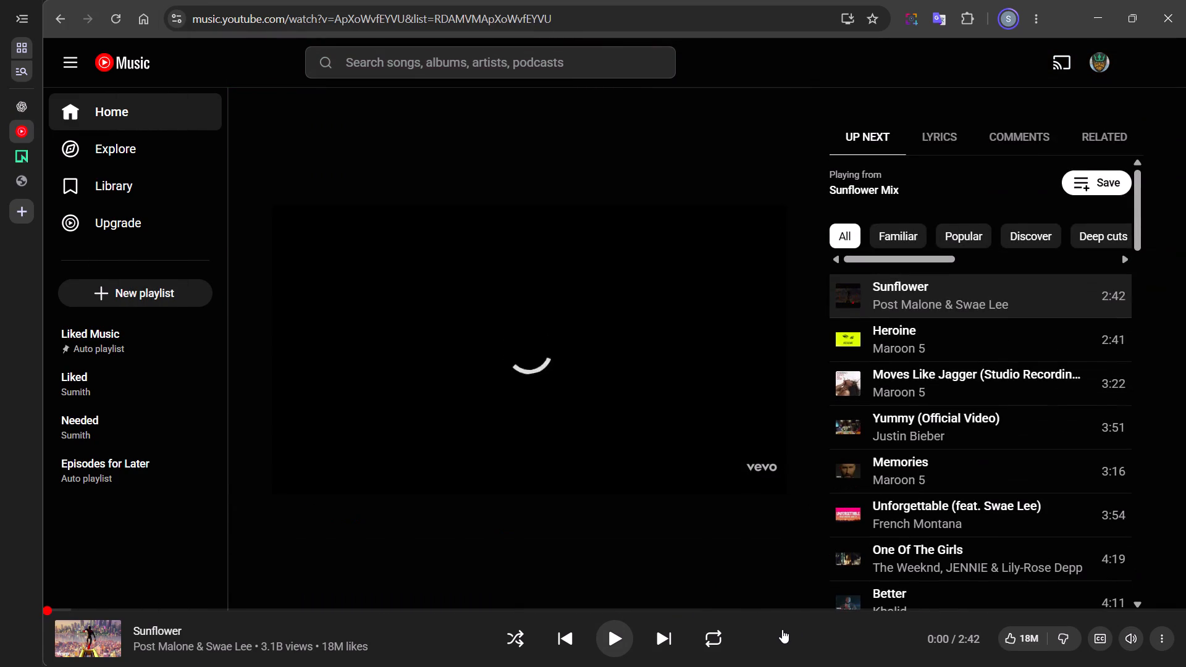
left_click(782, 629)
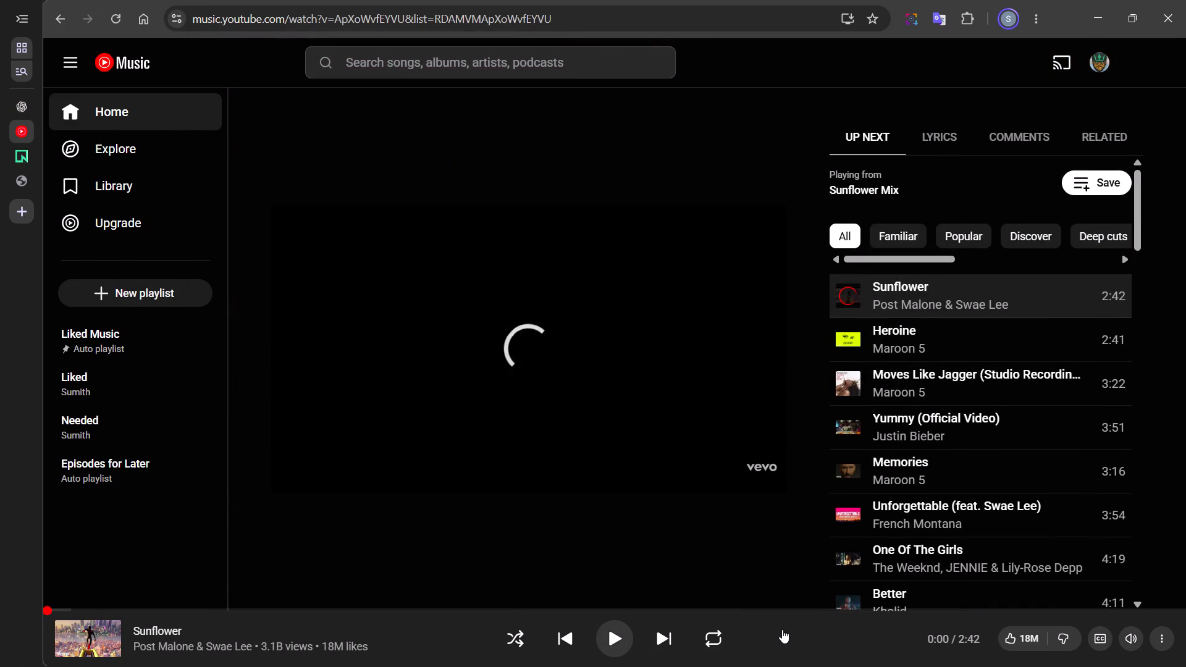
left_click(782, 629)
left_click(782, 629)
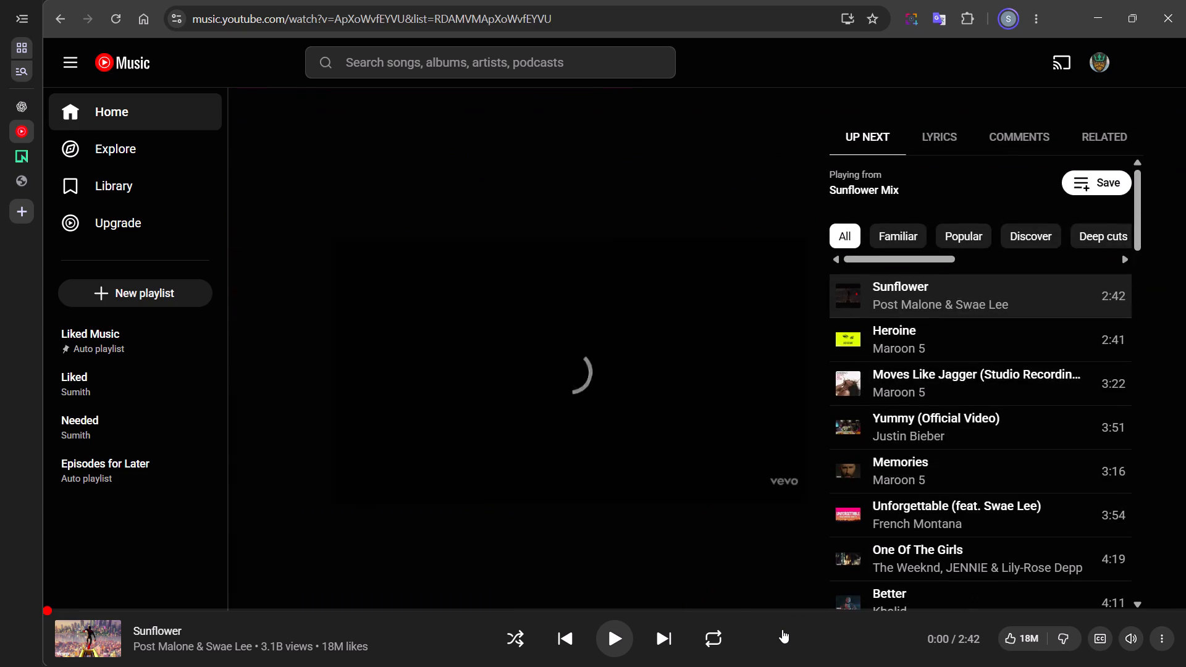
left_click(782, 629)
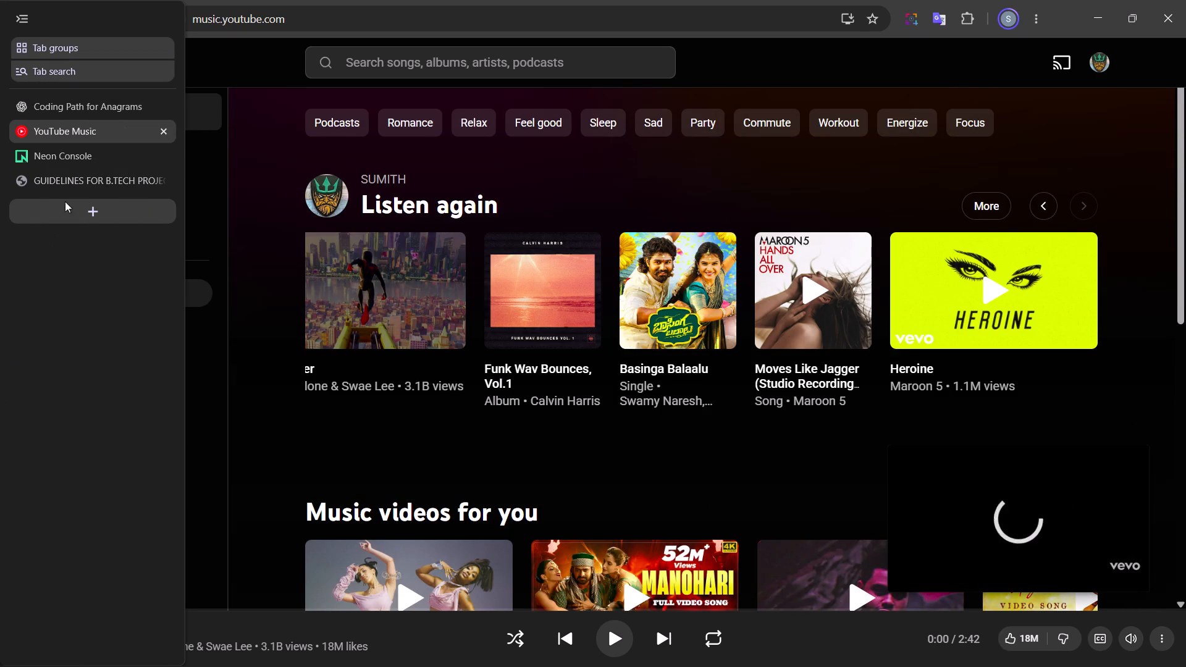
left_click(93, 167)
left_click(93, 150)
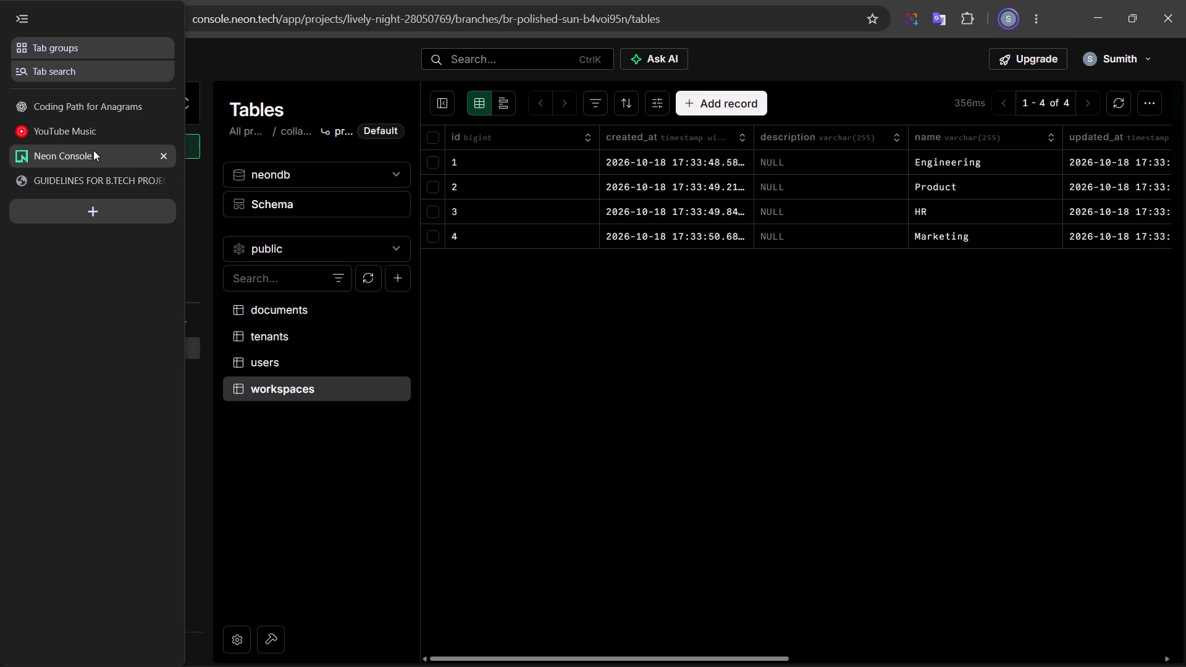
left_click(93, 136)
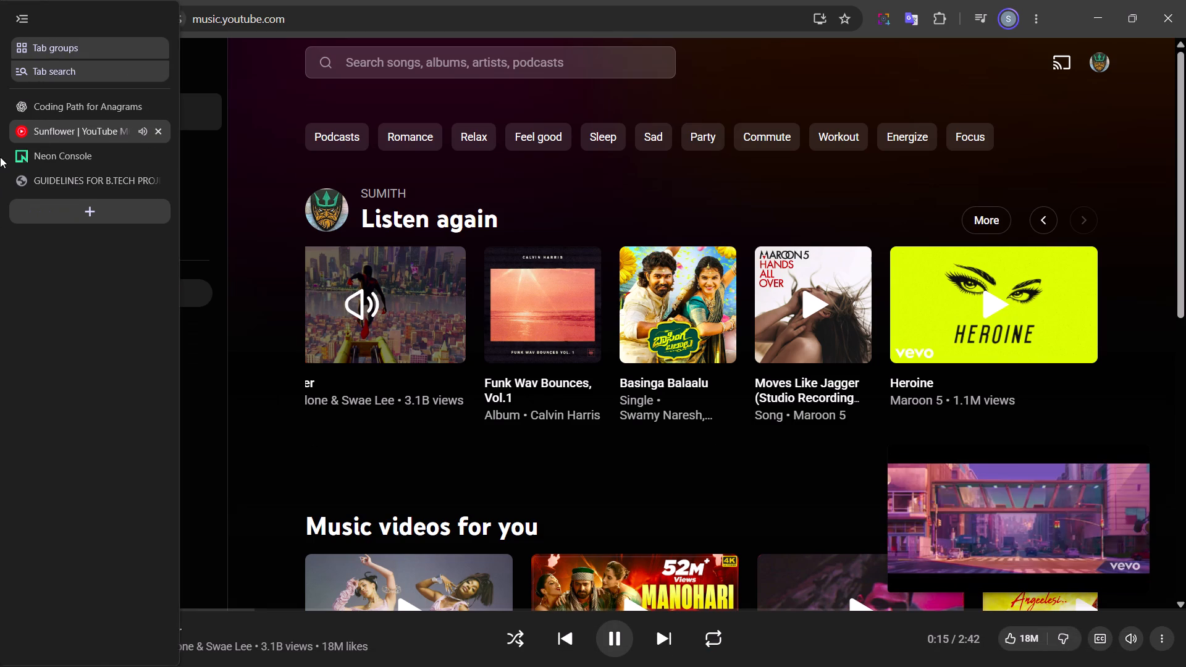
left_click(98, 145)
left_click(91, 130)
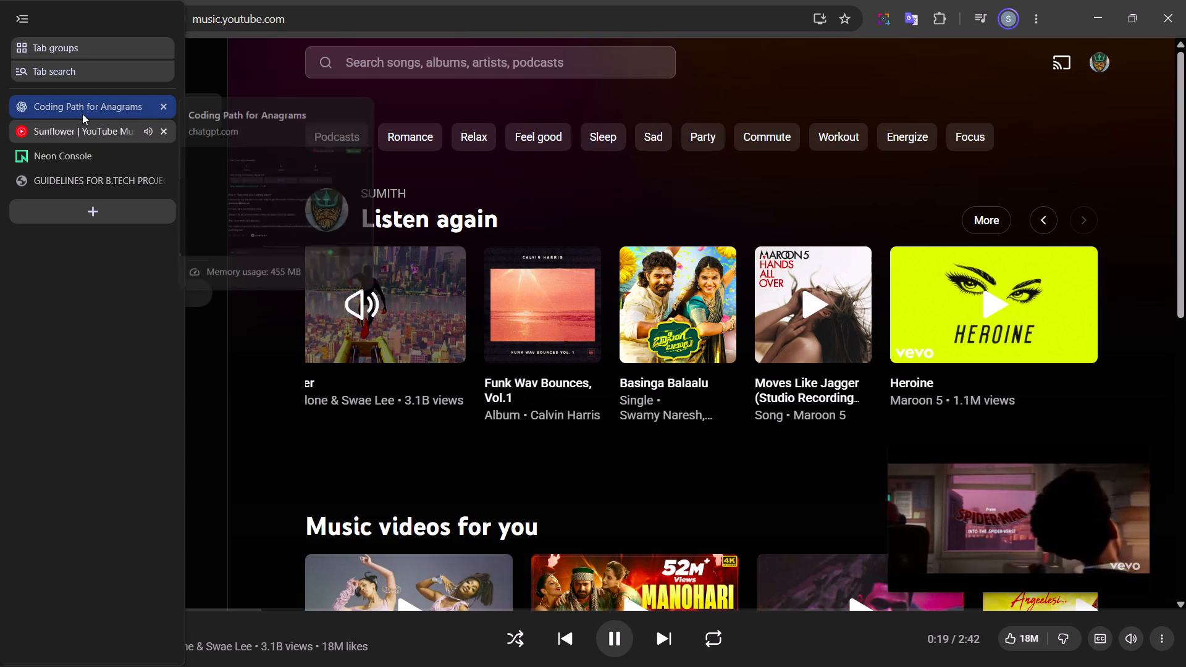
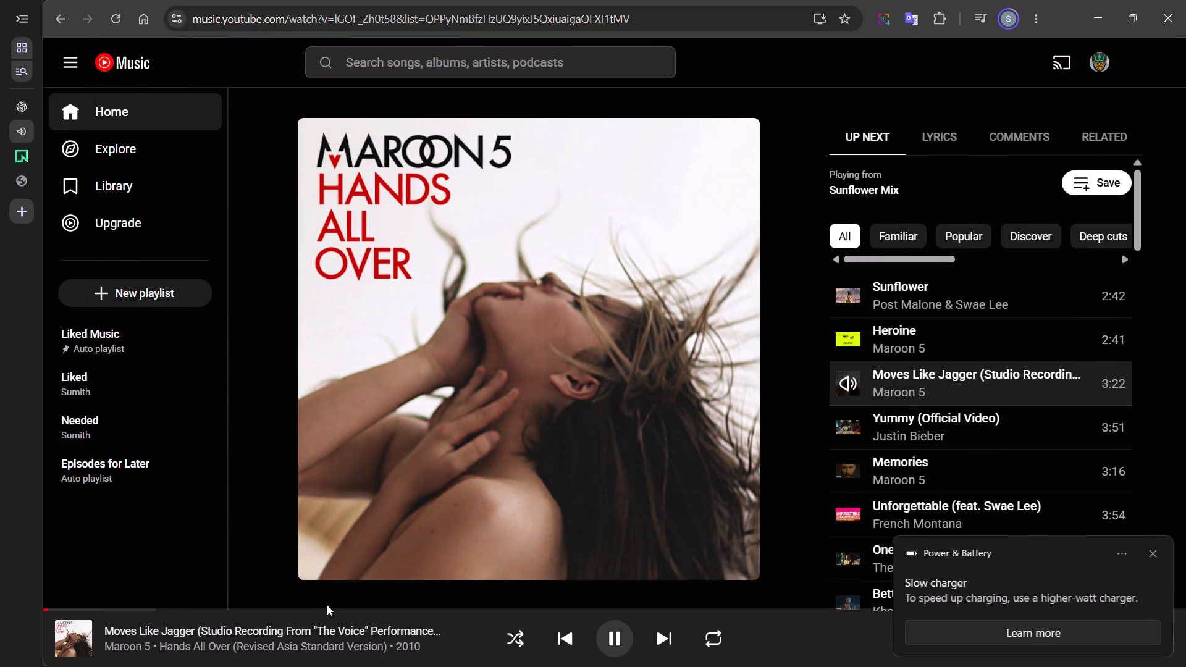
scroll(1014, 290, "up", 1)
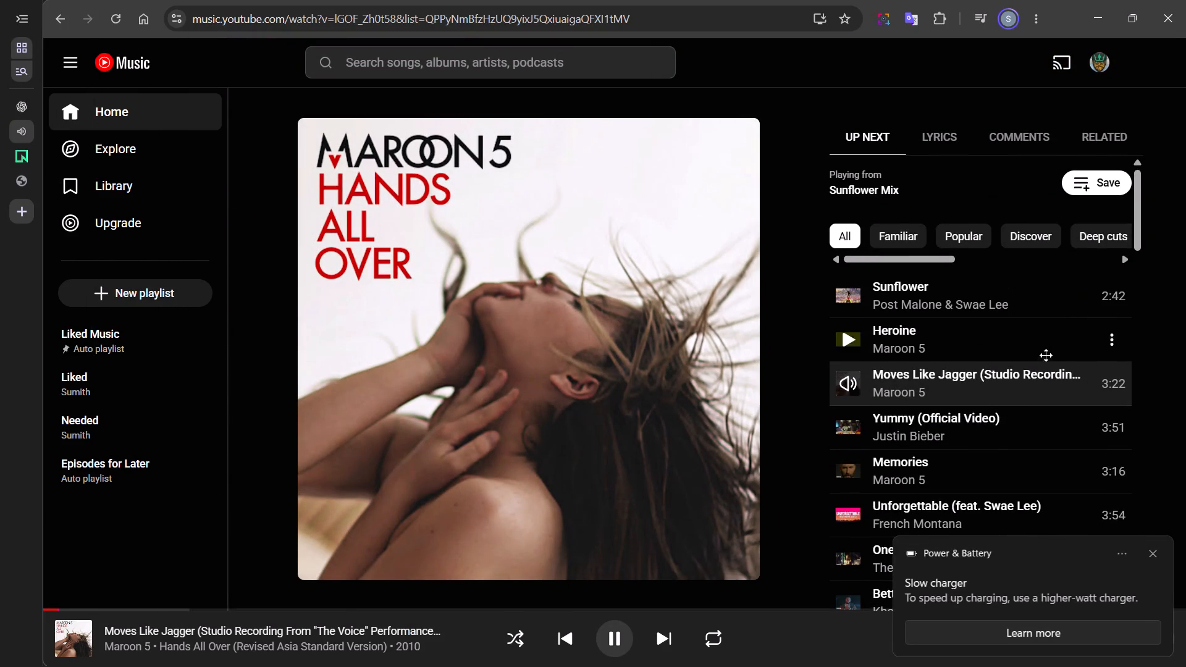
left_click_drag(1006, 341, 1006, 396)
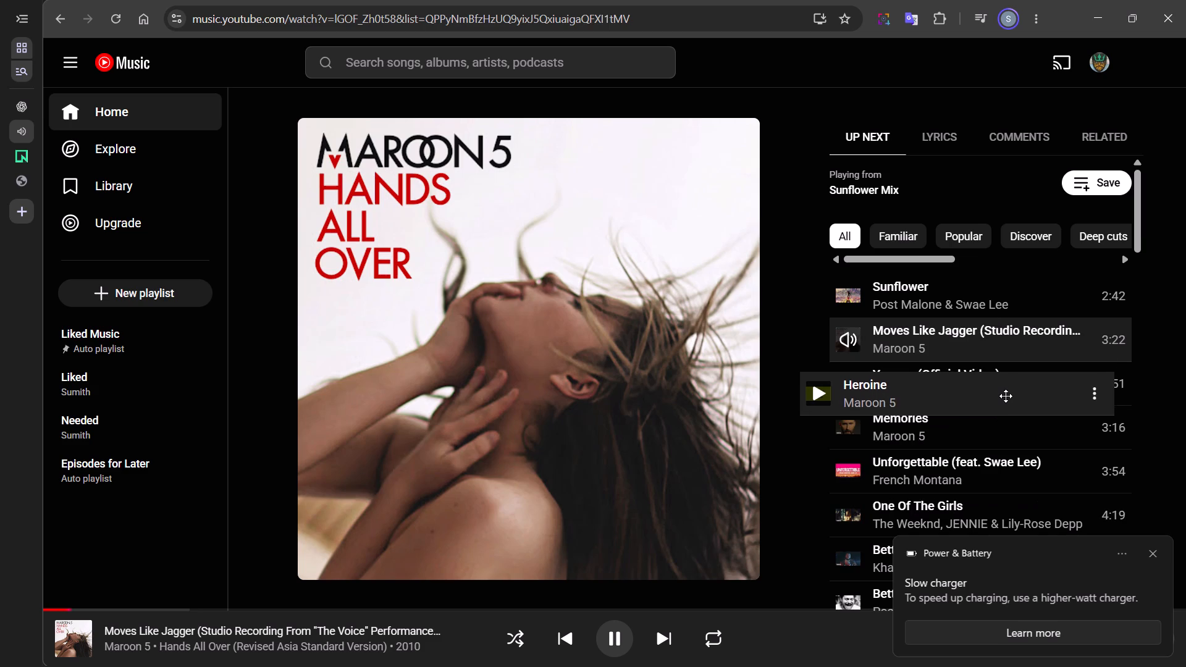
left_click_drag(1006, 396, 1020, 388)
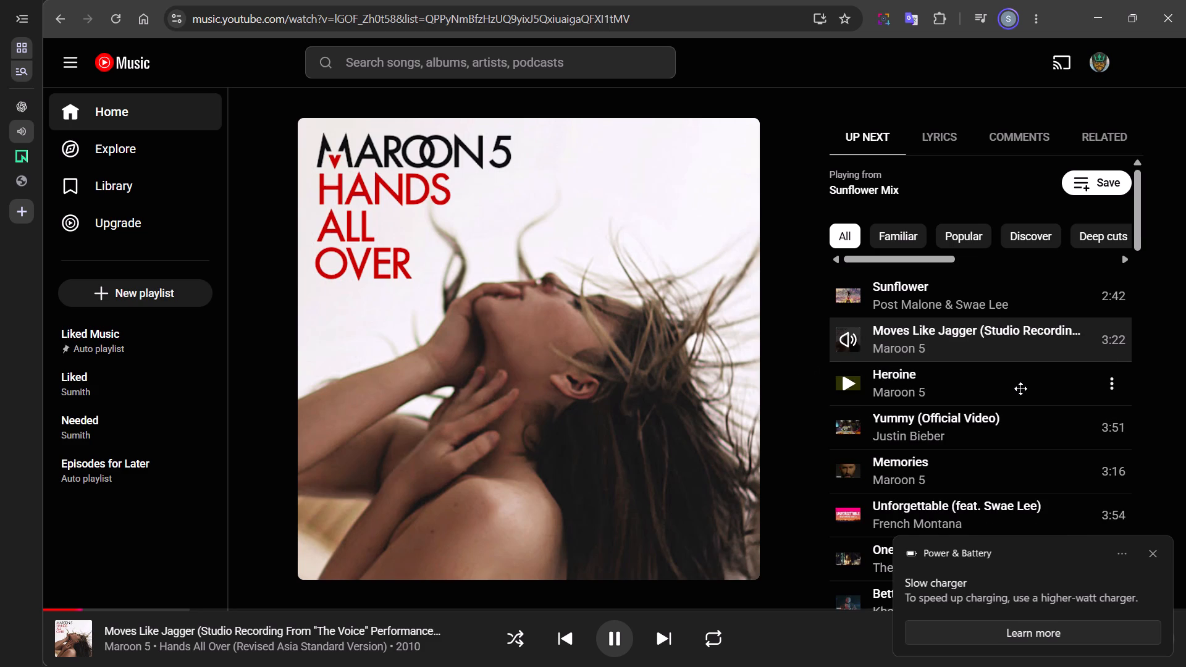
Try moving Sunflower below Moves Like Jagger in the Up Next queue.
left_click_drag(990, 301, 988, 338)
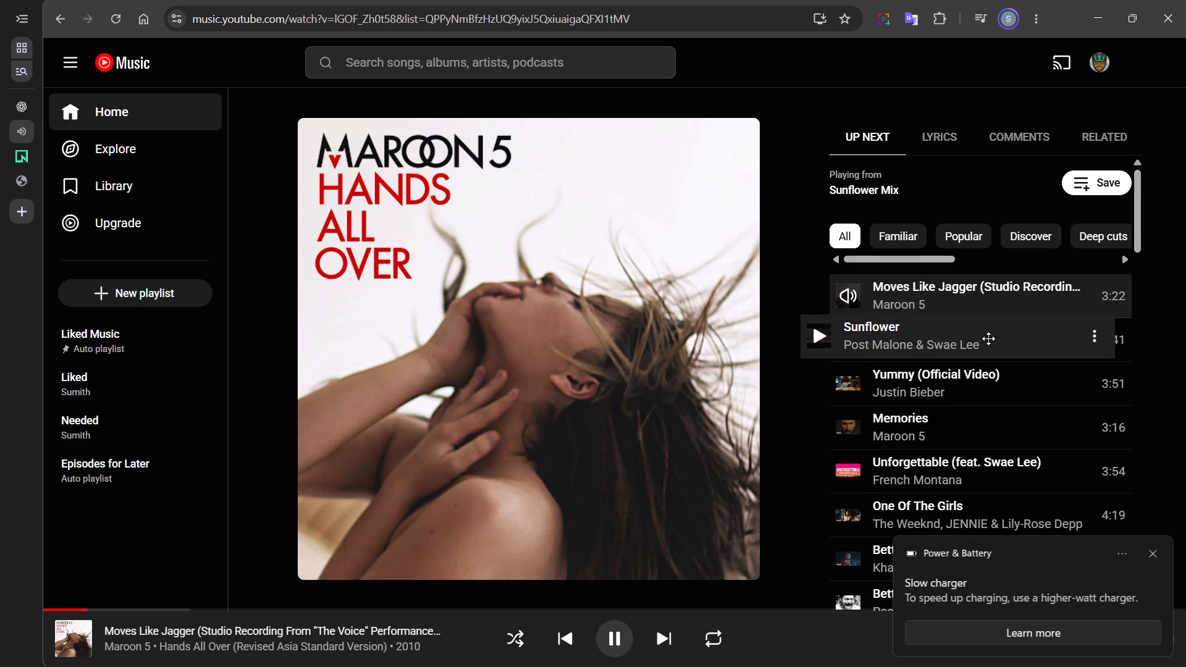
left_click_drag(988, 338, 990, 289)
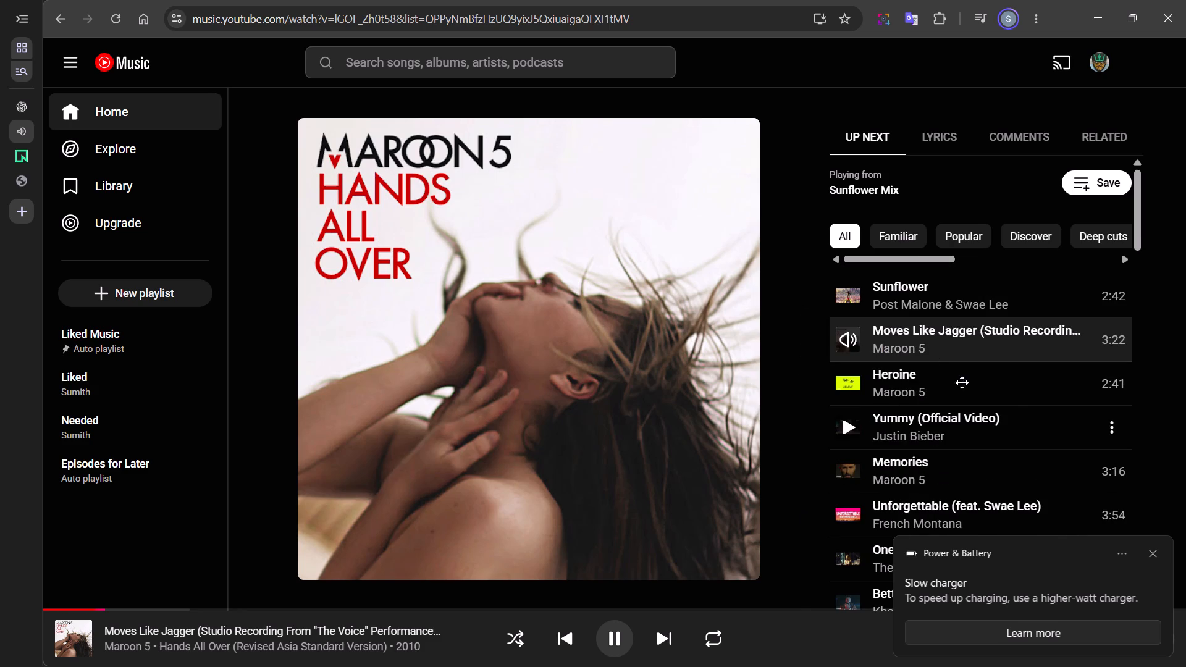
Search YouTube Music for LOVE ME AGAIN and queue John Newman's song of that title to play next.
left_click(804, 638)
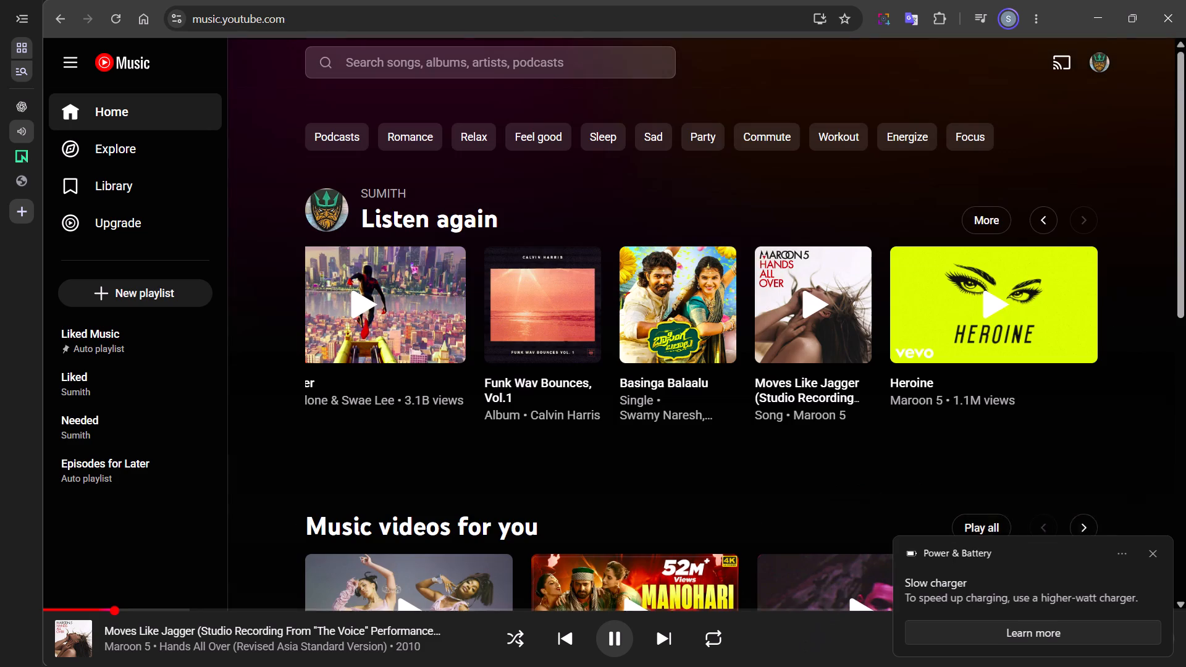
left_click(558, 64)
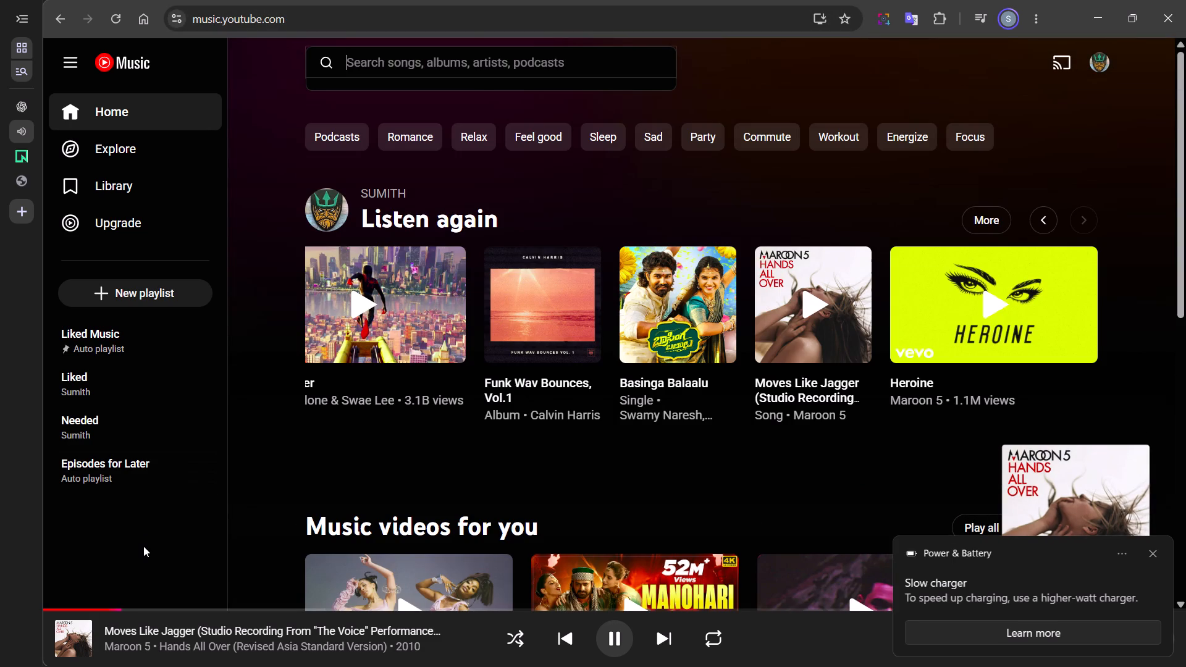
type("LOVE ME AGAIN")
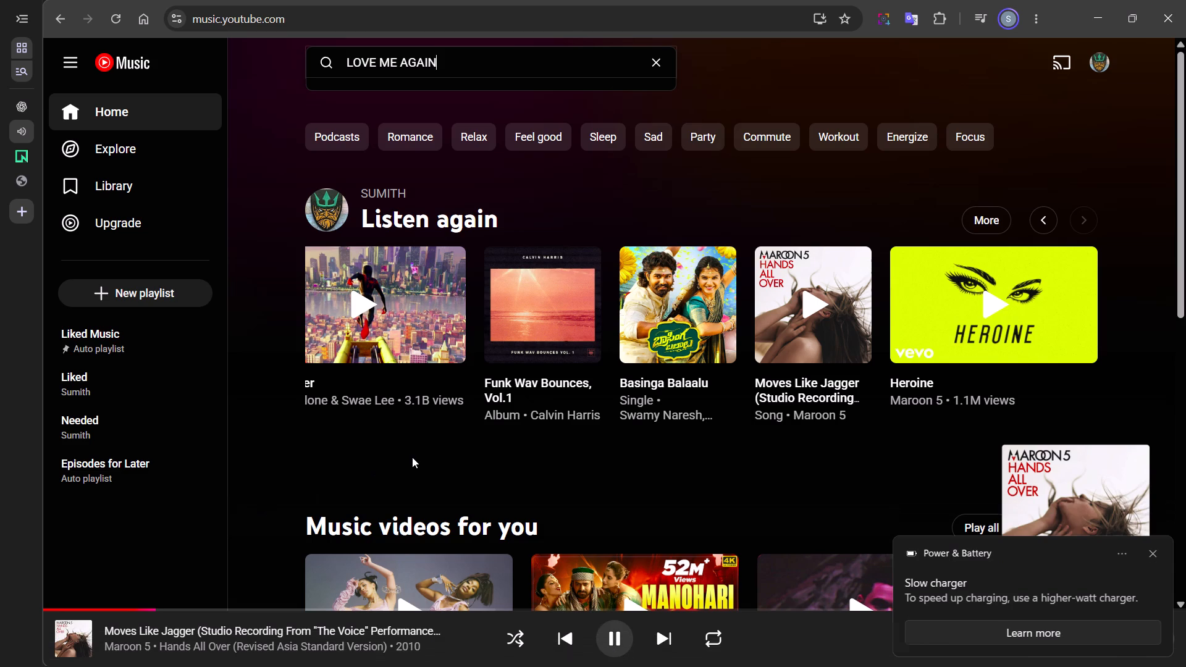
key("Return")
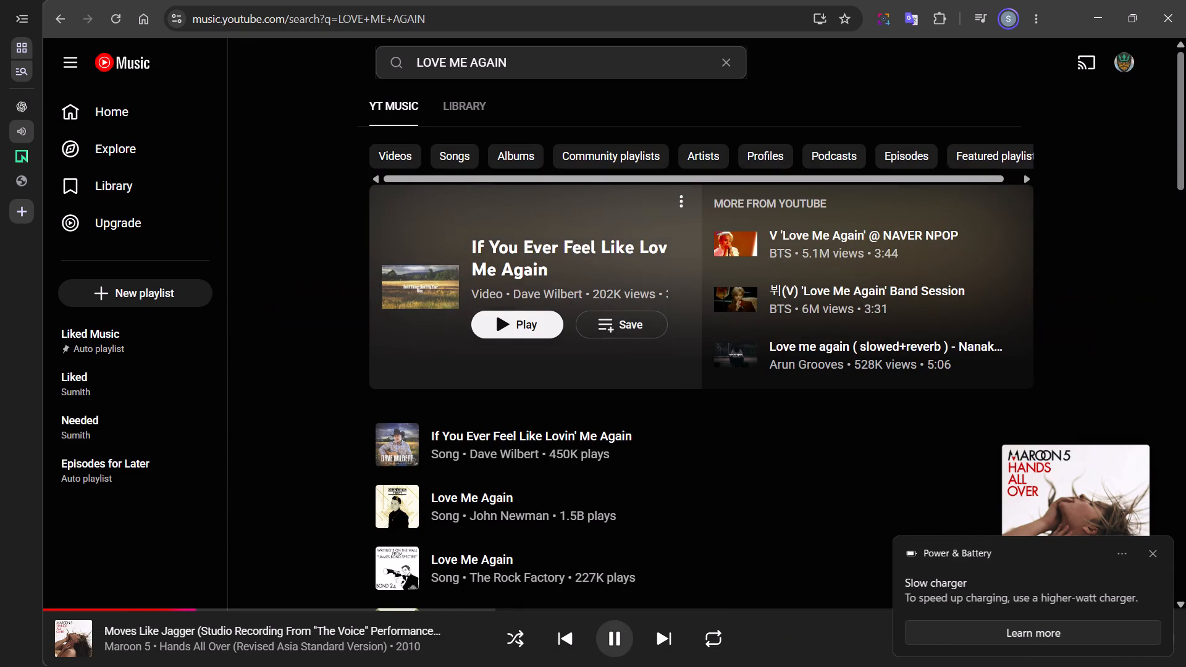
right_click(561, 505)
left_click(657, 103)
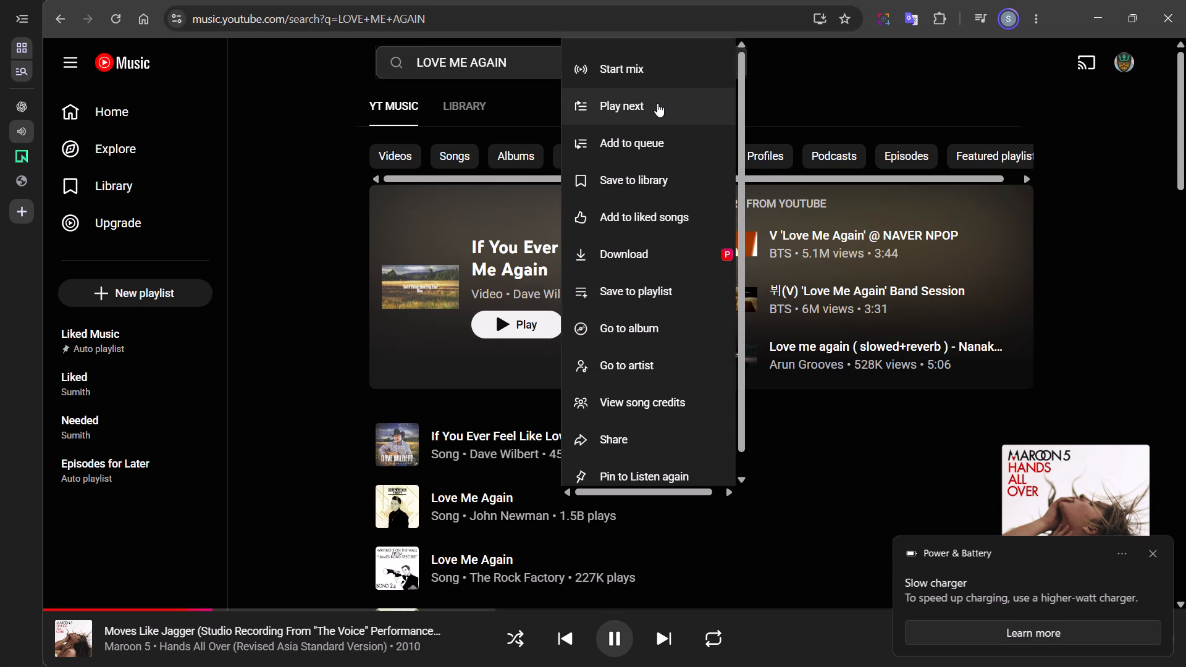
Switch to the B.Tech project report guidelines PDF and reload it.
left_click(79, 157)
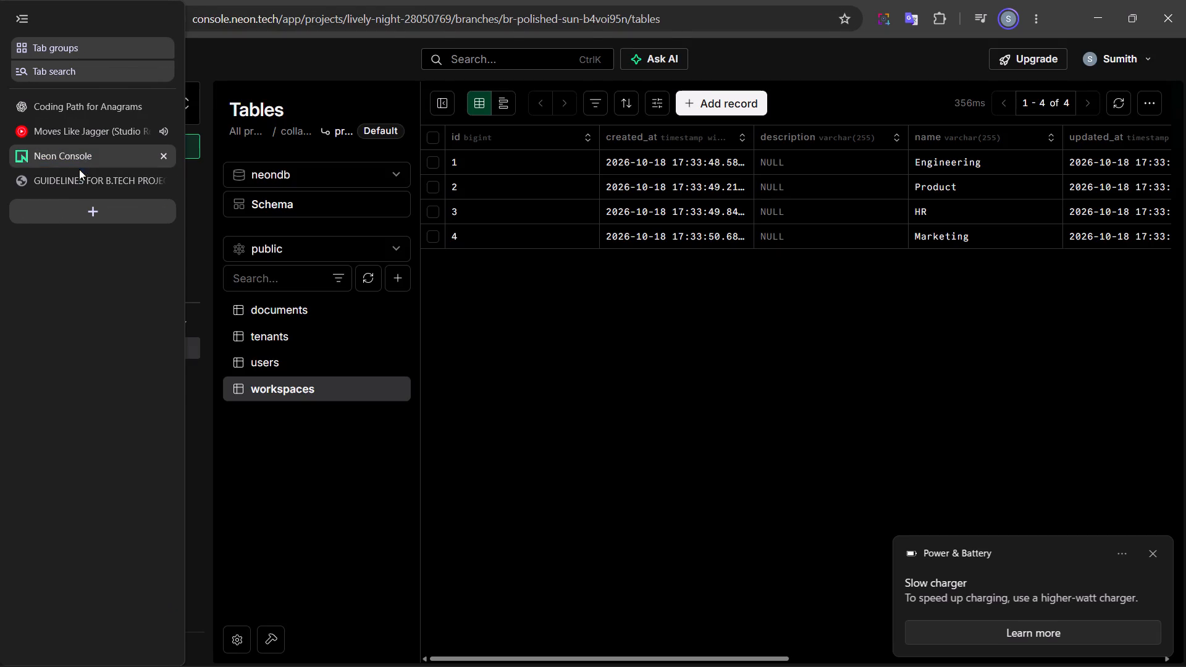
left_click(79, 172)
scroll(437, 233, "down", 4)
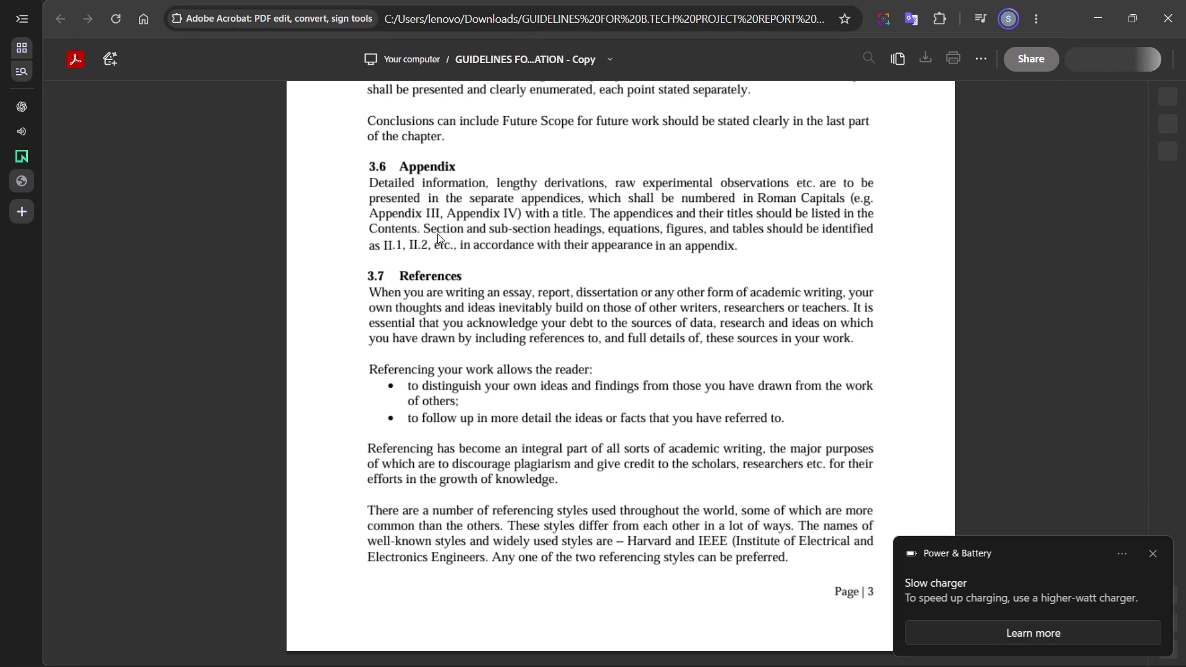
scroll(437, 233, "down", 1)
left_click(584, 306)
key("ctrl+r")
key("ctrl+r")
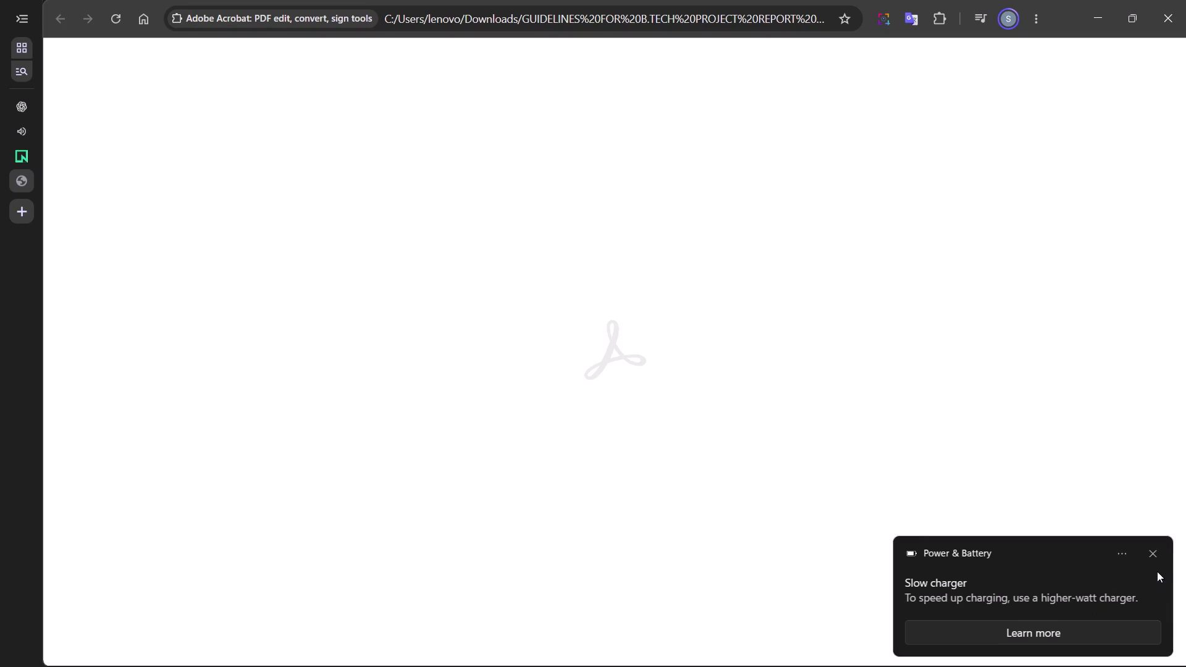
Dismiss the Power & Battery slow charger notification.
left_click(1154, 556)
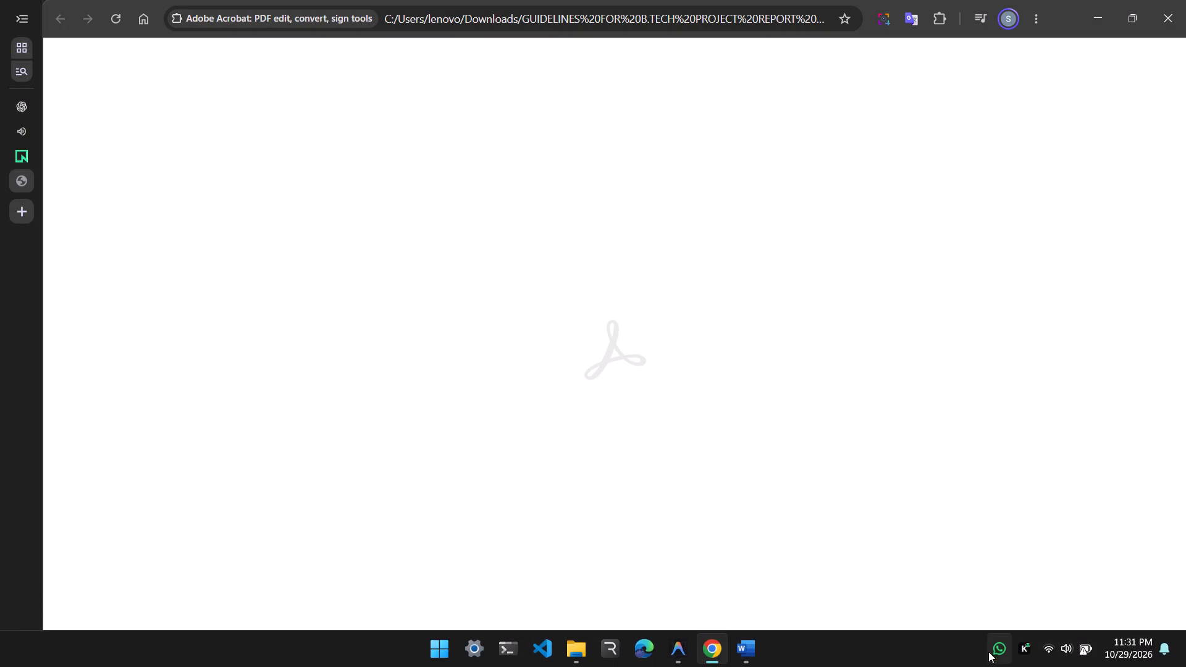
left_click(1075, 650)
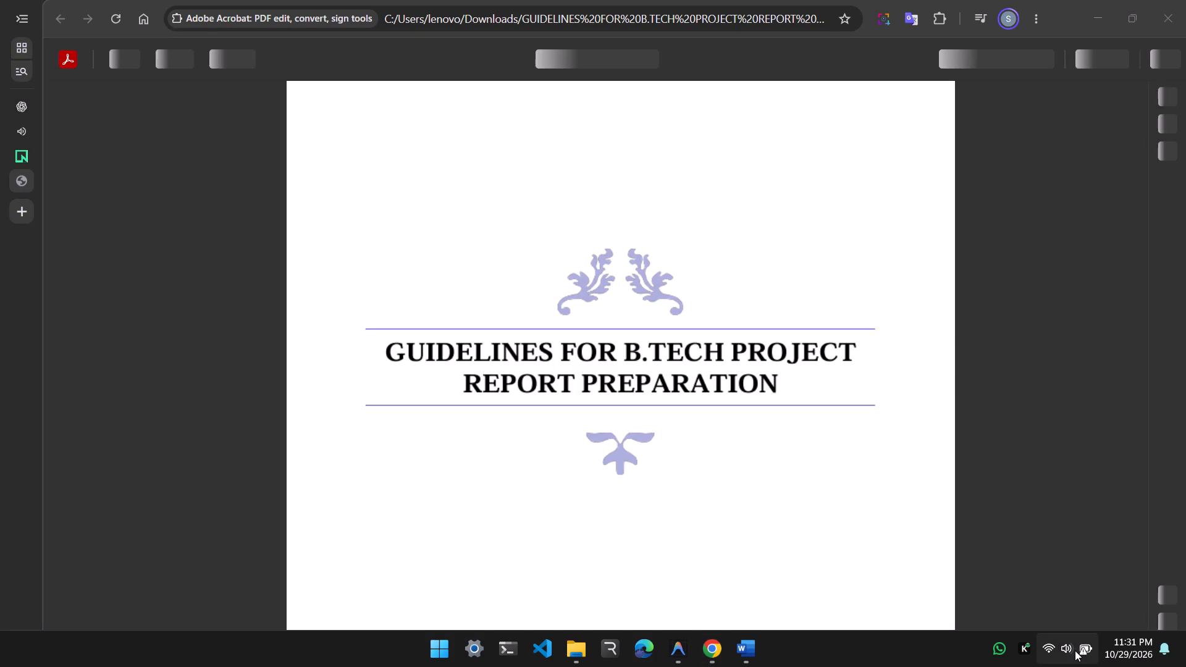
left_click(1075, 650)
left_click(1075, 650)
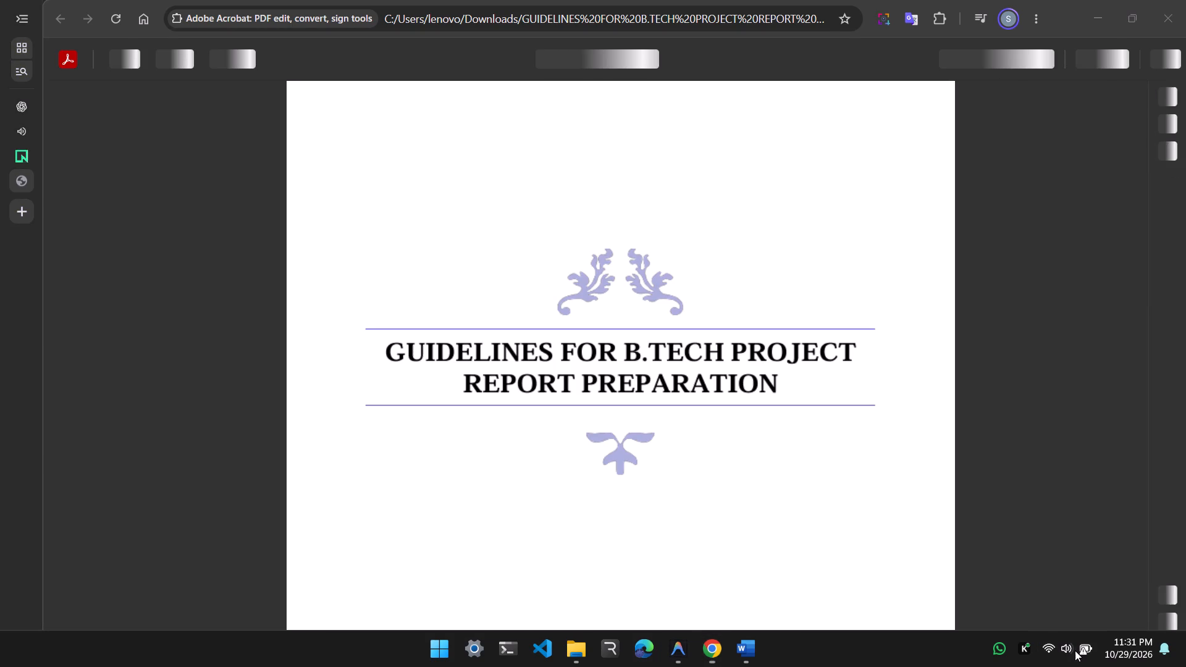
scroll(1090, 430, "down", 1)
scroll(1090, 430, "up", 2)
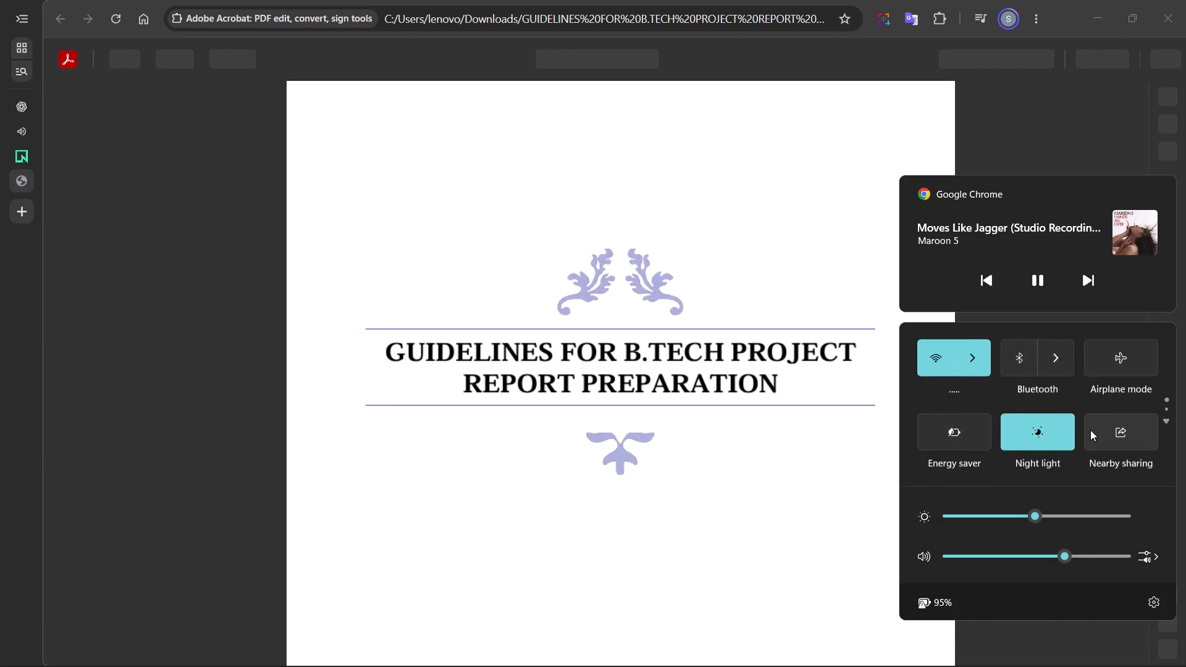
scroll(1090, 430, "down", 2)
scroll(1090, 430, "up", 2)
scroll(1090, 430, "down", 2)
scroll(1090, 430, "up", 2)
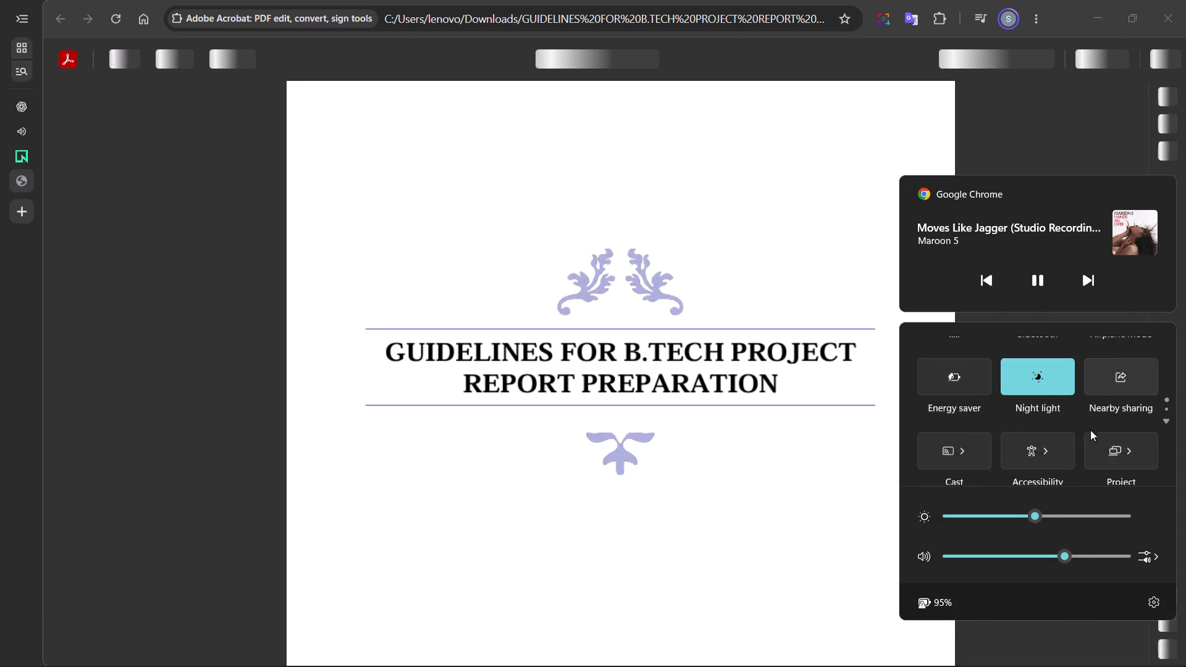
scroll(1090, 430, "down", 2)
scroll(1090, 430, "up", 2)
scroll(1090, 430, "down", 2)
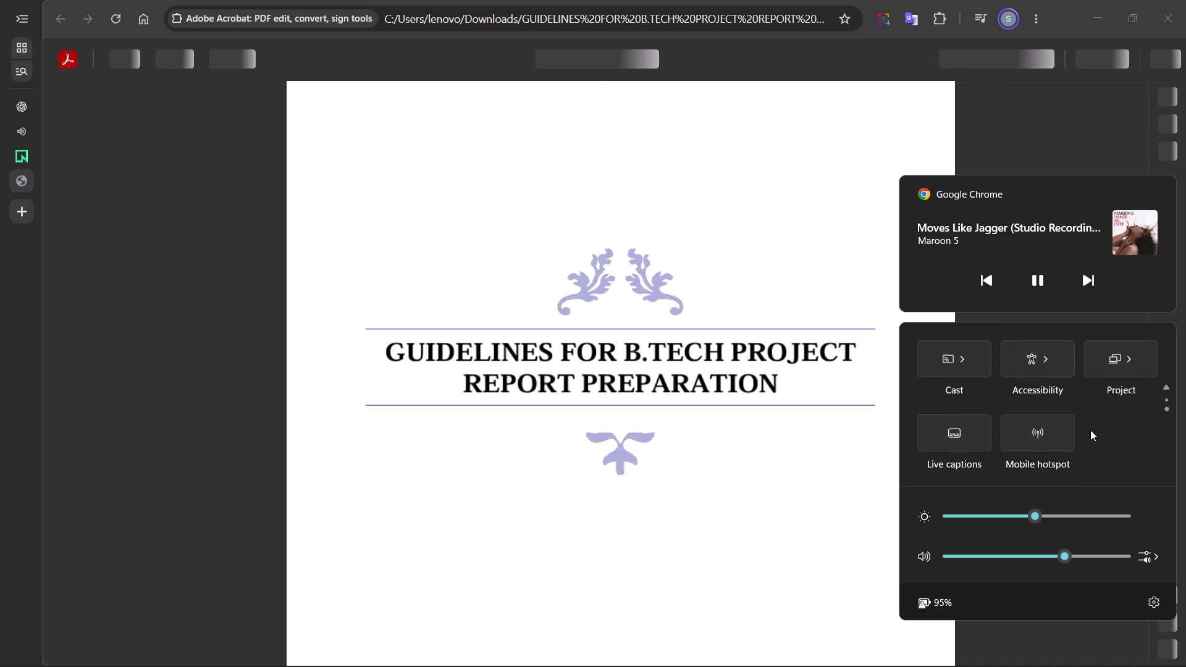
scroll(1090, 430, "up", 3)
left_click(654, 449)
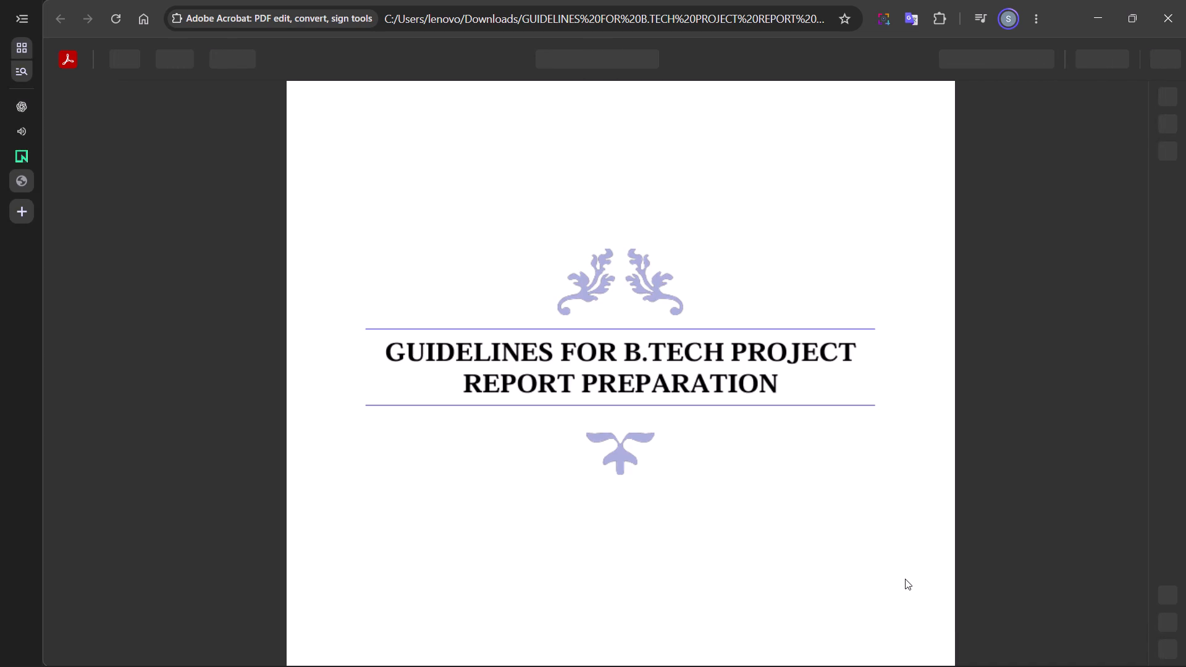
Look through the guidelines PDF for the report format rules and the sample title page with its spacing and font notes.
scroll(905, 579, "down", 2)
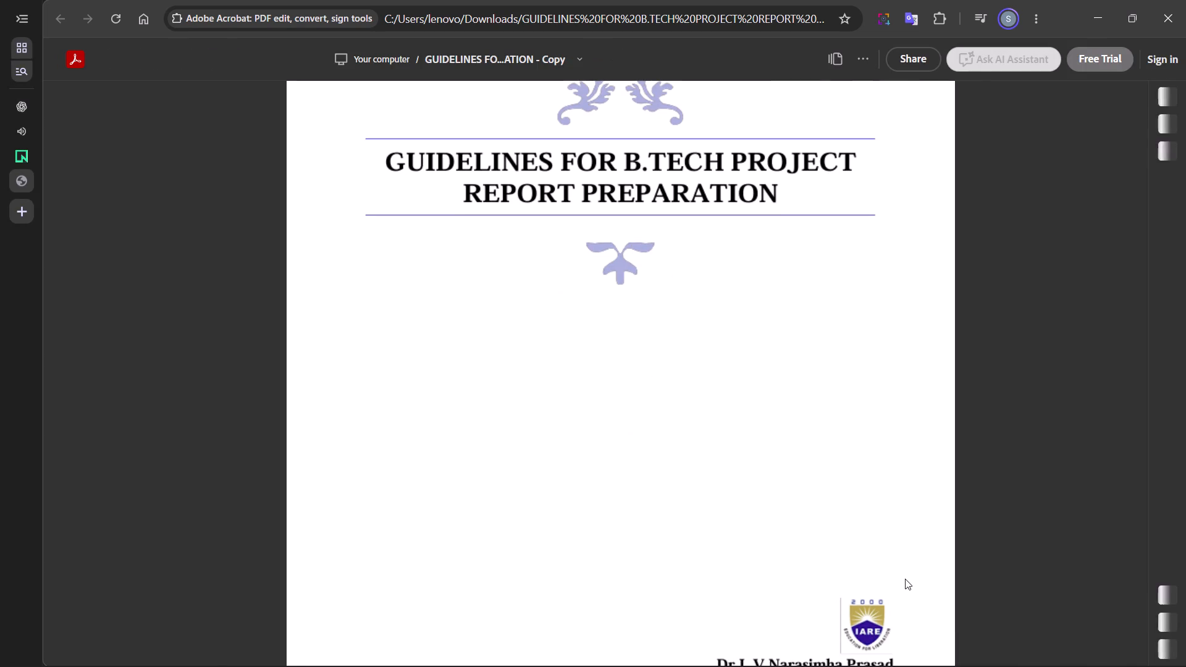
scroll(859, 419, "down", 2)
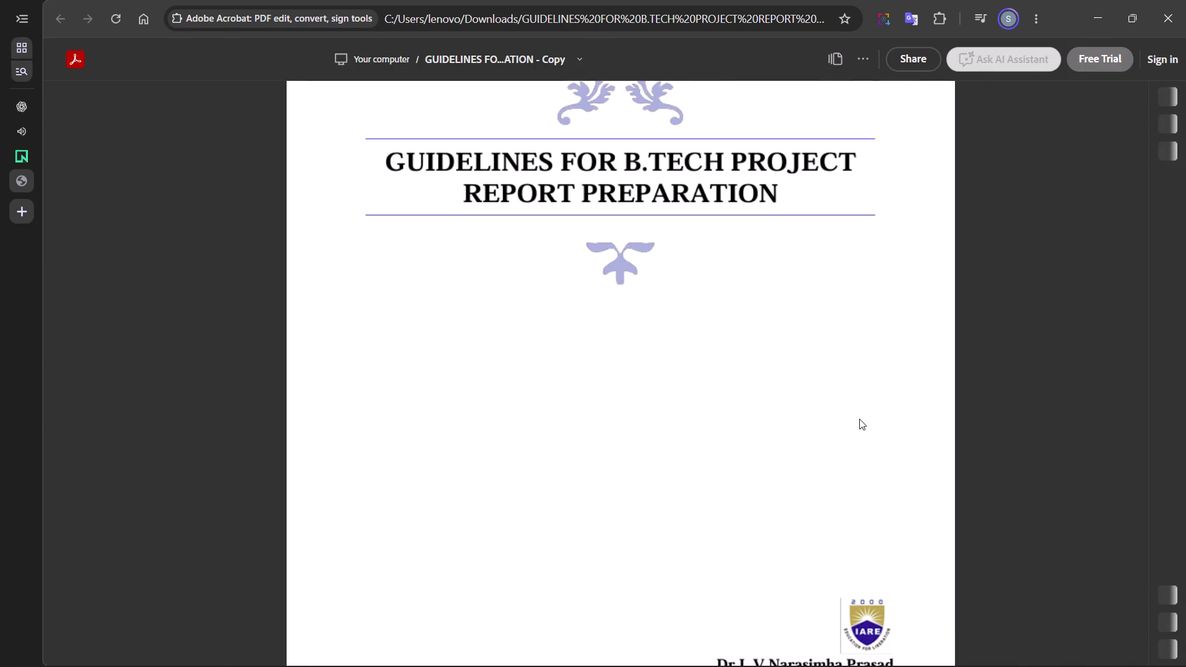
scroll(859, 419, "down", 7)
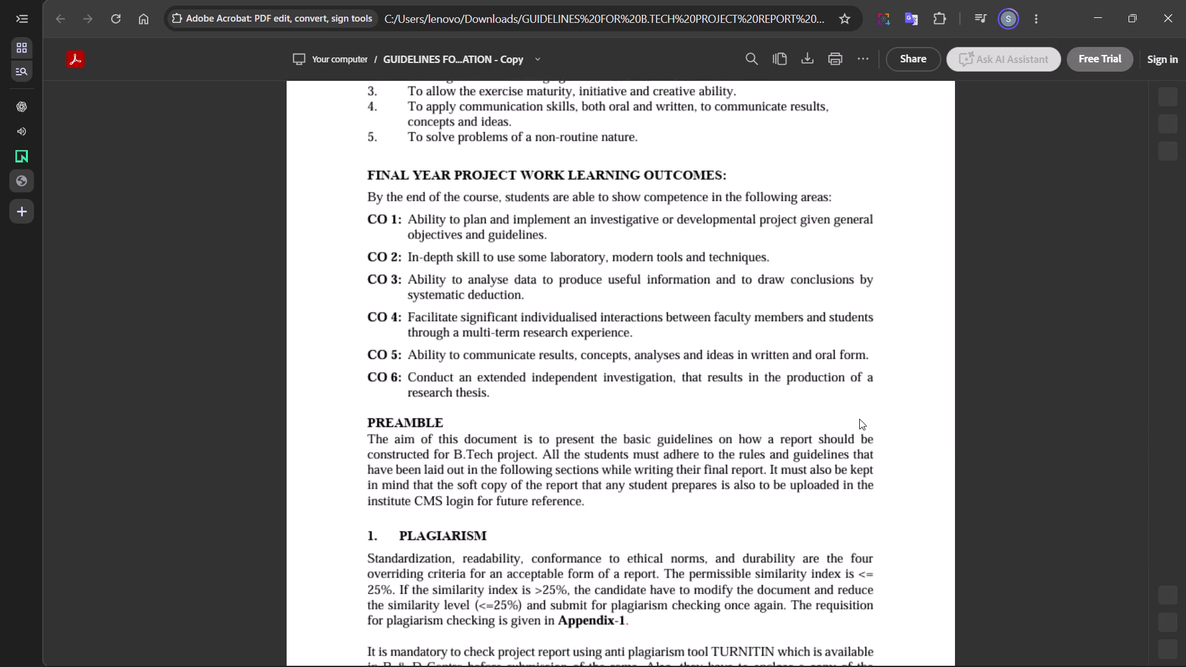
scroll(859, 419, "down", 7)
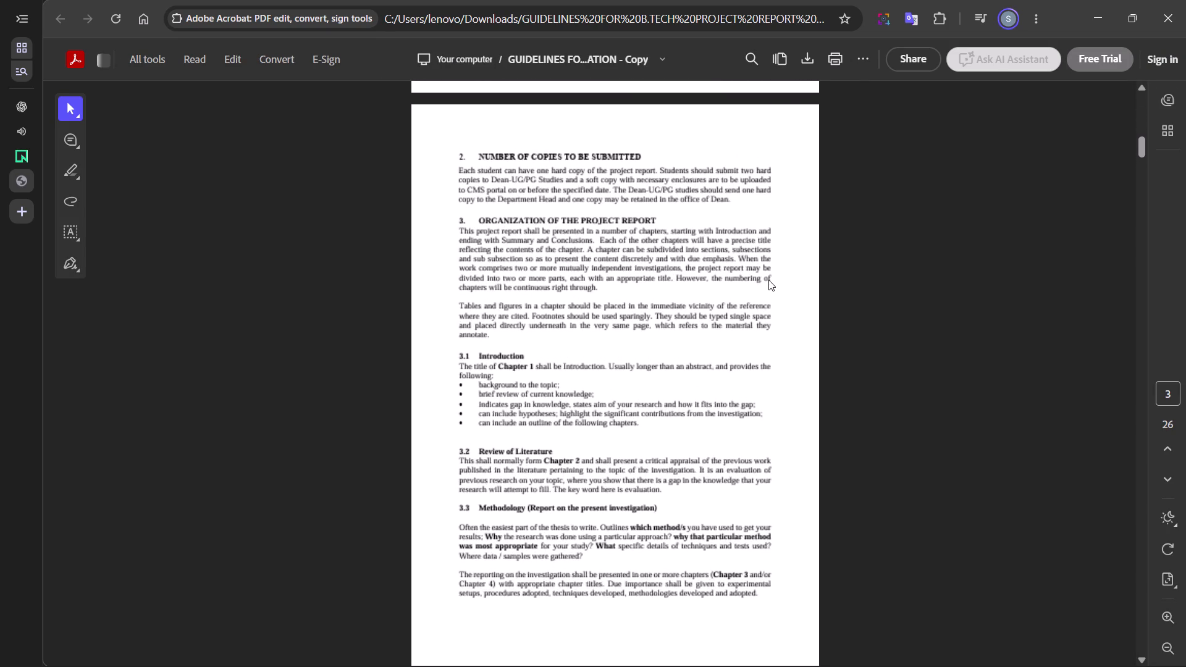
scroll(768, 280, "down", 3)
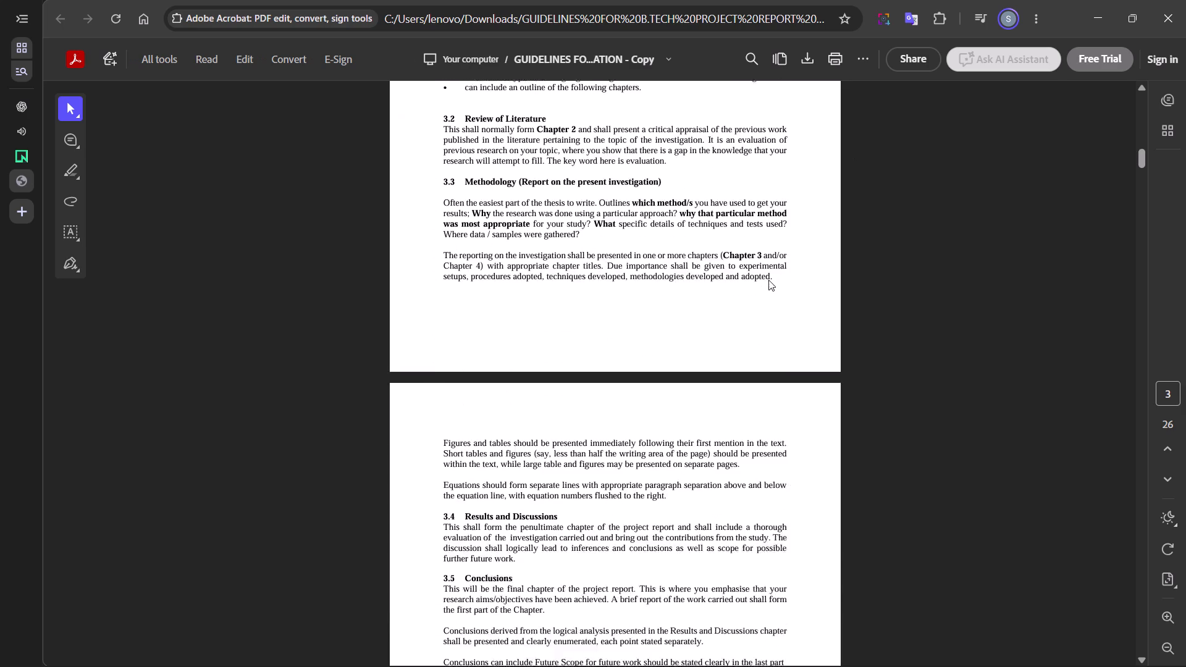
scroll(768, 280, "down", 15)
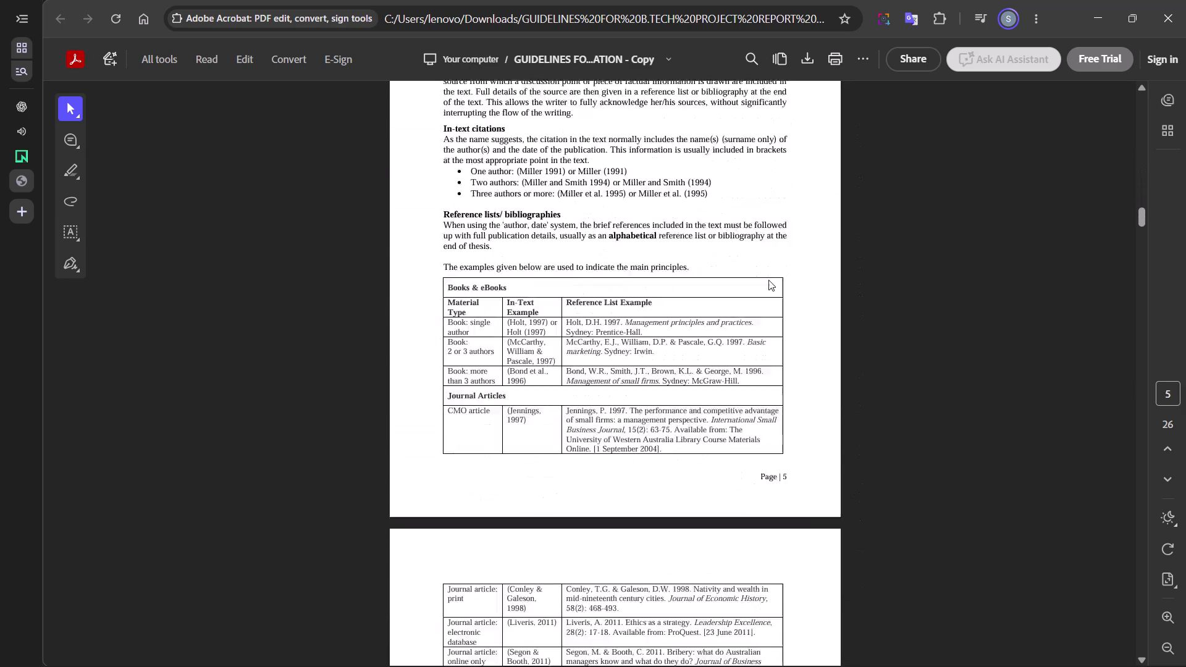
scroll(768, 280, "down", 7)
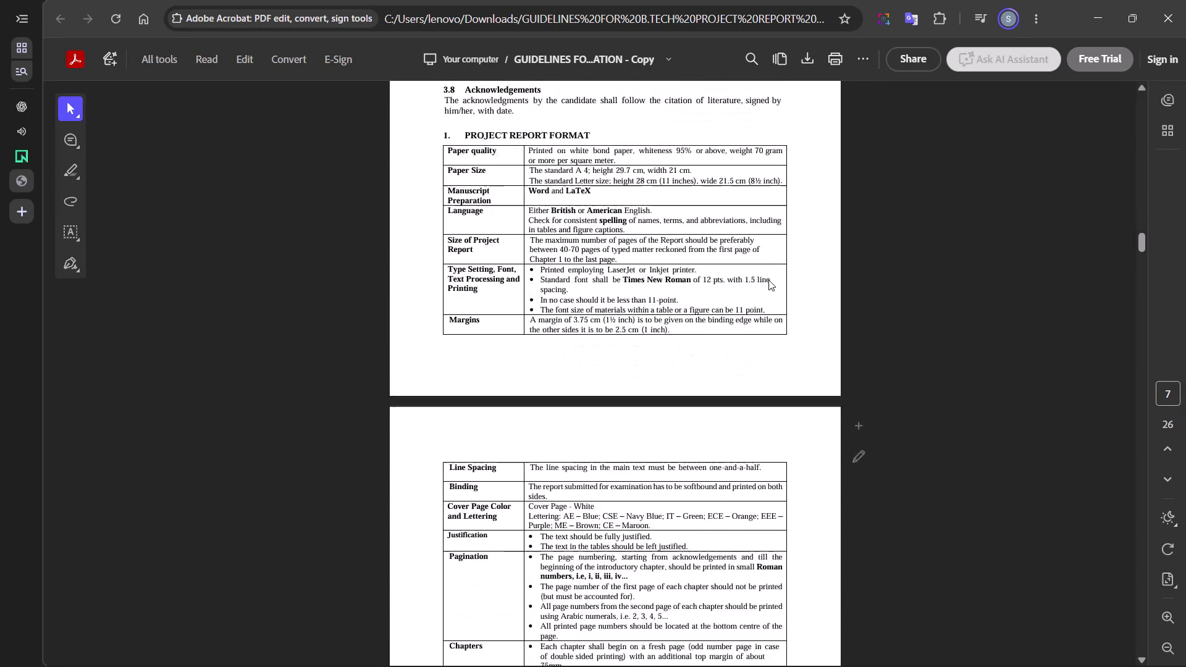
scroll(768, 280, "down", 9)
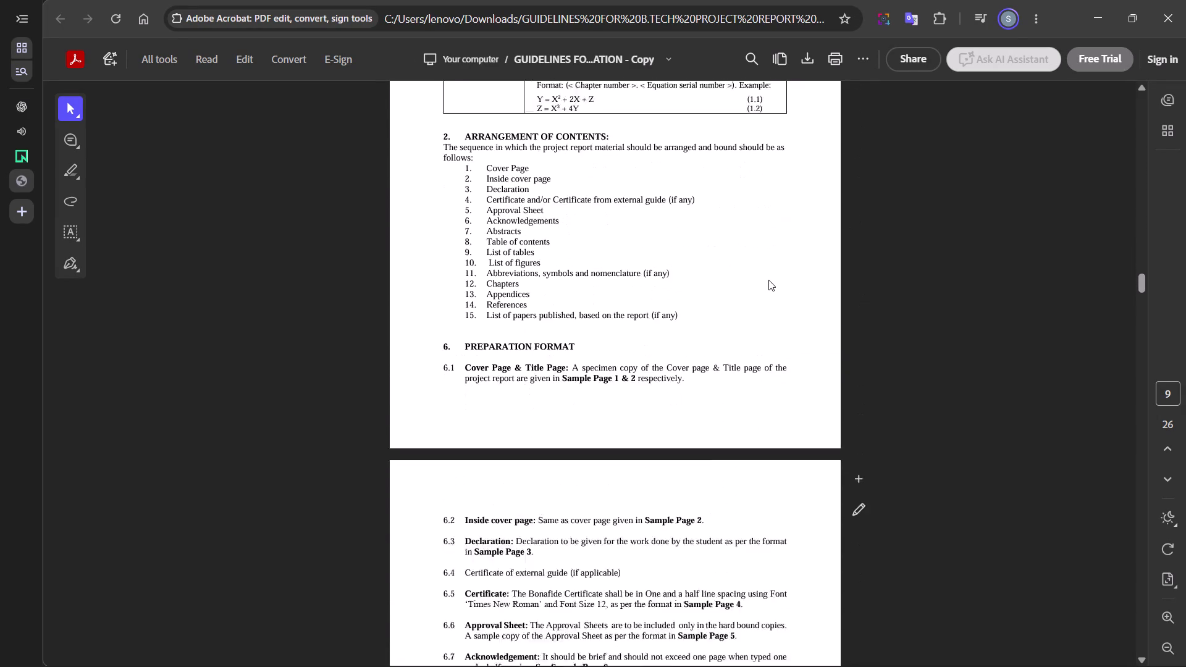
scroll(768, 280, "down", 8)
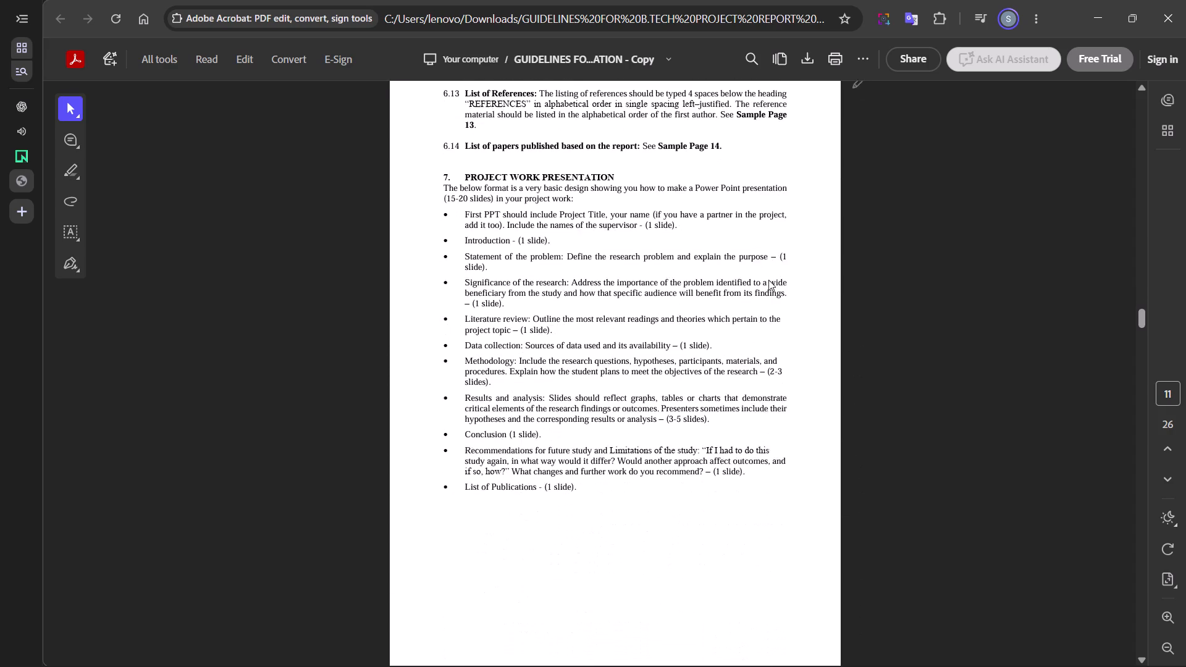
scroll(768, 280, "down", 11)
scroll(768, 280, "up", 1)
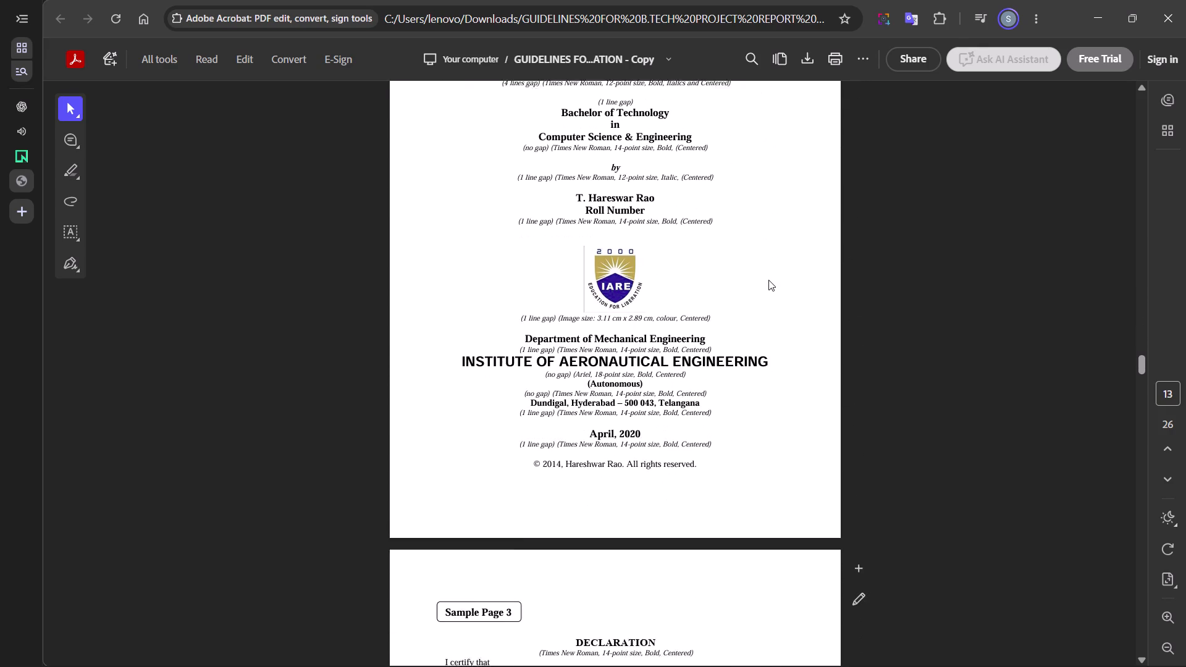
scroll(768, 280, "up", 1)
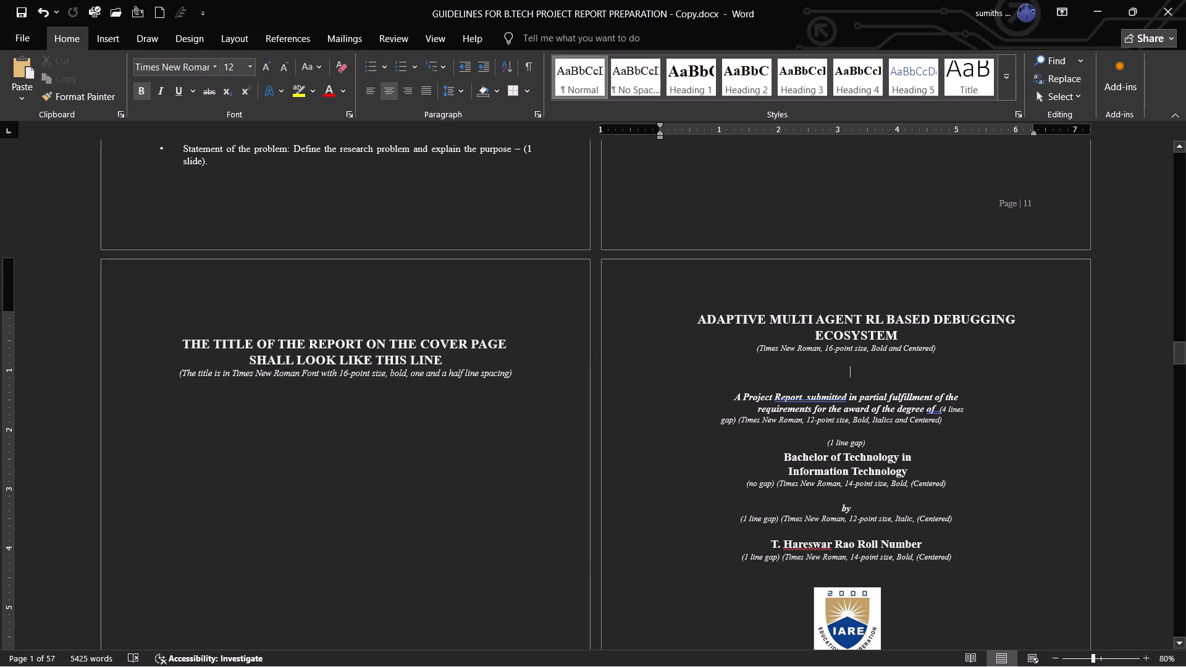
Switch to Word and delete the blank line between the title's font note and the "A Project Report submitted" line.
left_click_drag(894, 374, 788, 372)
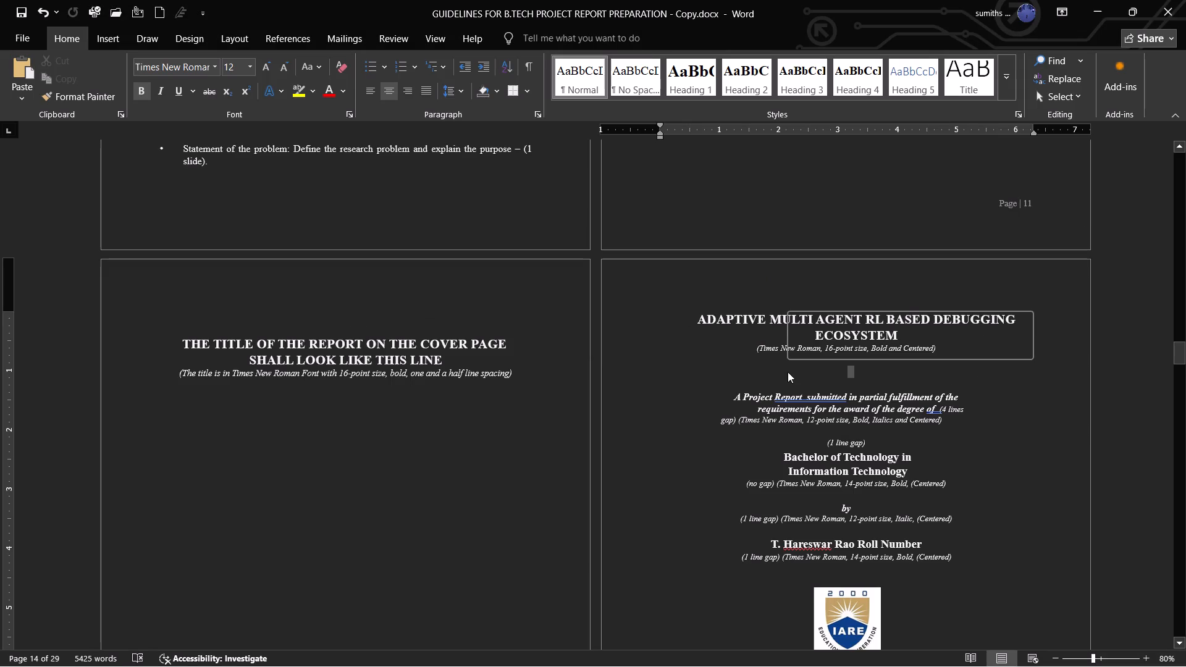
key("BackSpace")
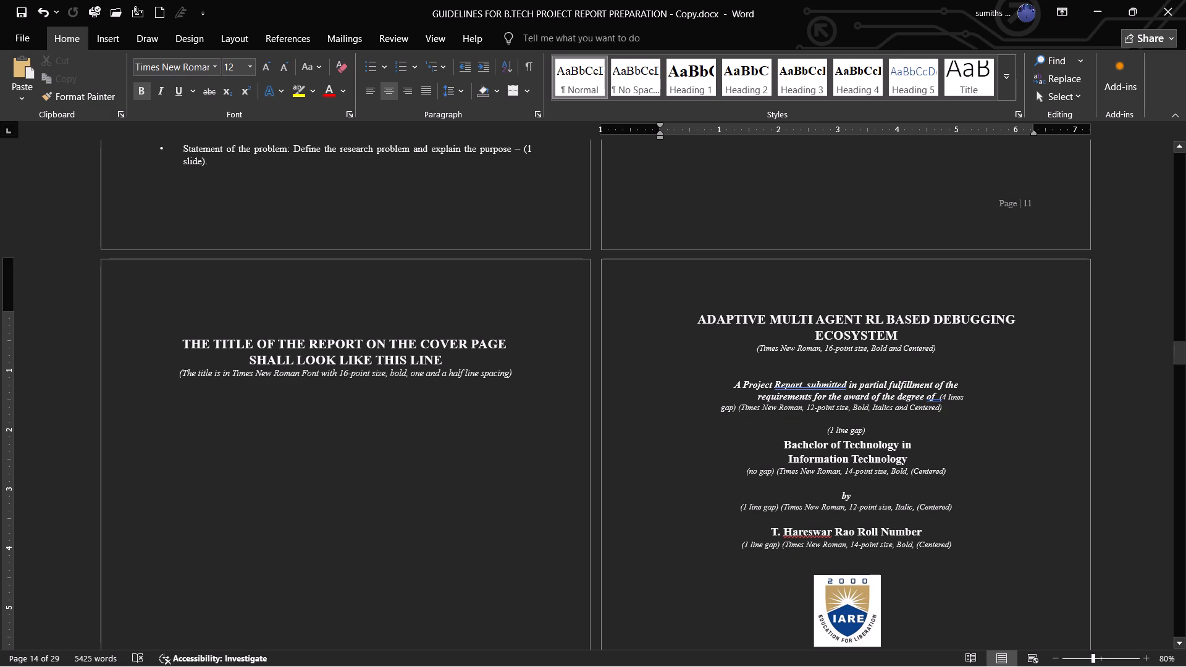
Delete the "(Times New Roman, 16-point size, Bold and Centered)" note and an extra blank line below the report title, and save the document.
key("ctrl+s")
key("Up")
key("Down")
key("Up")
left_click_drag(944, 349, 758, 349)
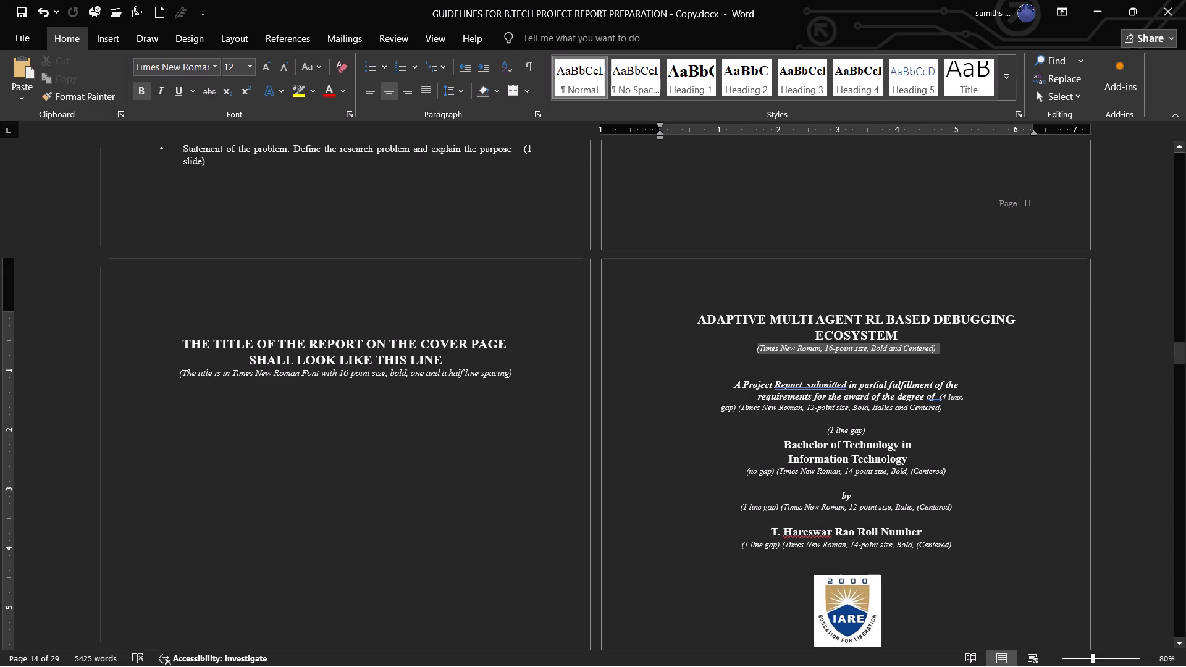
left_click_drag(758, 349, 755, 350)
key("BackSpace")
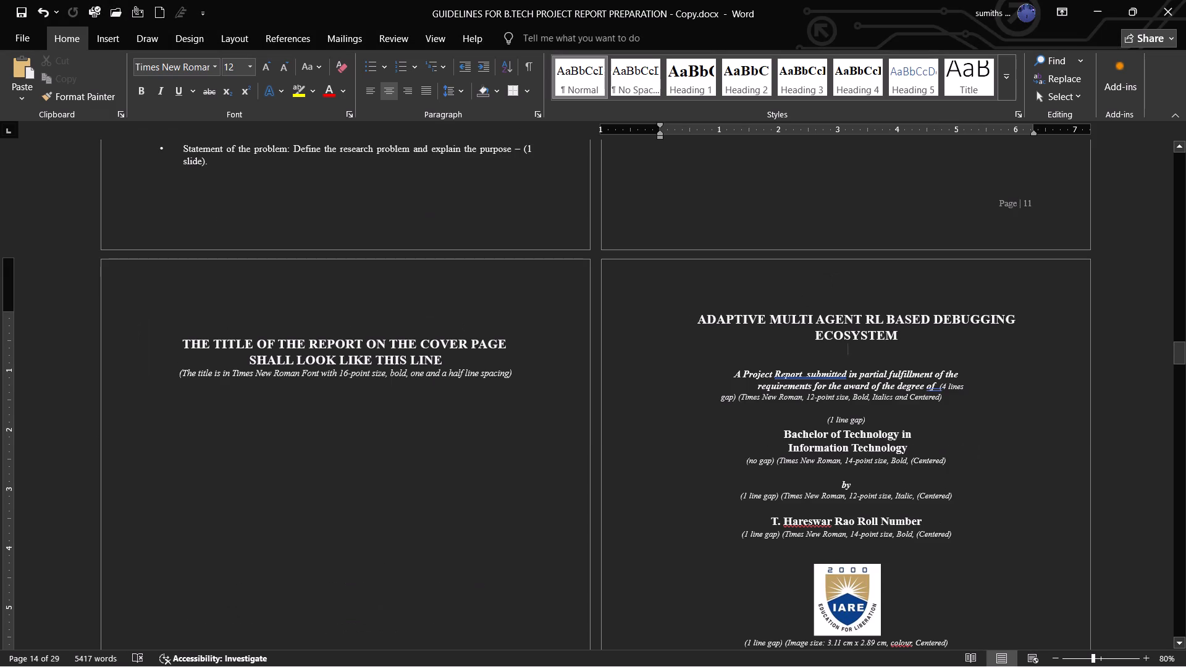
key("BackSpace")
key("BackSpace")
key("alt+Tab")
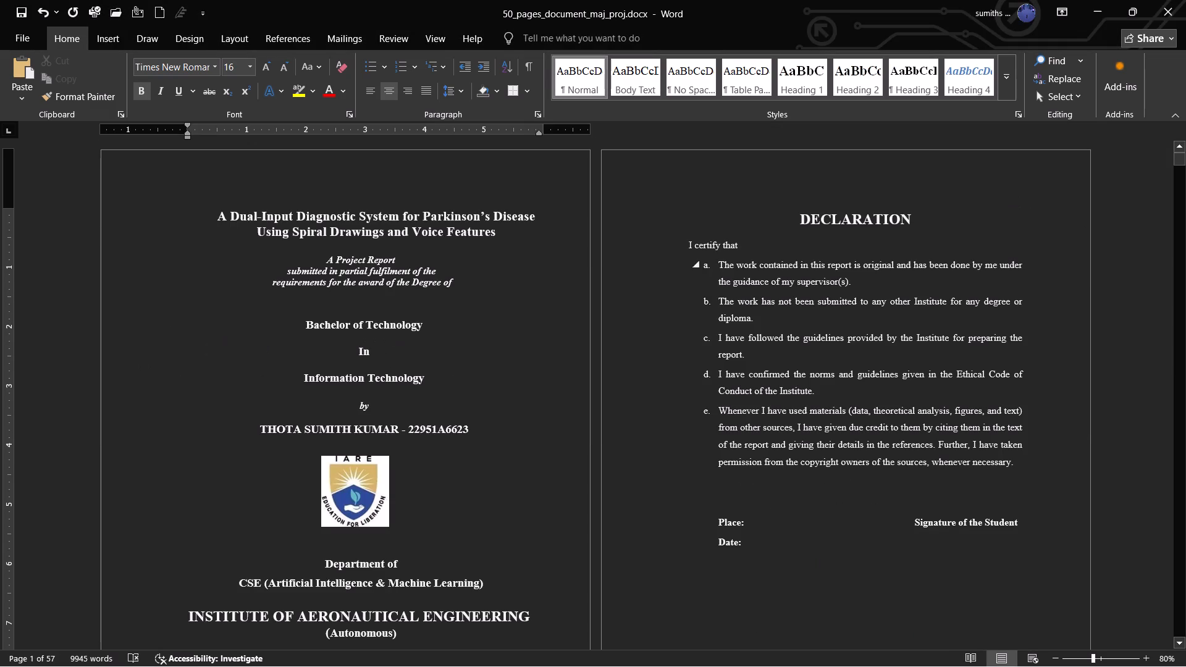
key("alt+Tab")
left_click(898, 349)
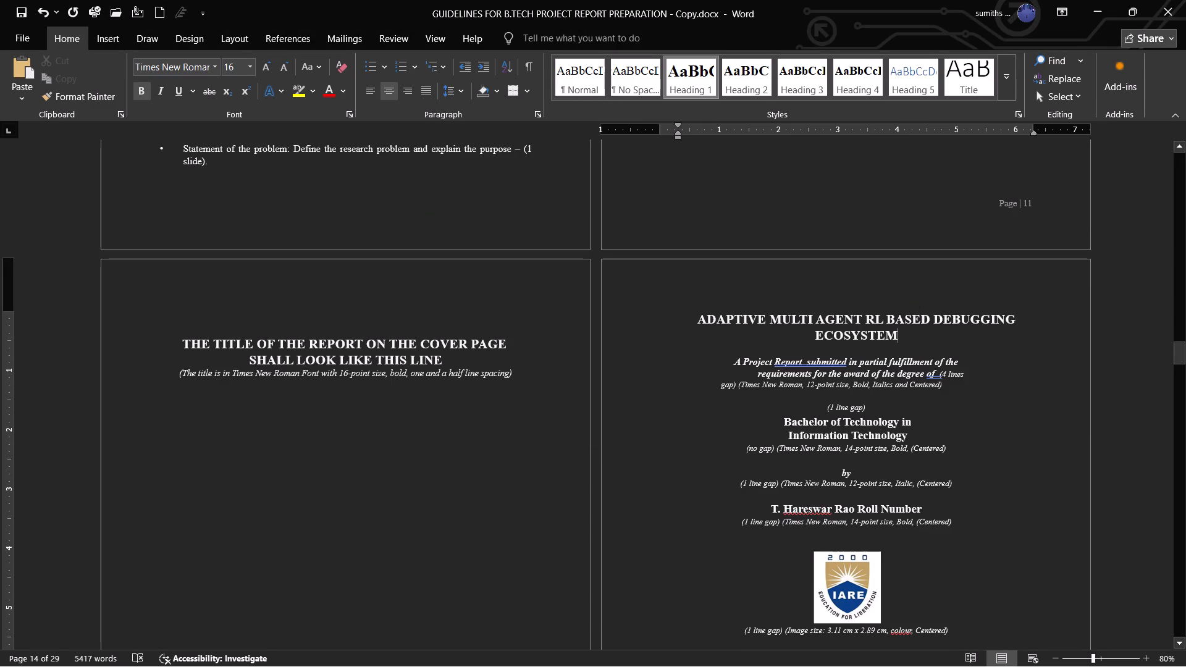
key("ctrl+s")
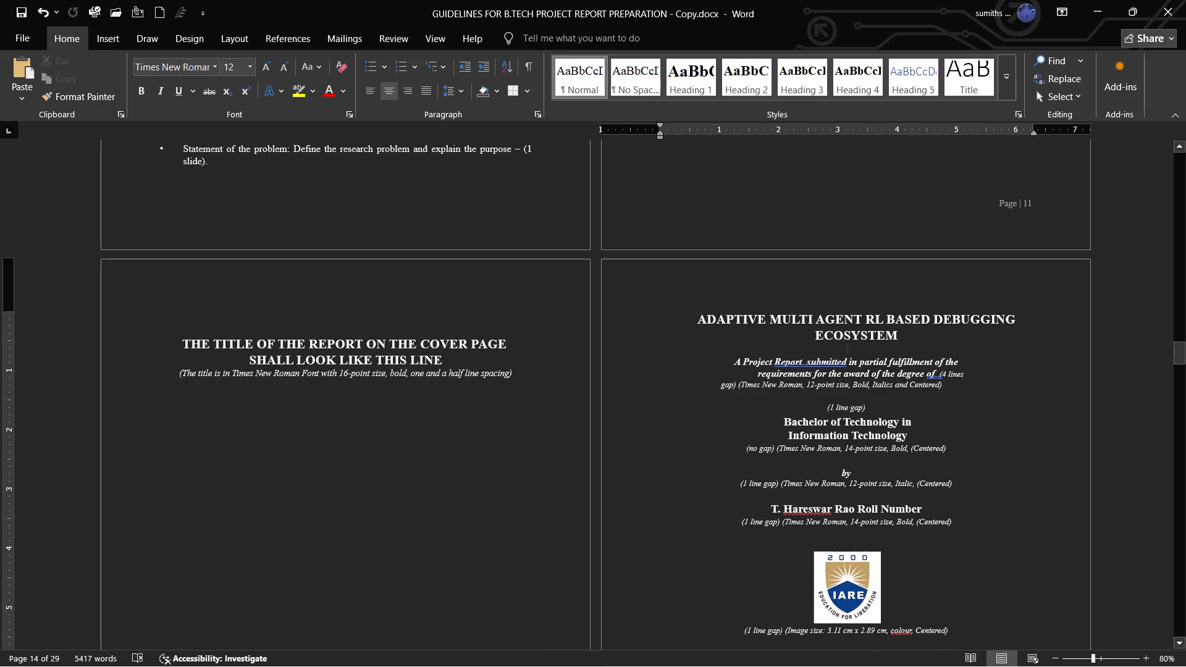
Delete the "(4 lines gap) (Times New Roman, 12-point size, Bold, Italics and Centered)" note after "degree of" and save.
left_click_drag(962, 382, 746, 387)
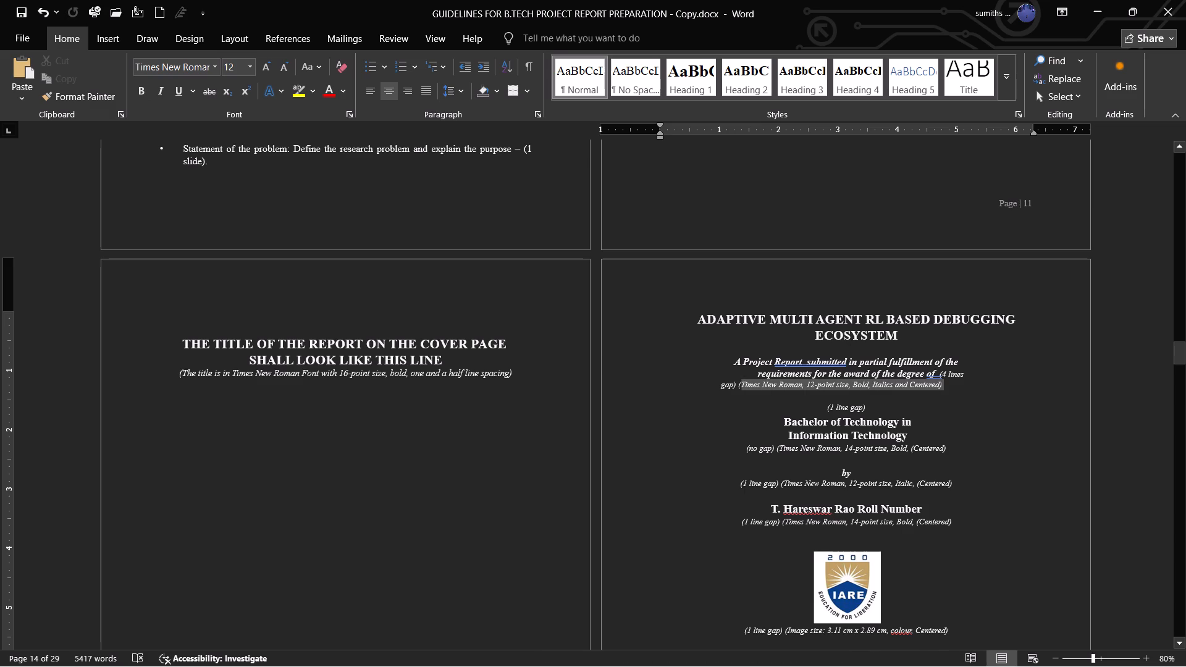
left_click_drag(746, 387, 726, 387)
key("BackSpace")
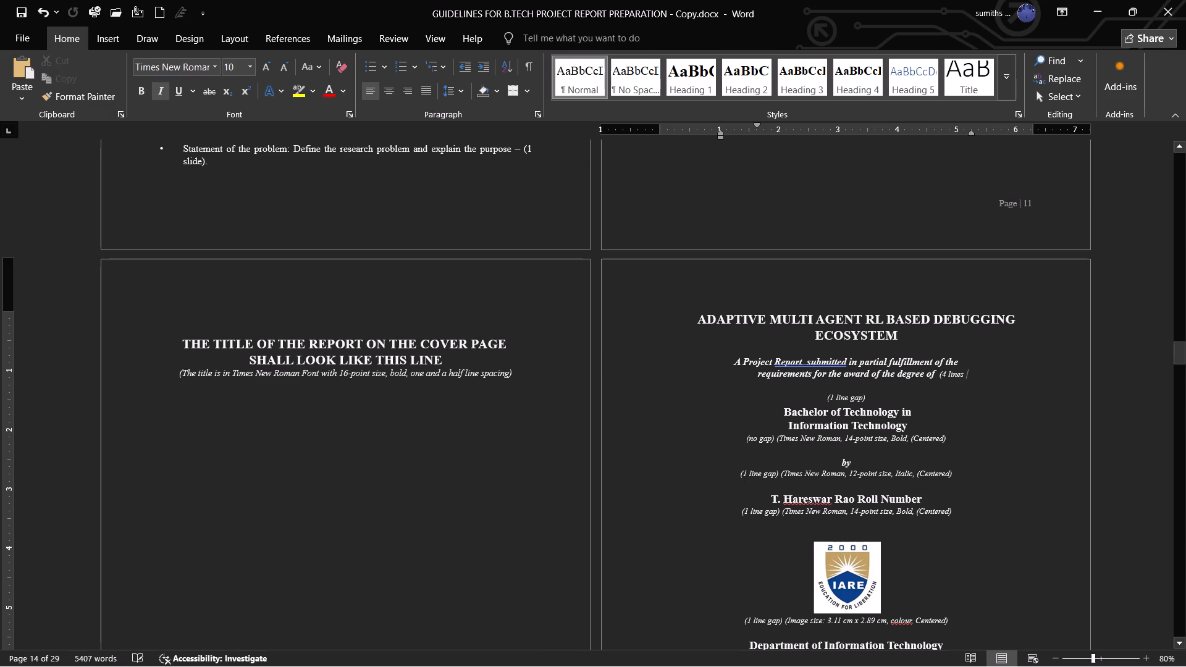
key("BackSpace")
key("BackSpace")
key("BackSpace")
key("BackSpace")
key("BackSpace")
key("BackSpace")
key("BackSpace")
key("BackSpace")
key("BackSpace")
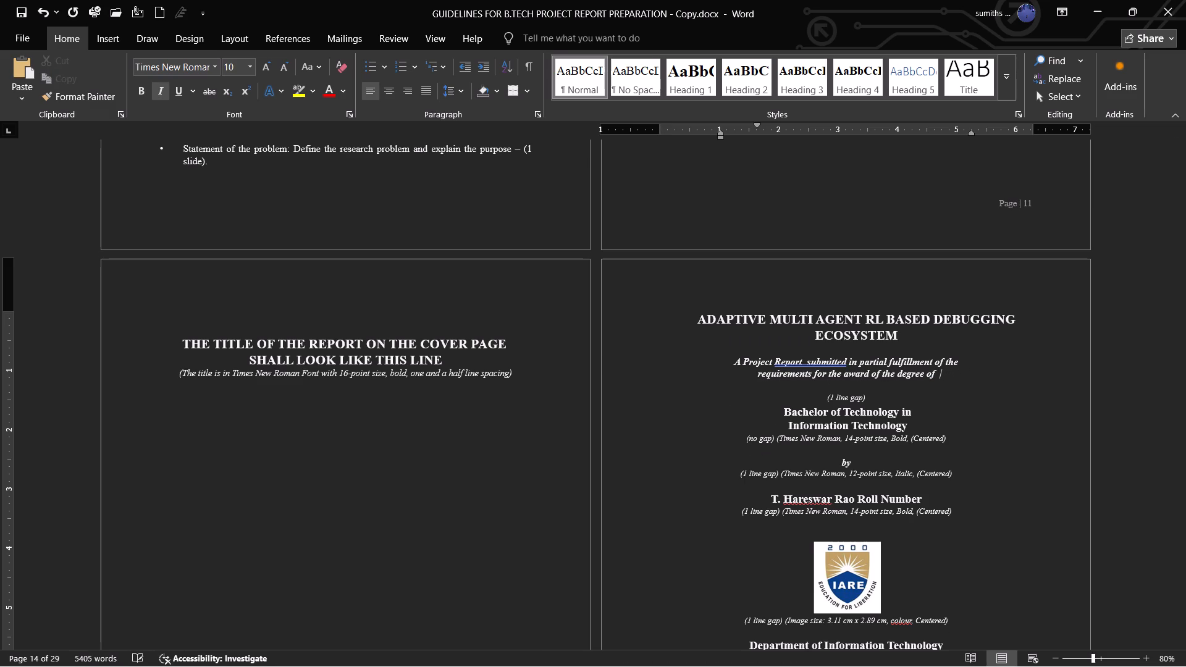
key("BackSpace")
key("ctrl+s")
Glance at the earlier project report, return to the guidelines copy, remove the extra space between "Report" and "submitted", and save.
key("alt+Tab")
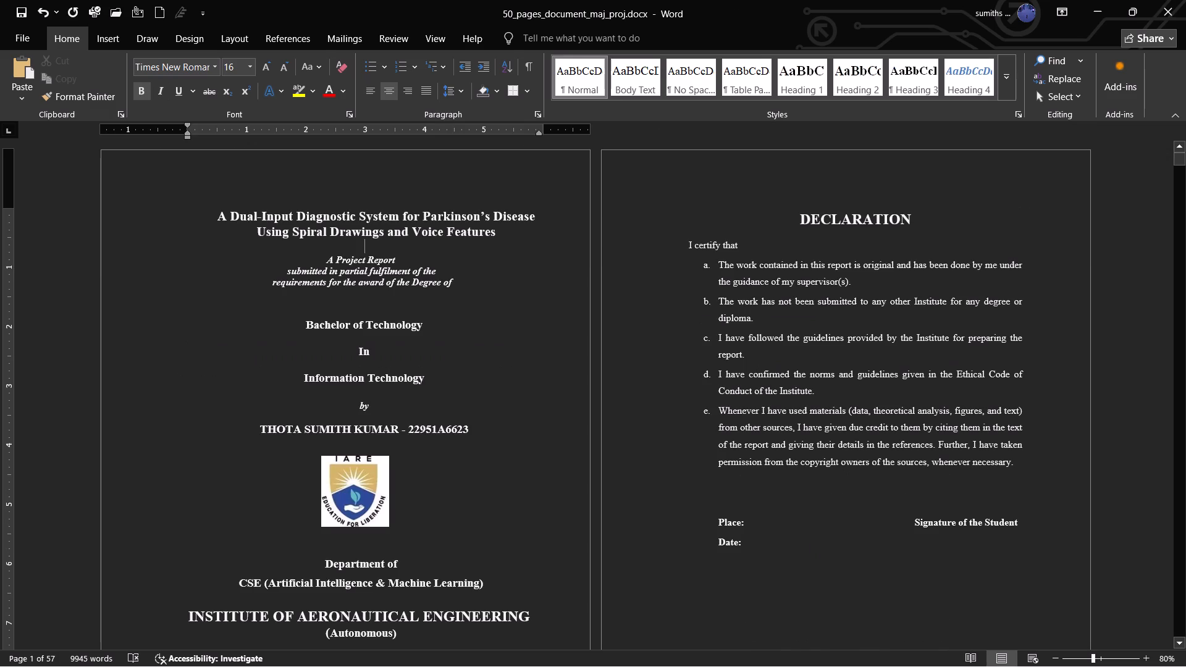
key("alt+Tab")
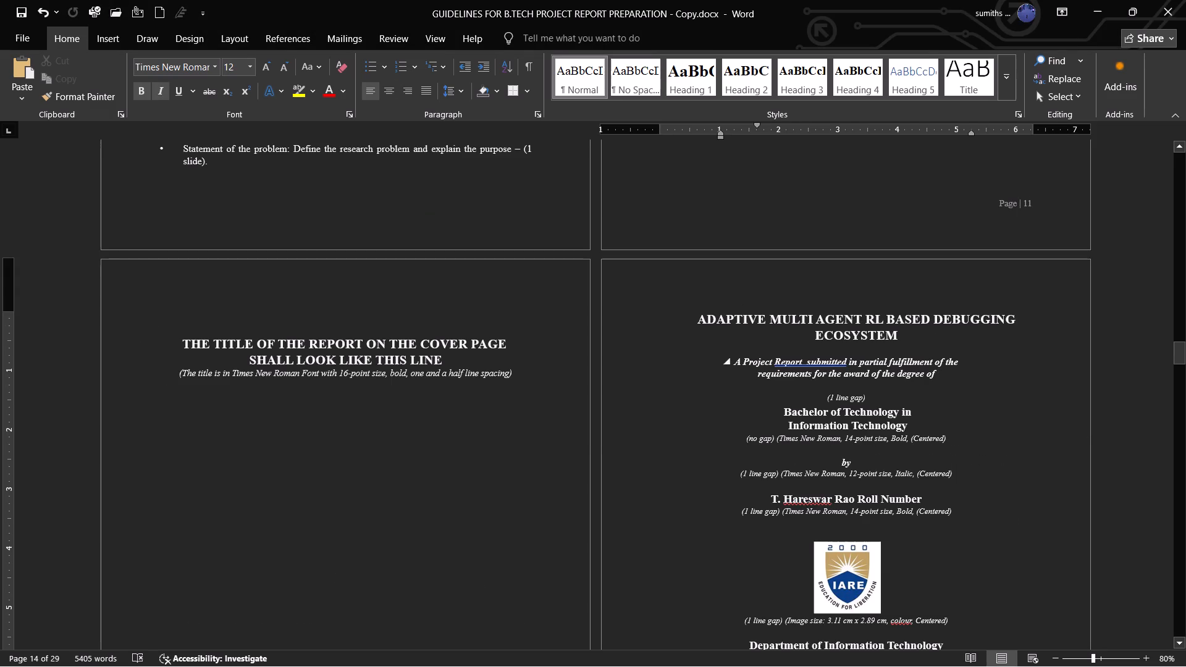
left_click(802, 364)
key("Delete")
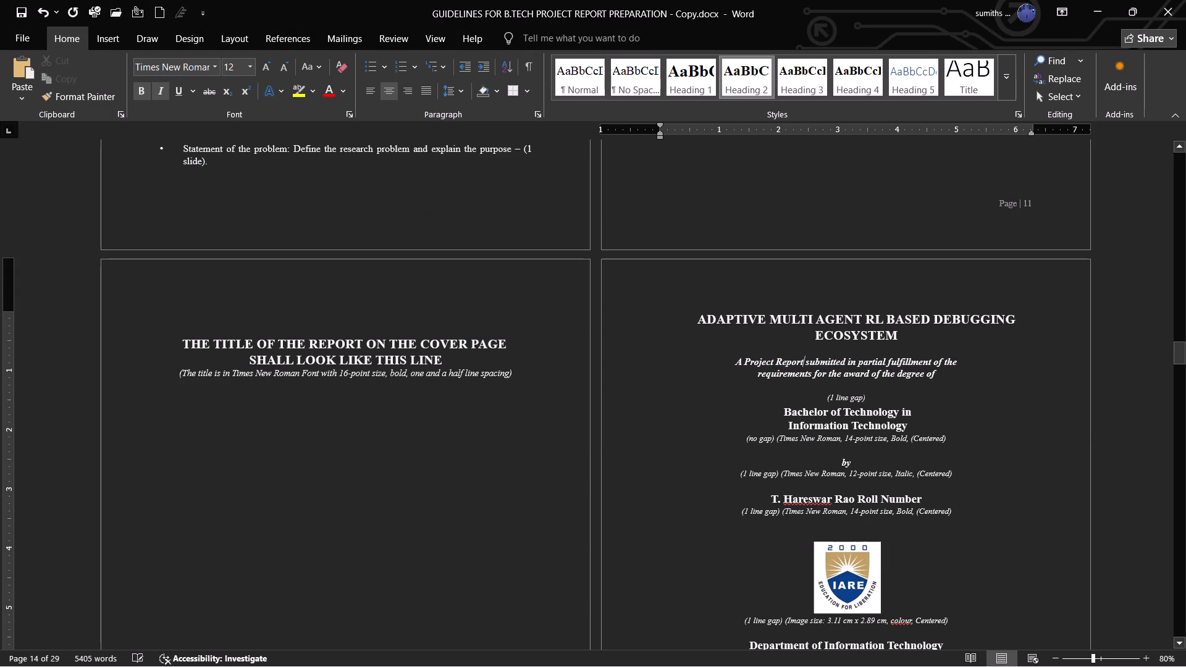
key("ctrl+s")
Arrange the guidelines copy and the 50_pages_document_maj_proj report side by side.
key("alt+Tab")
key("alt+Tab")
key("alt+Tab")
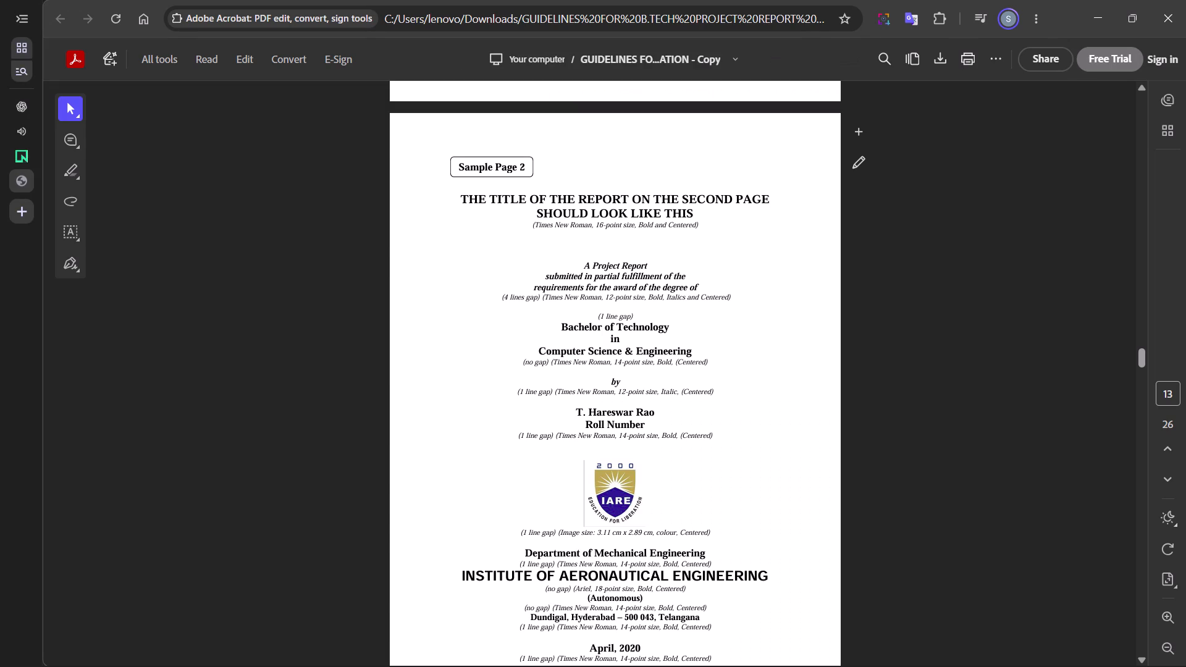
key("alt+Tab")
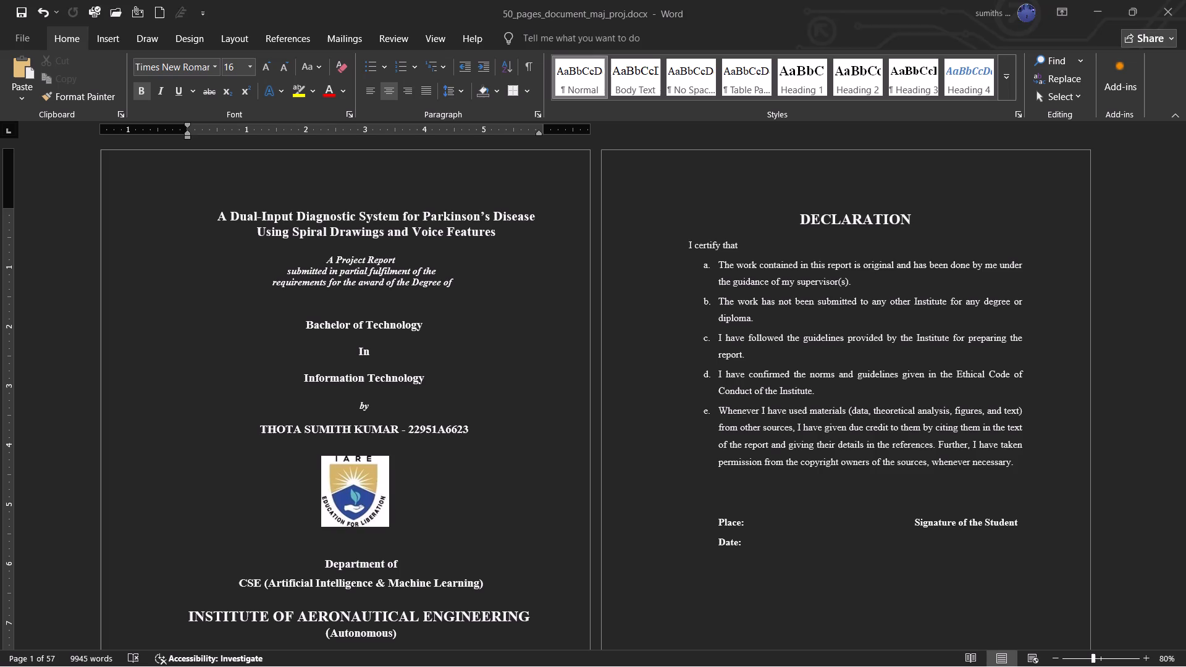
scroll(893, 356, "up", 1)
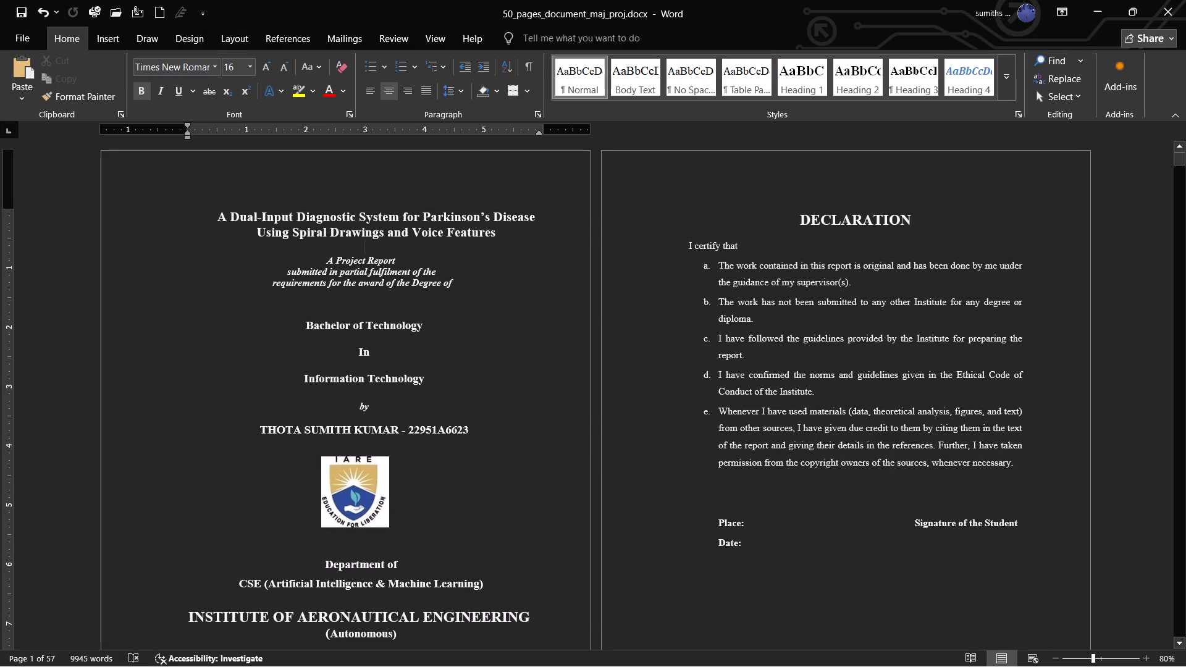
key("alt+Tab")
key("alt+Tab")
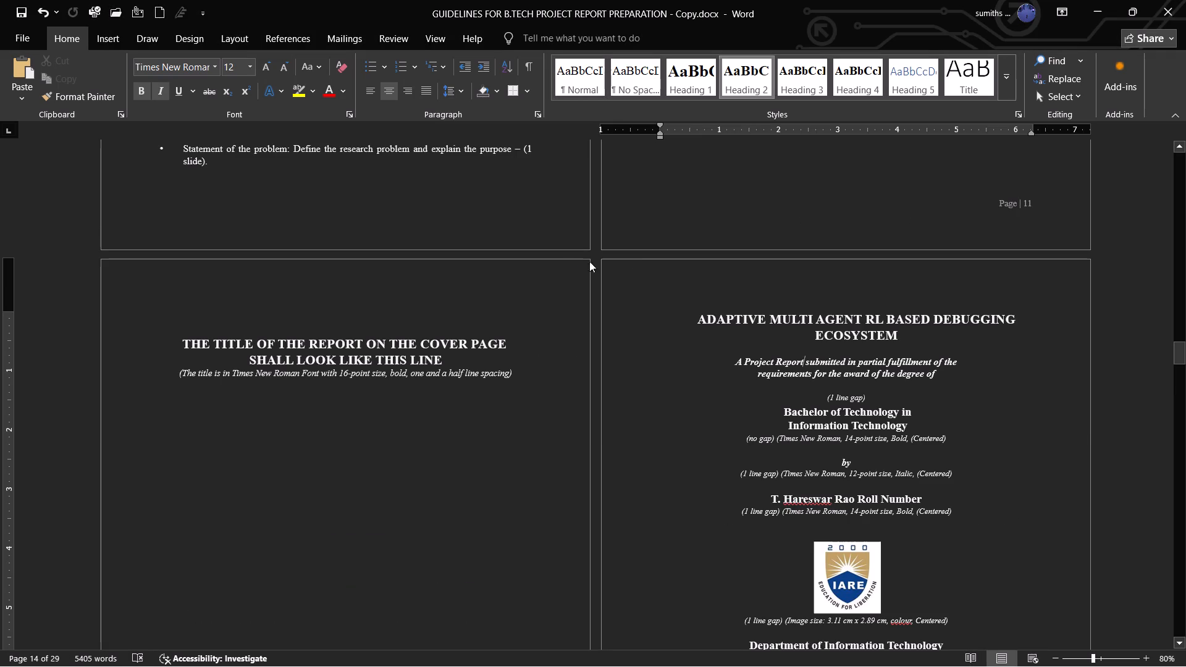
left_click_drag(893, 0, 1185, 330)
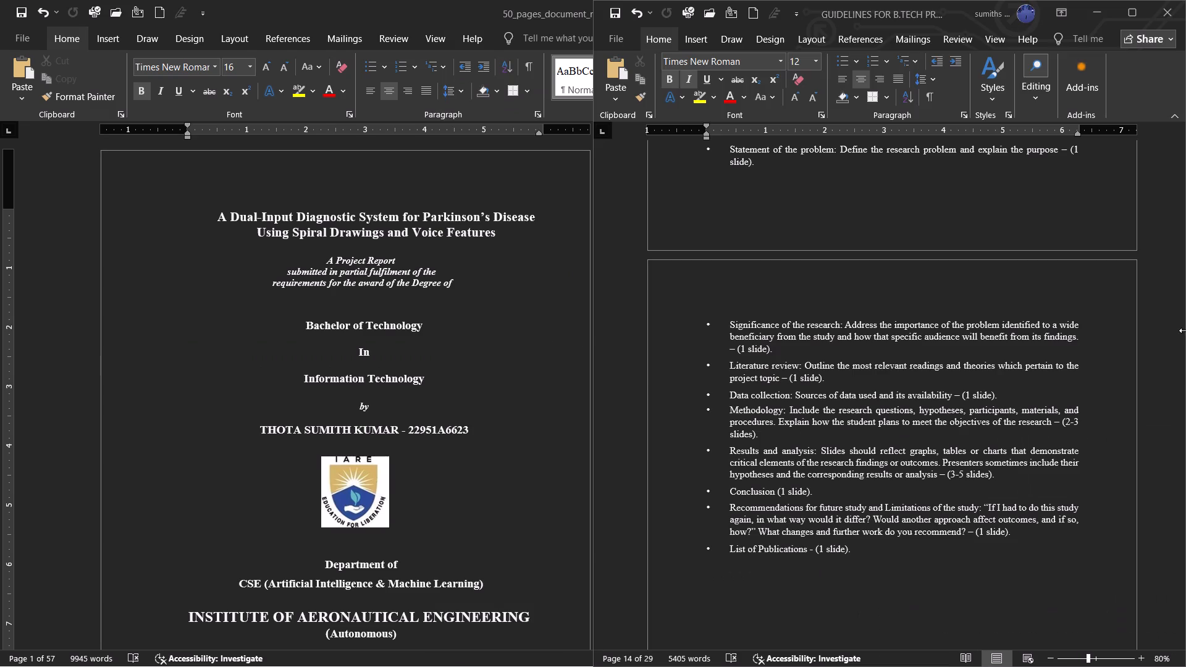
left_click(111, 252)
On the guidelines copy's title page, break the line after "A Project Report" so "submitted in partial fulfillment of the" starts a new line.
scroll(759, 283, "up", 1)
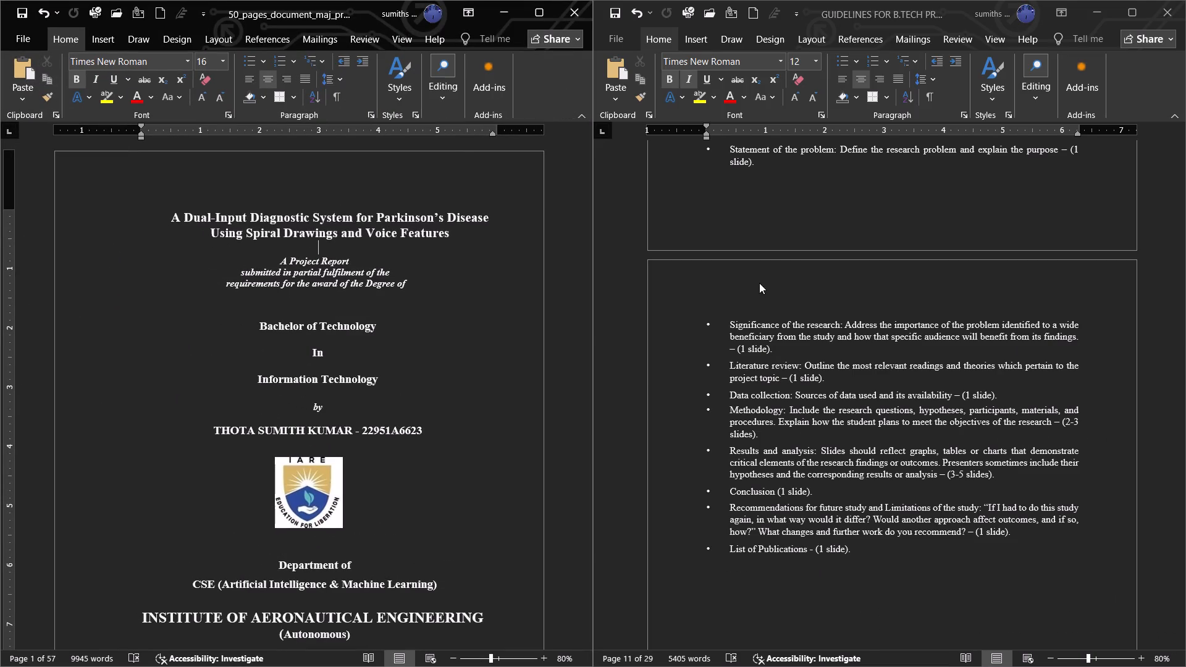
scroll(759, 283, "up", 4)
scroll(904, 378, "up", 4)
scroll(904, 378, "down", 5)
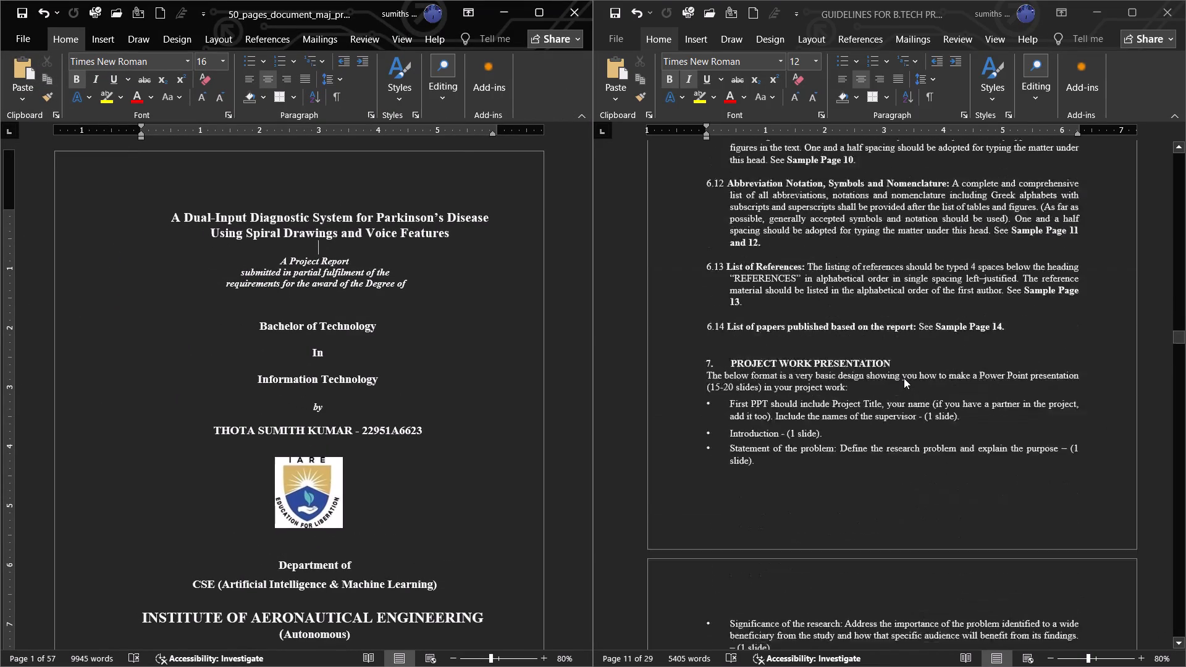
scroll(904, 378, "down", 14)
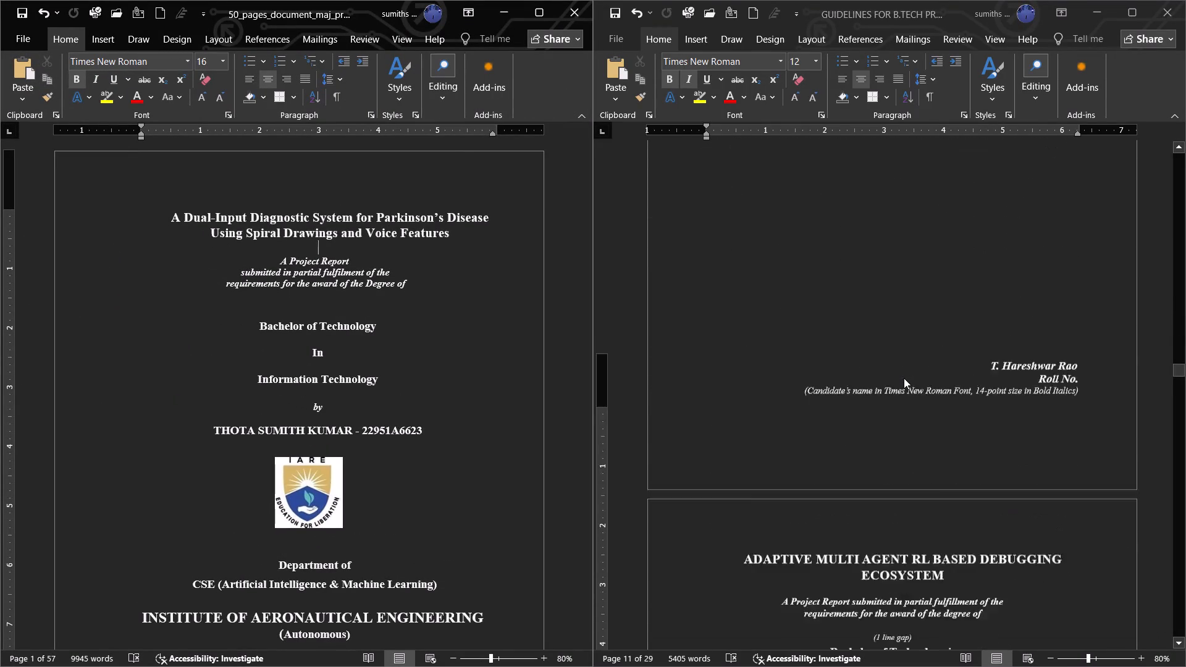
scroll(904, 378, "down", 4)
scroll(904, 378, "up", 2)
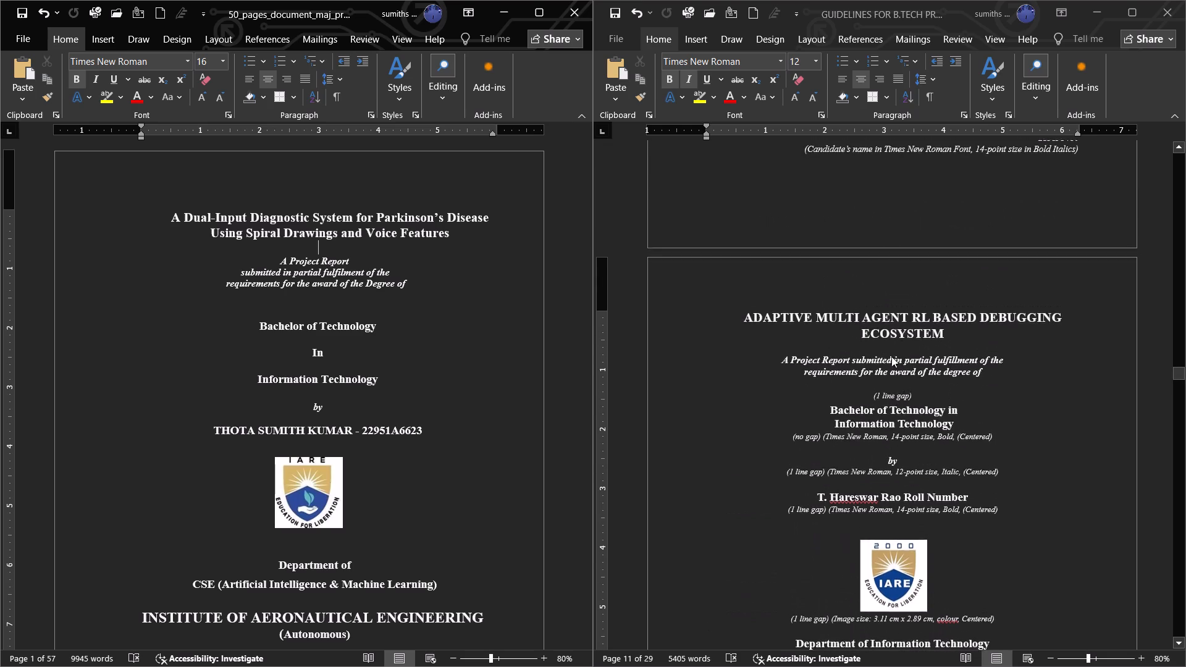
scroll(443, 335, "up", 1)
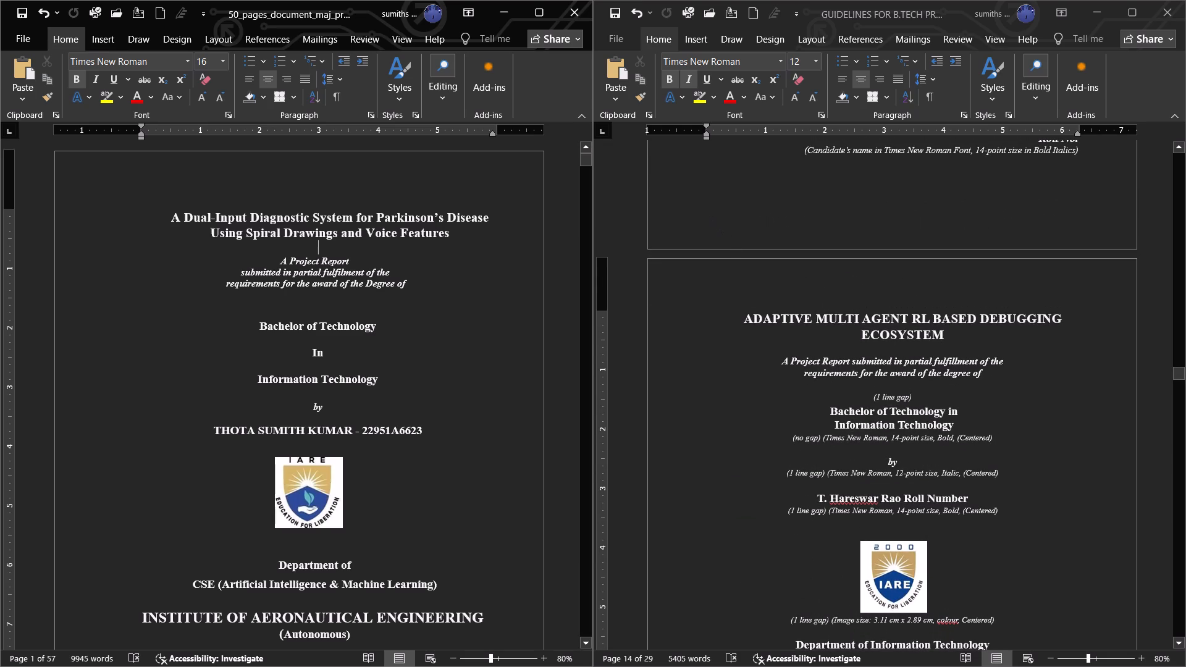
left_click(852, 361)
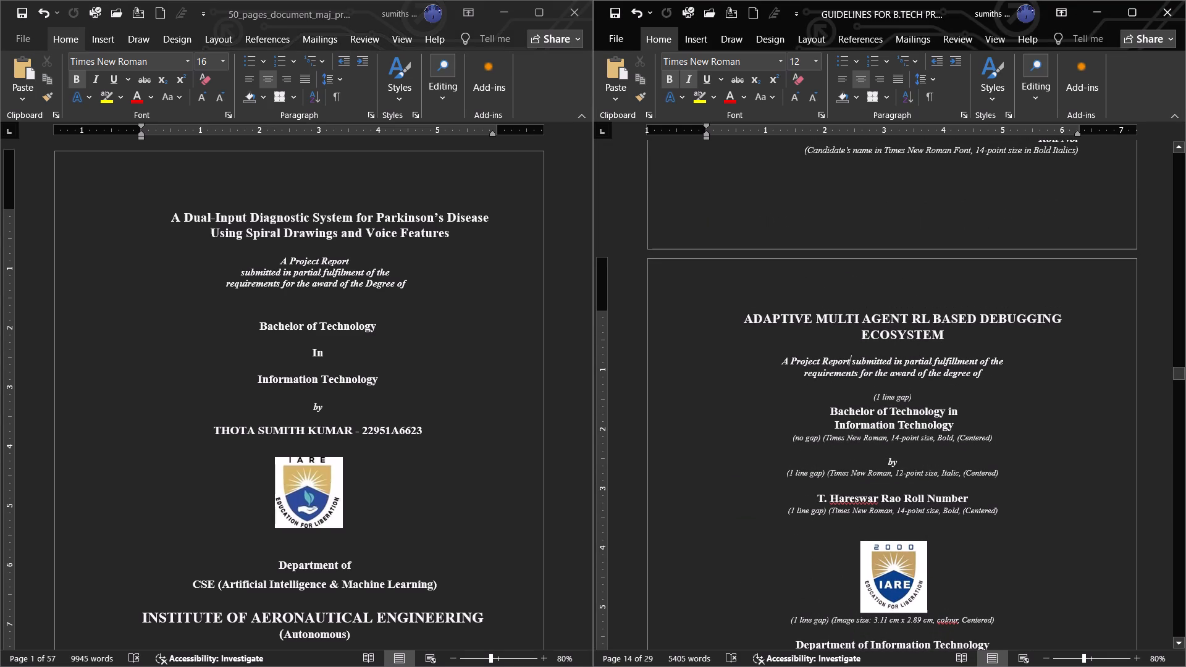
key("Right")
key("Return")
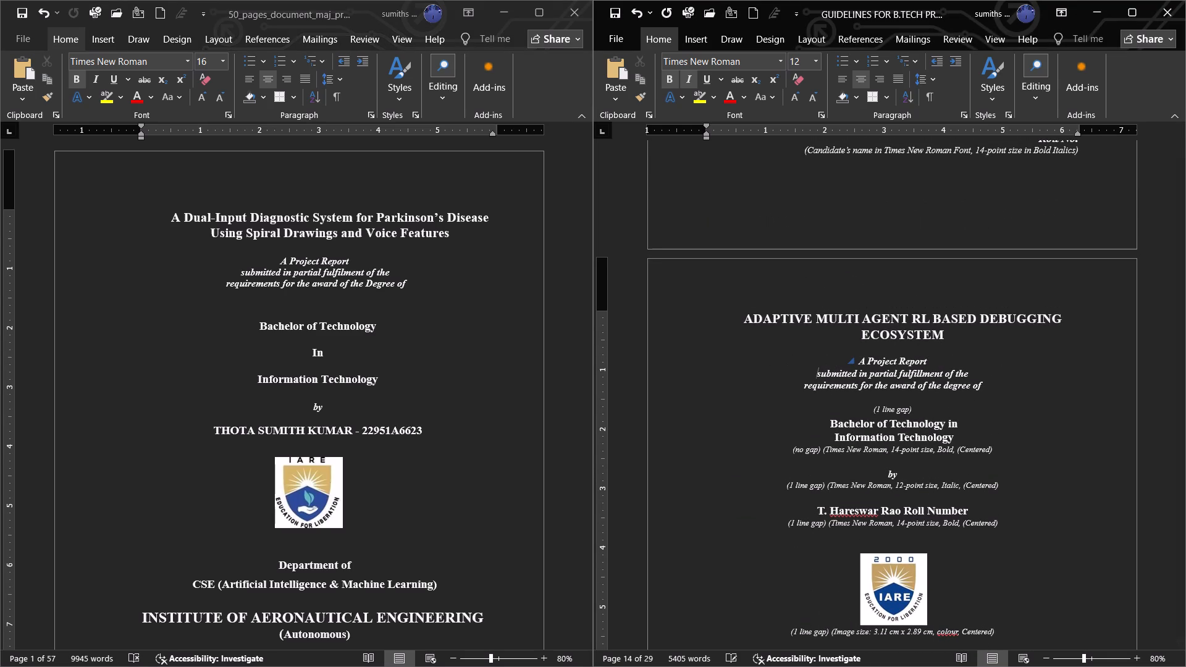
Remove the trailing spaces after "submitted in partial fulfillment of the" and "A Project Report", and save the document.
left_click(972, 364)
left_click(976, 378)
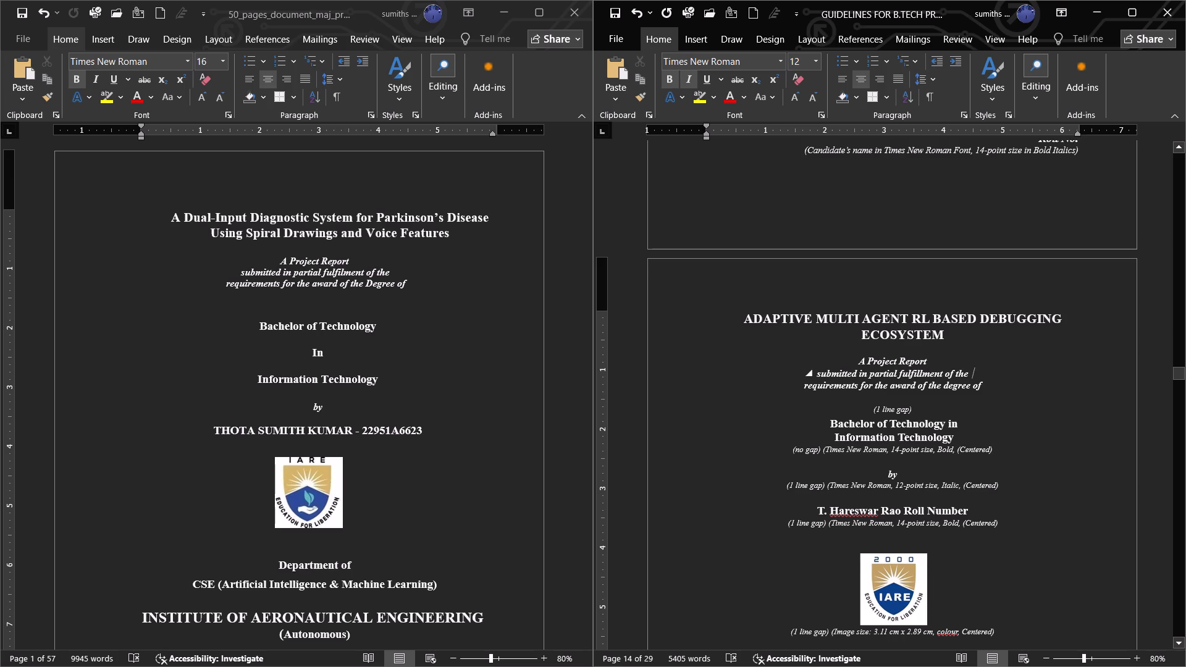
key("BackSpace")
key("BackSpace")
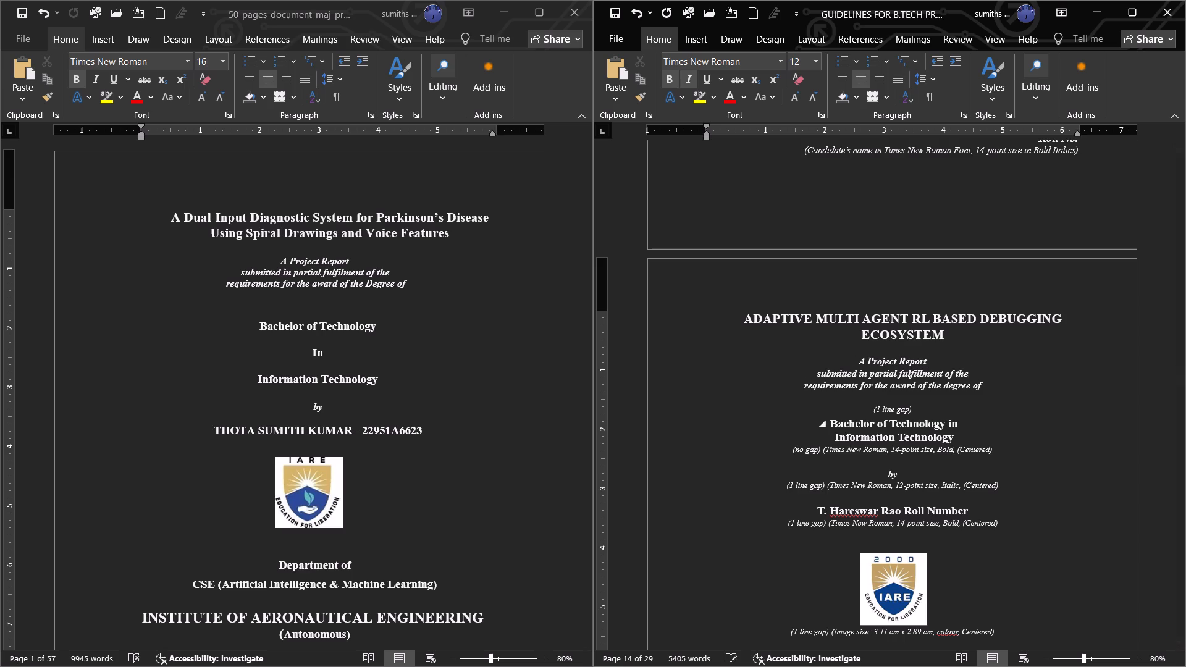
key("ctrl+s")
key("ctrl+s")
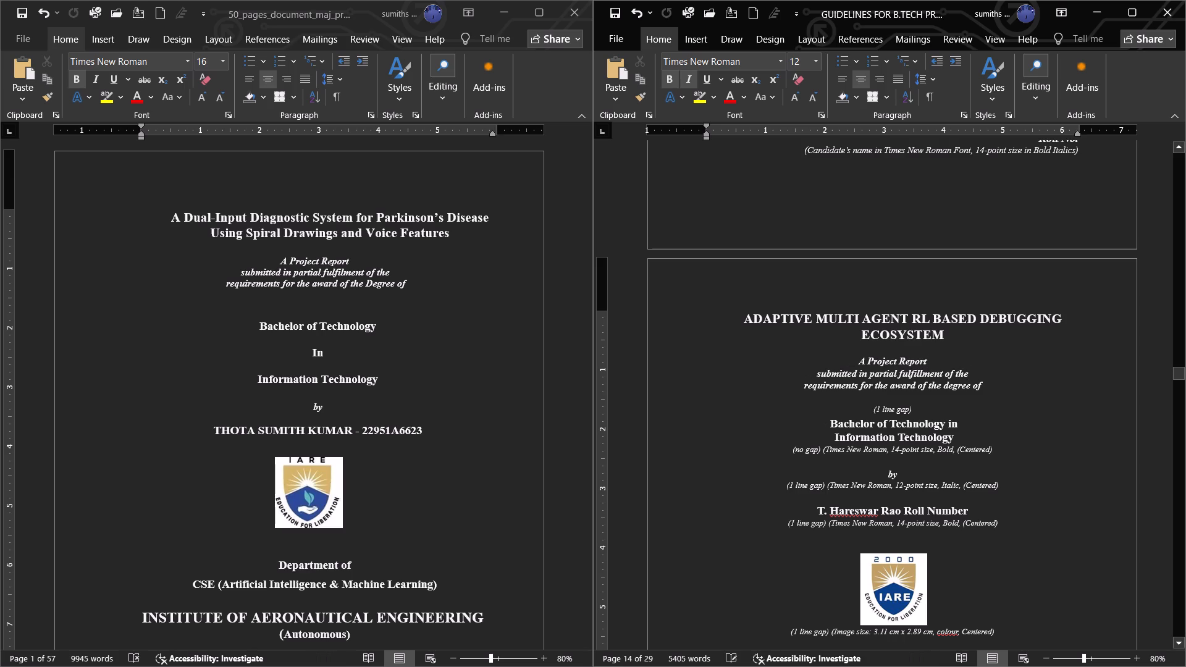
scroll(956, 346, "down", 1)
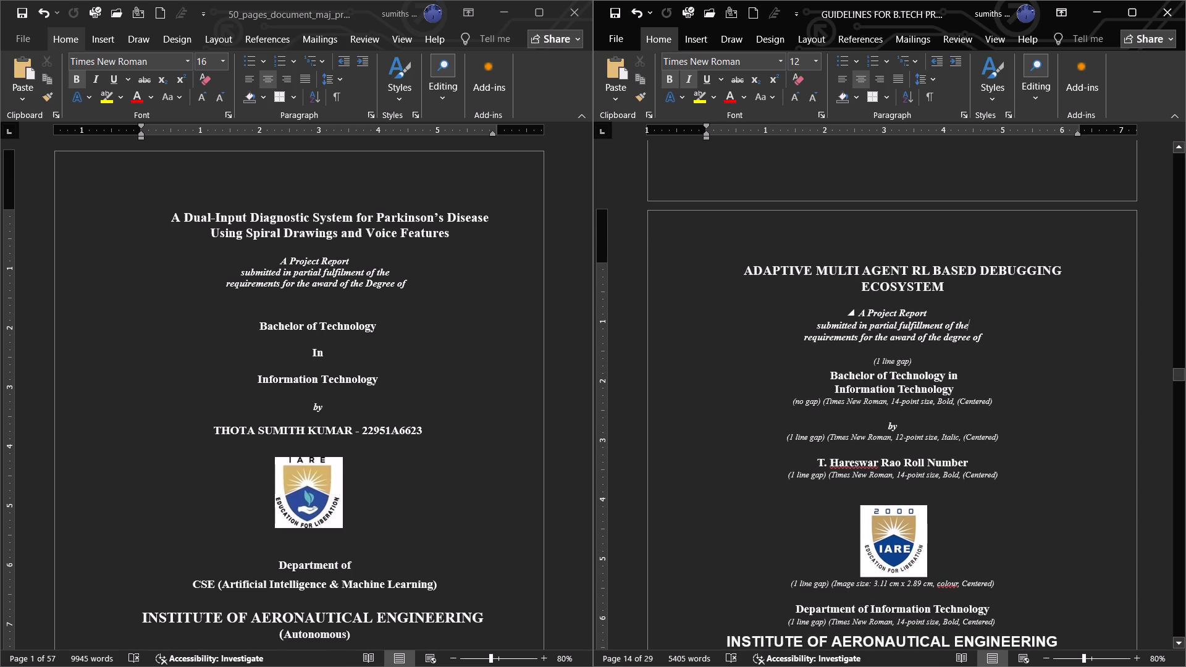
left_click(935, 310)
key("BackSpace")
key("ctrl+s")
Delete the "(1 line gap)" note above "Bachelor of Technology in" and save the document.
left_click(985, 356)
scroll(985, 356, "down", 1)
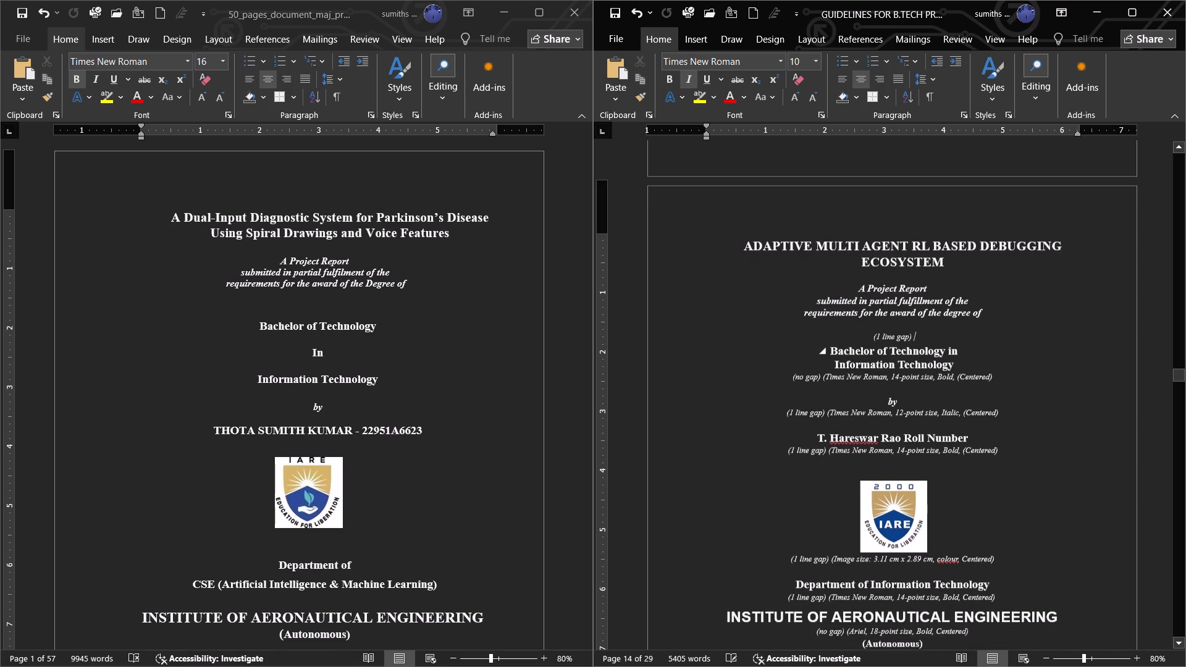
scroll(985, 356, "down", 1)
left_click_drag(931, 332, 900, 335)
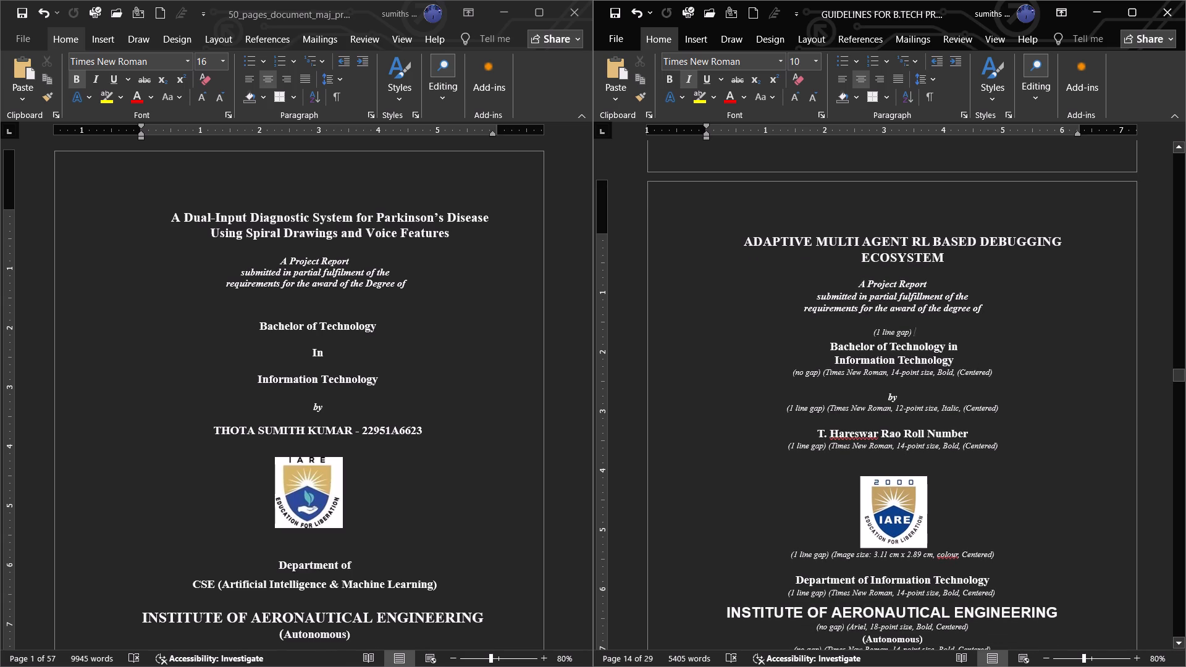
left_click_drag(900, 335, 856, 334)
key("BackSpace")
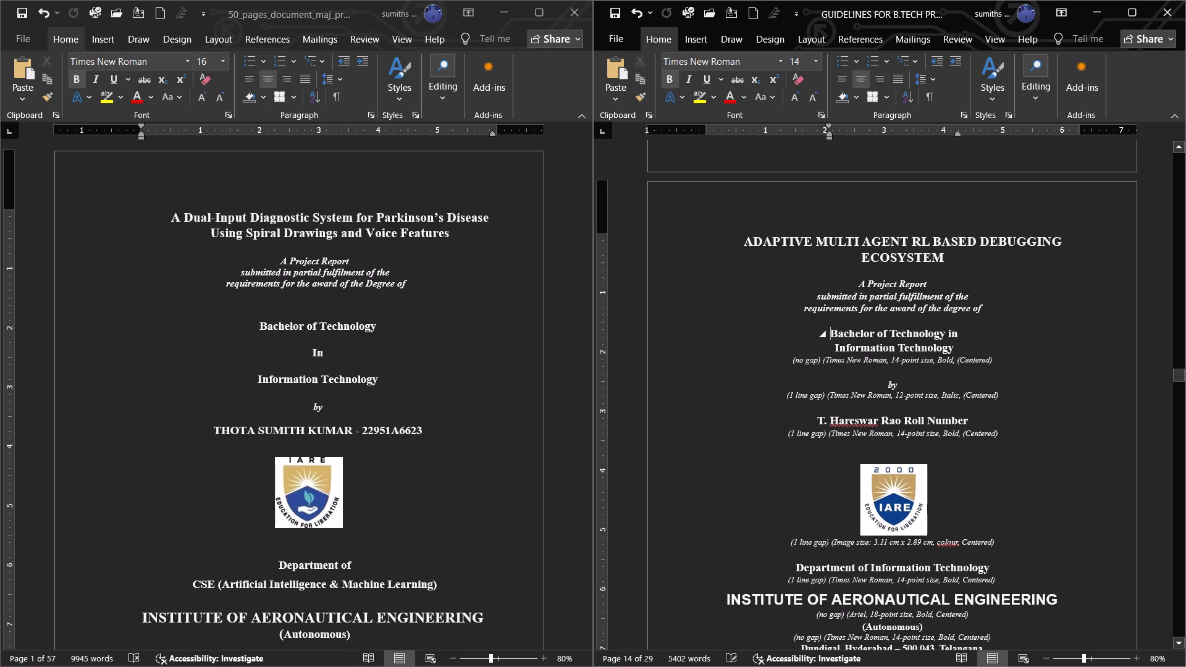
key("ctrl+s")
Switch to the guidelines PDF in Chrome to view Sample Page 2.
key("alt+Tab")
key("alt+Tab")
key("alt+Tab")
key("alt+Tab")
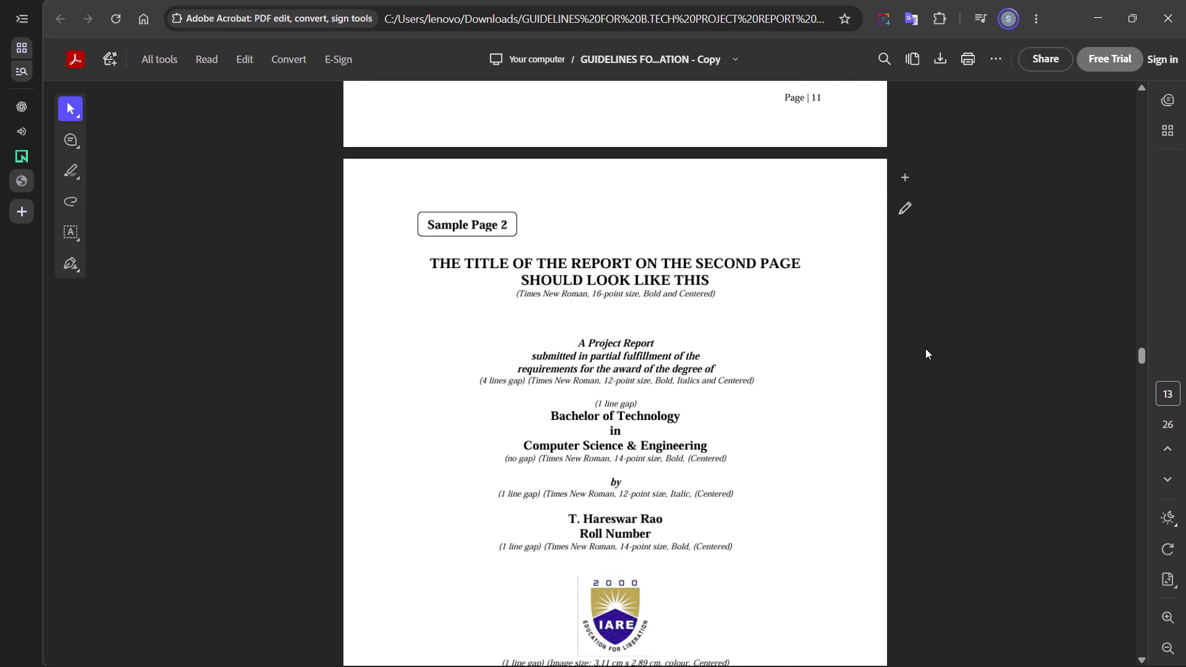
Back in Word, put "in" on its own line between "Bachelor of Technology" and "Information Technology", and save the document.
key("alt+Tab")
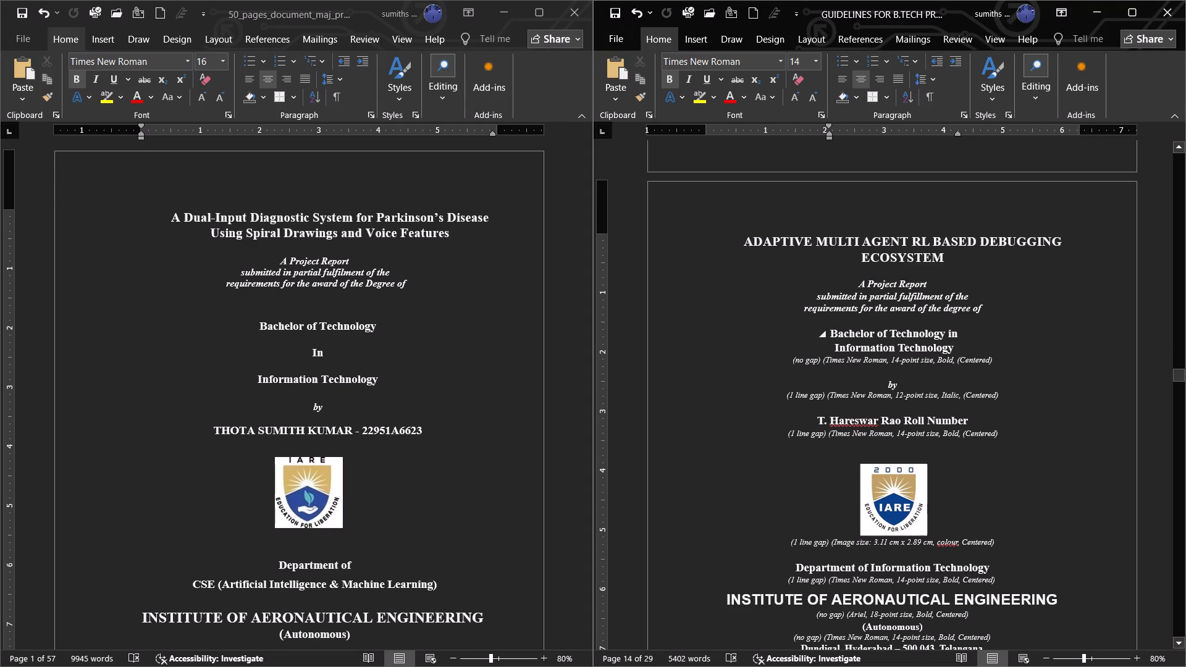
key("alt+Tab")
key("alt+Tab")
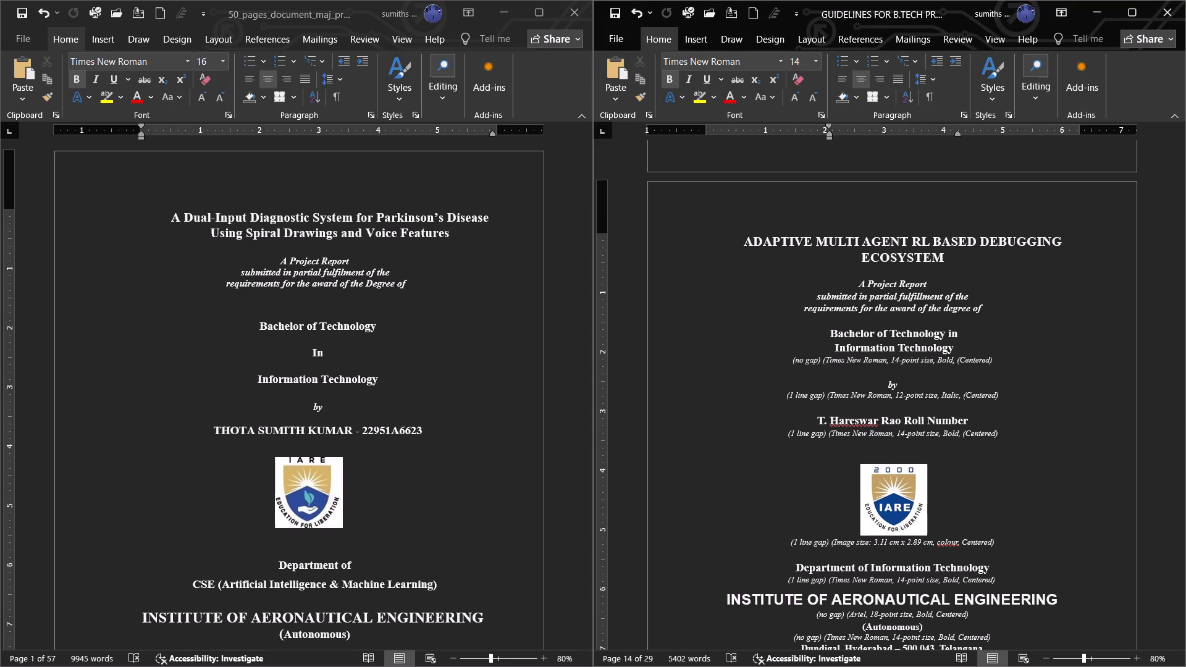
left_click(948, 332)
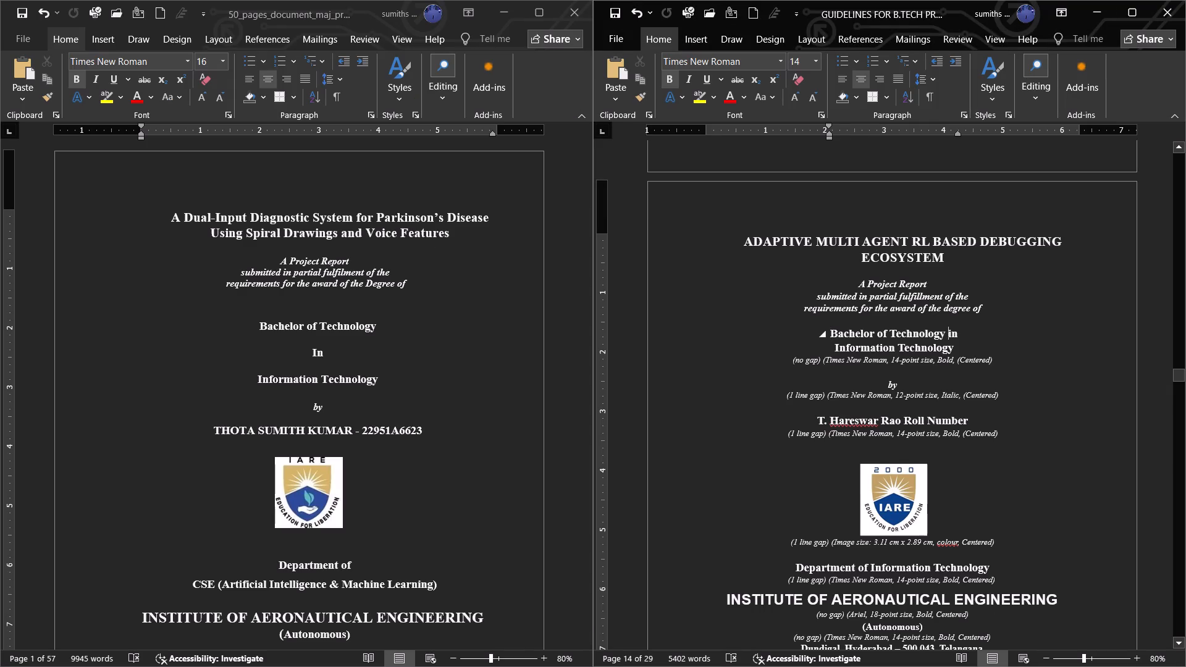
key("Return")
key("Down")
key("Right")
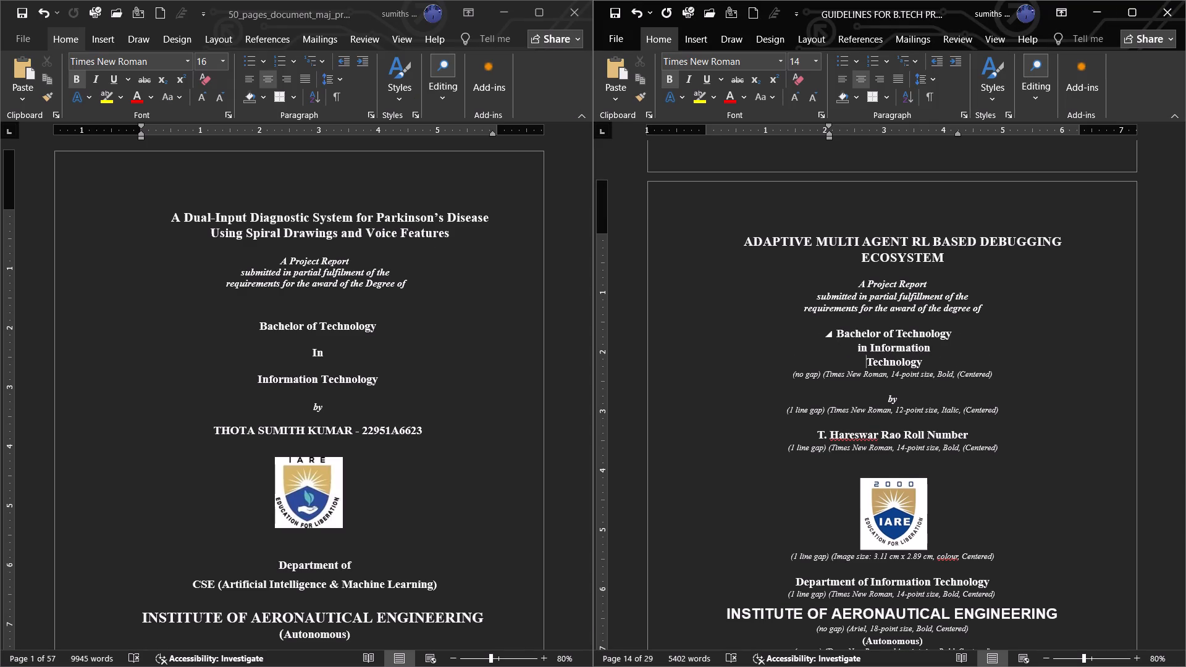
key("Right")
key("Up")
key("Left")
key("Left")
key("Return")
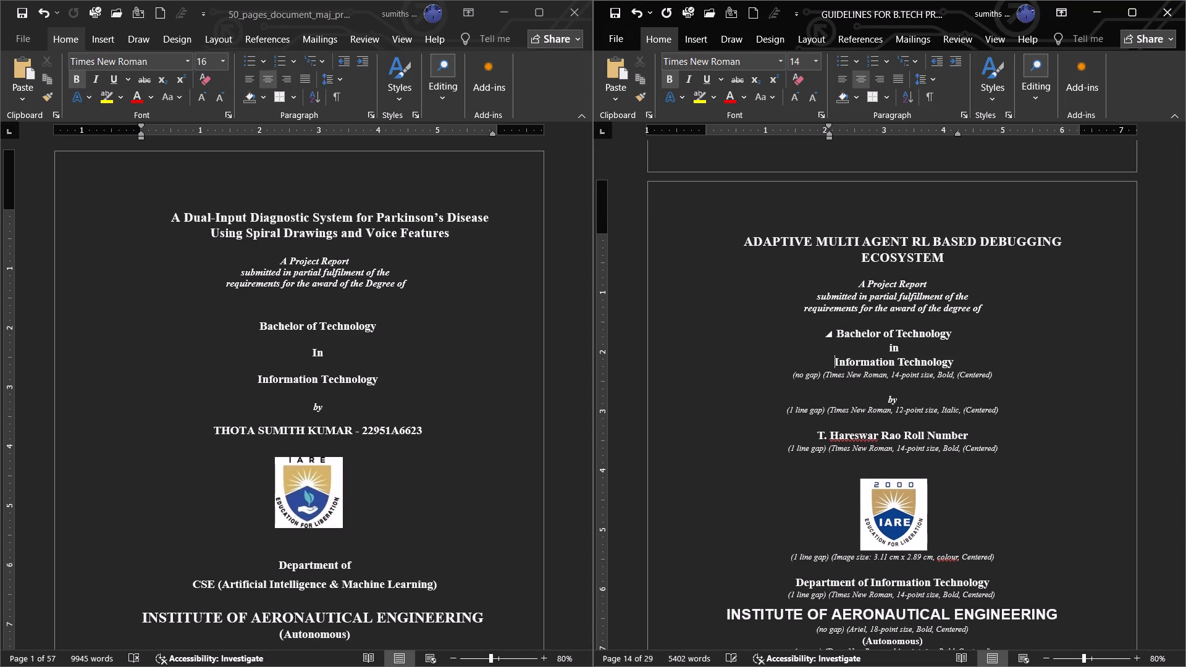
key("ctrl+s")
Check Sample Page 2 in the guidelines PDF in Chrome, and delete the "(no gap)" formatting note under "Information Technology" in Word.
key("alt+Tab")
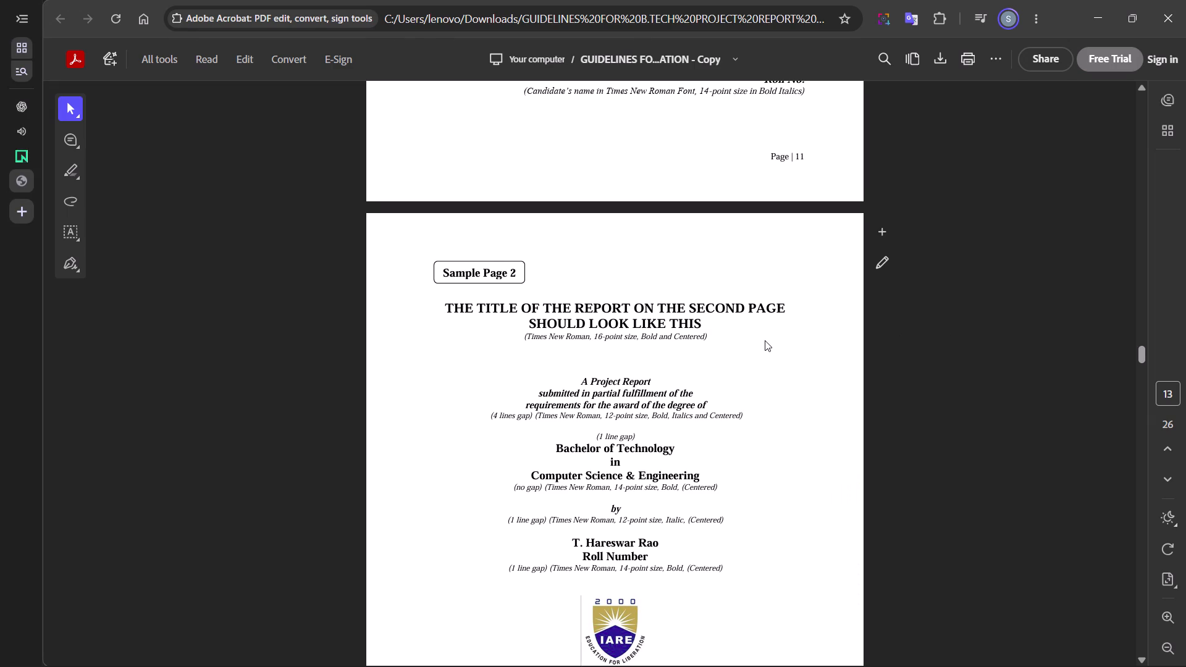
scroll(765, 340, "down", 1)
key("alt+Tab")
key("alt+Tab")
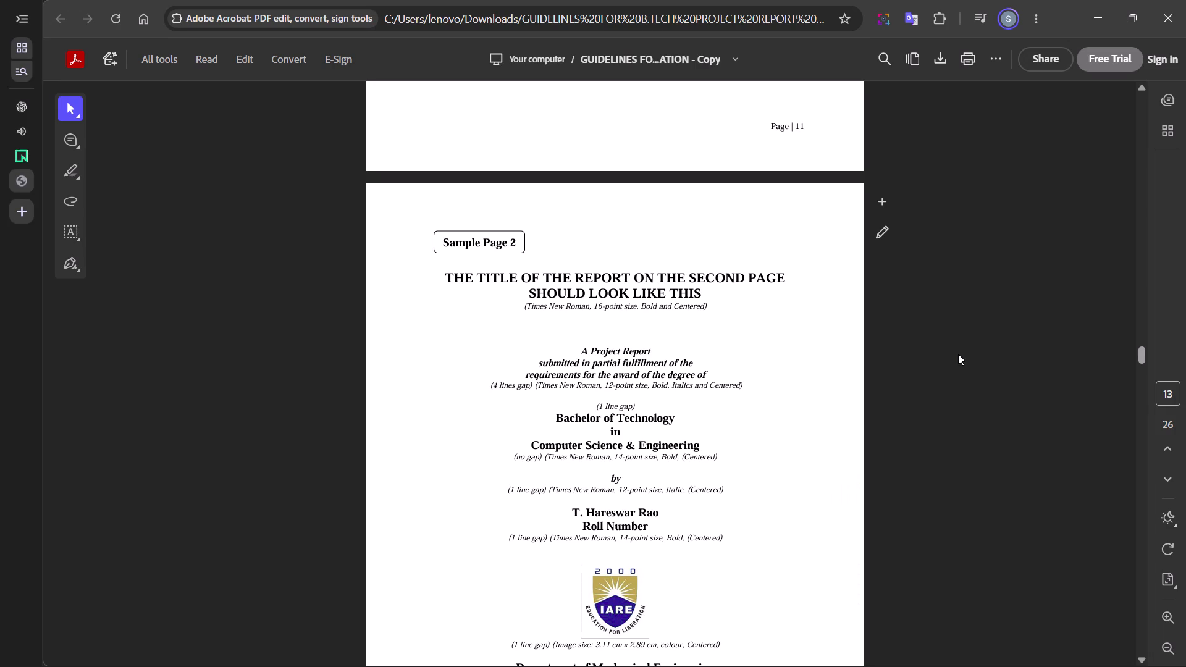
key("alt+Tab")
scroll(965, 354, "down", 1)
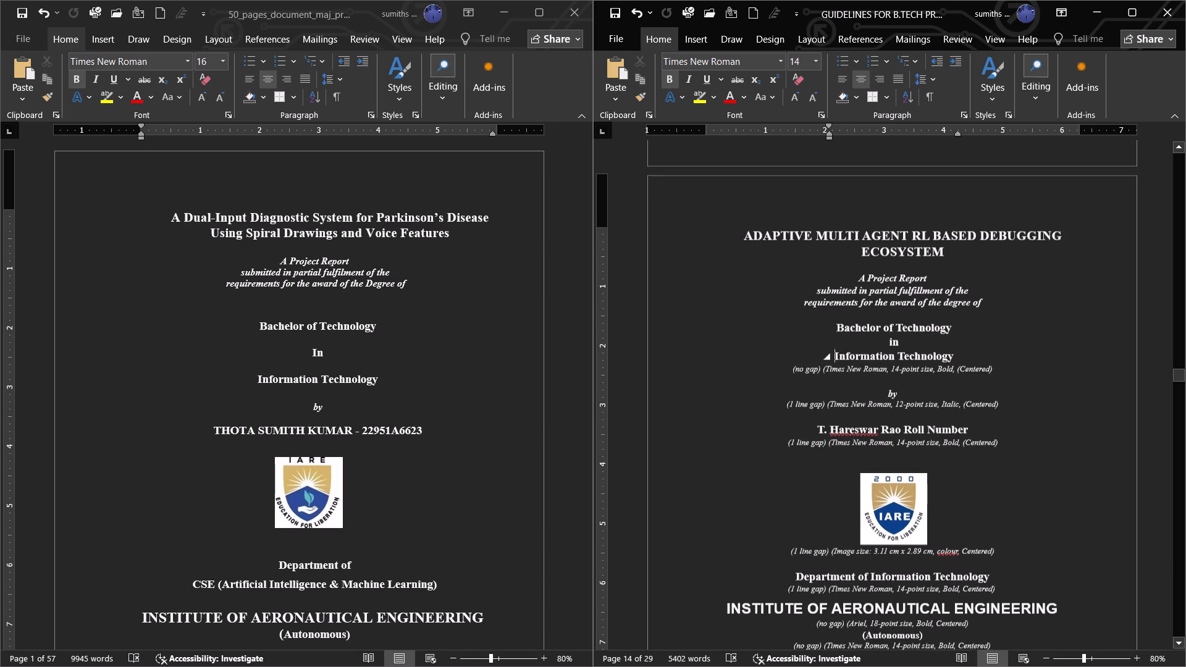
scroll(965, 354, "down", 1)
scroll(392, 479, "down", 2)
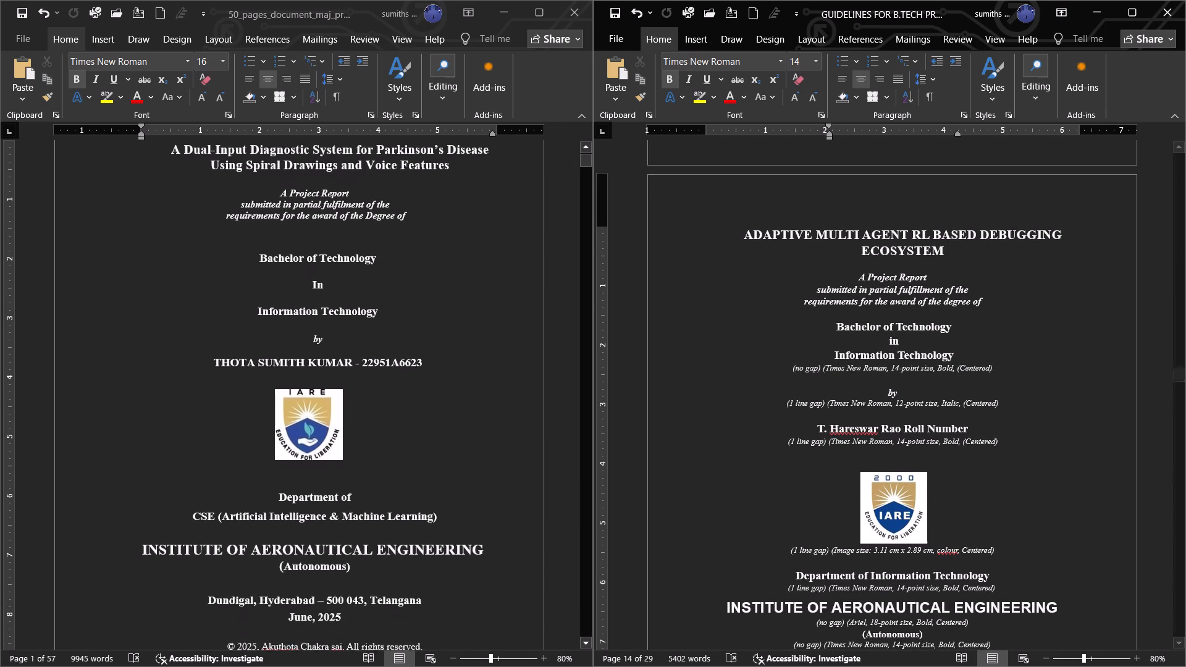
left_click_drag(1004, 367, 901, 382)
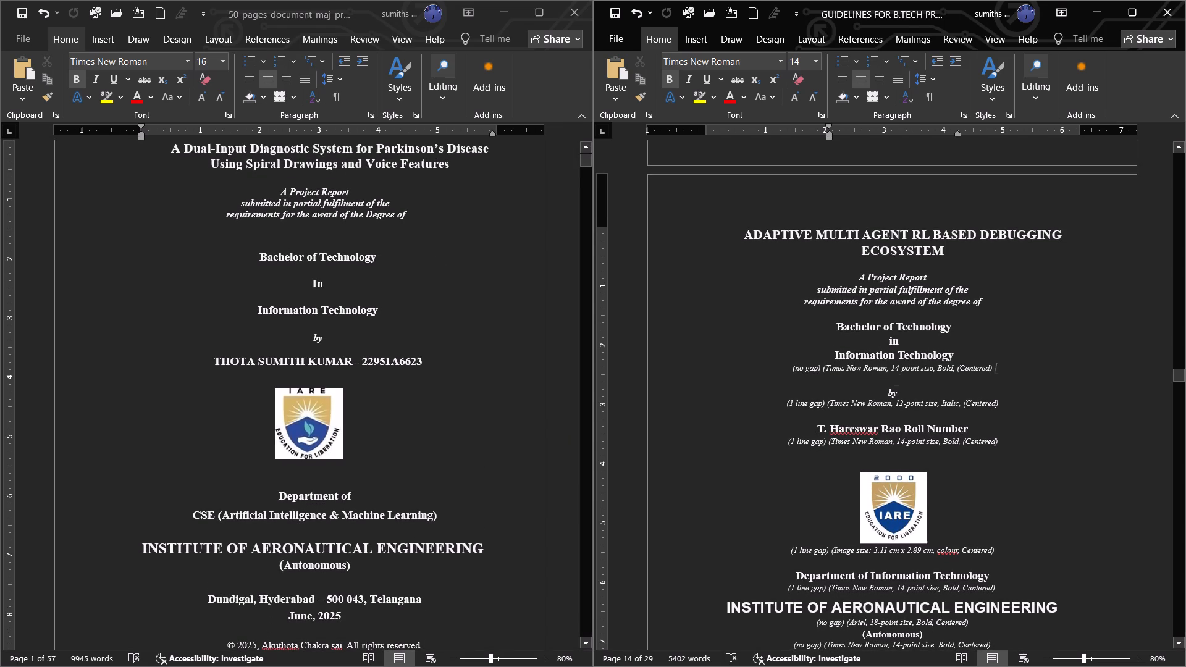
left_click_drag(901, 382, 791, 368)
key("BackSpace")
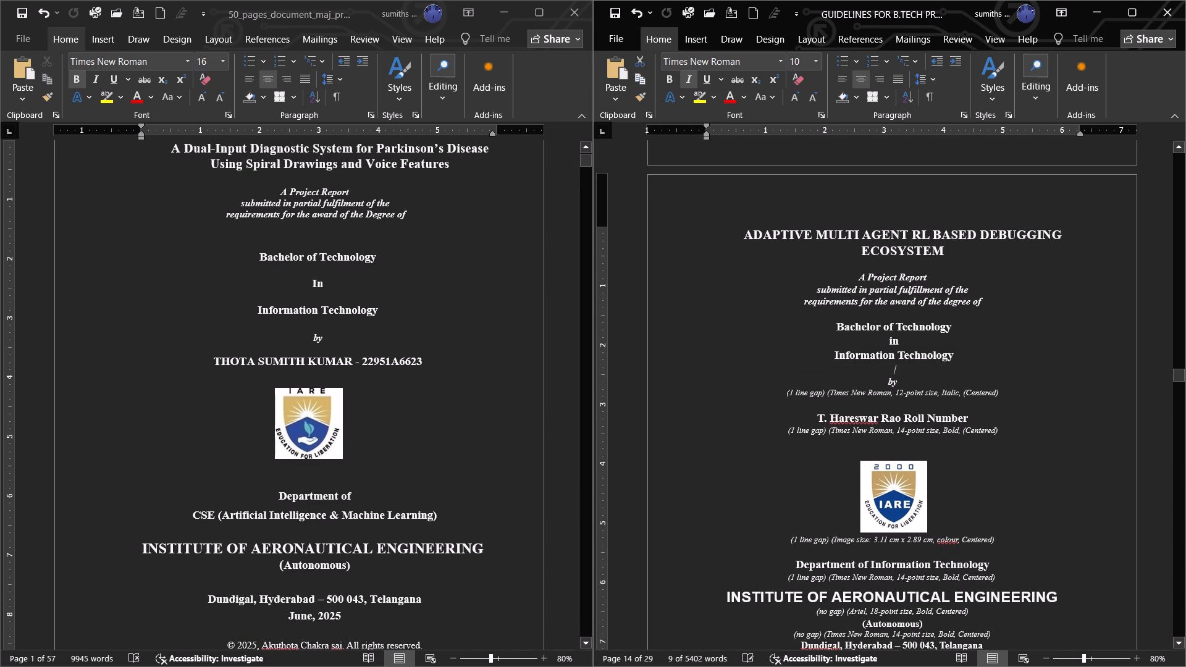
Recheck the PDF sample, delete the "(1 line gap)" 12-point italic formatting note under "by" in Word, and save the document.
key("alt+Tab")
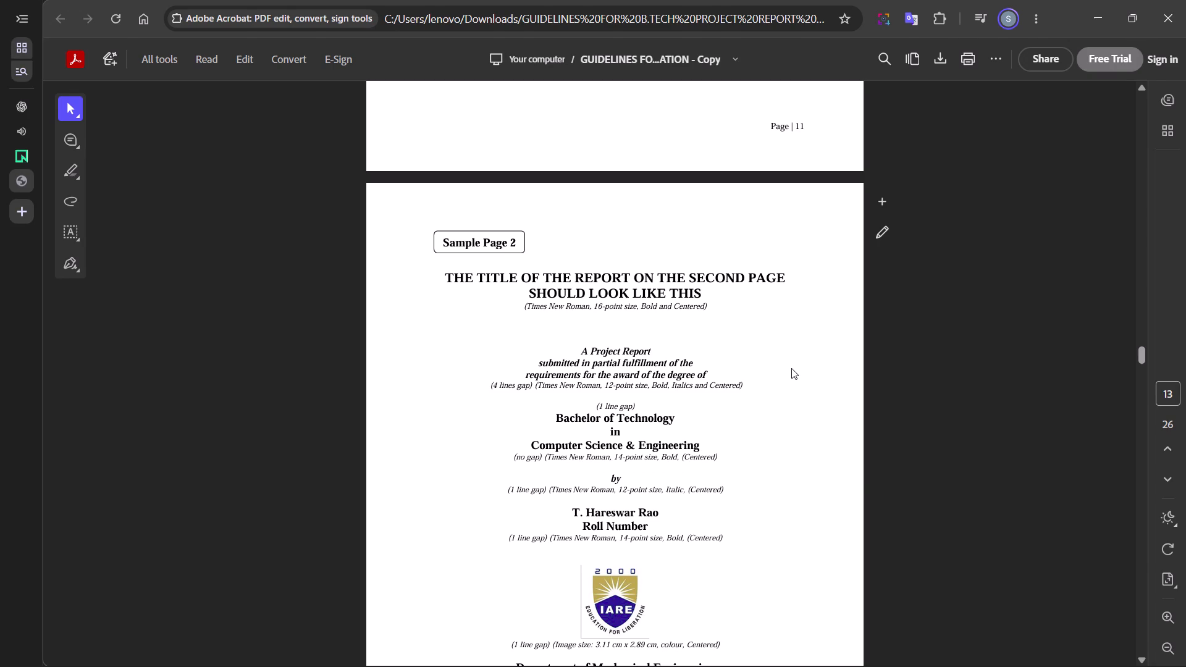
key("alt+Tab")
key("alt+Tab")
scroll(791, 368, "down", 1)
key("alt+Tab")
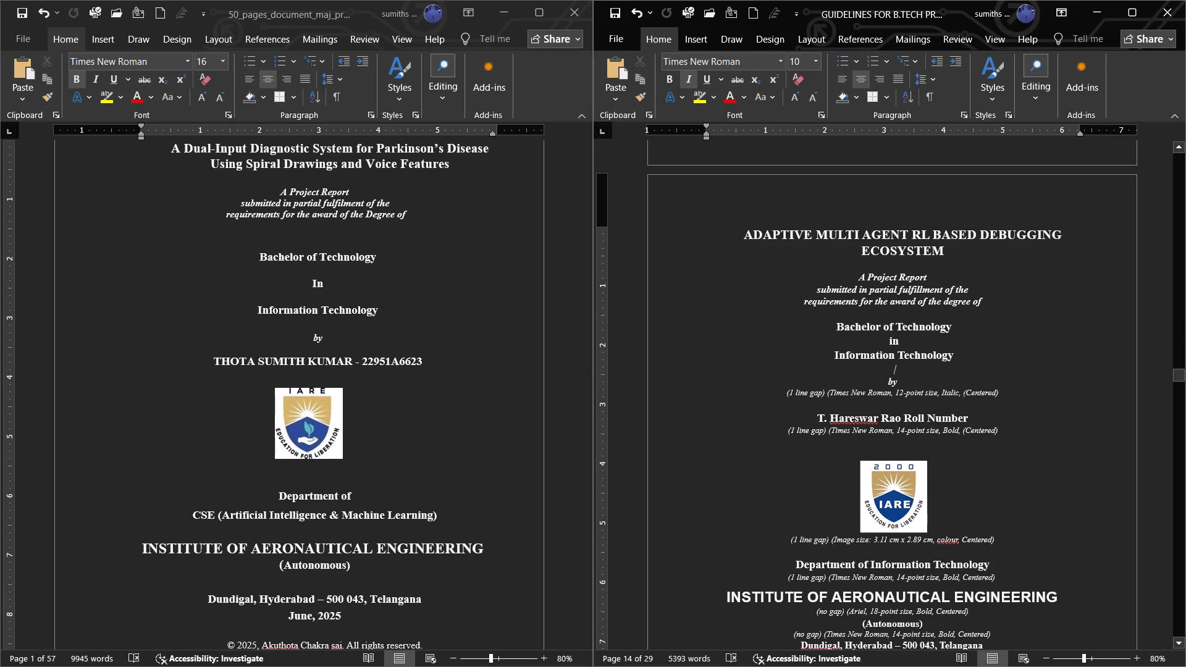
left_click_drag(1019, 392, 793, 393)
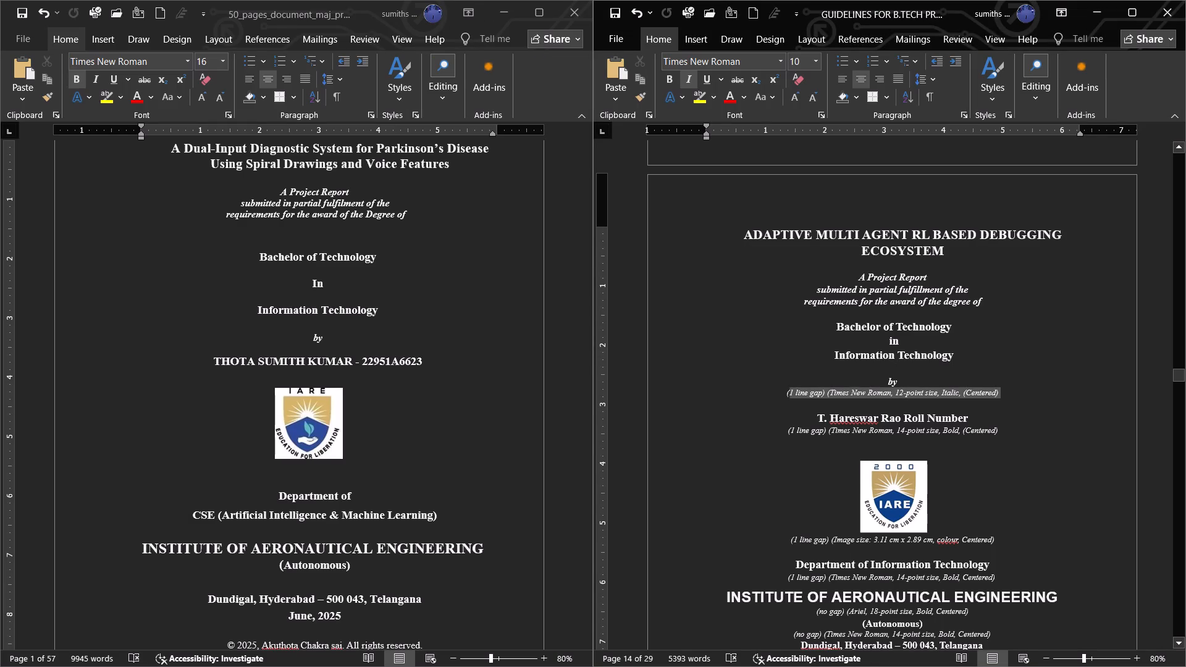
left_click_drag(793, 393, 788, 393)
key("BackSpace")
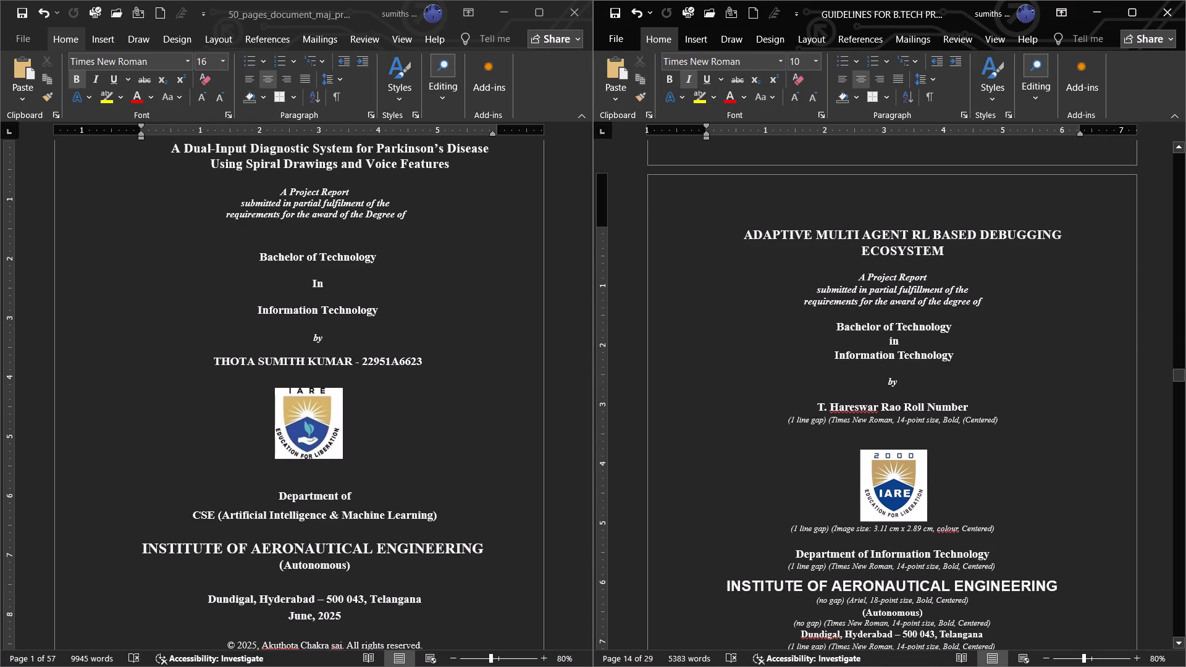
key("ctrl+s")
key("ctrl+s")
key("ctrl+s")
Compare the title page's spacing and lower half with the earlier report and with Sample Page 2 in the PDF in Chrome.
left_click(902, 365)
left_click(907, 395)
scroll(843, 363, "down", 1)
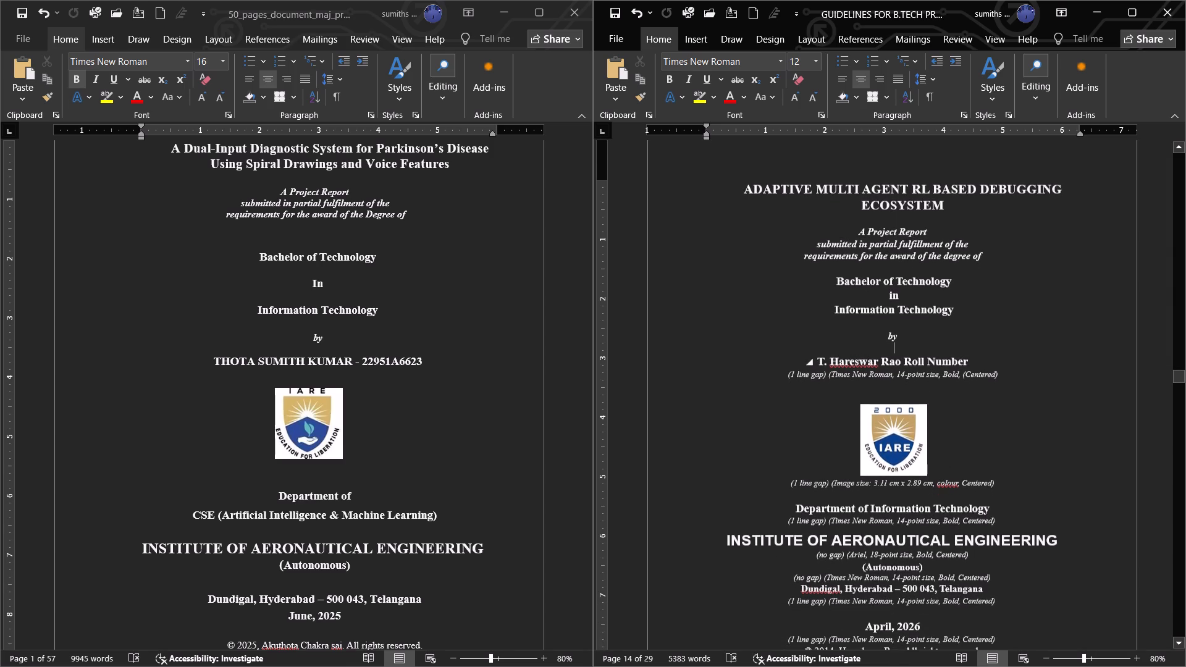
scroll(843, 363, "down", 1)
scroll(427, 411, "down", 1)
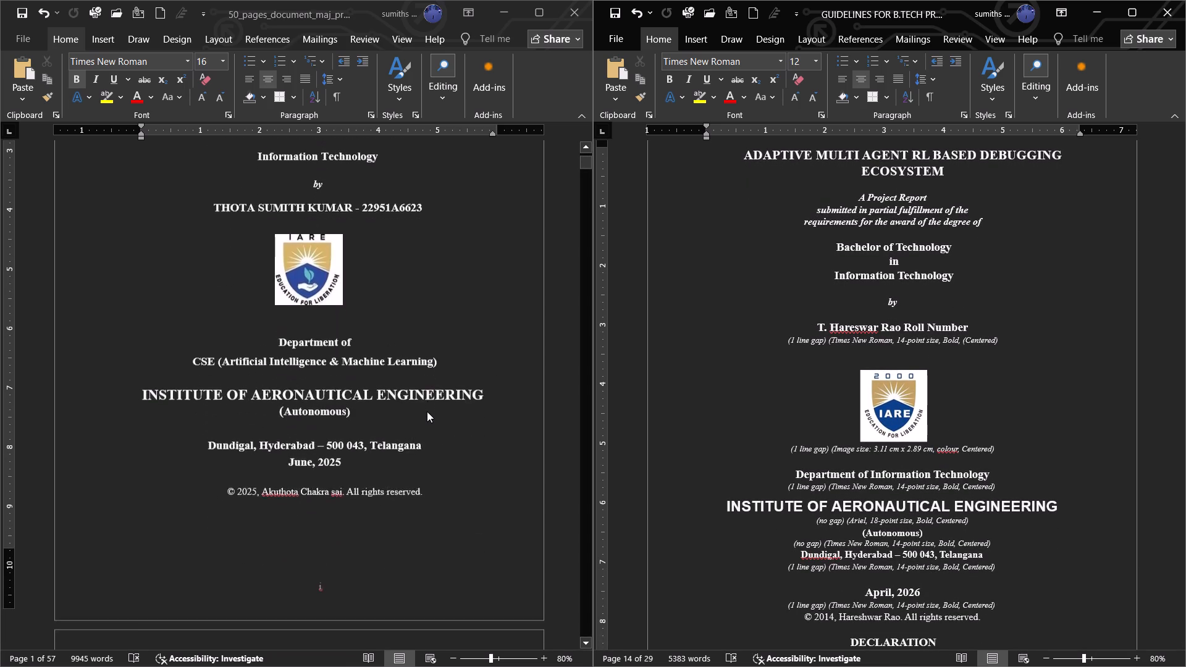
scroll(427, 411, "down", 4)
scroll(427, 411, "up", 3)
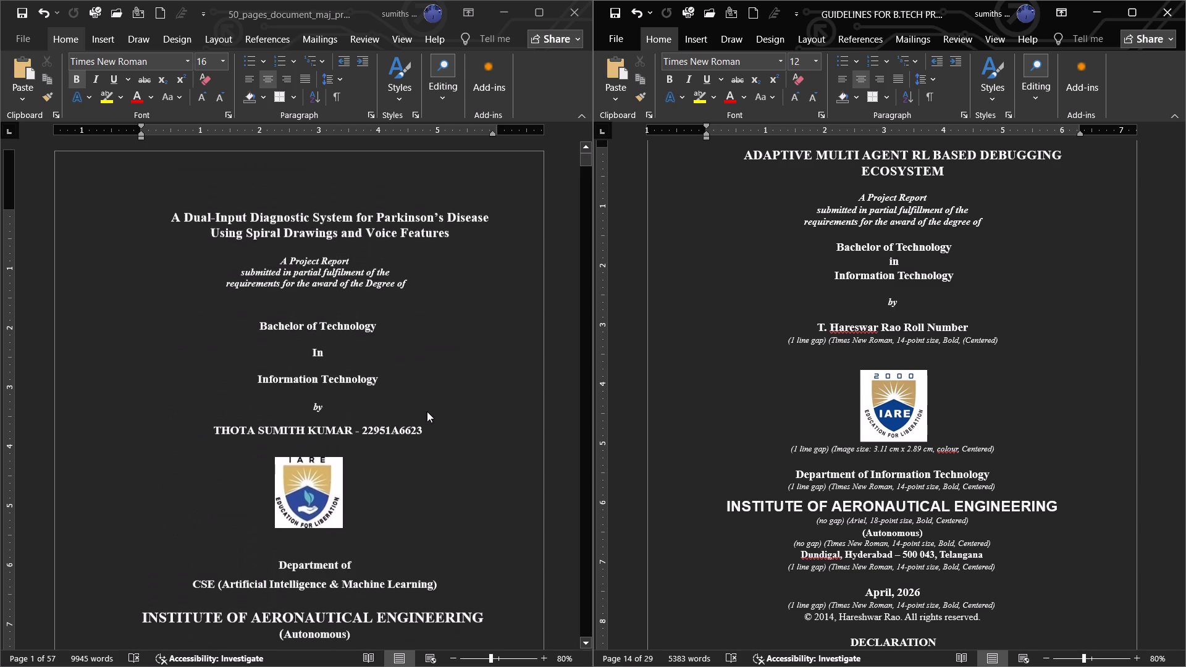
scroll(901, 493, "down", 1)
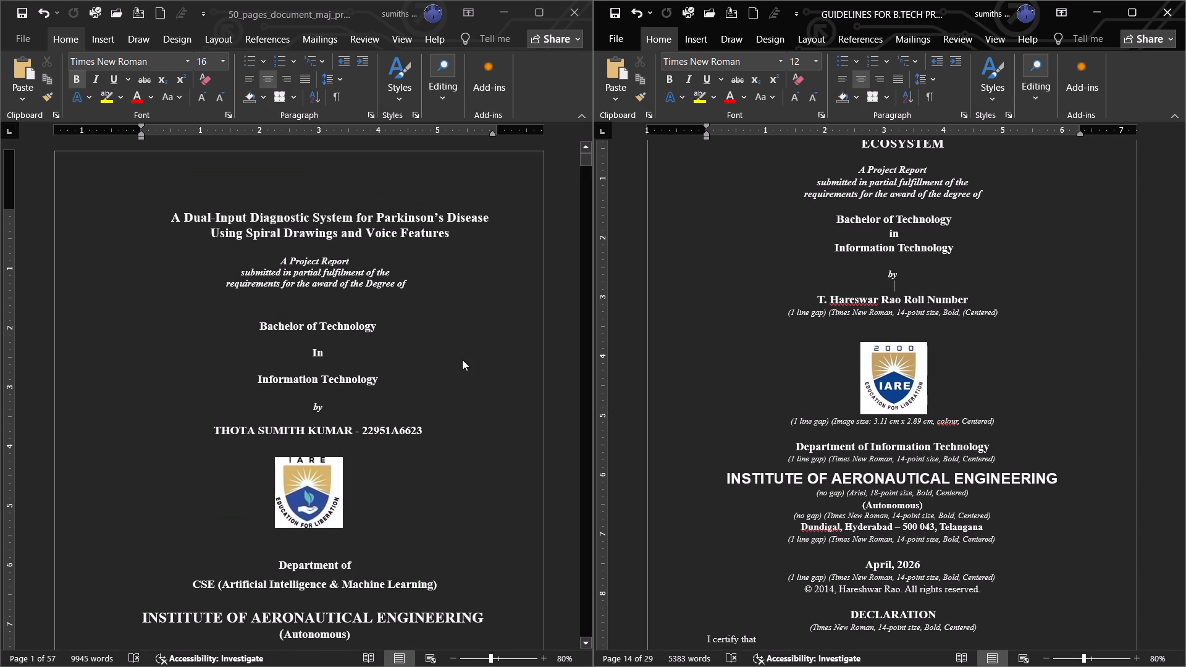
scroll(462, 359, "down", 2)
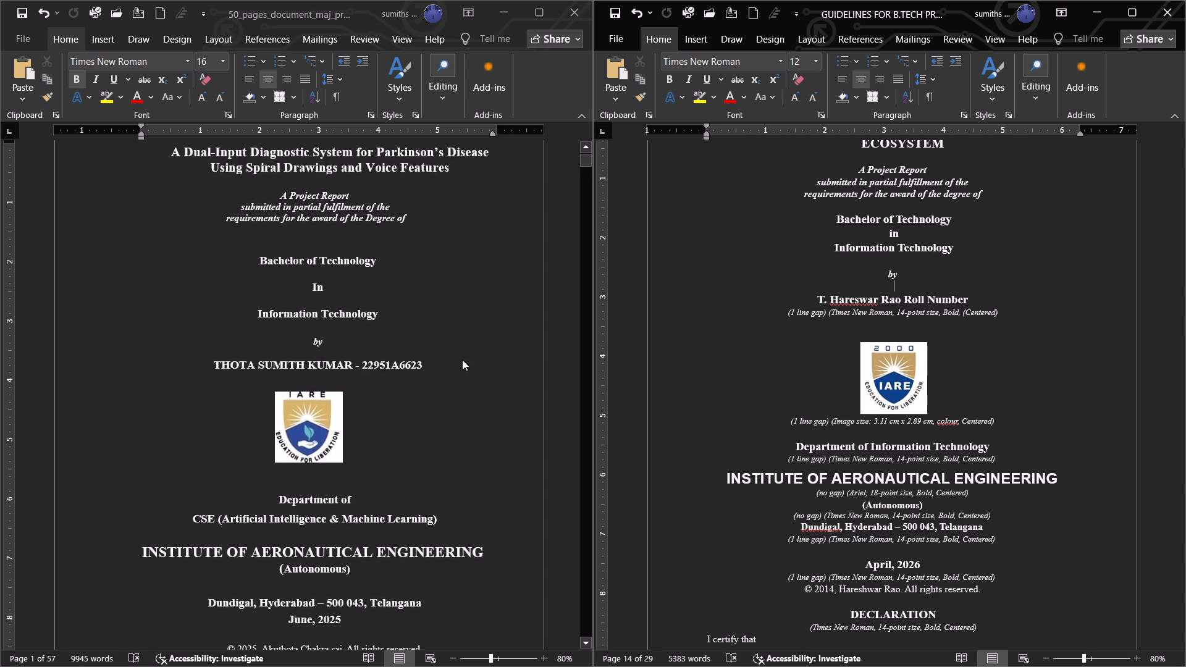
key("alt+Tab")
scroll(710, 393, "down", 2)
key("alt+Tab")
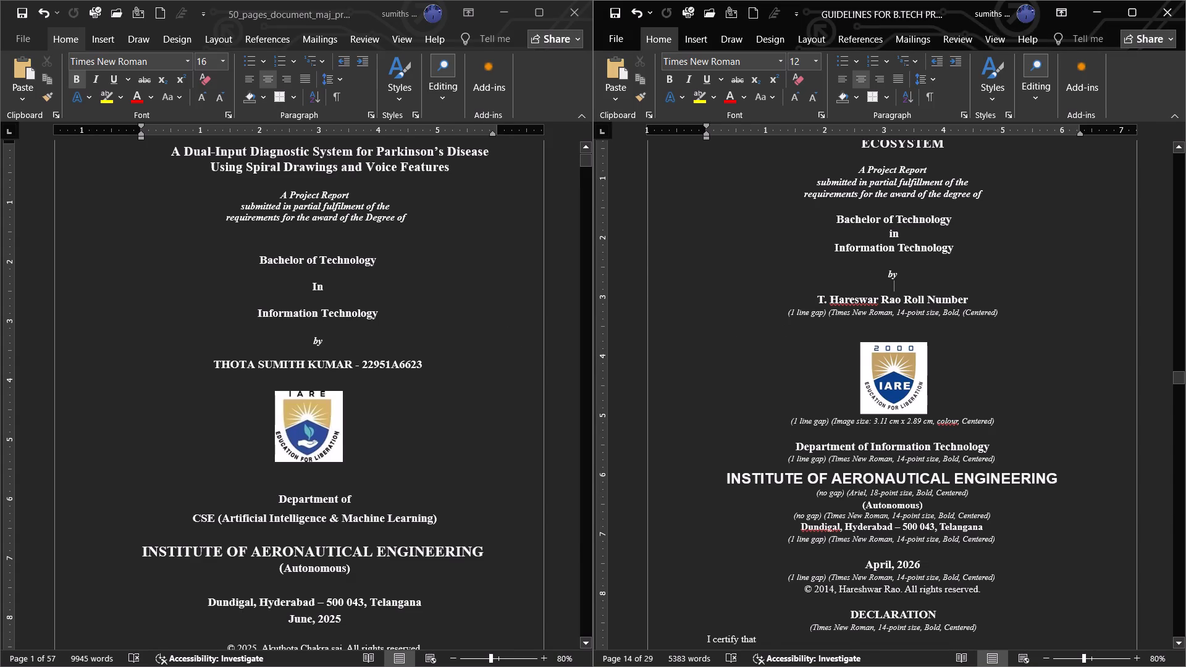
key("alt+Tab")
scroll(591, 423, "down", 1)
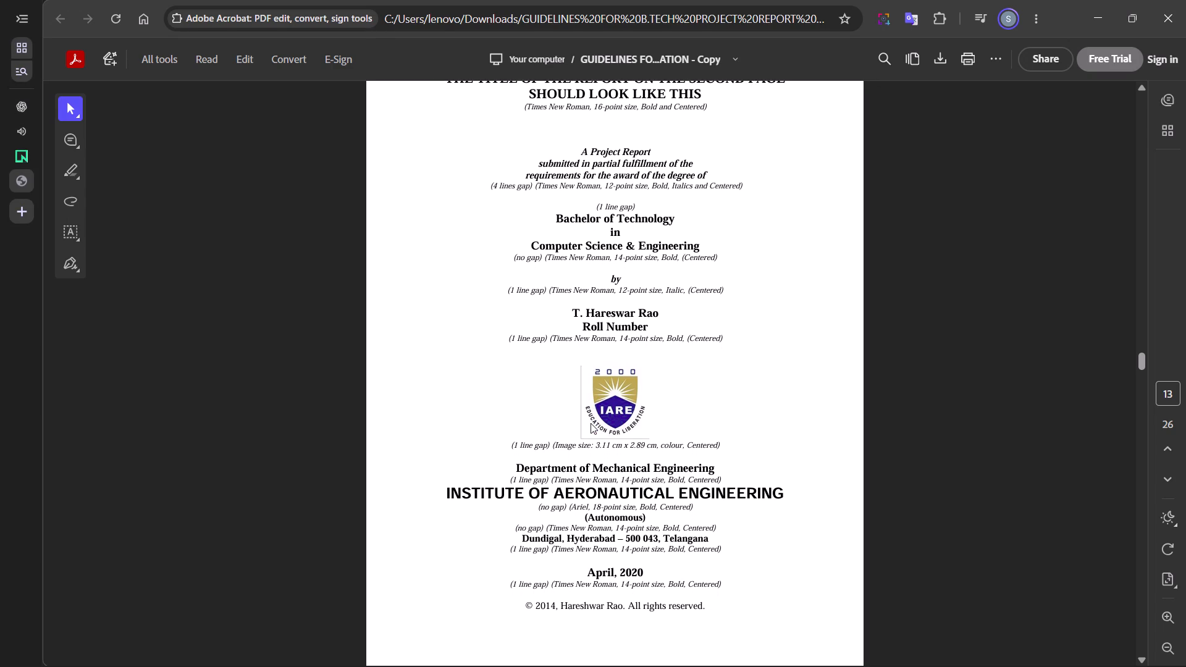
key("alt+Tab")
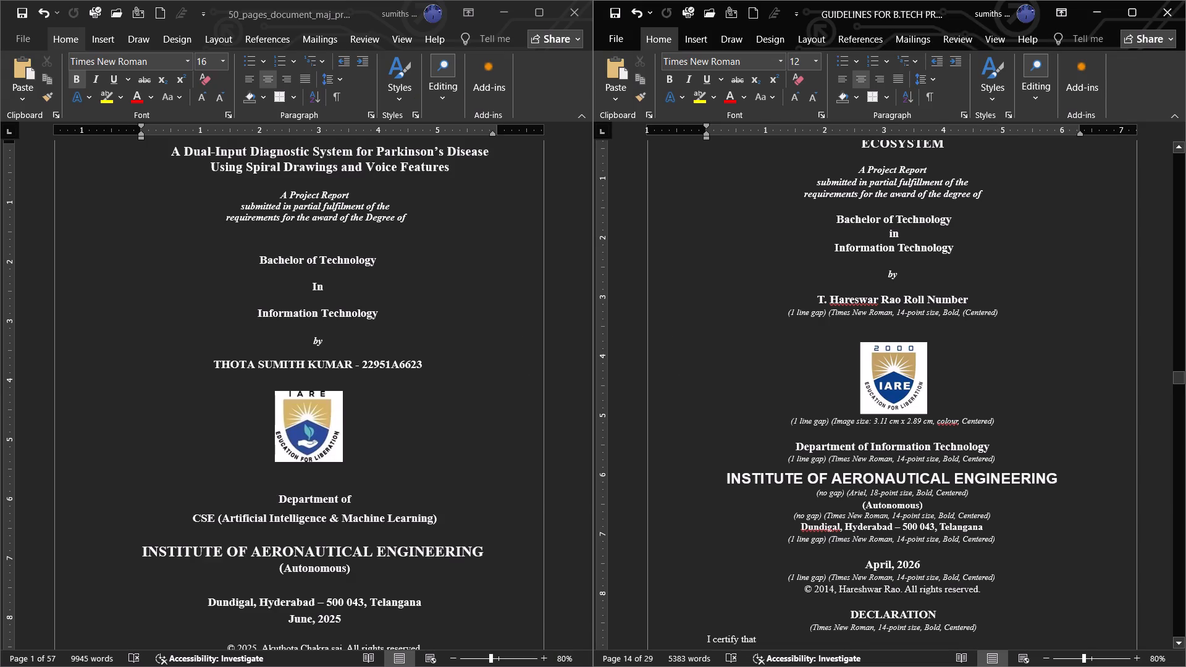
scroll(875, 415, "down", 1)
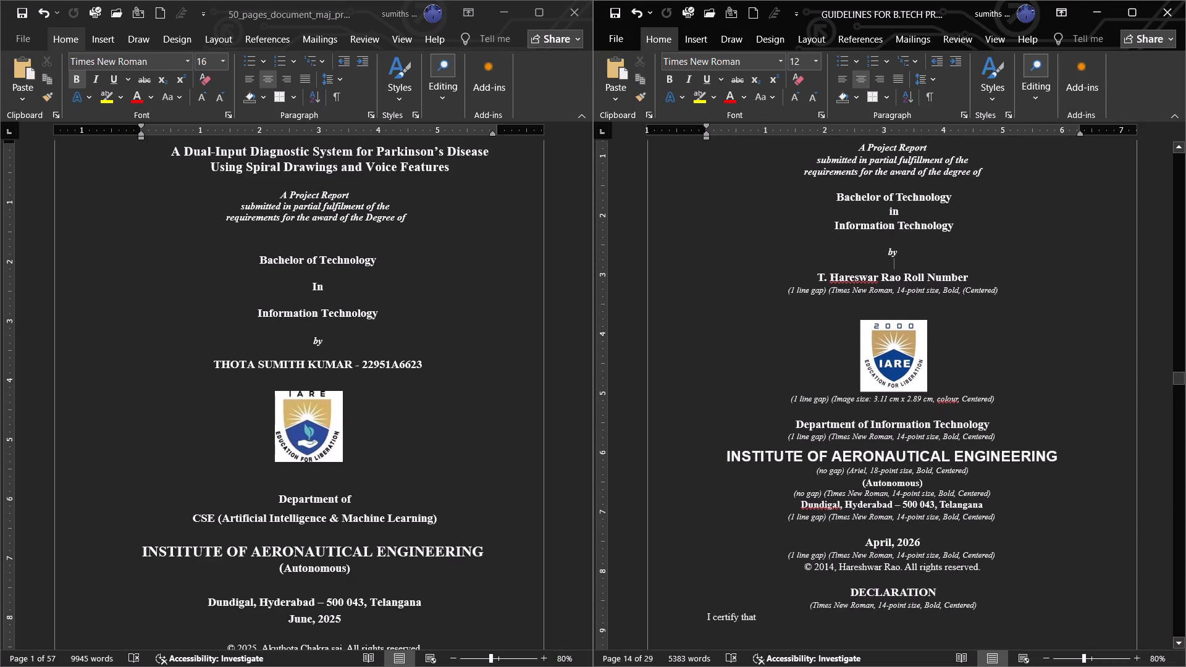
scroll(875, 415, "down", 2)
scroll(875, 415, "up", 1)
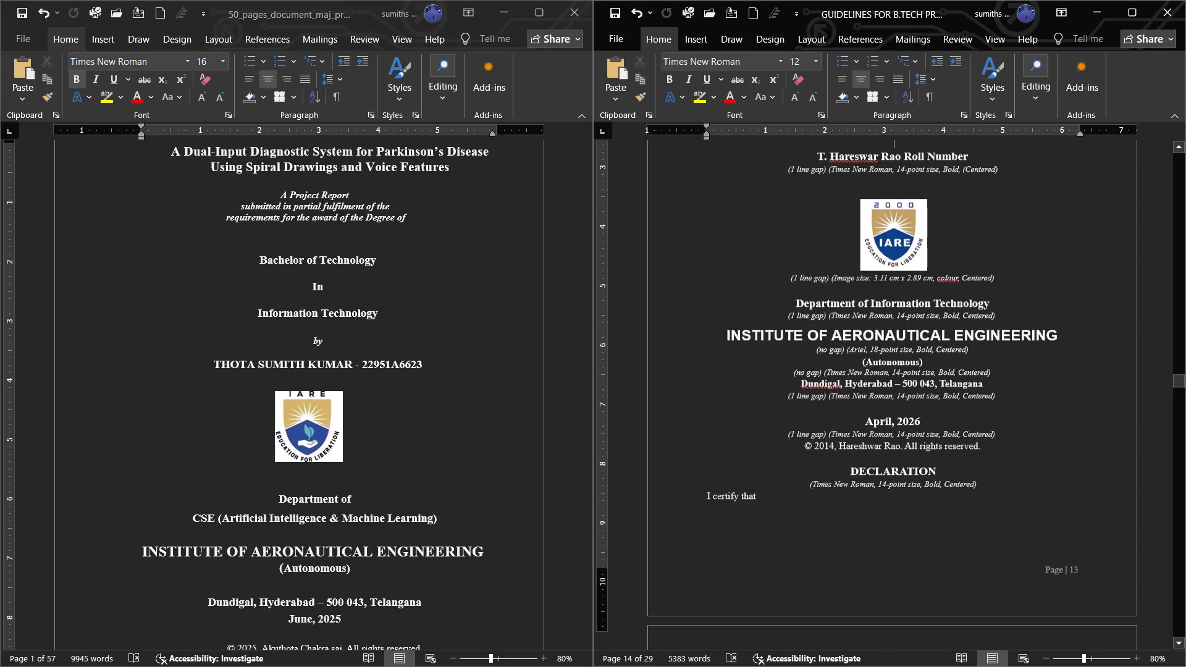
key("alt+Tab")
scroll(671, 476, "down", 2)
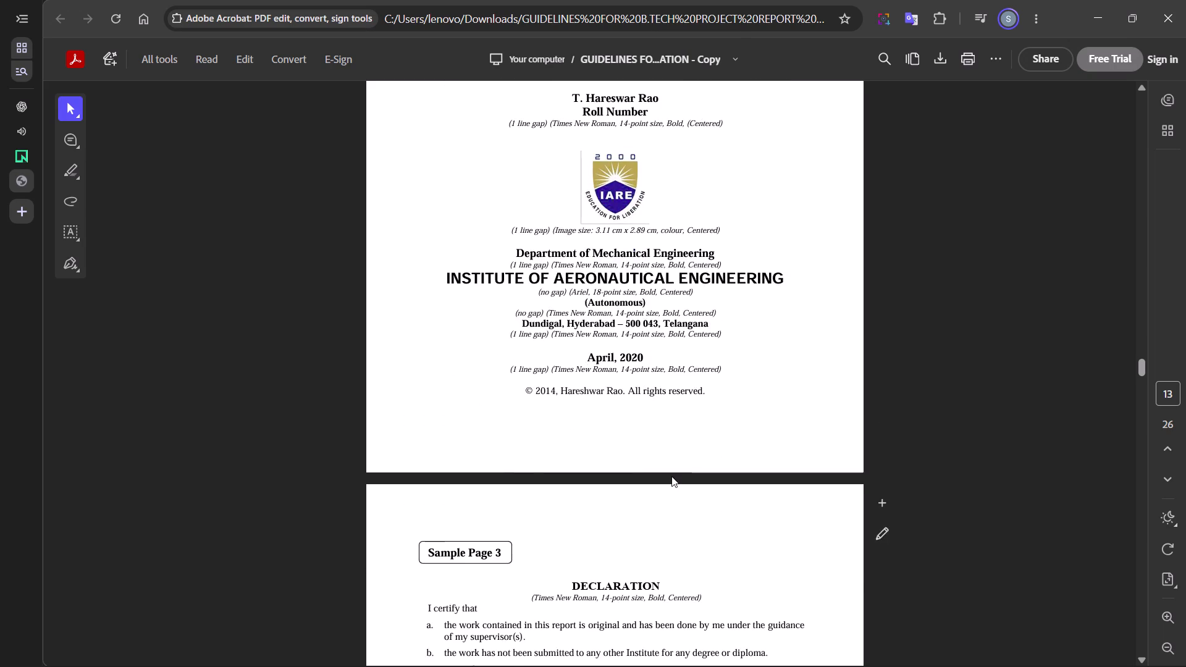
scroll(671, 476, "up", 1)
key("alt+Tab")
scroll(984, 513, "up", 1)
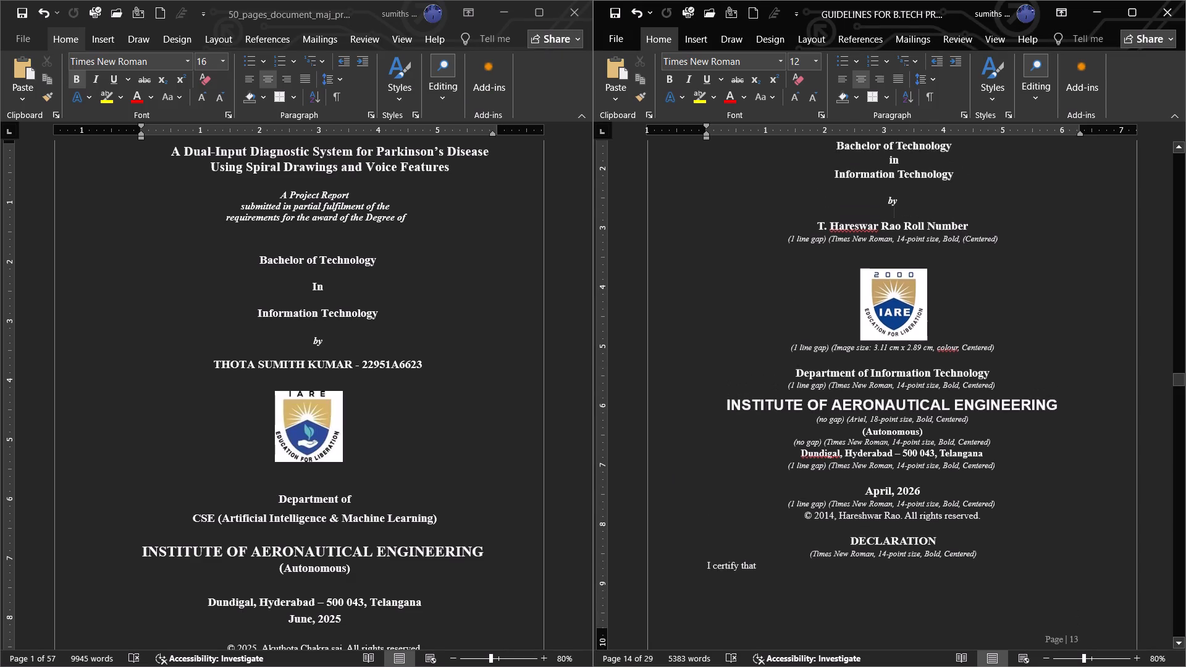
scroll(984, 513, "up", 1)
scroll(948, 438, "down", 1)
key("alt+Tab")
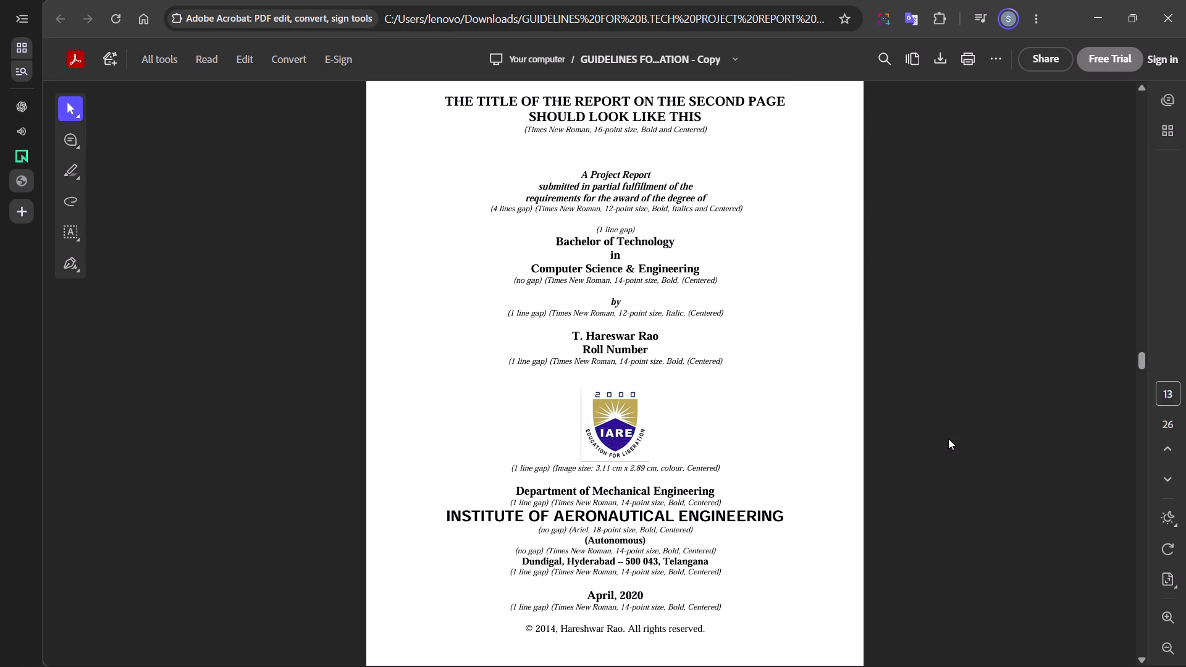
key("alt+Tab")
Delete the "(1 line gap) (Image size: 3.11 cm x 2.89 cm, colour, Centered)" note under the IARE logo and save the document.
left_click_drag(1001, 408, 797, 411)
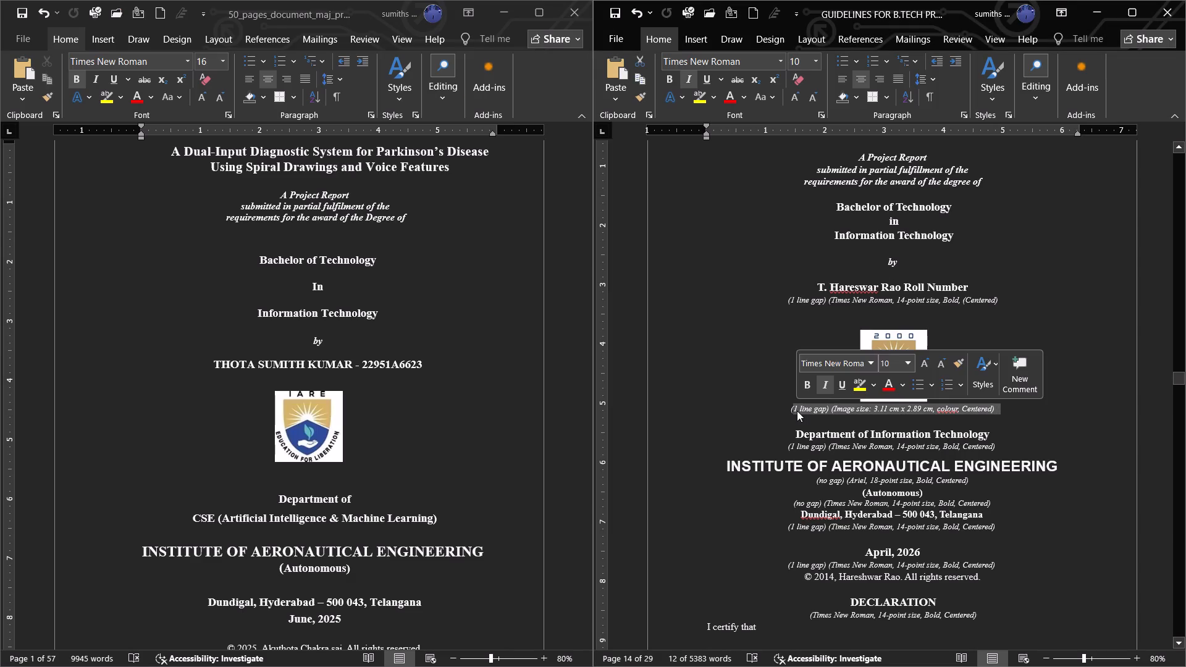
key("BackSpace")
key("BackSpace")
key("BackSpace")
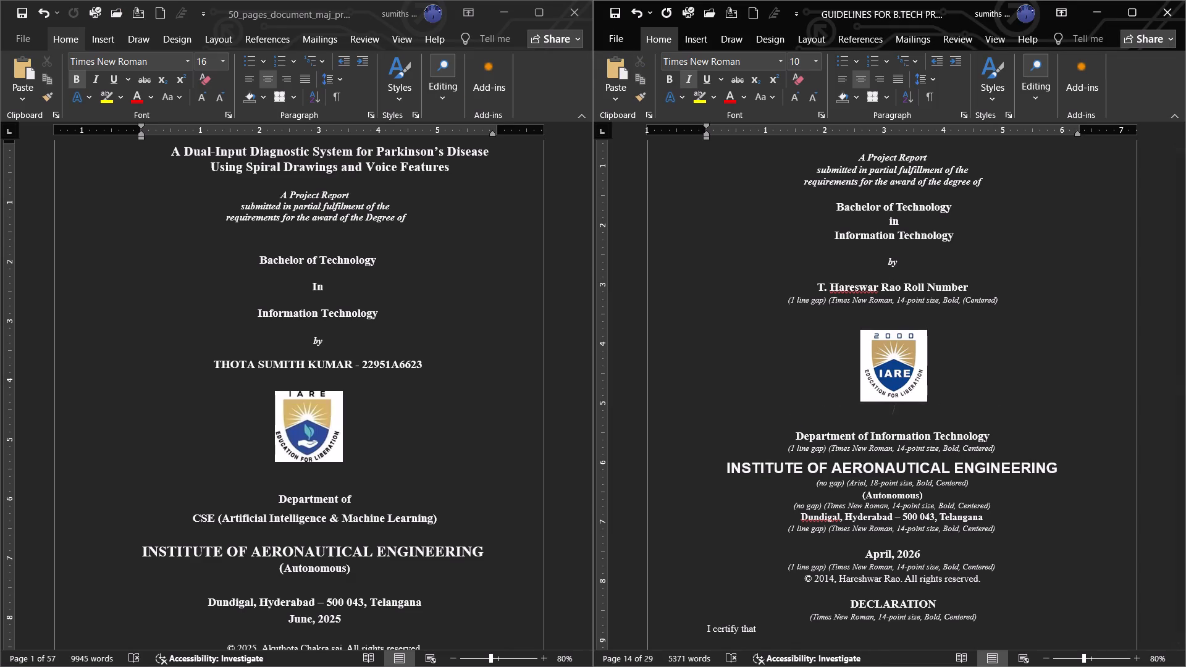
key("ctrl+s")
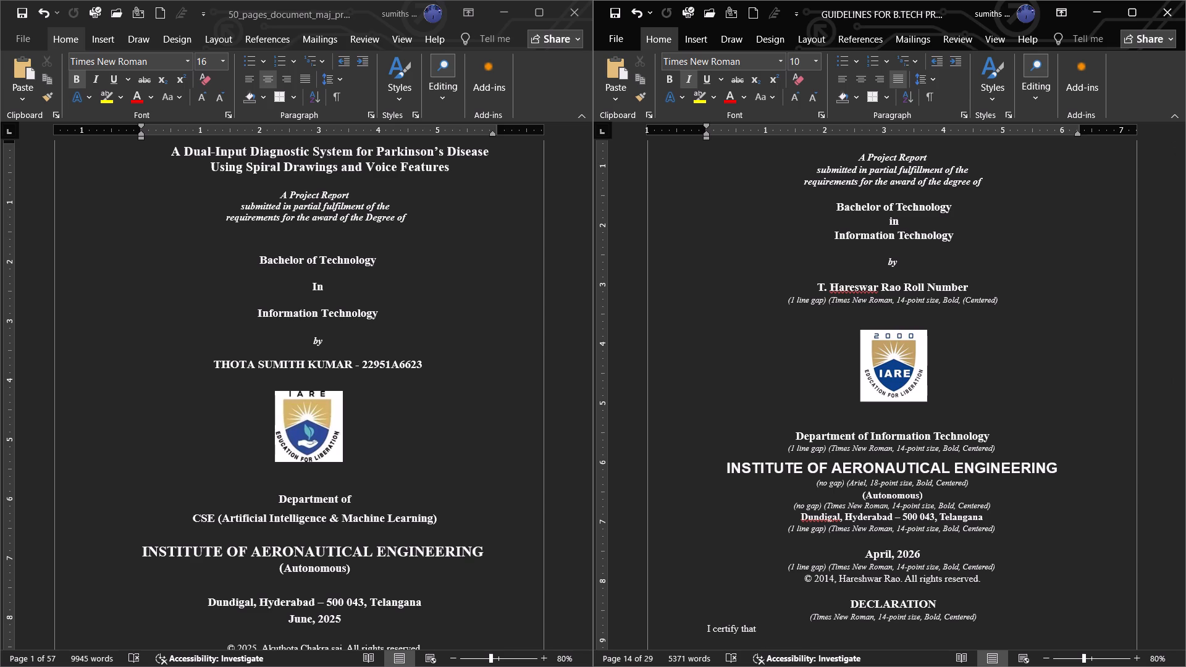
Remove the leftover empty line between the IARE logo and "Department of Information Technology", and save the document.
key("Down")
key("Up")
key("BackSpace")
key("BackSpace")
key("Down")
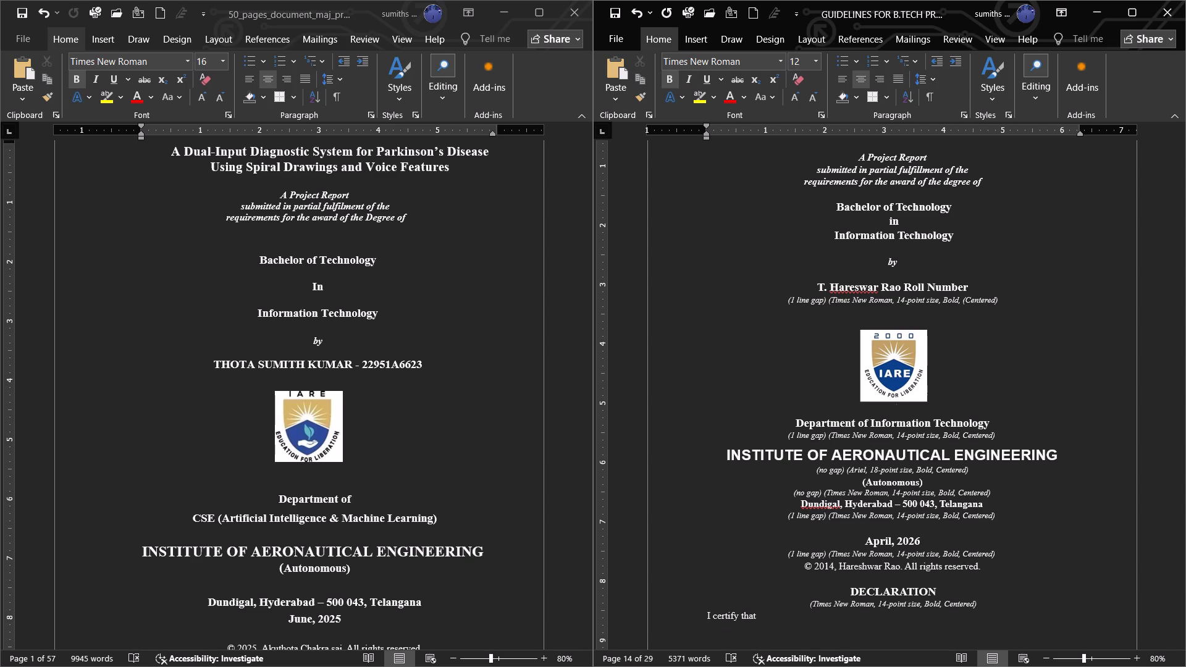
key("ctrl+s")
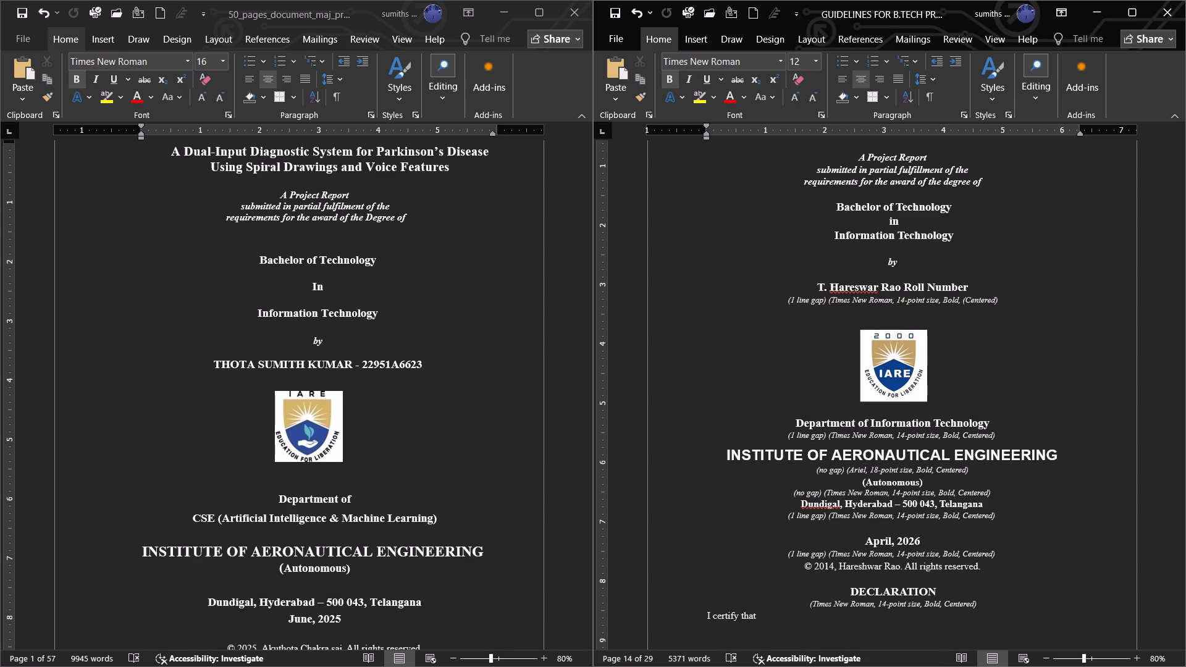
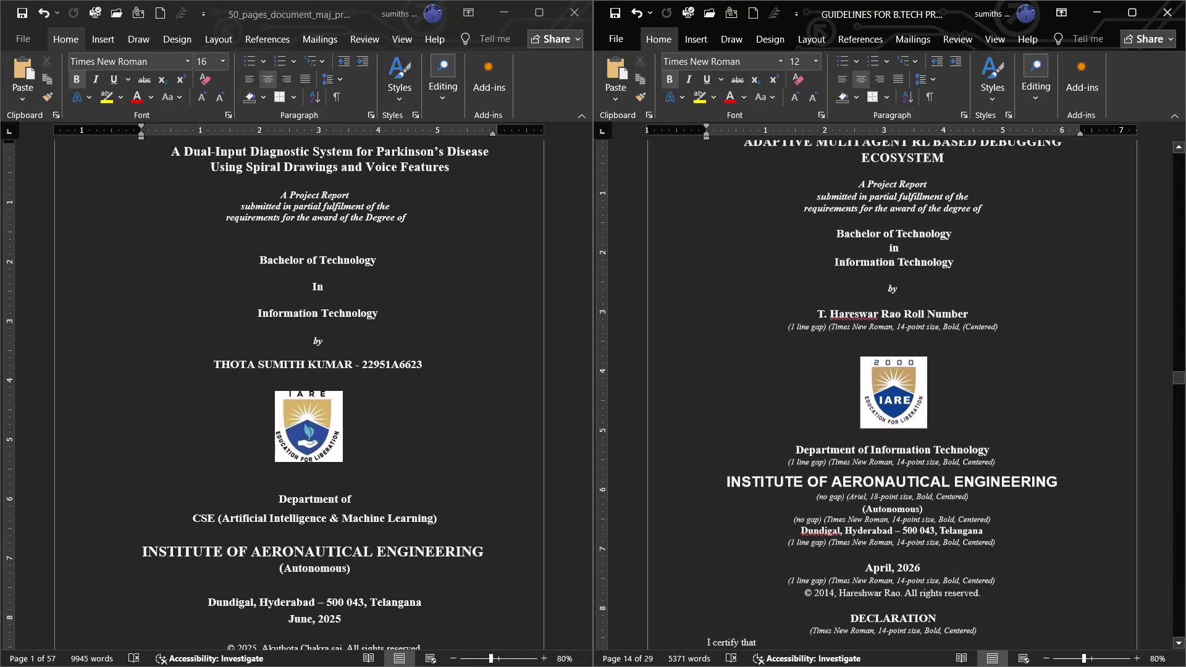
Check Sample Page 2 in Chrome, move "Roll Number" onto its own line below the author's name in Word, and save the document.
key("ctrl+s")
key("ctrl+s")
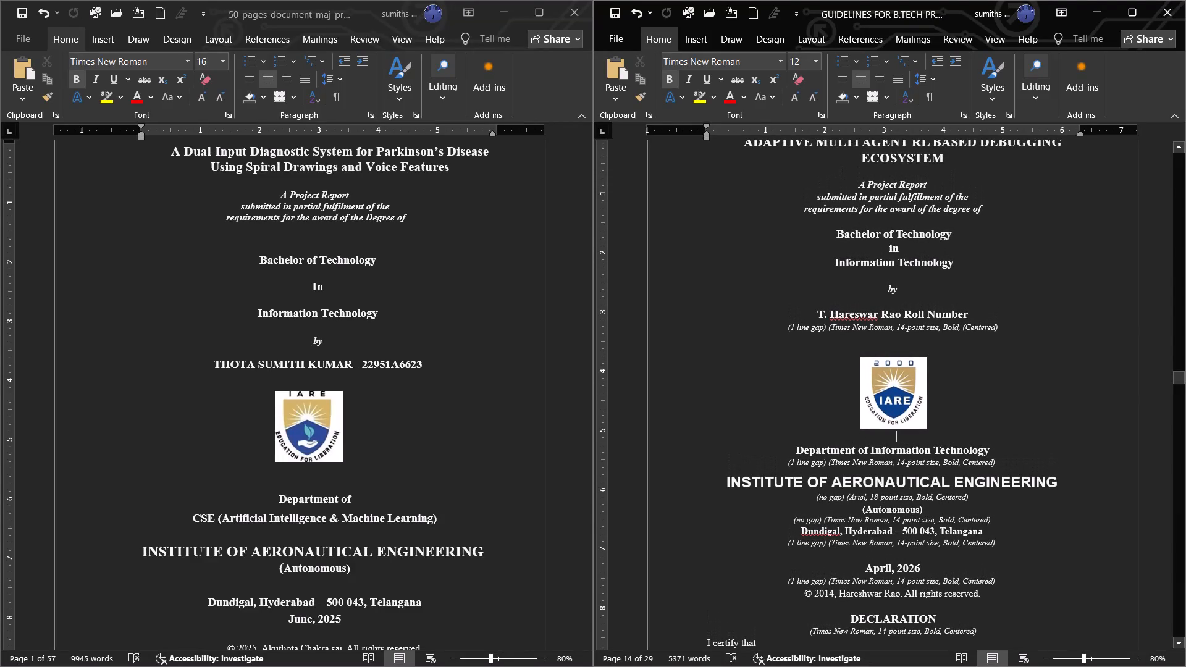
key("alt+Tab")
scroll(729, 390, "up", 1)
key("alt+Tab")
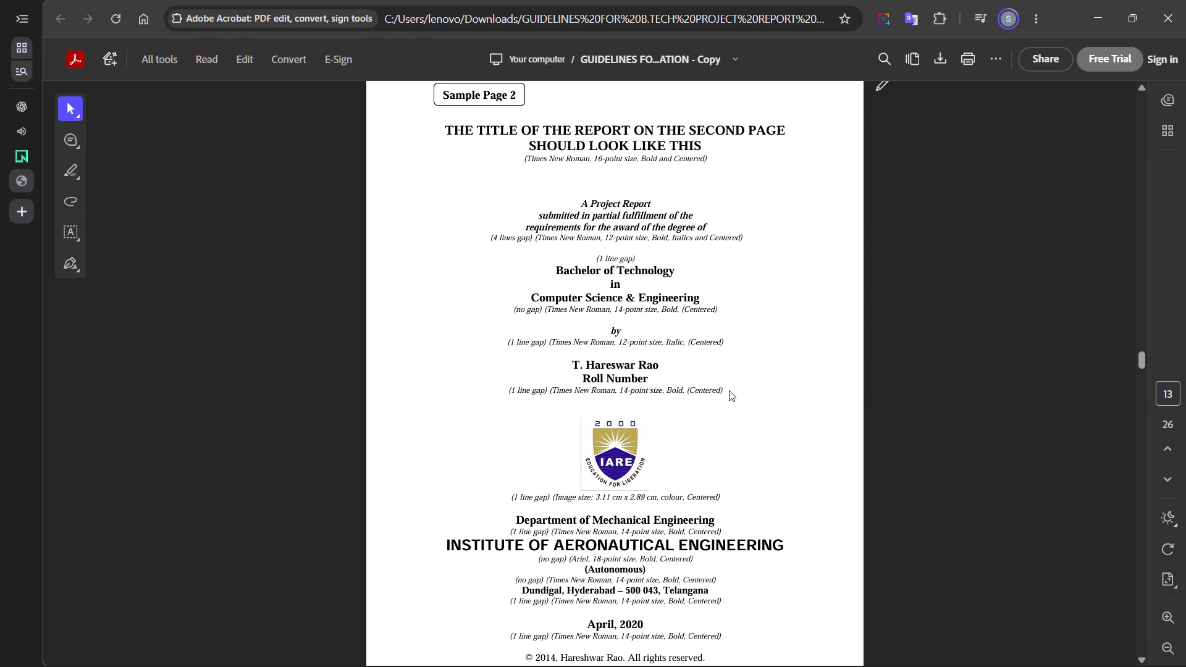
scroll(928, 405, "up", 1)
key("alt+Tab")
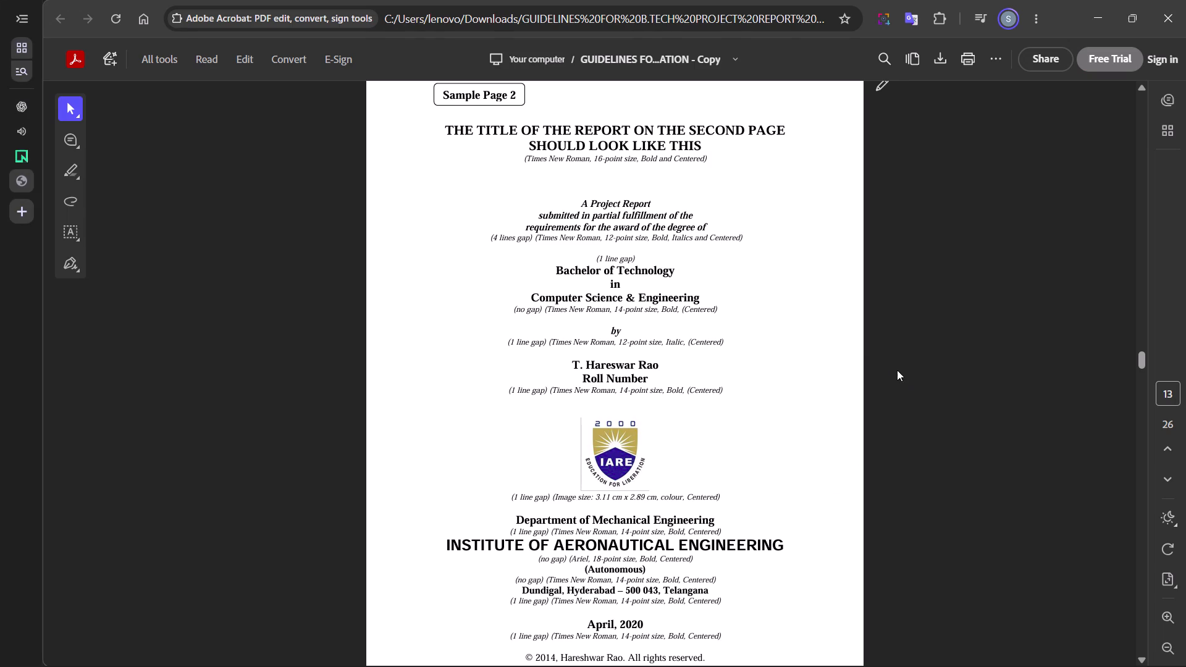
key("alt+Tab")
left_click(901, 360)
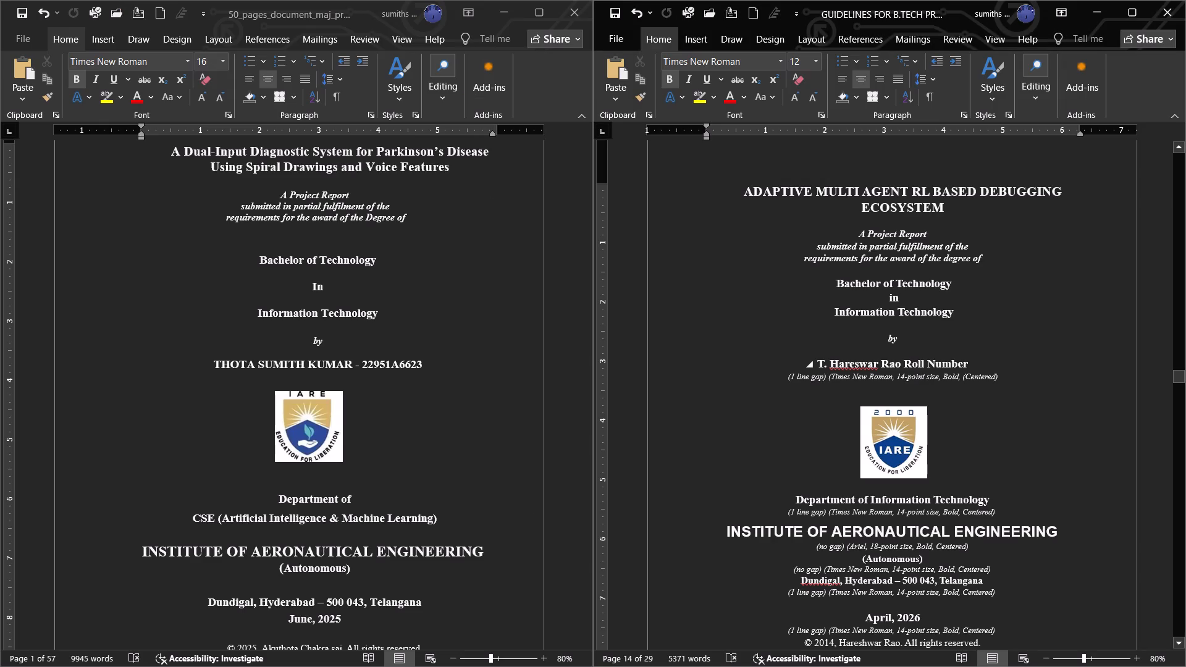
key("Right")
key("Return")
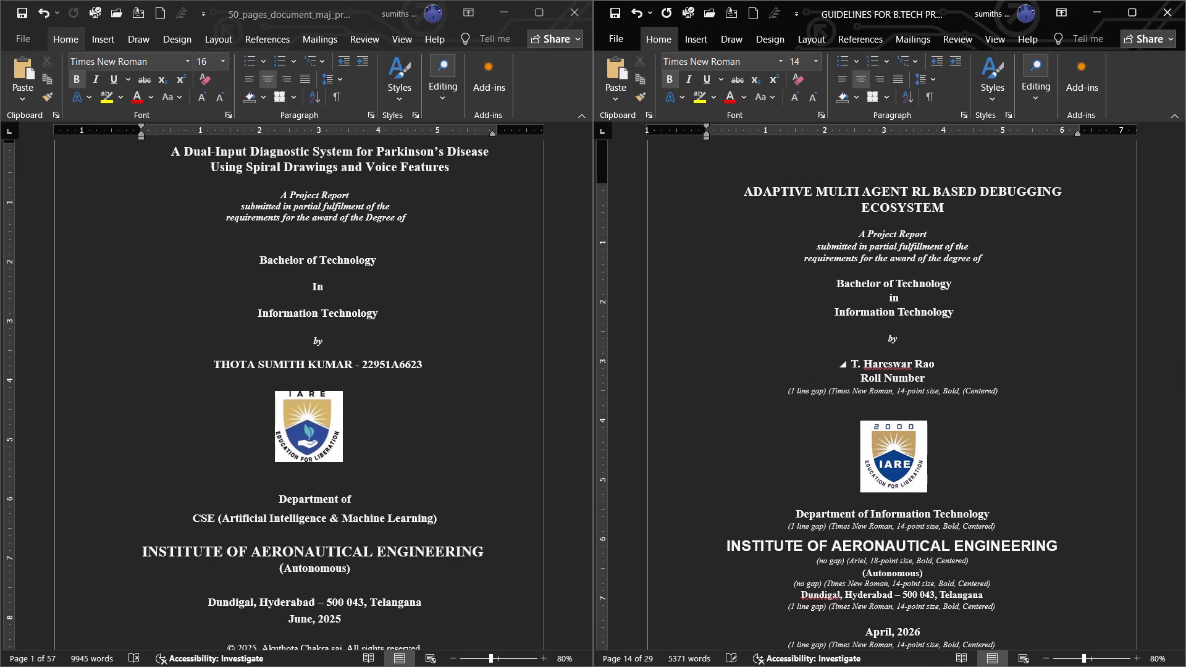
key("ctrl+s")
key("ctrl+s")
Delete the "(1 line gap) (Times New Roman, 14-point size, Bold, (Centered)" note under "Roll Number" together with its line.
left_click_drag(1003, 390, 810, 390)
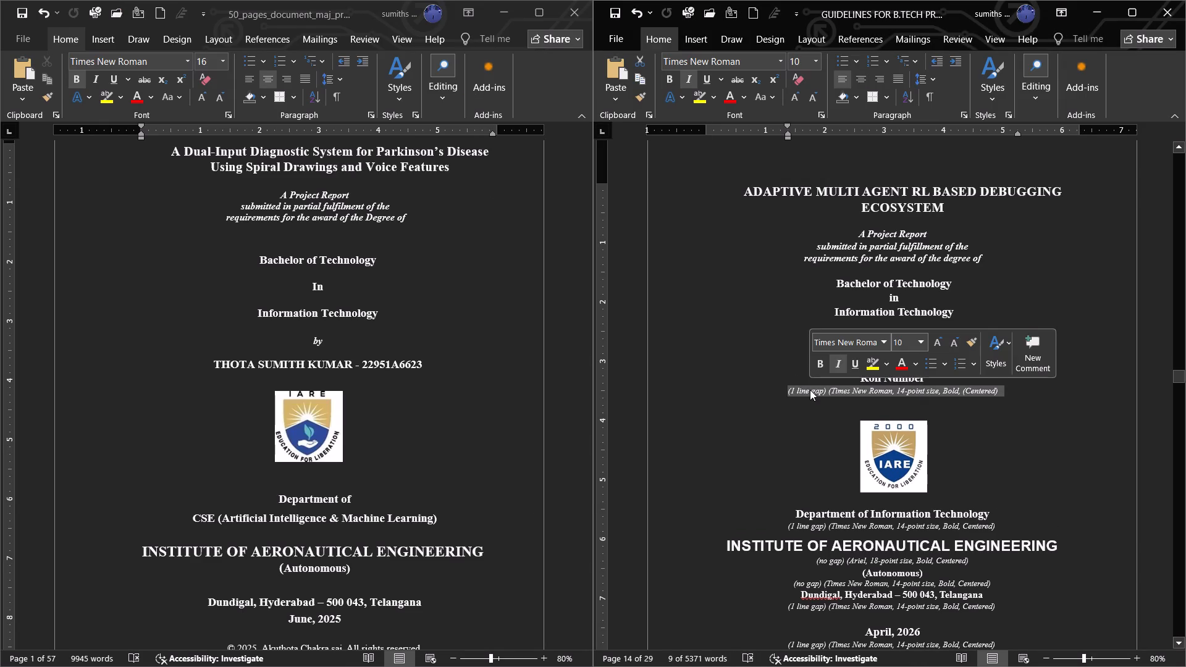
key("BackSpace")
key("BackSpace")
key("BackSpace")
key("BackSpace")
key("BackSpace")
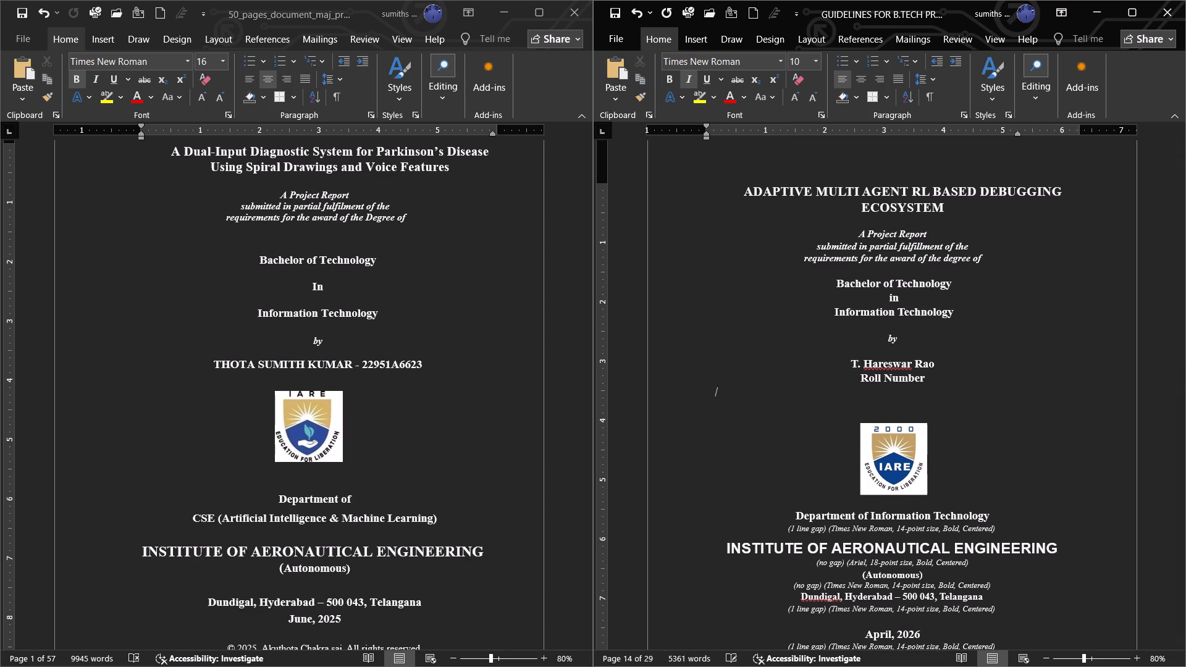
key("BackSpace")
key("BackSpace")
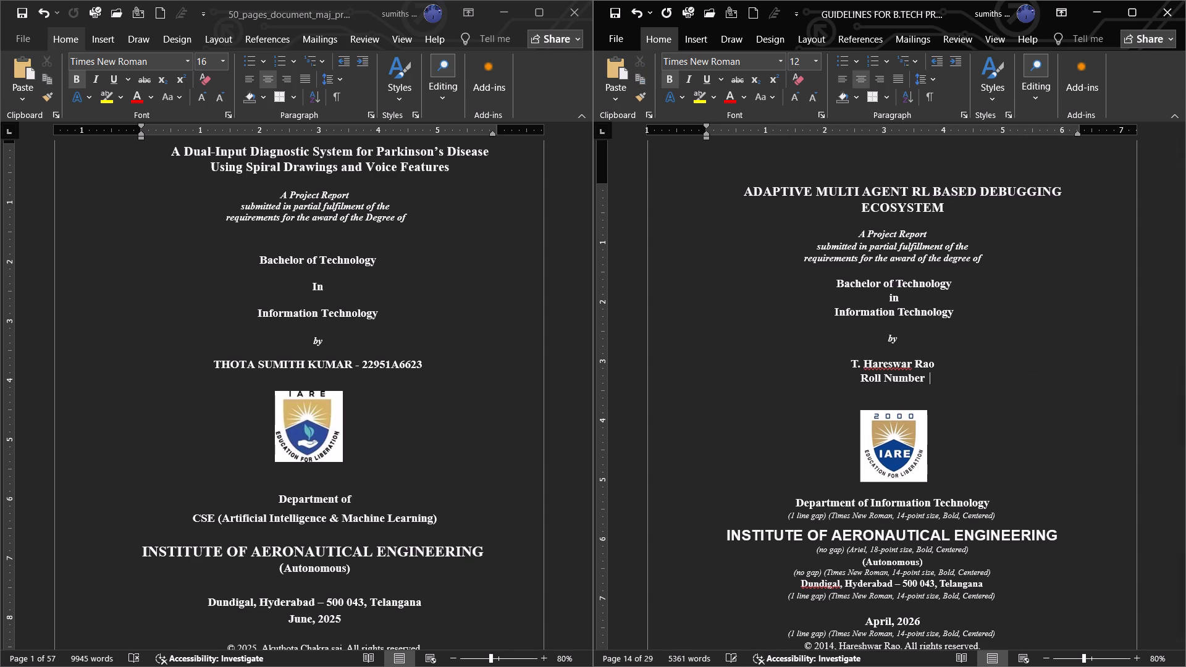
Remove the extra empty line between "Roll Number" and the IARE logo, and save the document.
key("Down")
key("Down")
key("Down")
key("Up")
key("Up")
key("BackSpace")
key("BackSpace")
key("BackSpace")
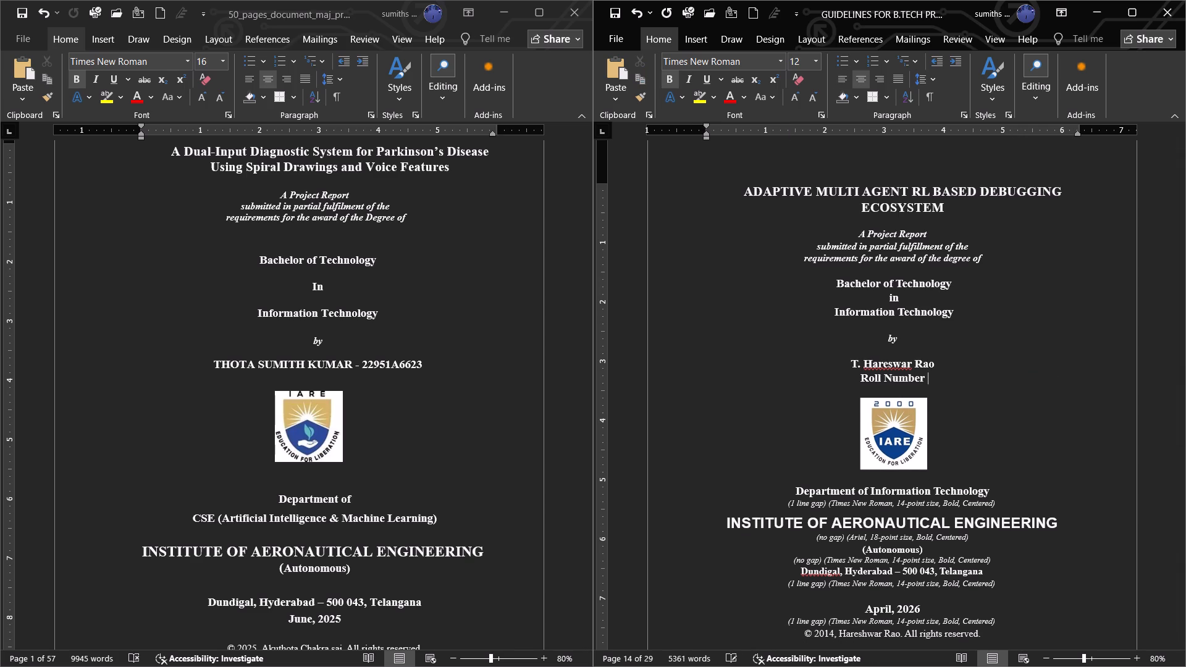
key("Up")
key("Up")
key("Up")
key("Up")
key("Up")
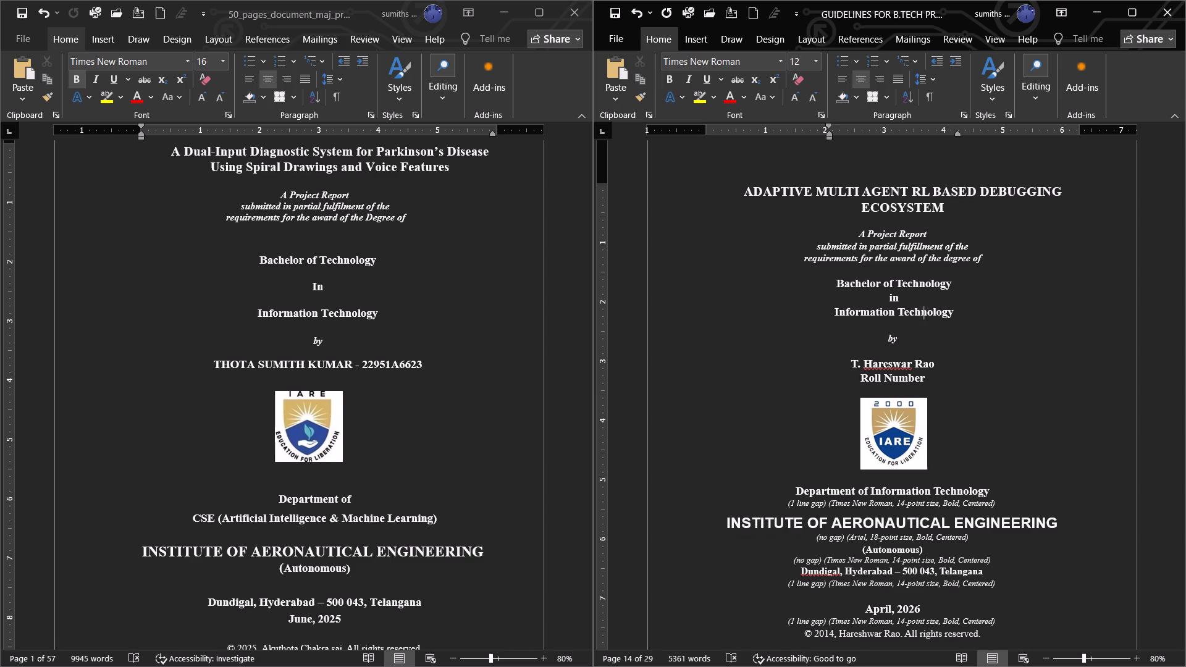
key("Up")
key("Up")
key("Up")
key("Up")
key("Up")
key("Up")
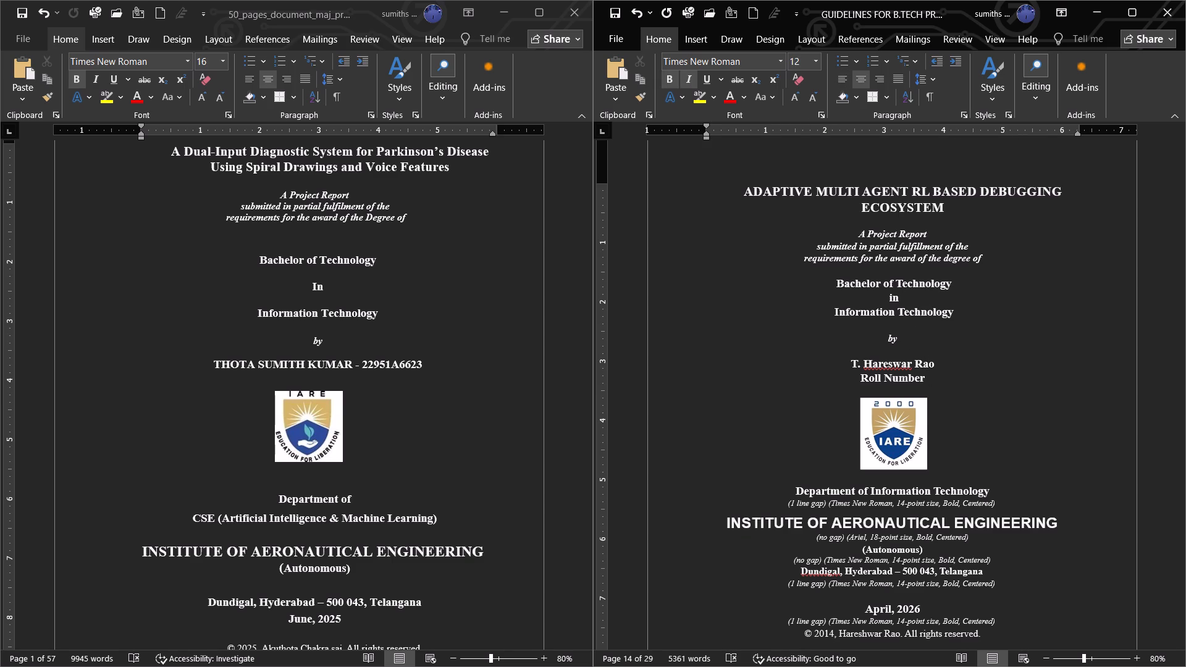
key("ctrl+s")
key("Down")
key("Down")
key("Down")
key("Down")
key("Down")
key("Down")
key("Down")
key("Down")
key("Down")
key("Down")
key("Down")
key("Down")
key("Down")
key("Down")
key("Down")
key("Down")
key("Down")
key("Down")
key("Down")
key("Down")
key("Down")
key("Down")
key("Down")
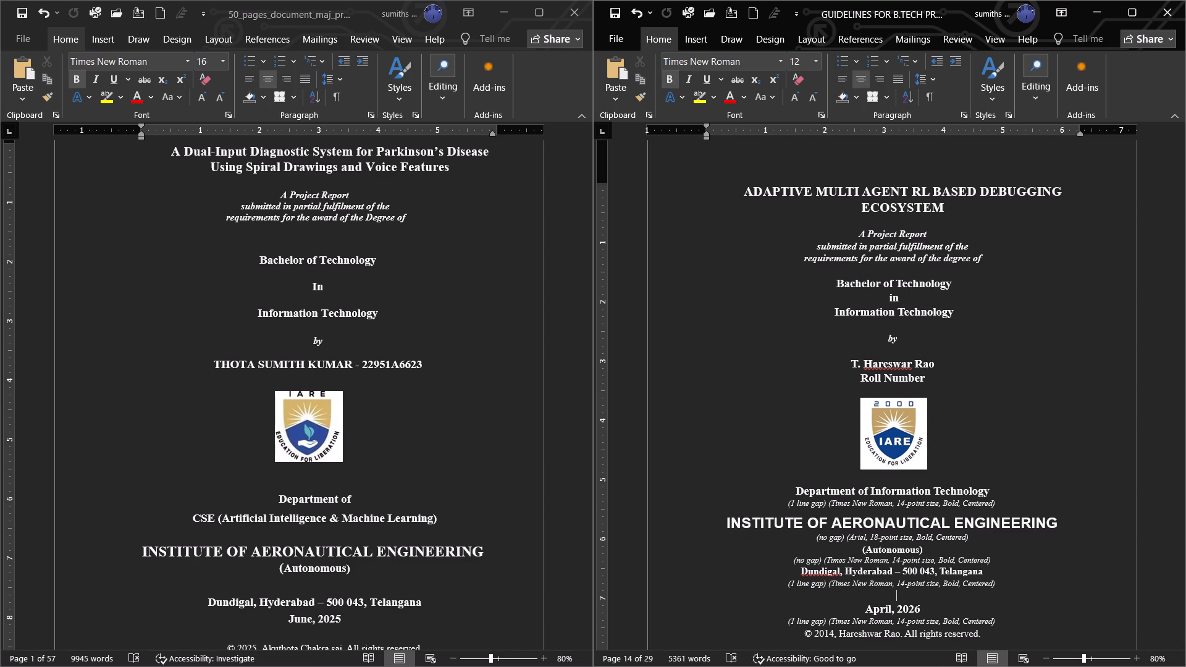
Replace the formatting note under "Department of Information Technology" with one blank line above the institute name, and save the document.
left_click_drag(1004, 503, 850, 509)
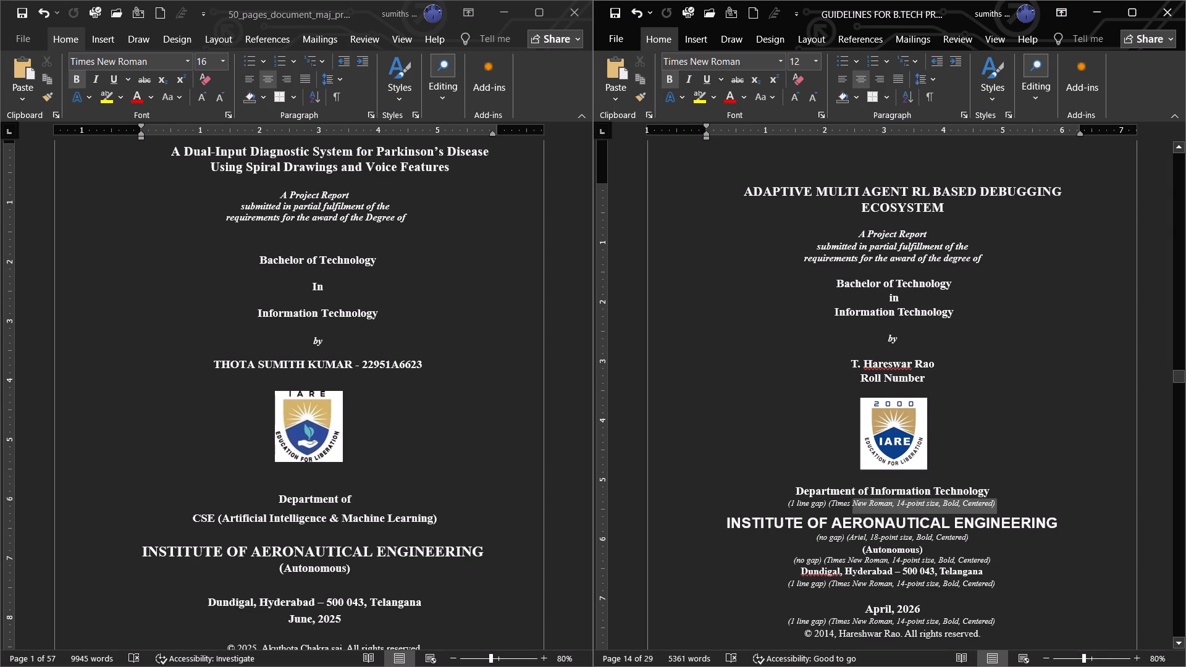
left_click_drag(850, 509, 785, 511)
key("BackSpace")
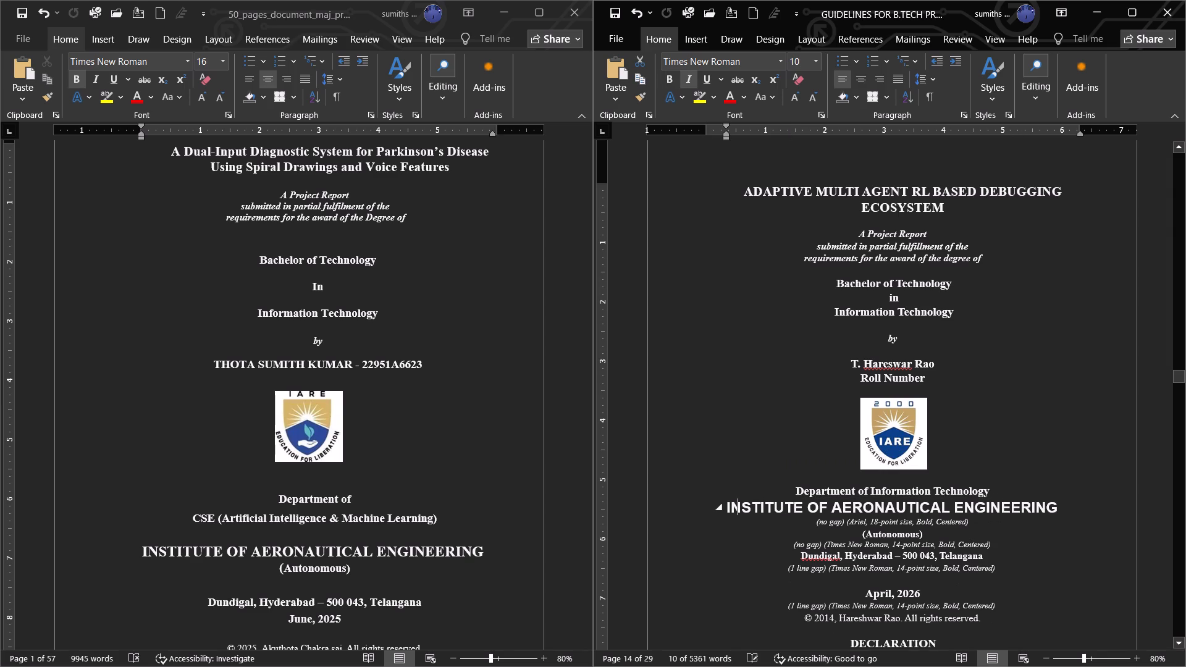
key("Return")
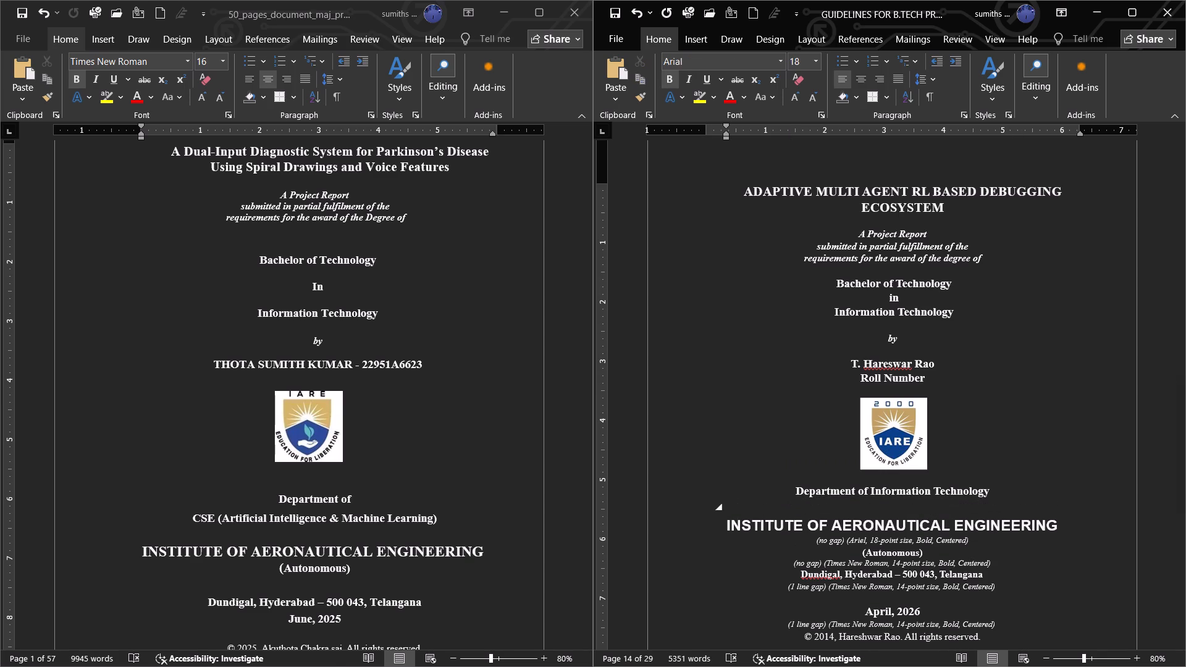
key("ctrl+s")
Delete the "(no gap) (Ariel, 18-point size, Bold, Centered)" note and its empty line under "INSTITUTE OF AERONAUTICAL ENGINEERING", and save the document.
scroll(958, 486, "down", 1)
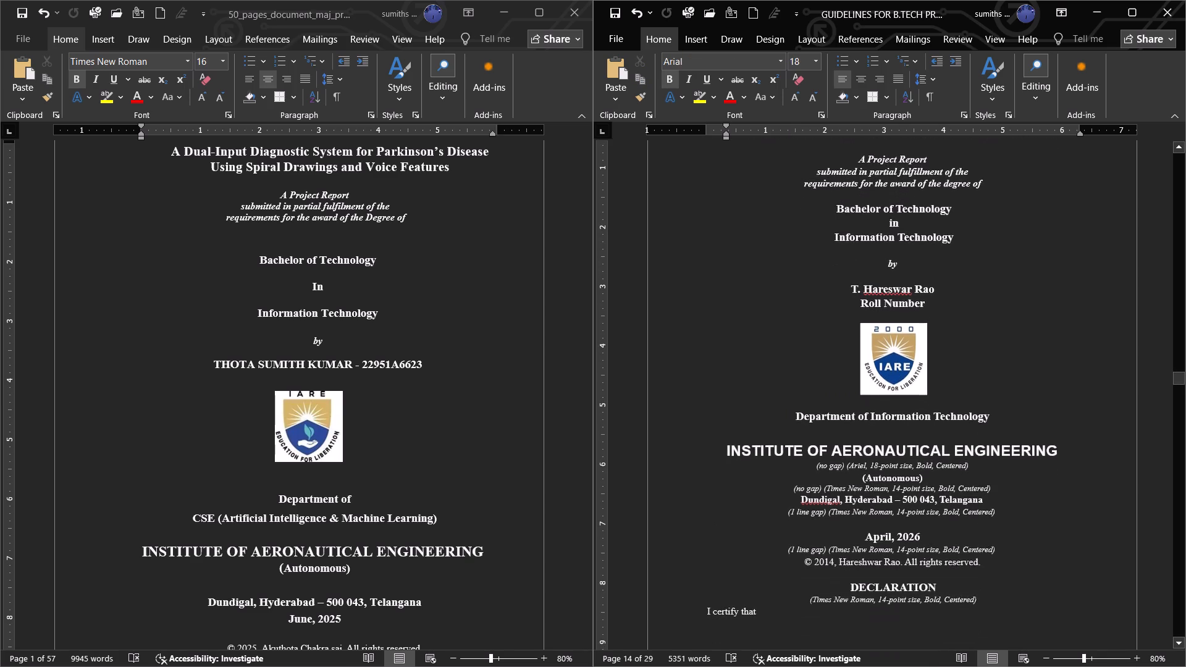
key("alt+Tab")
key("alt+Tab")
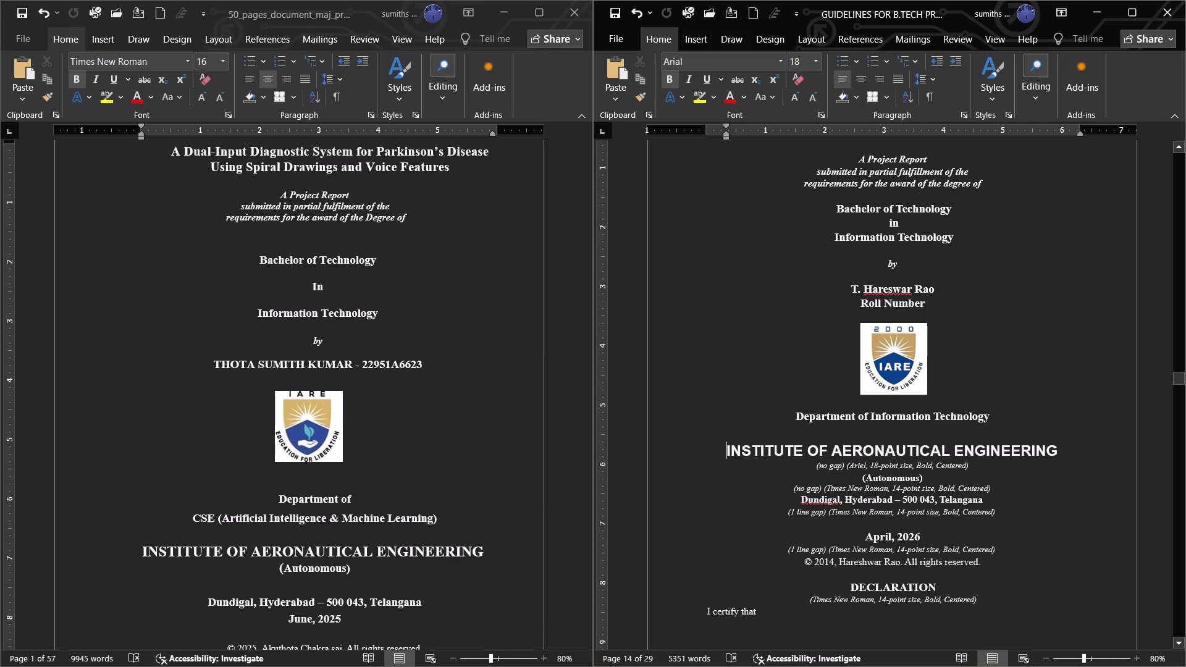
scroll(936, 487, "down", 1)
left_click_drag(974, 442, 936, 445)
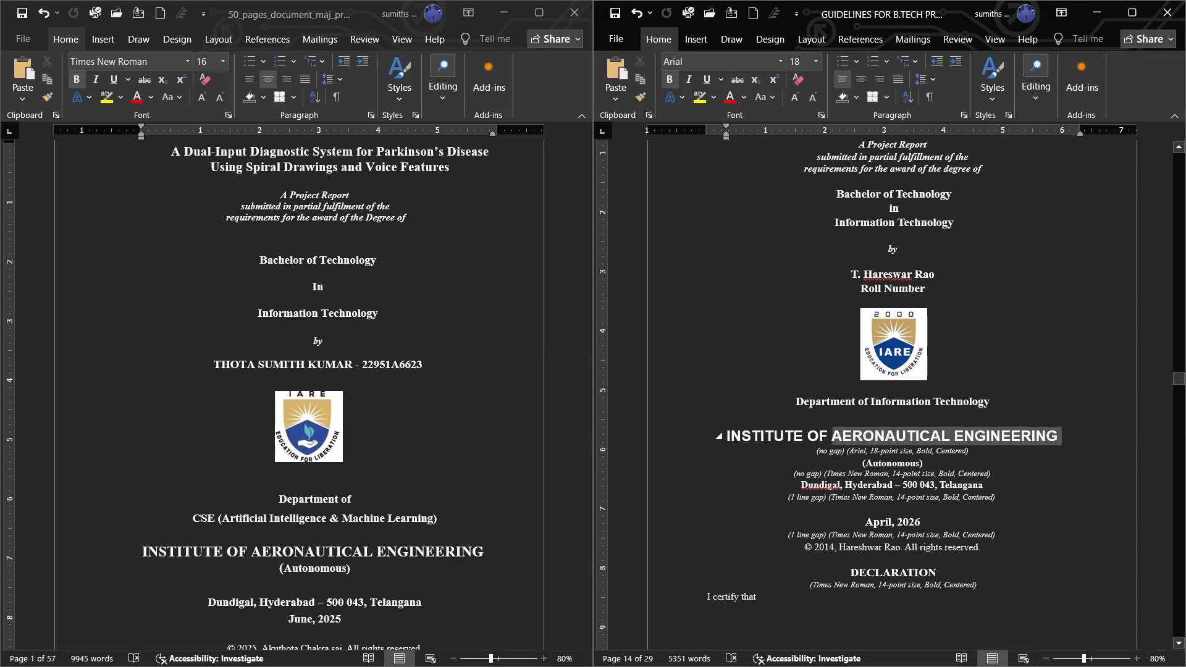
left_click_drag(936, 445, 938, 446)
left_click(978, 450)
left_click_drag(978, 450, 845, 454)
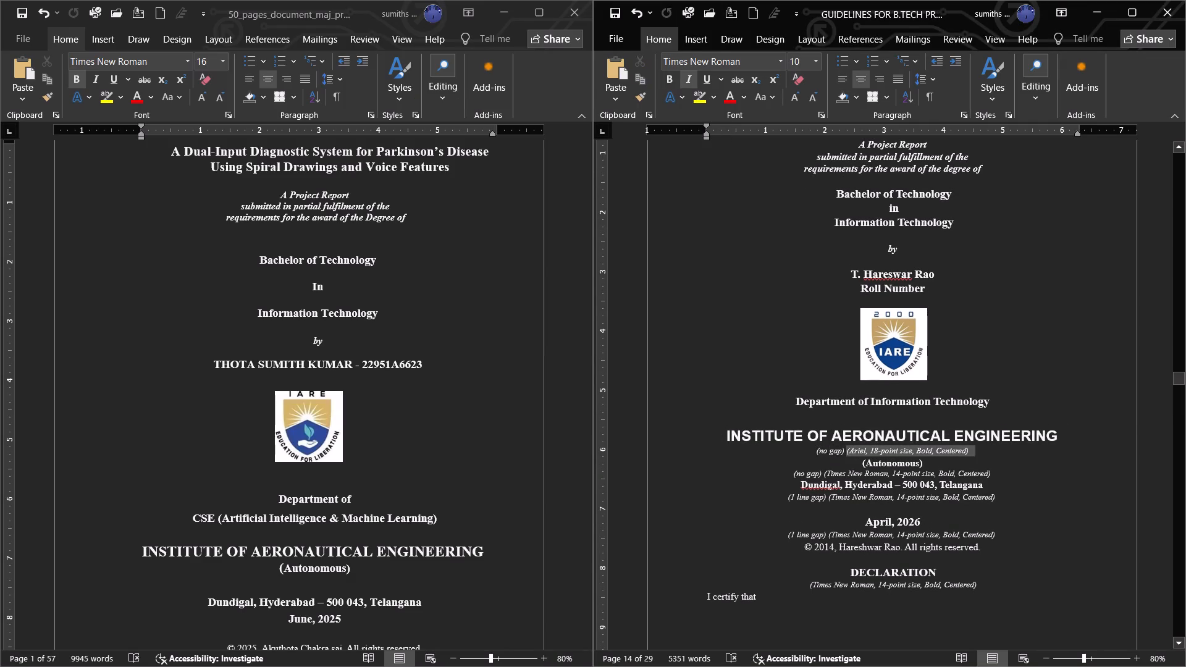
left_click_drag(845, 454, 819, 453)
key("BackSpace")
key("BackSpace")
key("BackSpace")
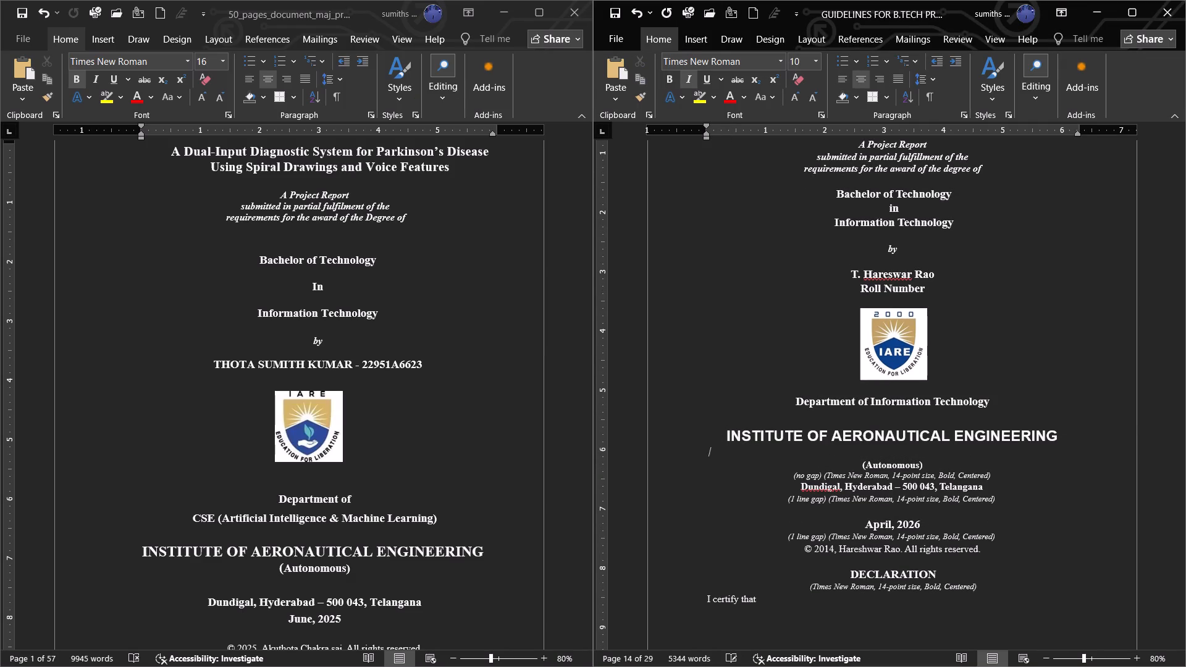
key("BackSpace")
key("BackSpace")
key("ctrl+s")
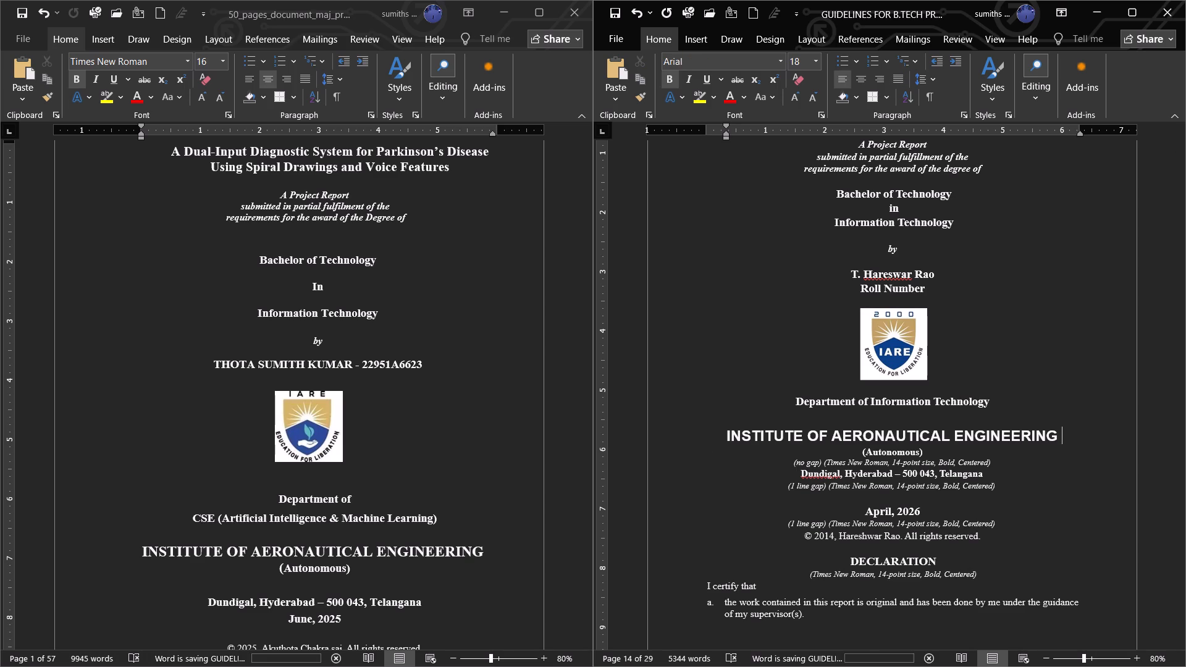
Delete the "(no gap) (Times New Roman, 14-point size, Bold, Centered)" note under "(Autonomous)" and save the document.
scroll(819, 453, "down", 1)
left_click_drag(997, 397, 784, 400)
key("BackSpace")
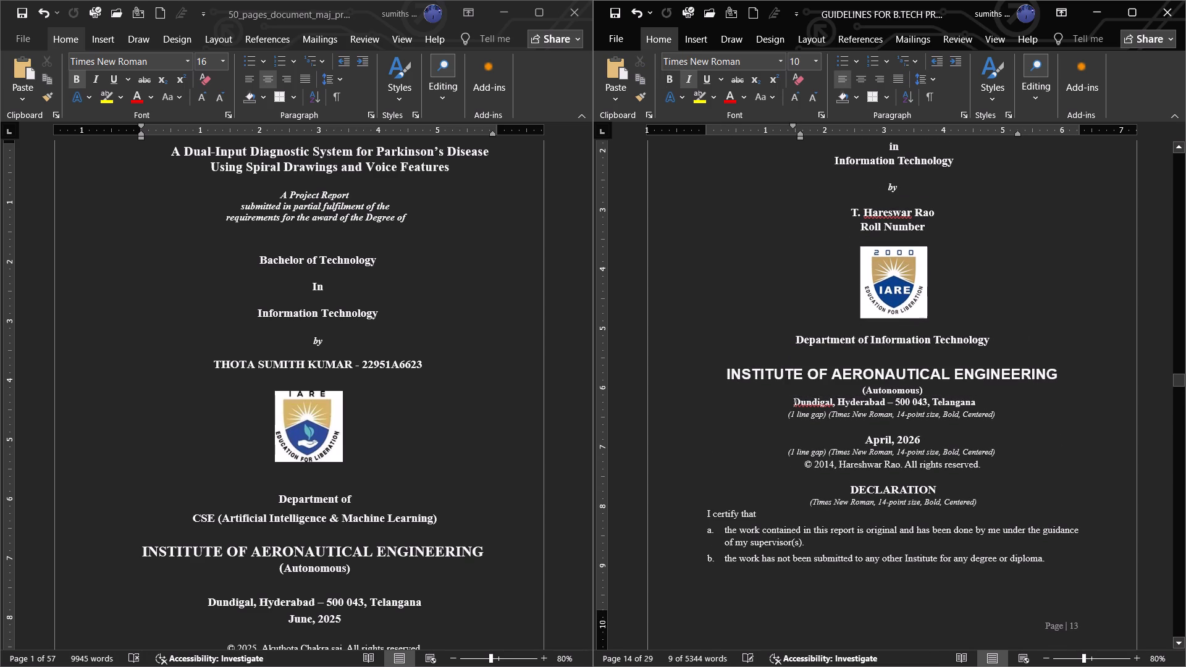
key("BackSpace")
key("ctrl+z")
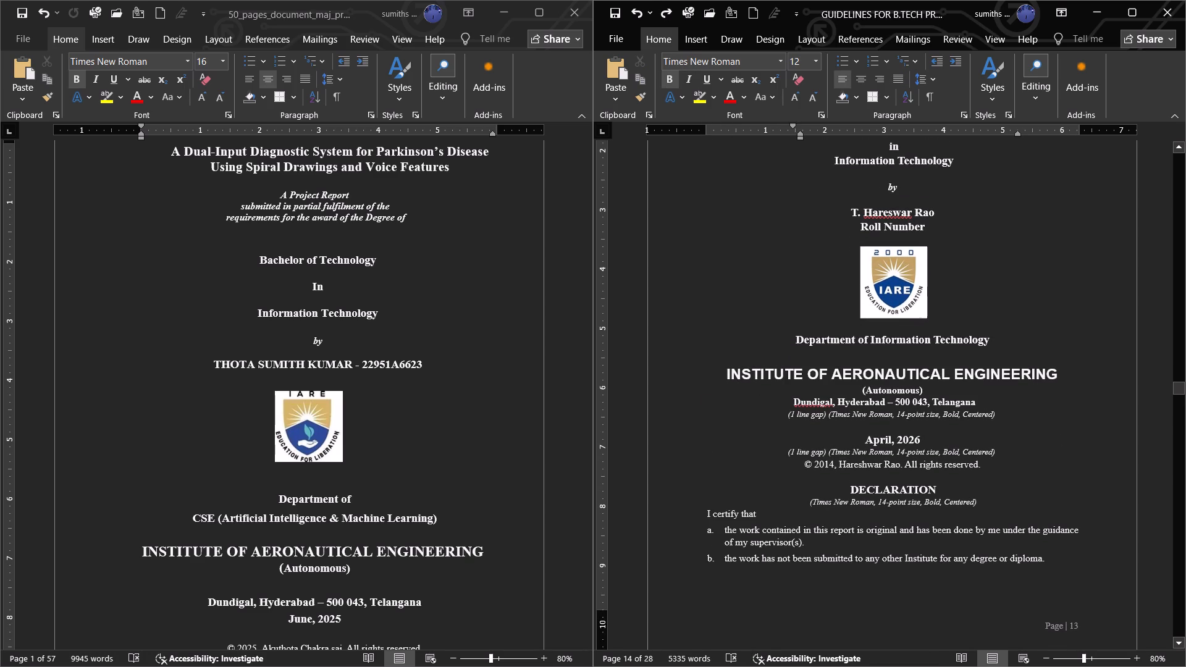
key("ctrl+z")
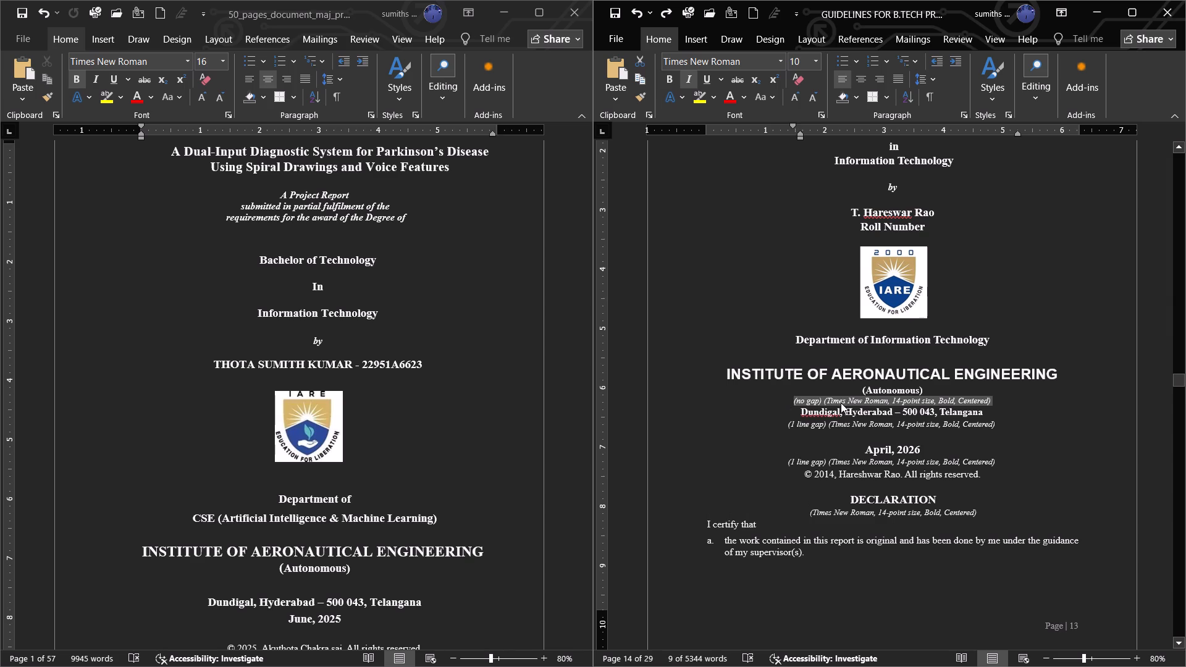
key("BackSpace")
key("ctrl+s")
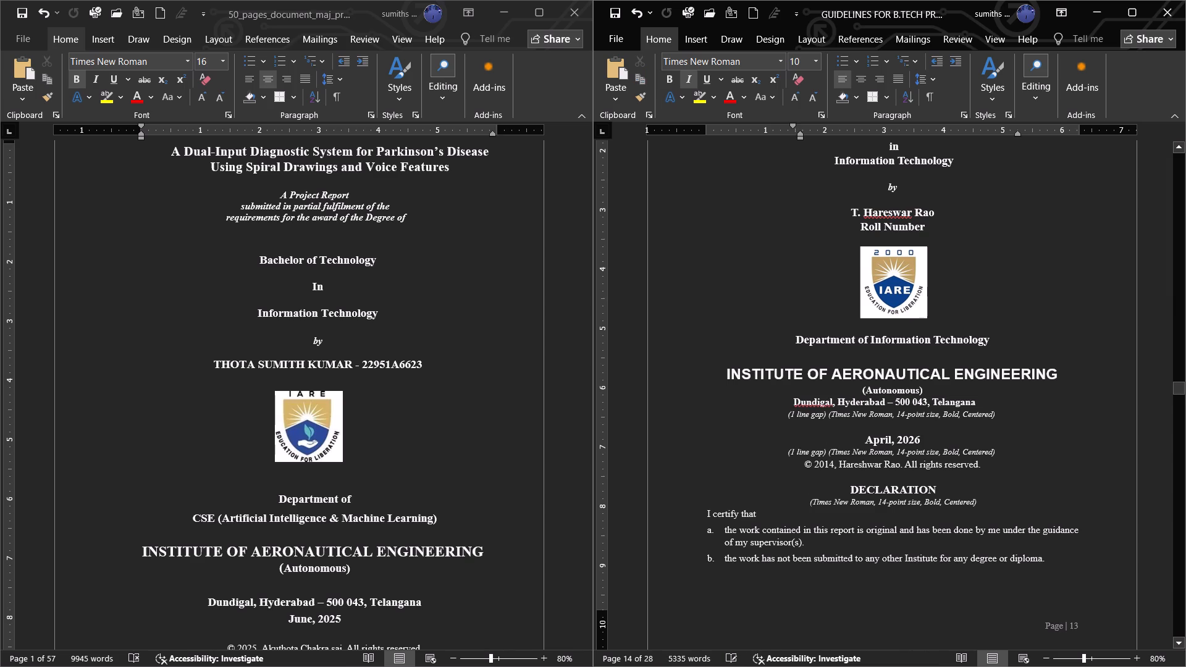
Centre the "Dundigal, Hyderabad – 500 043, Telangana" line and save the document.
left_click(856, 80)
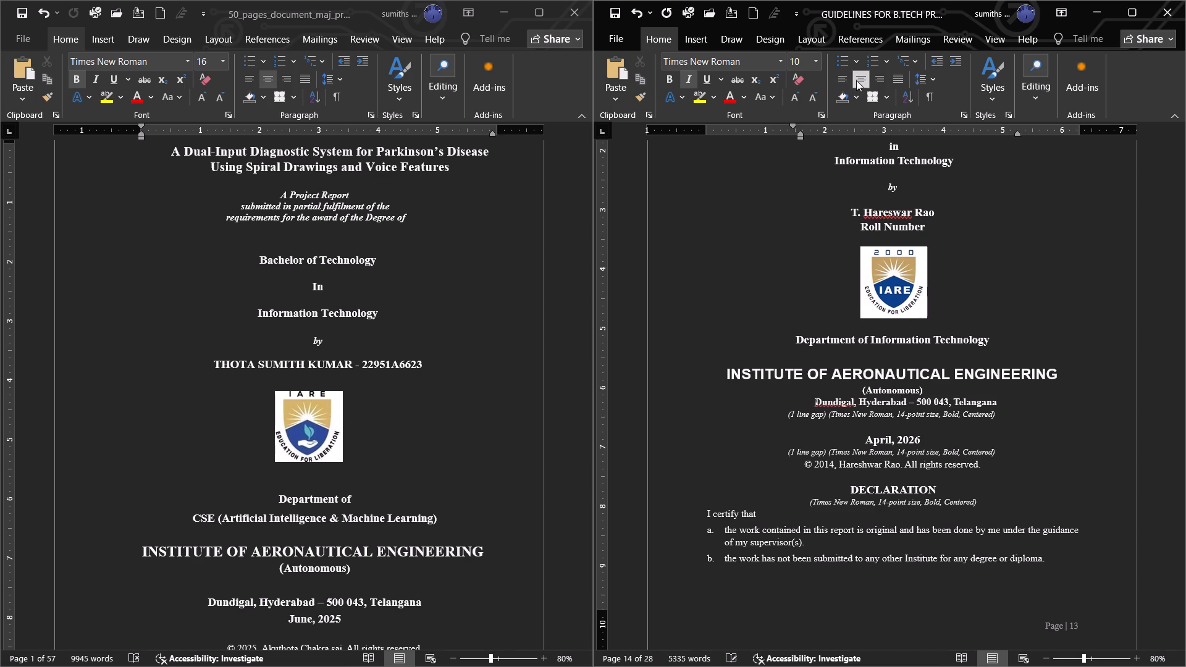
key("ctrl+s")
Compare the lower half of the title page, from the institute name to the copyright line, with Sample Page 2 in Chrome.
key("alt+Tab")
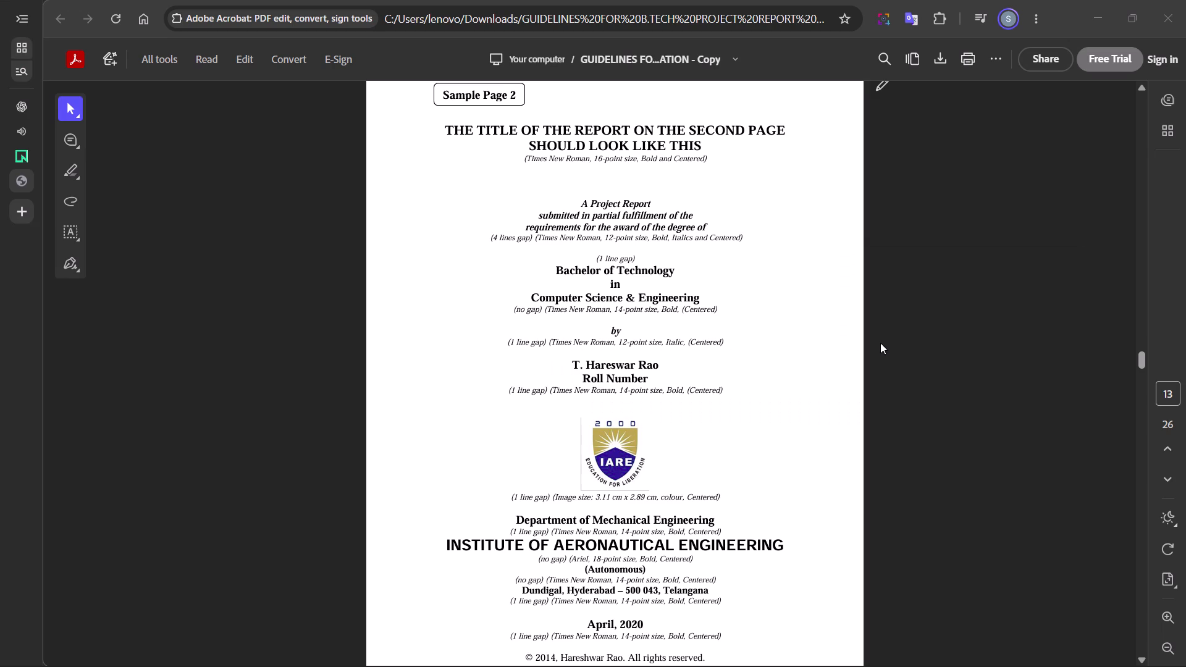
scroll(772, 566, "down", 2)
key("alt+Tab")
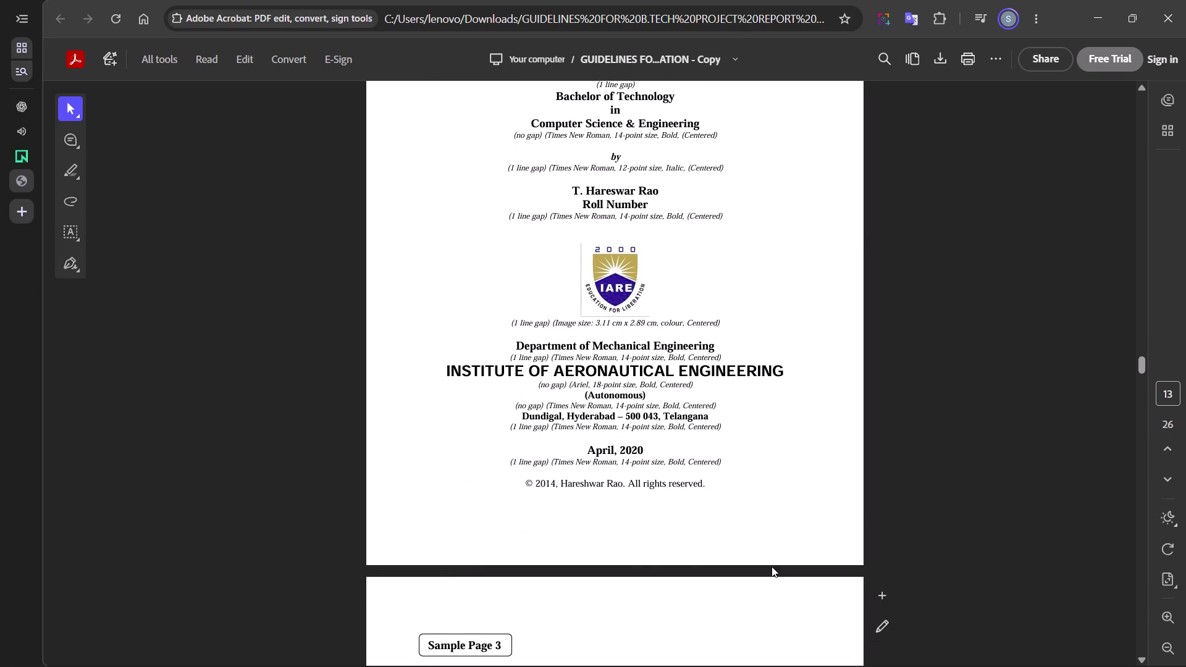
key("alt+Tab")
key("alt+Tab")
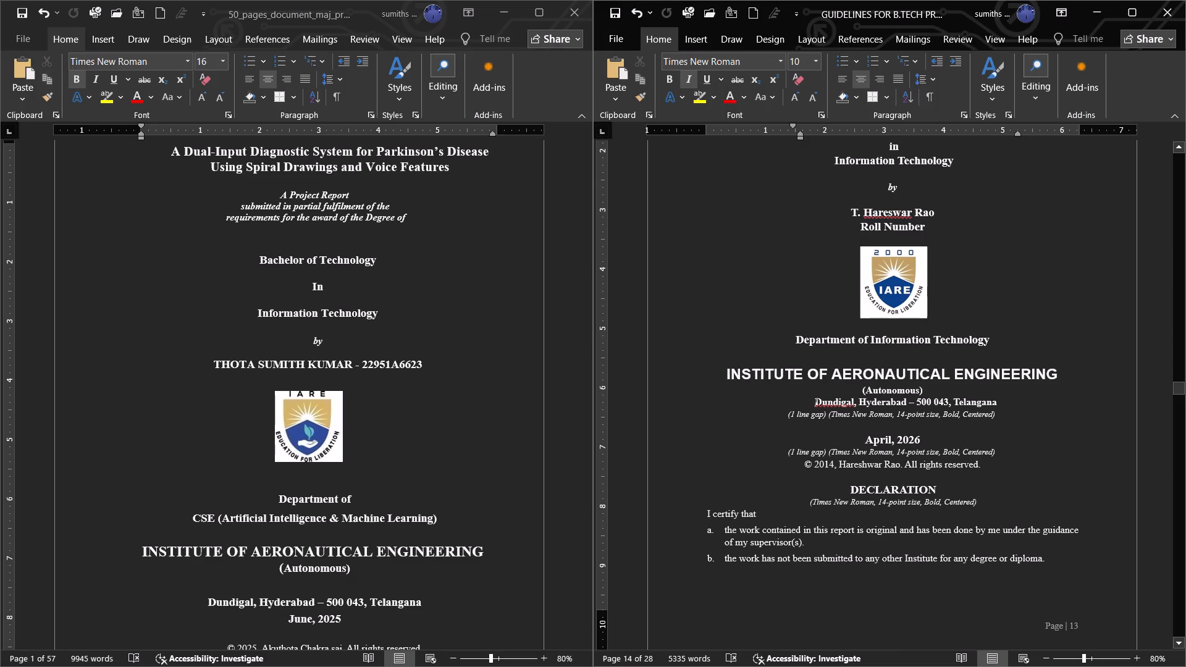
left_click(915, 384)
left_click(912, 380)
key("alt+Tab")
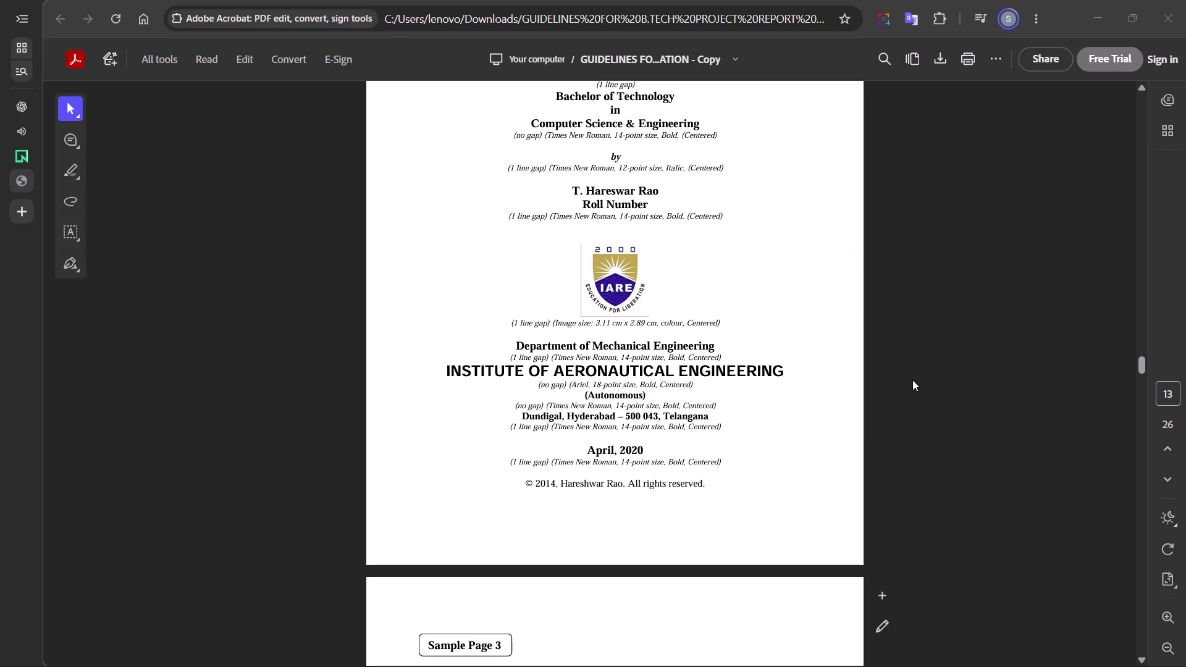
scroll(867, 437, "down", 1)
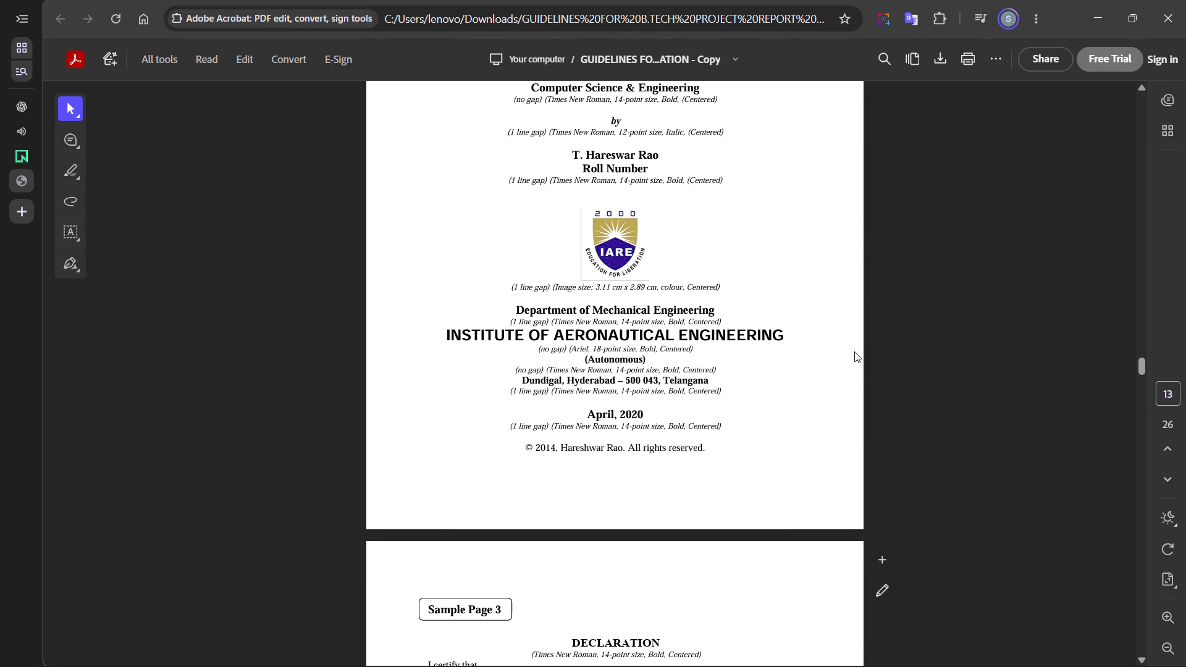
key("alt+Tab")
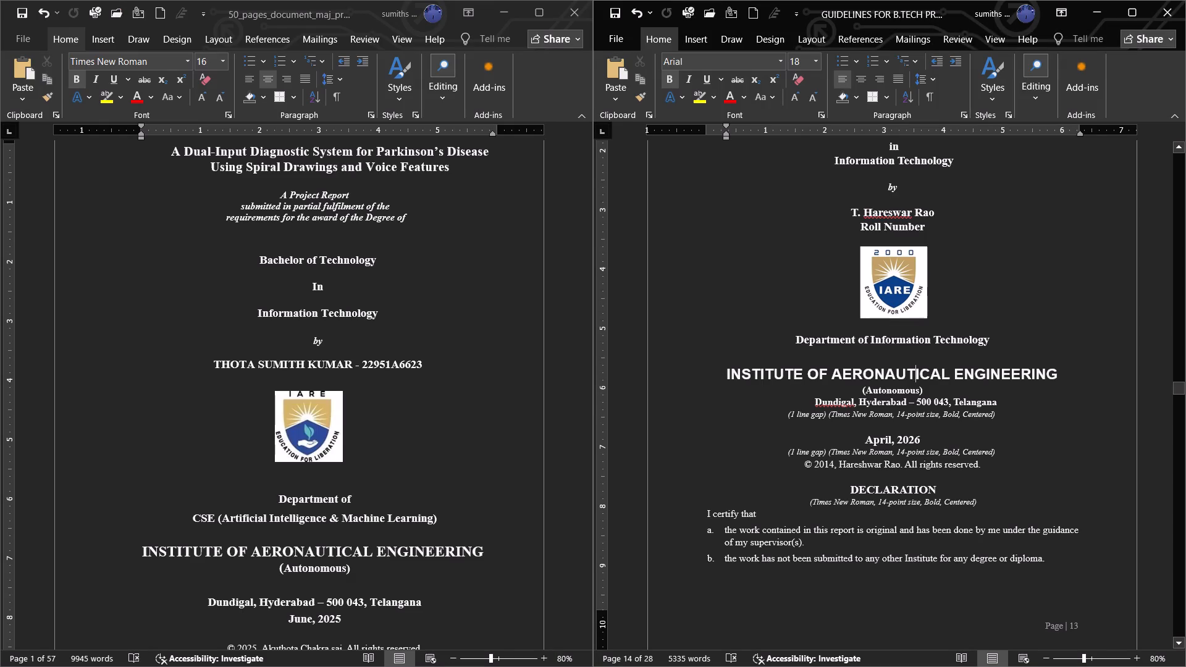
Delete the "(1 line gap) (Times New Roman, 14-point size, Bold, Centered)" note under the Dundigal address line and save the document.
left_click_drag(1005, 414, 793, 405)
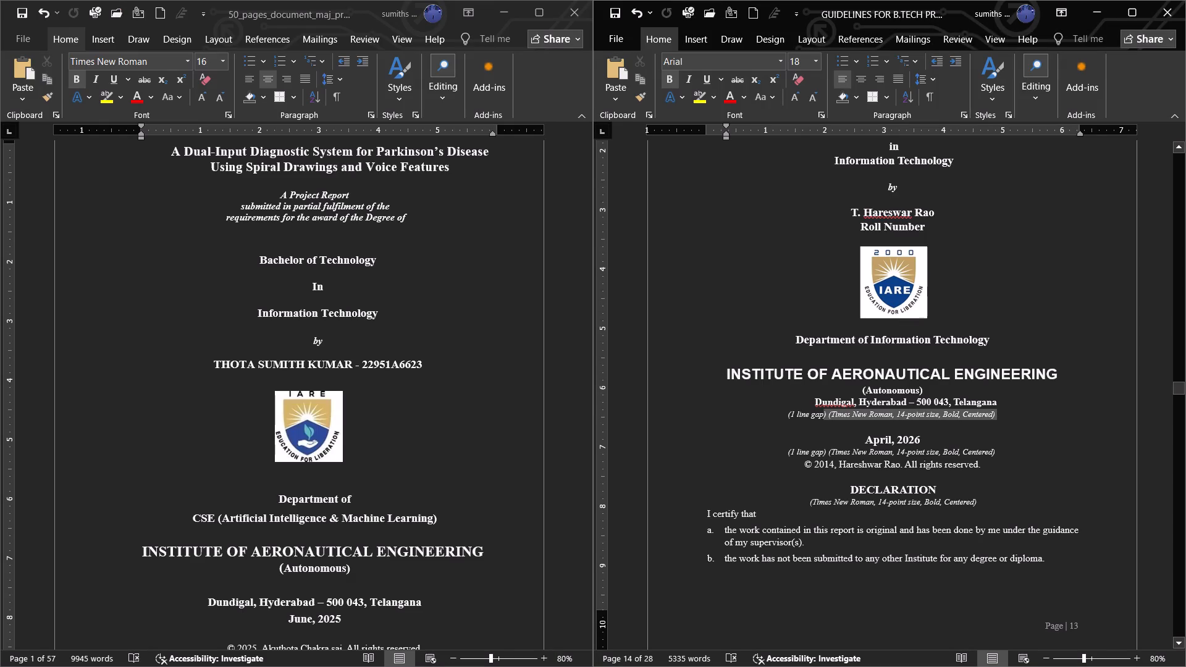
left_click_drag(793, 405, 781, 414)
key("BackSpace")
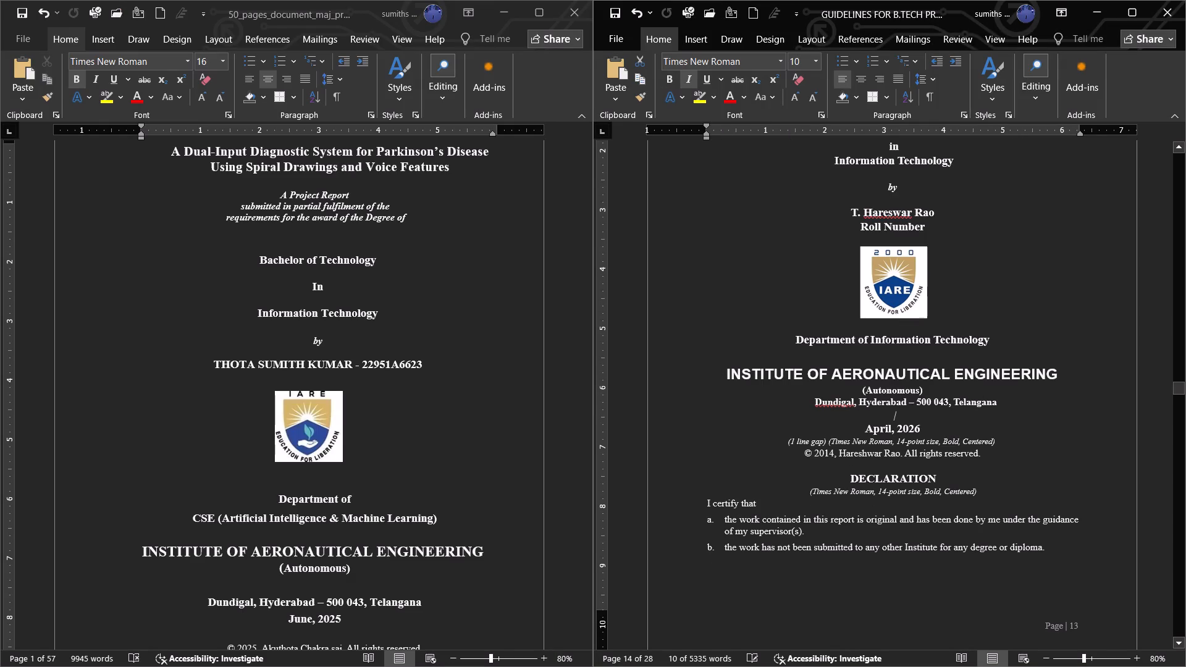
key("ctrl+s")
key("ctrl+s")
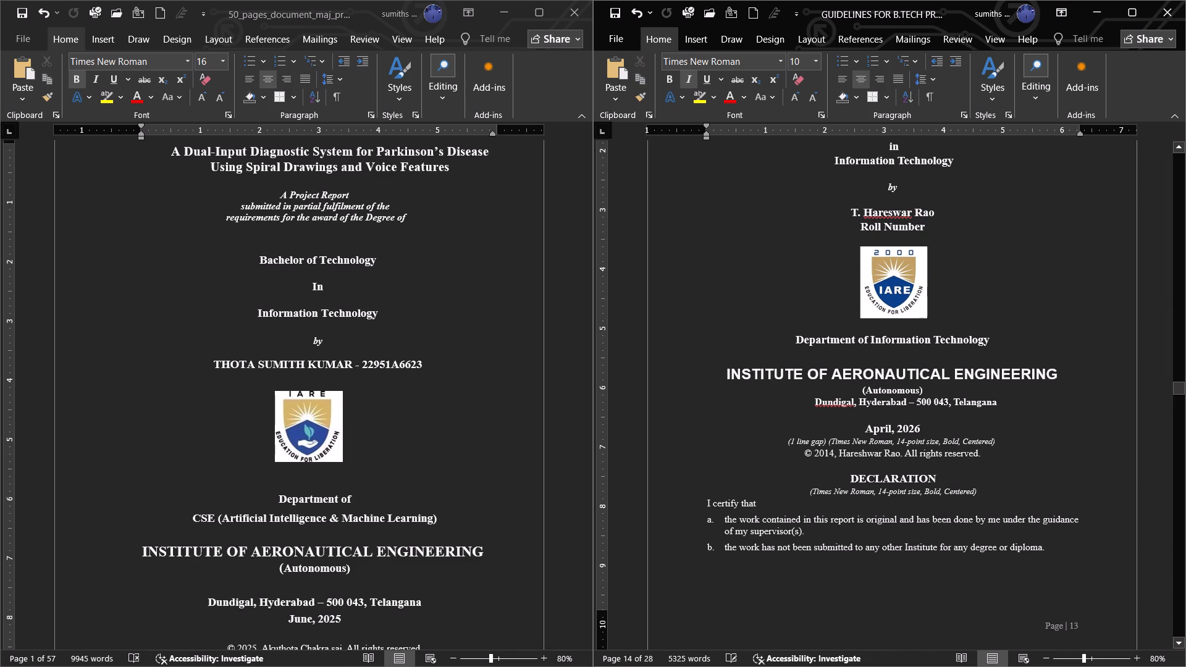
Replace the "(1 line gap)" formatting note under "April, 2026" with an empty line, following Sample Page 2, and save the document.
left_click(975, 459)
scroll(975, 459, "down", 1)
key("alt+Tab")
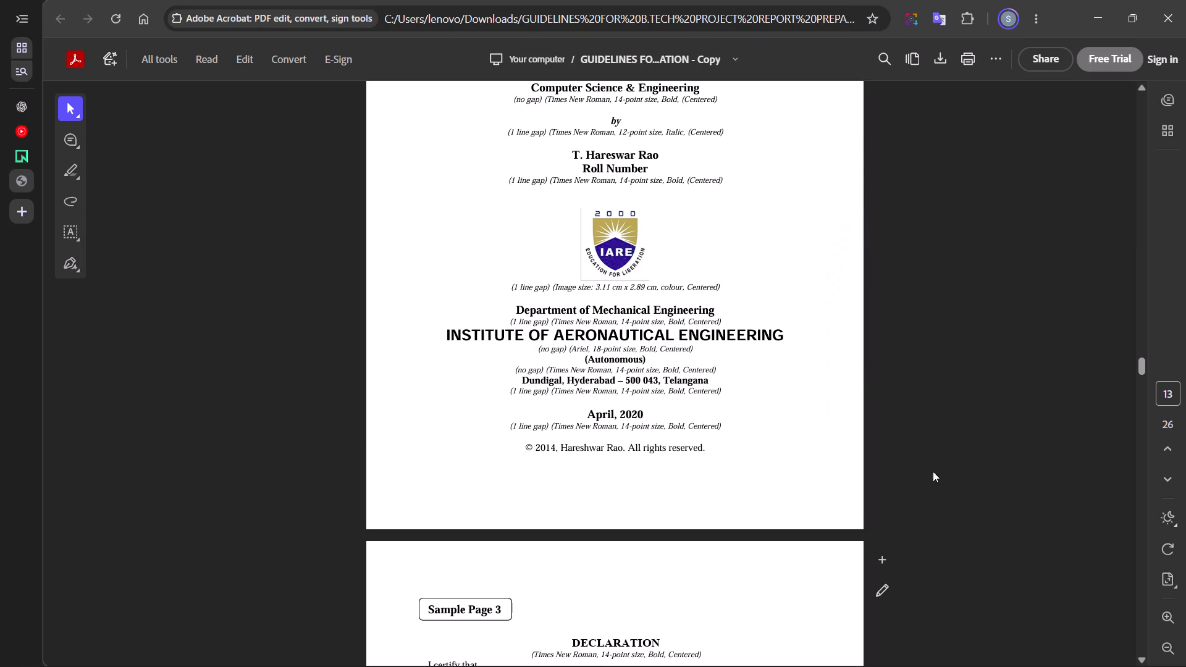
key("alt+Tab")
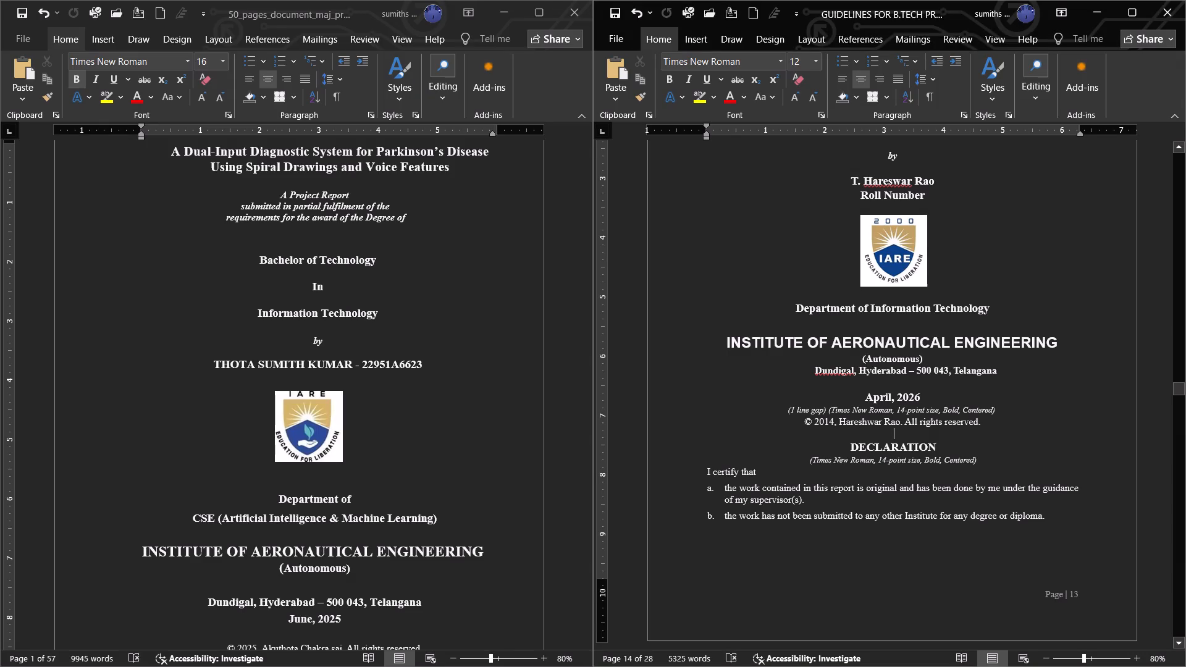
left_click_drag(1005, 408, 787, 411)
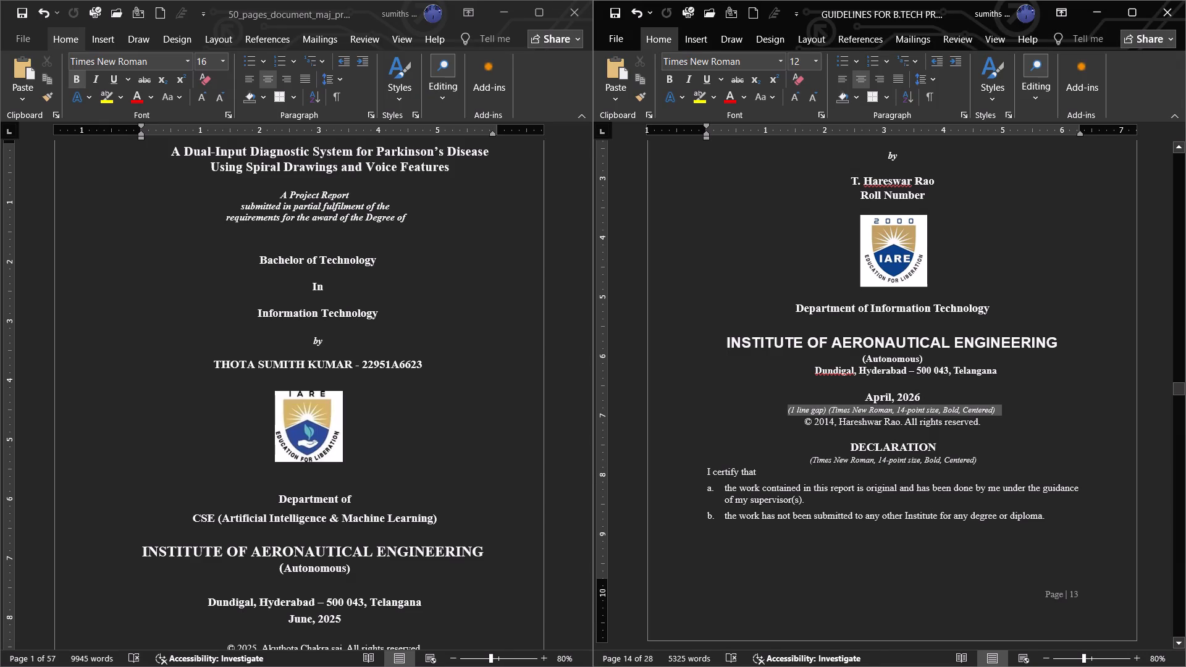
key("BackSpace")
key("alt+Tab")
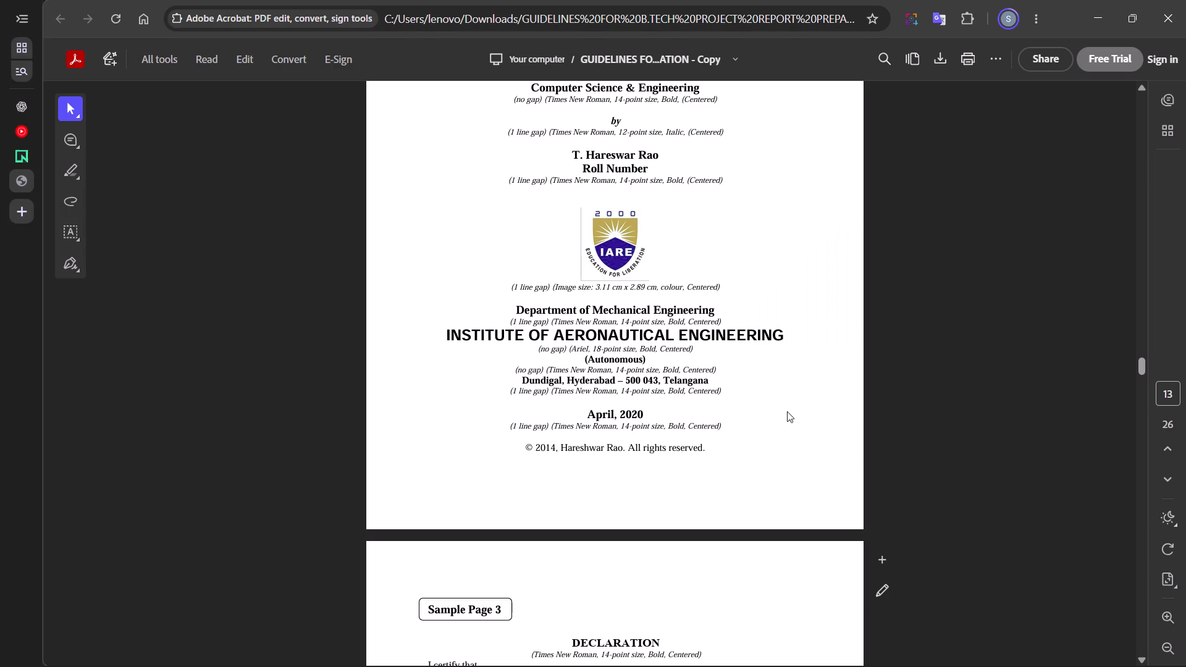
key("alt+Tab")
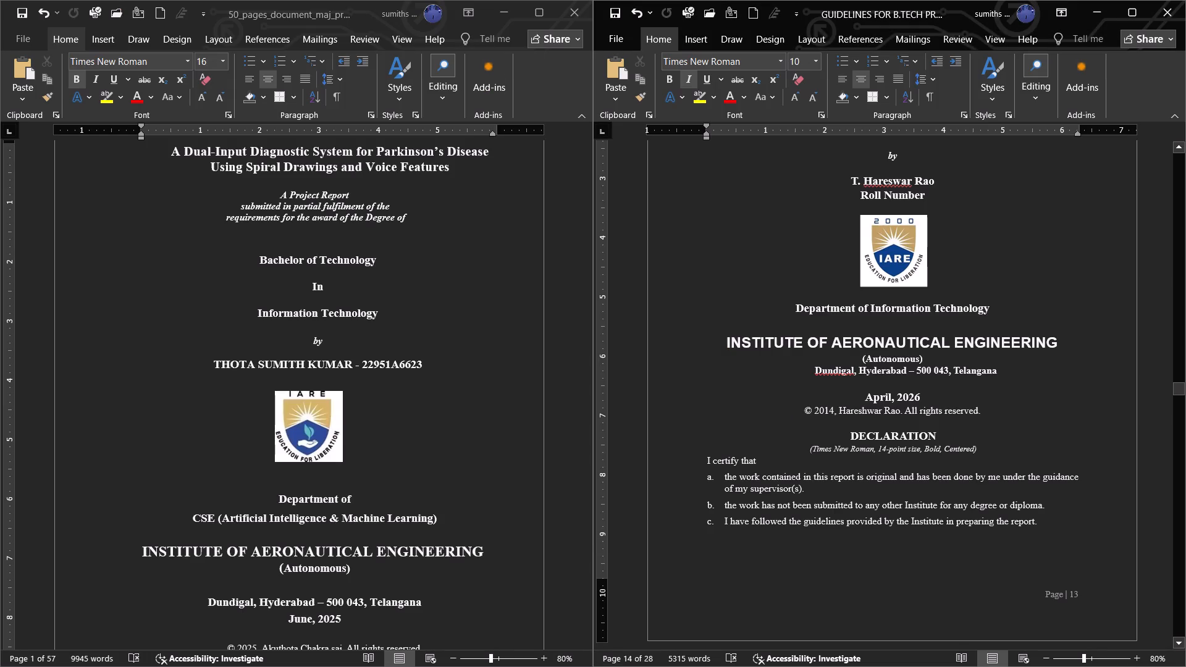
key("Return")
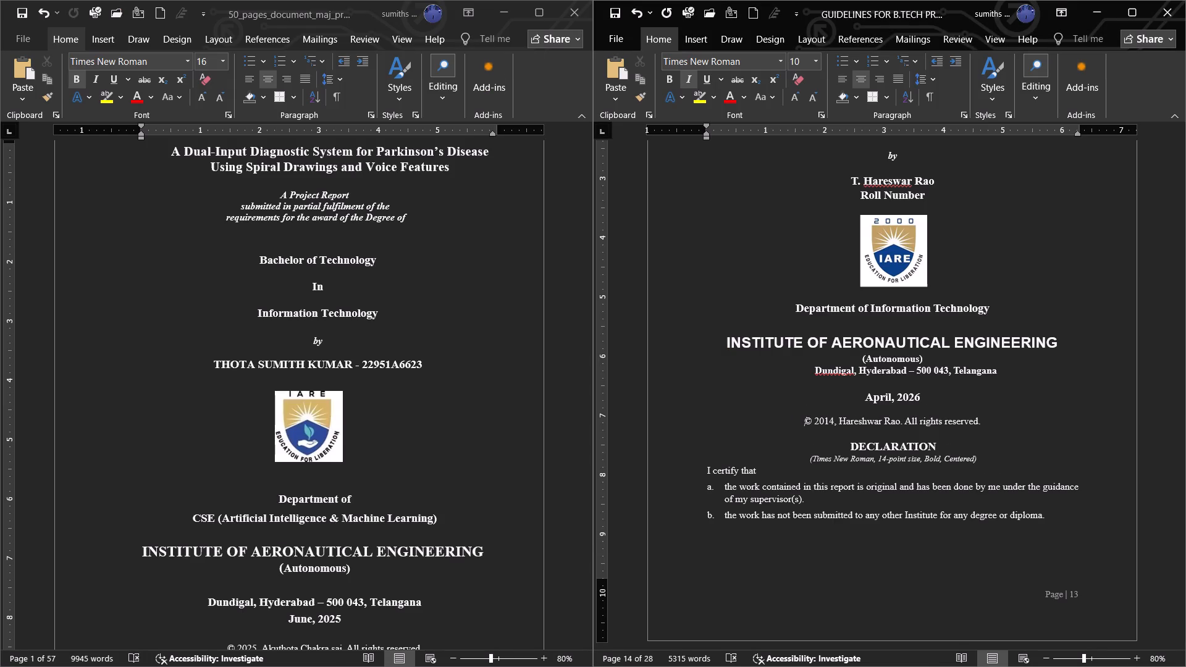
key("ctrl+s")
key("ctrl+s")
Change the year in the title page's copyright line to 2026.
key("Right")
key("Right")
key("Right")
key("Right")
key("Right")
key("Right")
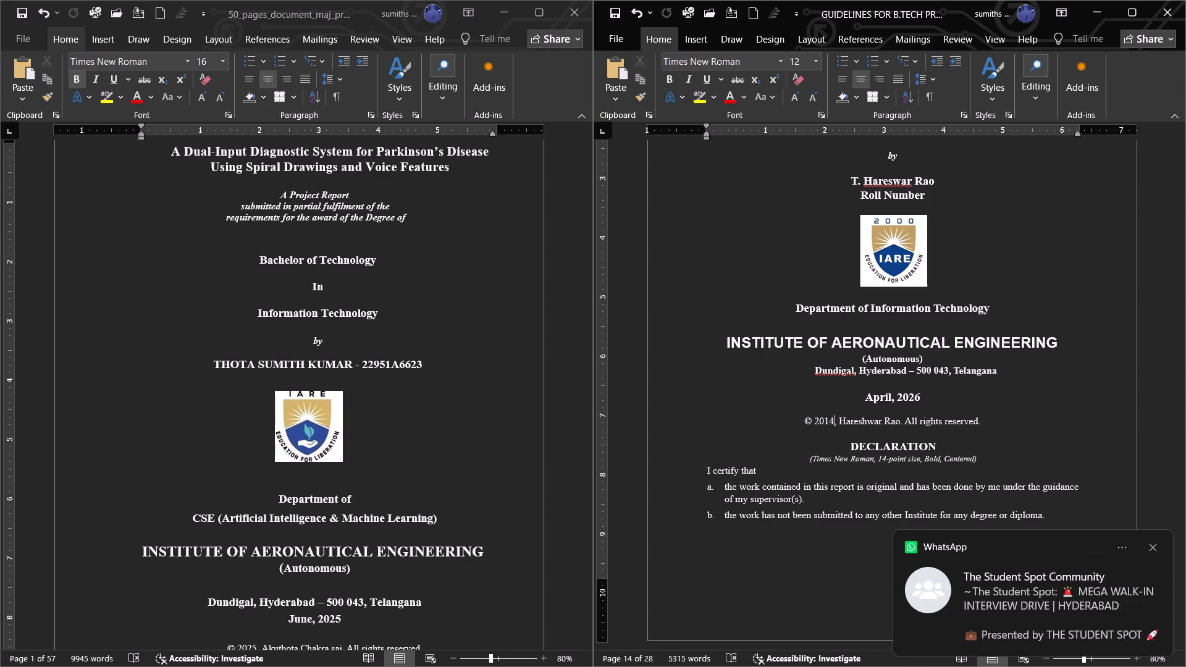
key("BackSpace")
key("BackSpace")
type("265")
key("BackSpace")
Remove the sample author's name from the copyright line, keeping "© 2026," and "All rights reserved.".
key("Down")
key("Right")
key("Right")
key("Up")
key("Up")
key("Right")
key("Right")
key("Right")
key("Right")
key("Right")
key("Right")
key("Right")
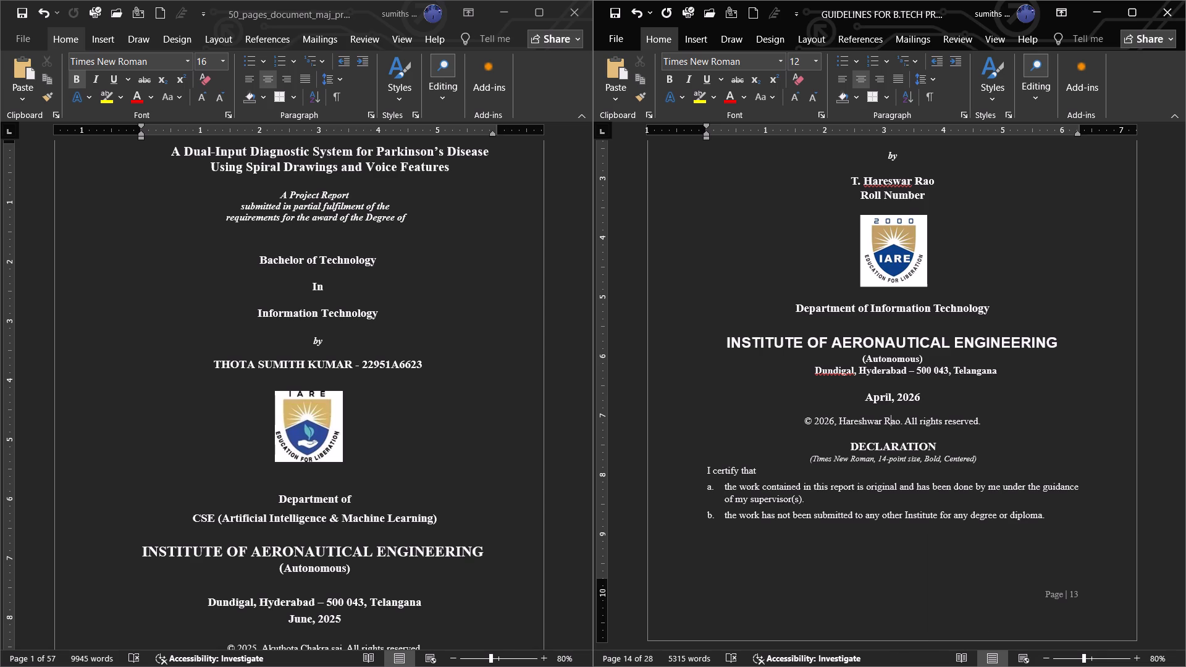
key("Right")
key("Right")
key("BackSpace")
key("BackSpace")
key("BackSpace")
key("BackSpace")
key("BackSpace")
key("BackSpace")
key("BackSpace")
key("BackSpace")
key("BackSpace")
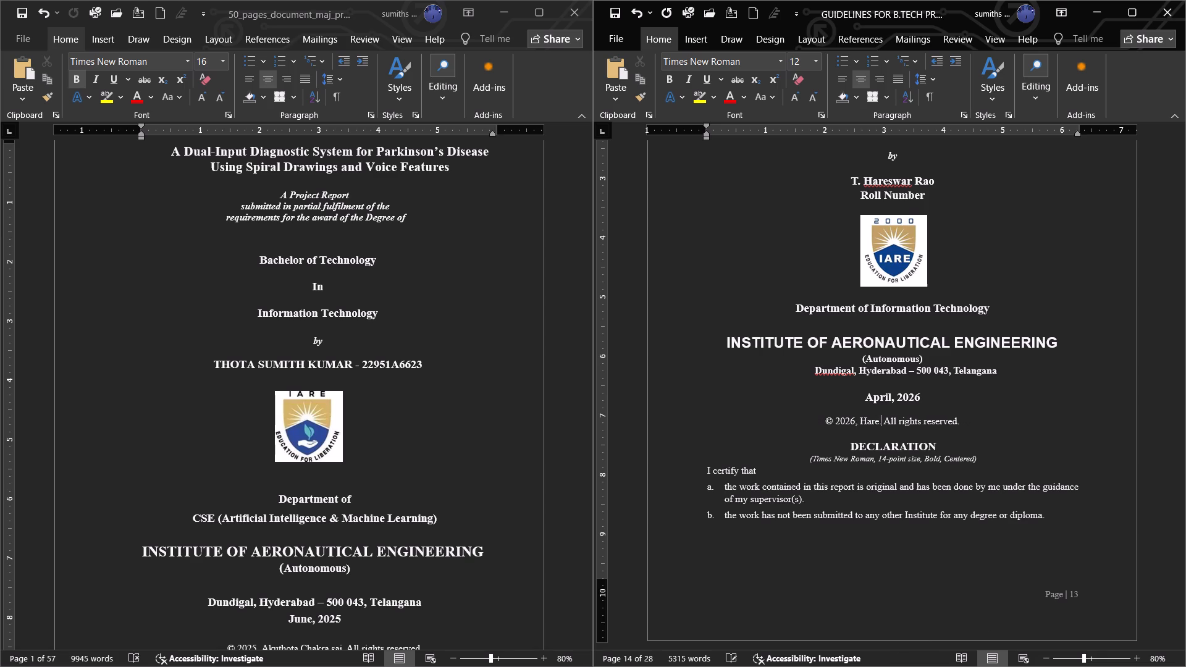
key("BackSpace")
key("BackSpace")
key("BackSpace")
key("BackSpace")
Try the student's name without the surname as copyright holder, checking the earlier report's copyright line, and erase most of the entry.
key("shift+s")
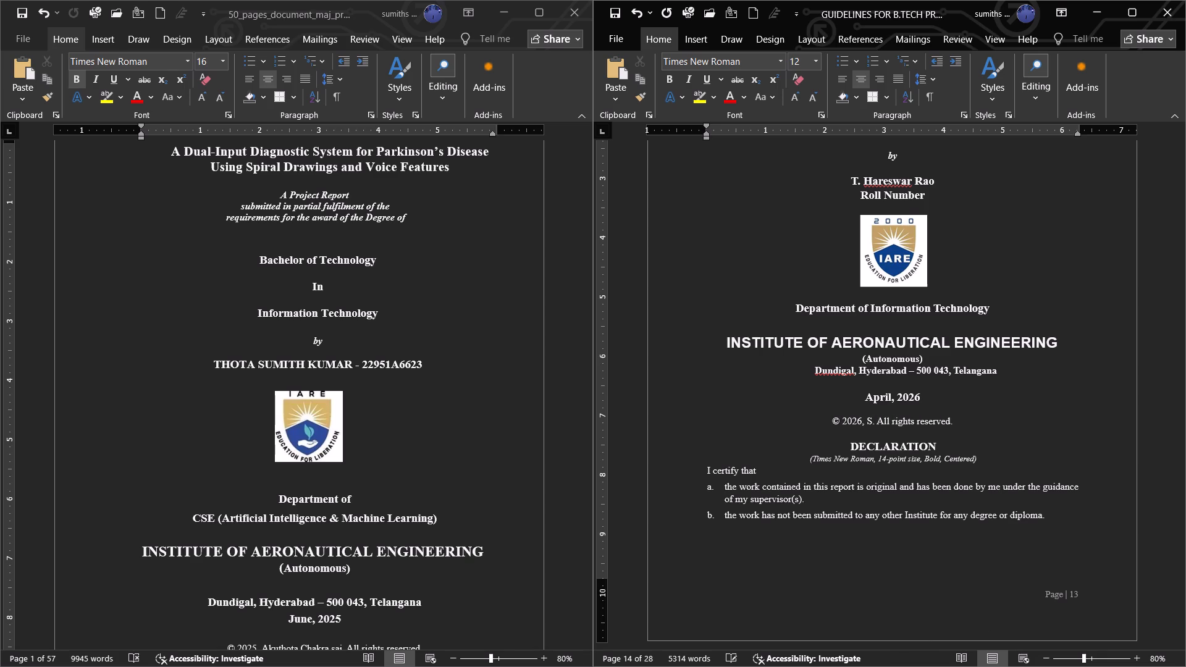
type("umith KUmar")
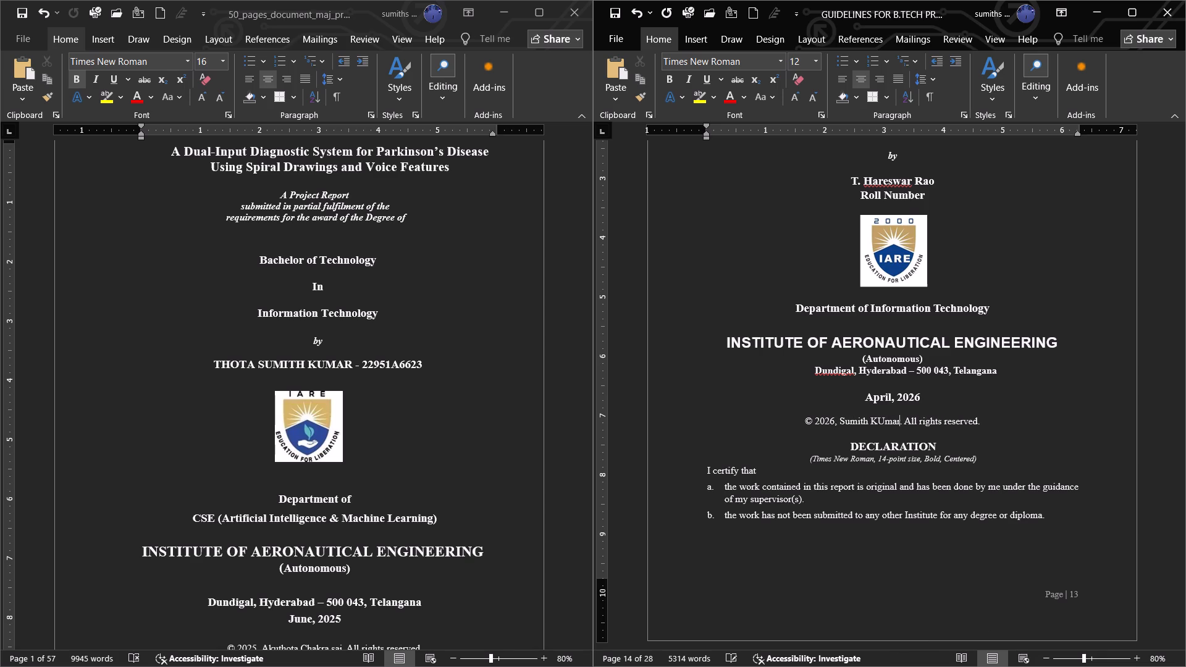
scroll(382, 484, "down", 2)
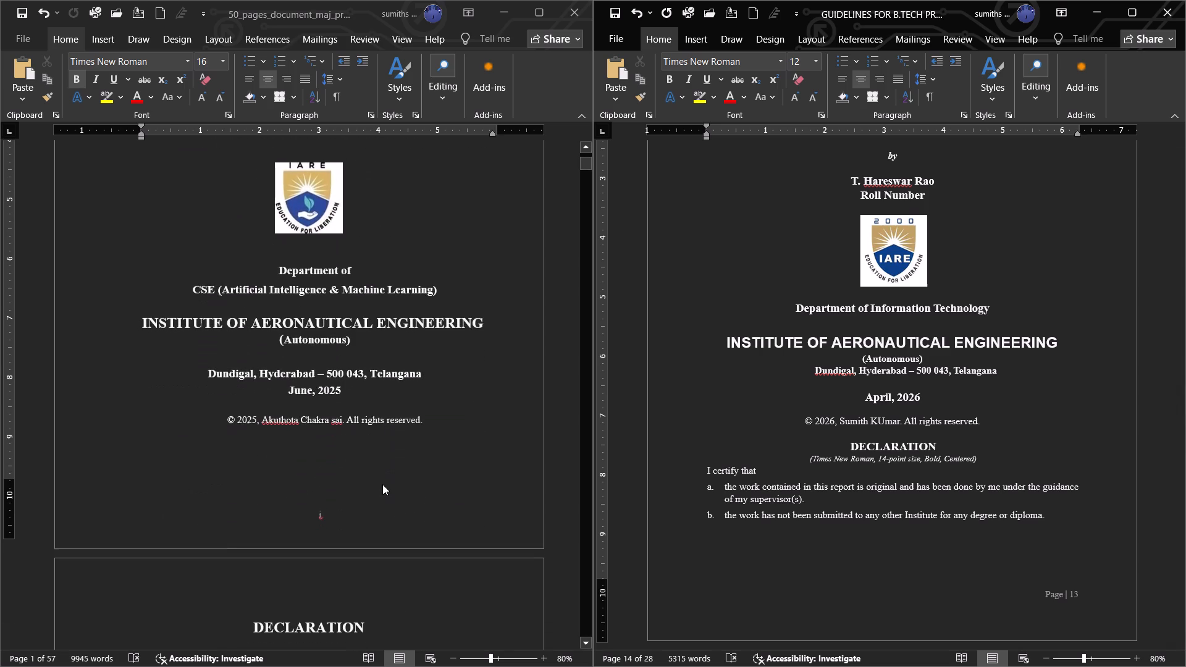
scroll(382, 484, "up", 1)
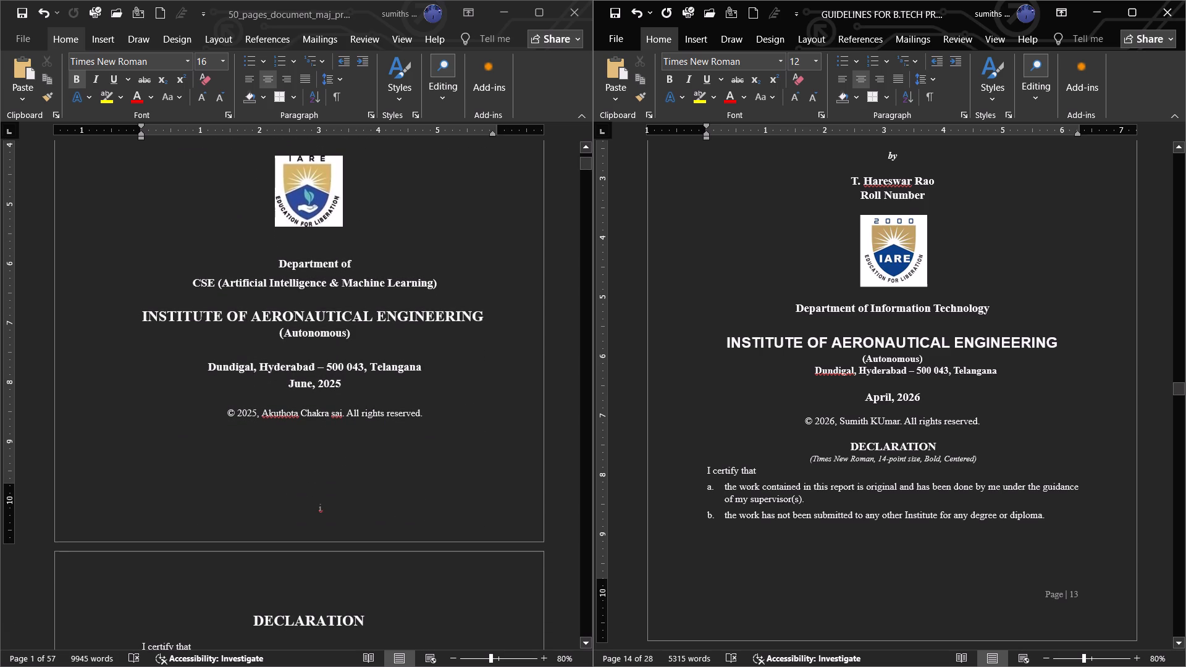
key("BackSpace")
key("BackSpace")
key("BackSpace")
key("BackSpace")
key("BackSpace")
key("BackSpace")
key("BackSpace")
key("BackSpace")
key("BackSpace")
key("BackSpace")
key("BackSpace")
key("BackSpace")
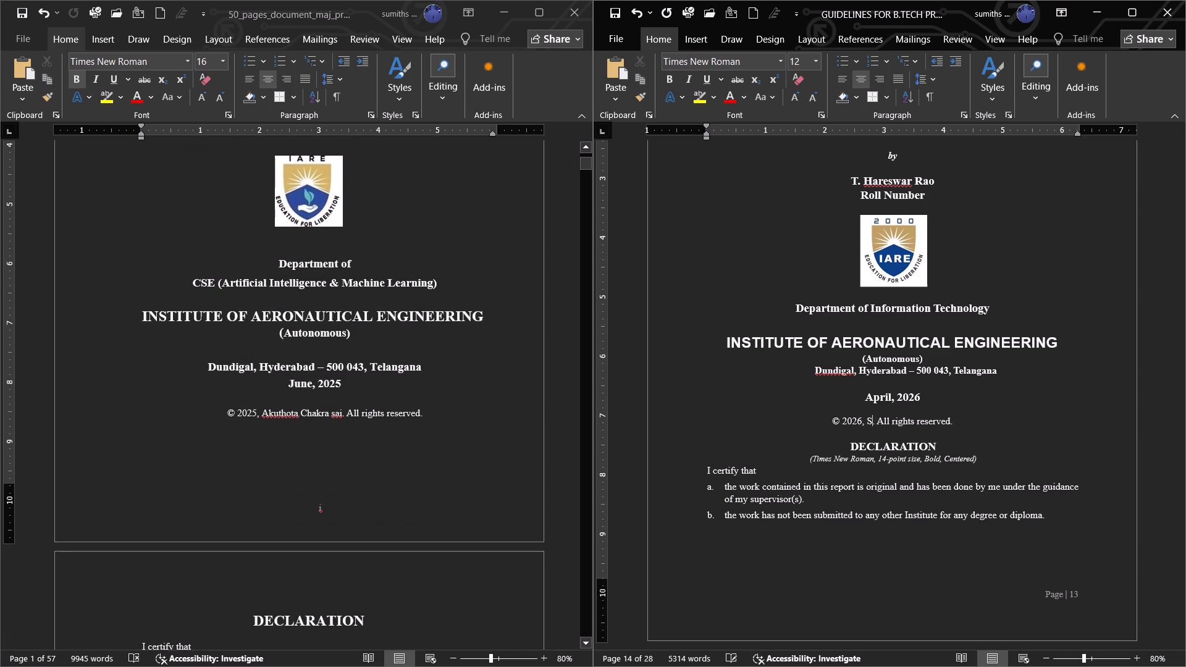
Enter the student's full name, surname first and in title case, as the copyright holder and save the document.
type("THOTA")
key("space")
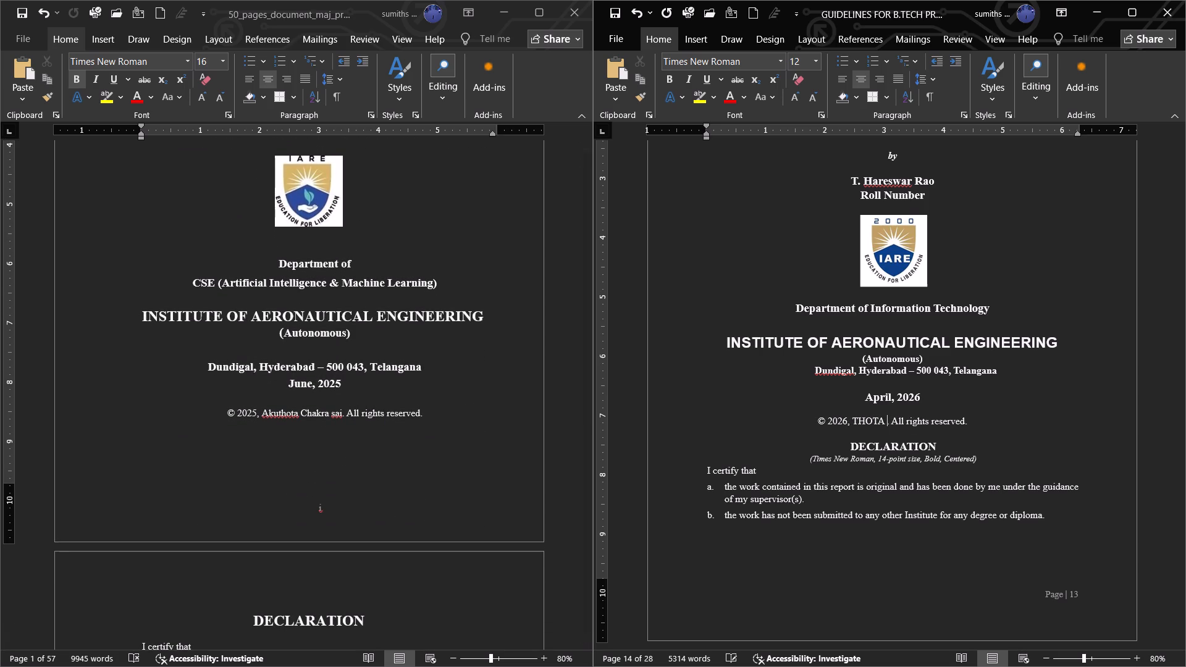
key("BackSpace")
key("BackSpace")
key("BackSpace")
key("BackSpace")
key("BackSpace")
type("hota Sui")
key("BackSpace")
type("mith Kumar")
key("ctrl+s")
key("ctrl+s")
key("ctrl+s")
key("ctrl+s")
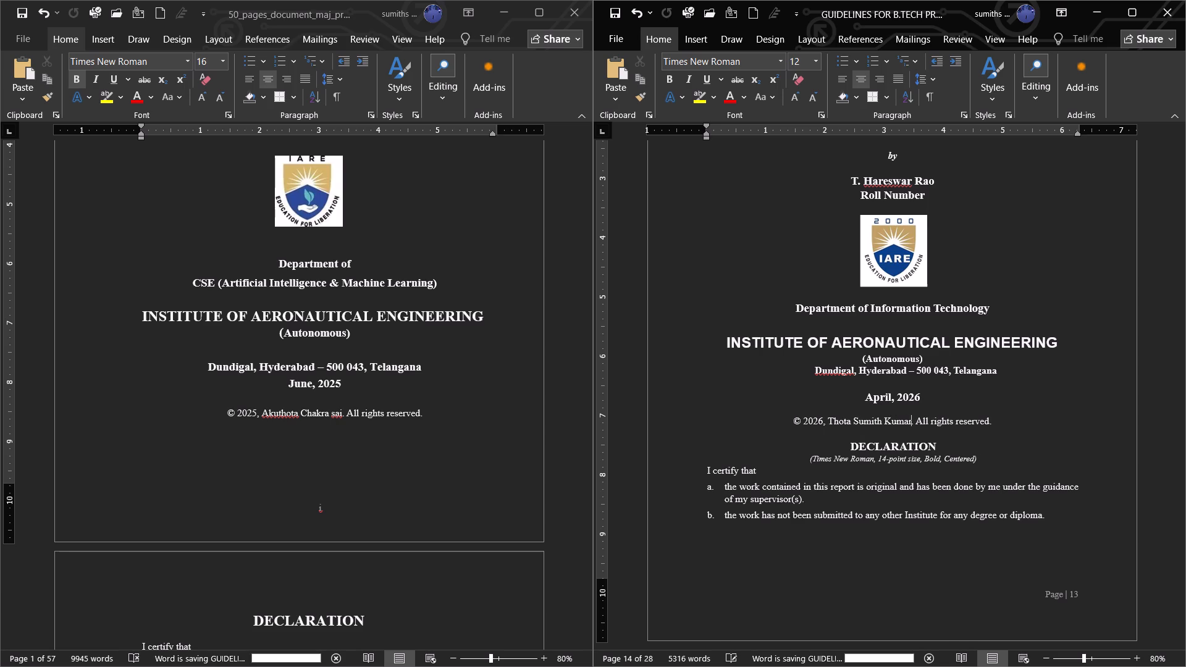
Compare the title page's layout with the earlier report and with Sample Page 2 in Chrome.
scroll(914, 518, "up", 1)
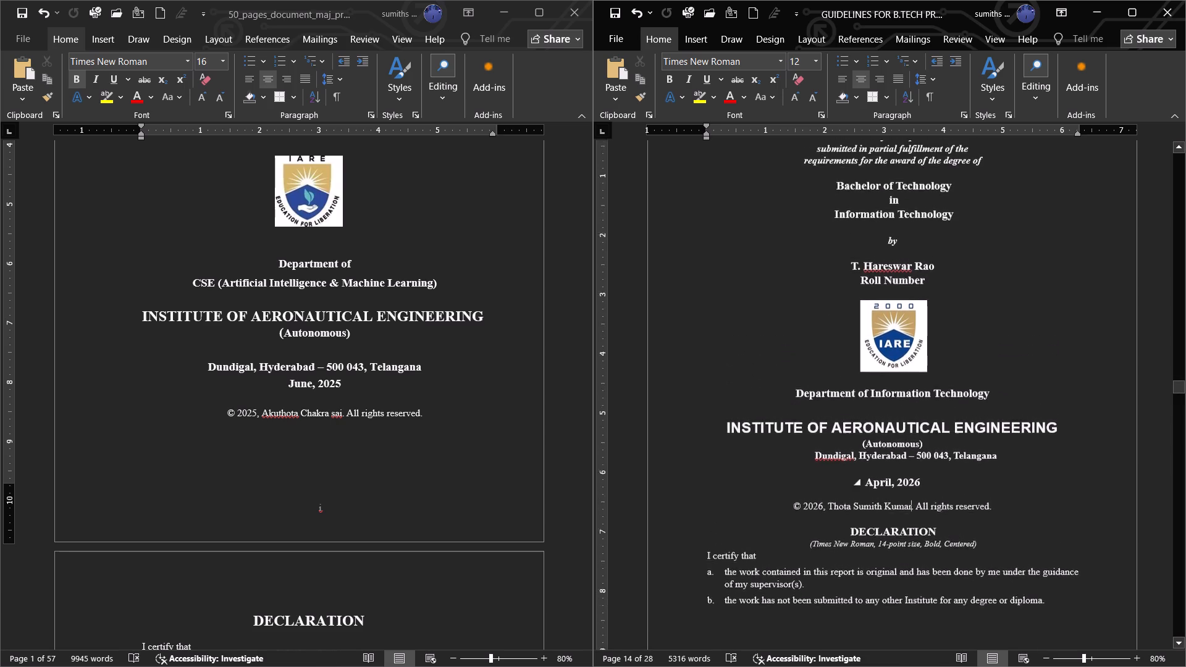
scroll(914, 518, "up", 1)
scroll(425, 310, "up", 2)
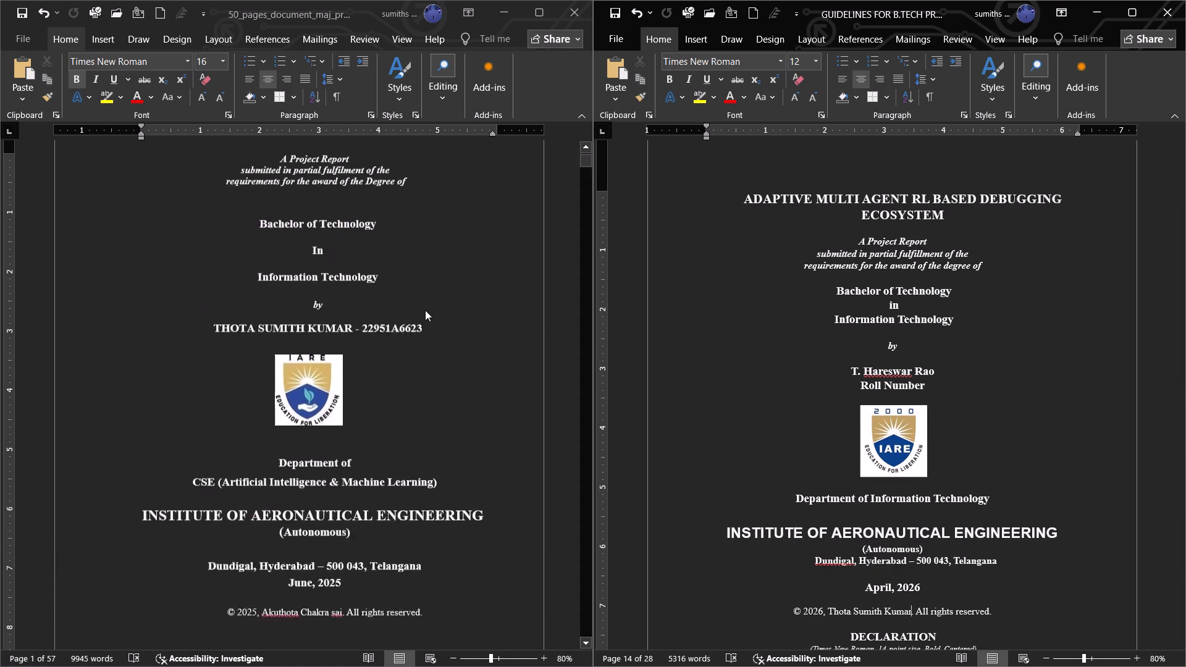
scroll(754, 407, "down", 1)
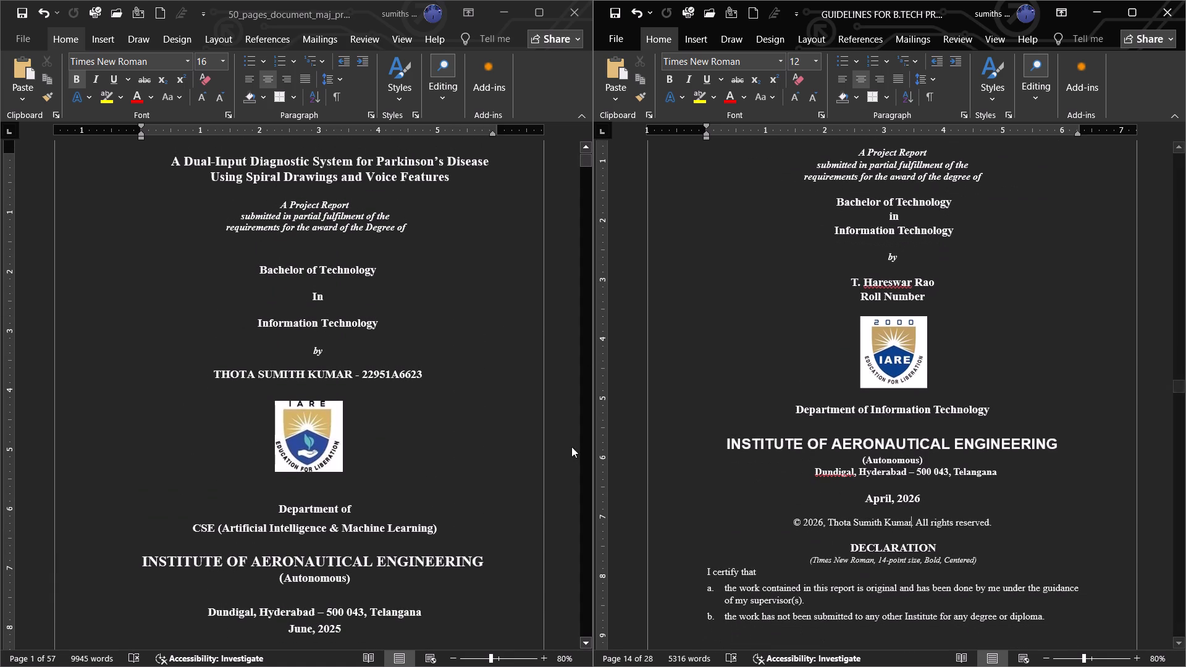
scroll(818, 481, "down", 1)
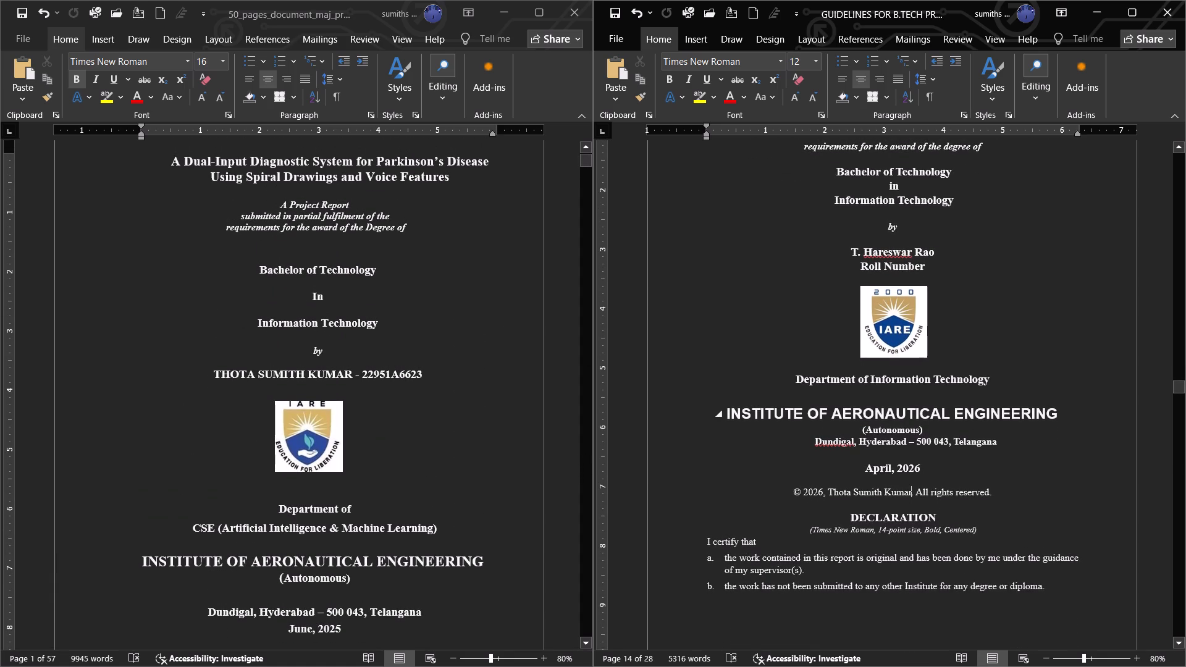
left_click(940, 420)
key("alt+Tab")
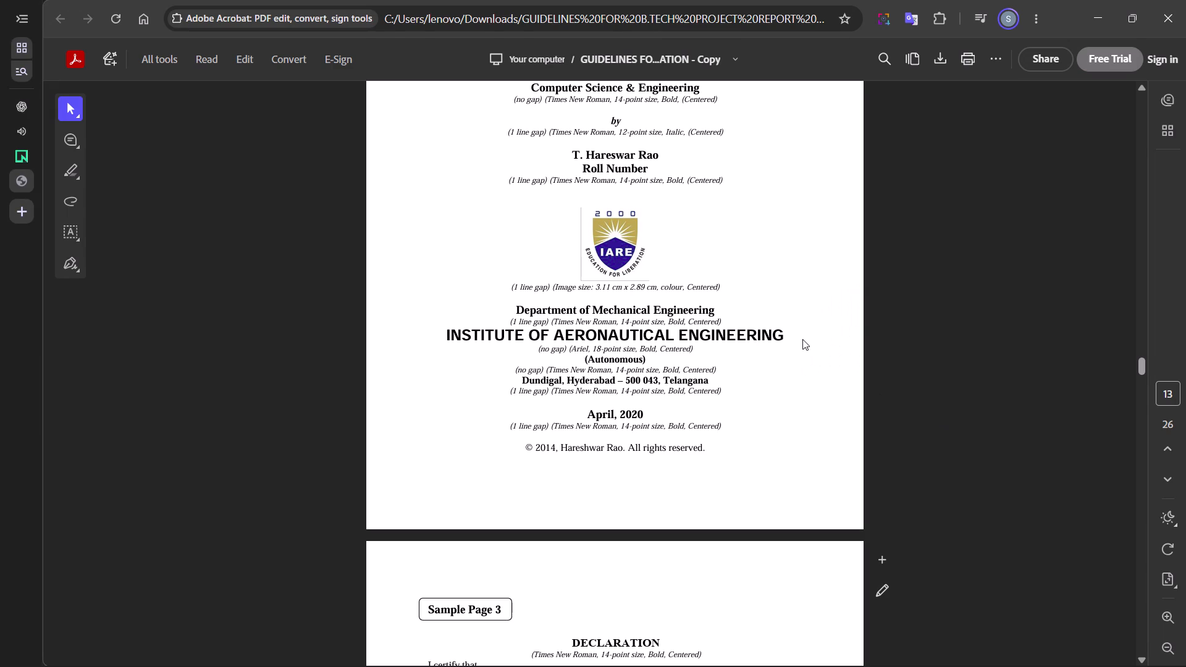
key("alt+Tab")
Left-align the "Dundigal, Hyderabad – 500 043, Telangana" line and check its placement against Sample Page 2.
left_click(823, 438)
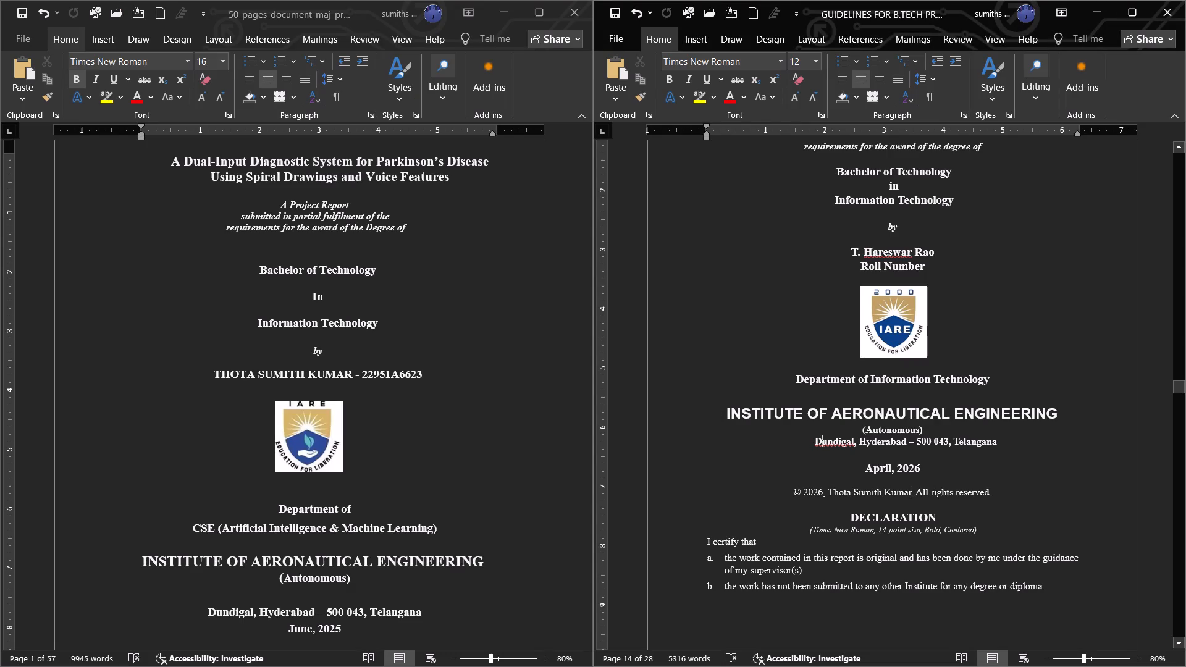
left_click(848, 76)
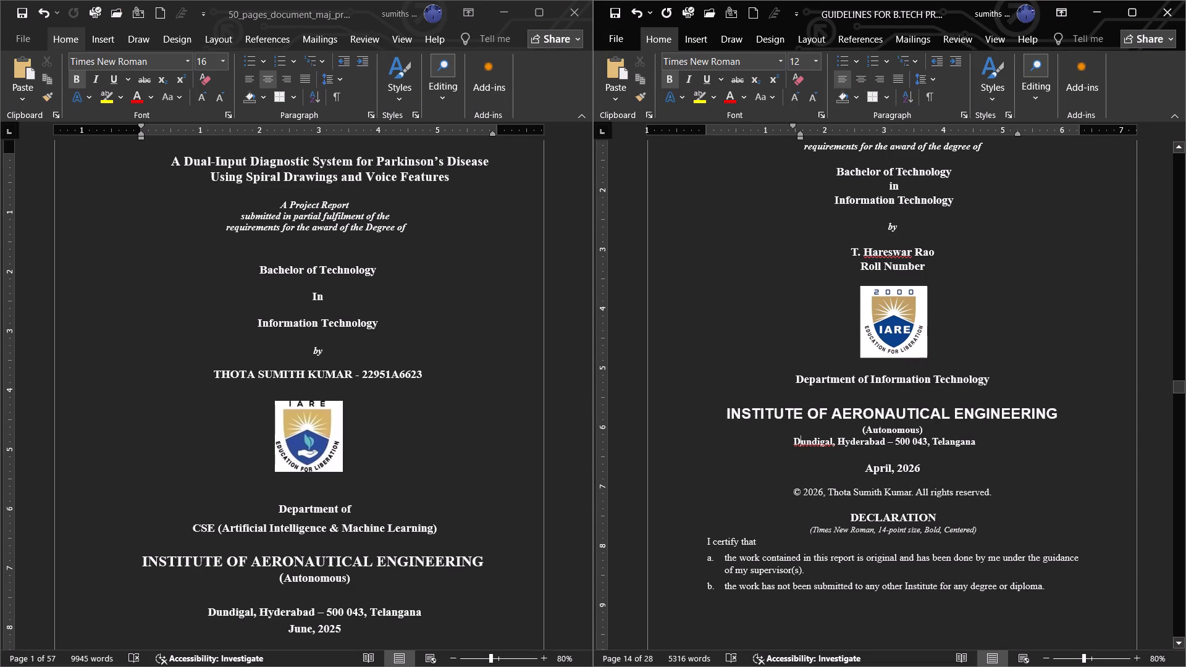
key("alt+Tab")
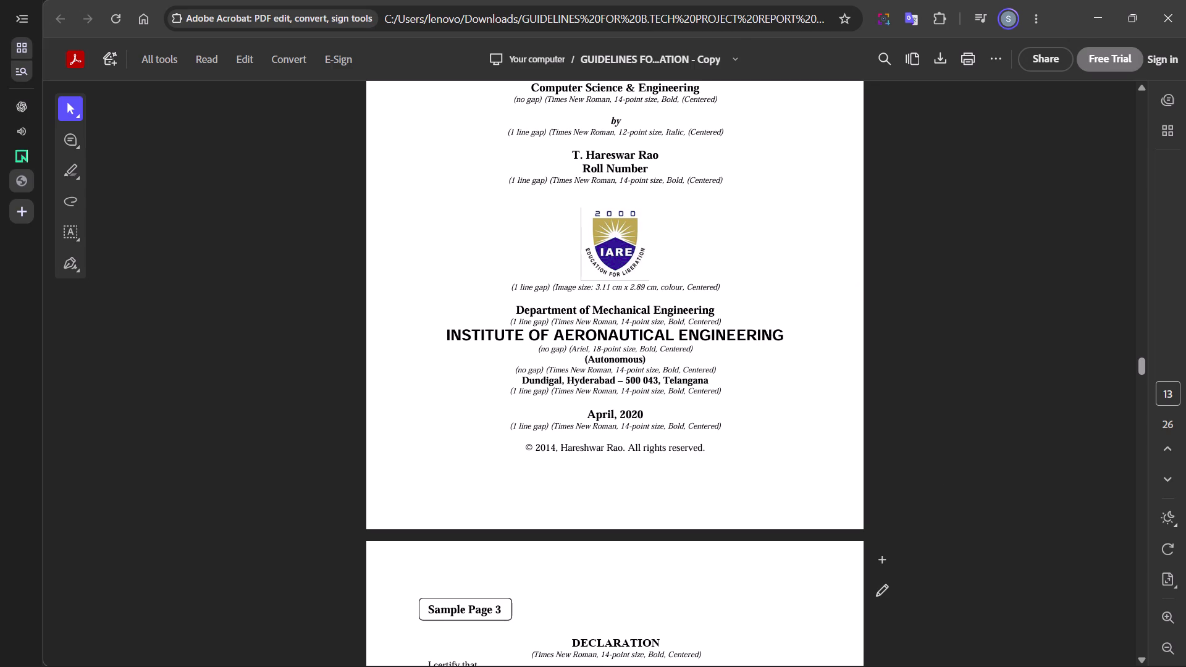
key("alt+Tab")
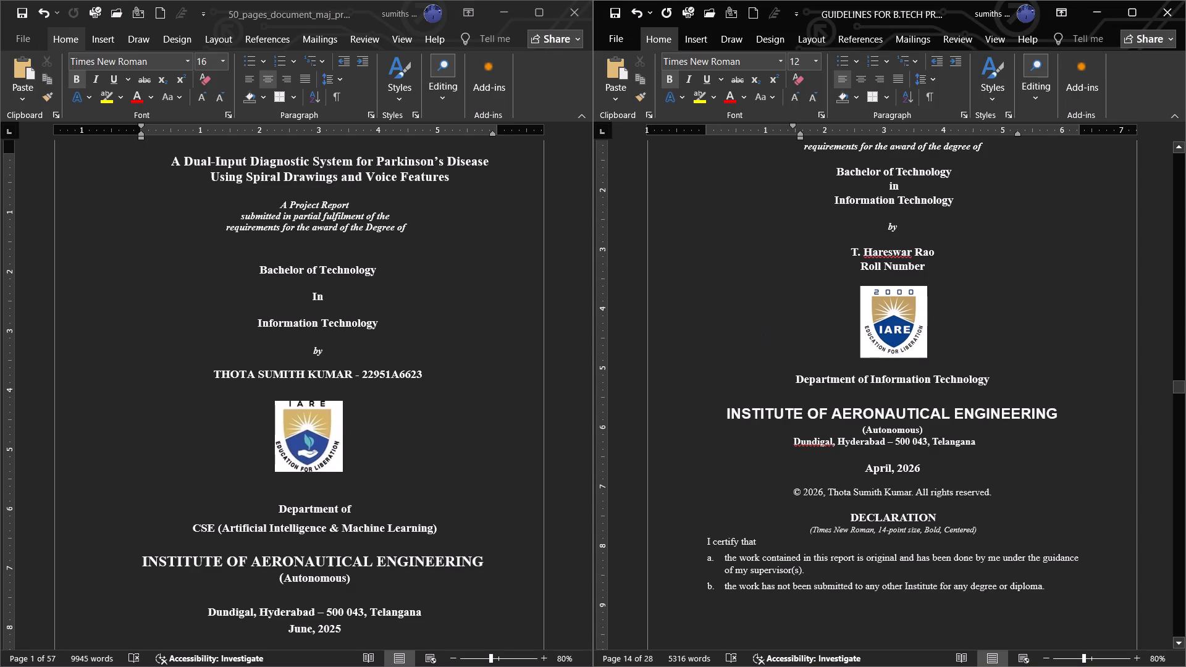
Insert an empty line between "(Autonomous)" and the Dundigal address line, and save the document.
left_click(942, 427)
key("Return")
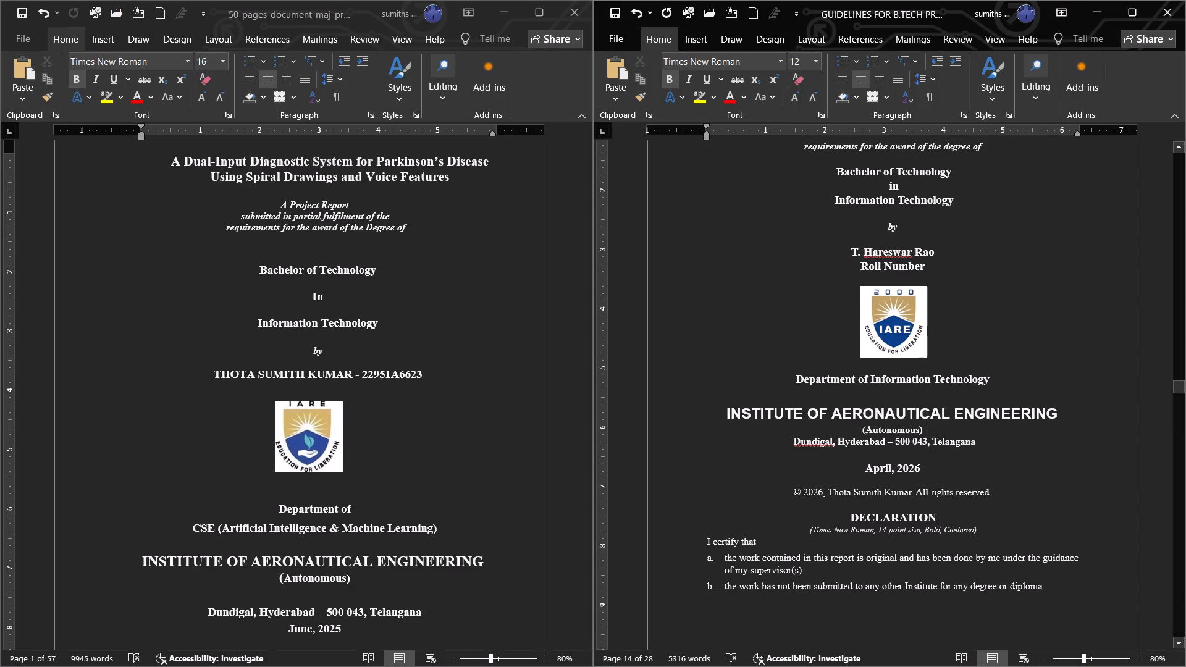
key("ctrl+s")
key("ctrl+s")
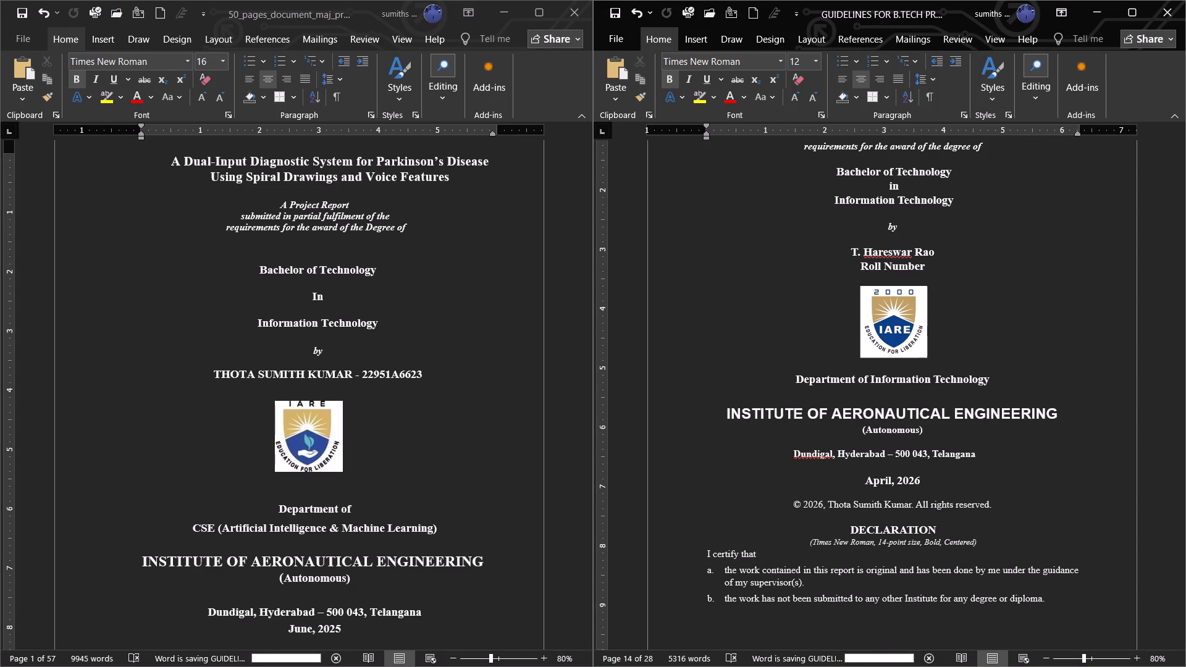
key("alt+Tab")
key("alt+Tab")
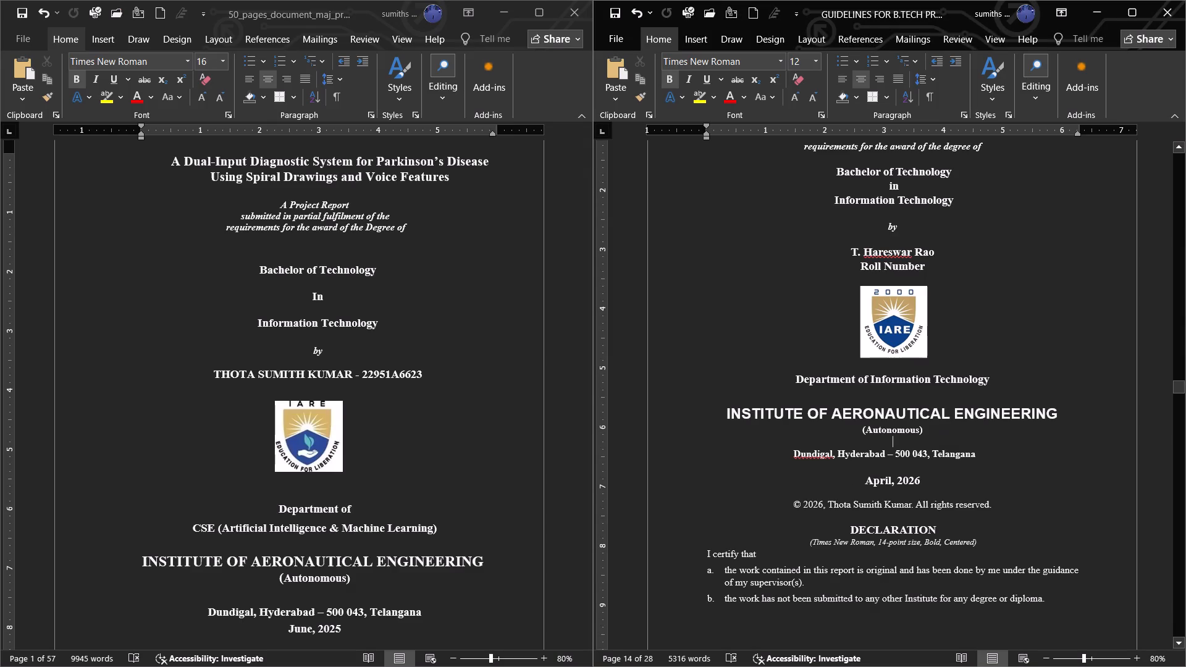
Change the month in the title page's date line to October, keeping the year 2026, and save the document.
scroll(959, 514, "down", 1)
scroll(626, 411, "down", 1)
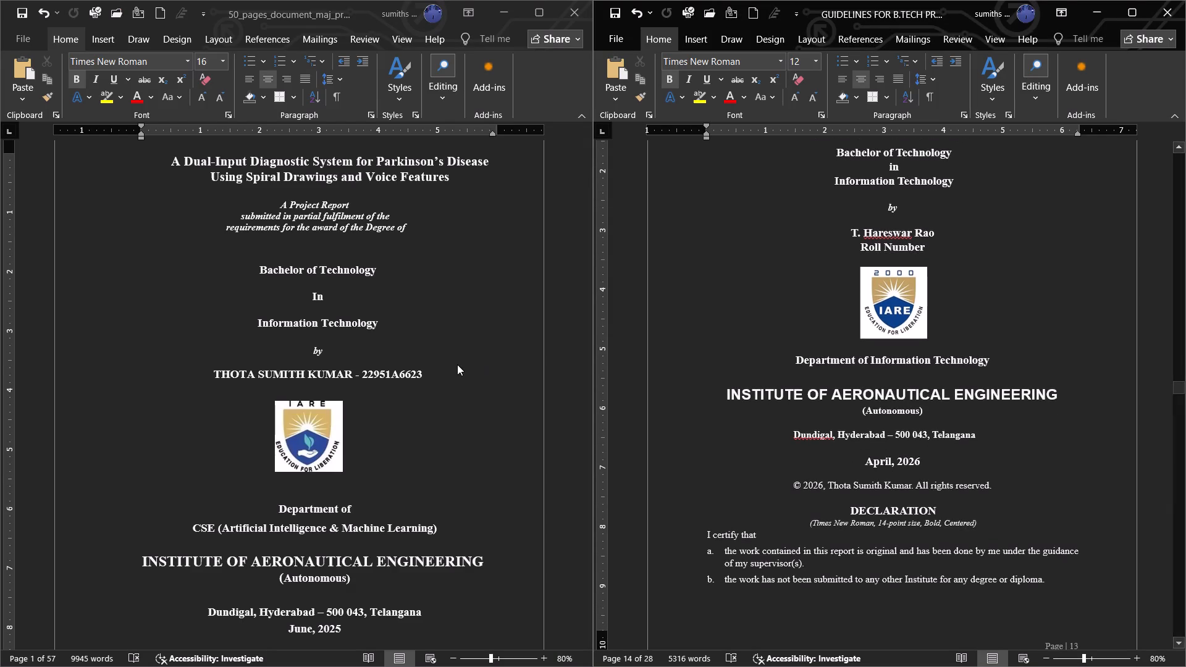
scroll(455, 366, "down", 2)
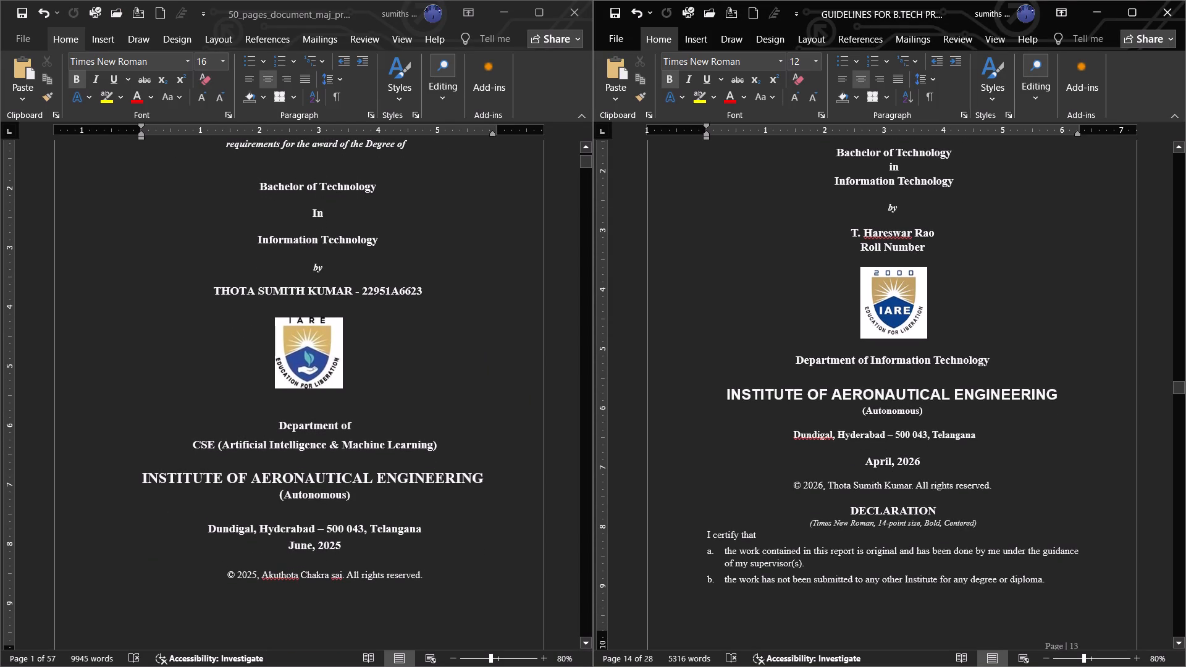
left_click(889, 459)
key("BackSpace")
key("BackSpace")
key("BackSpace")
key("BackSpace")
key("Delete")
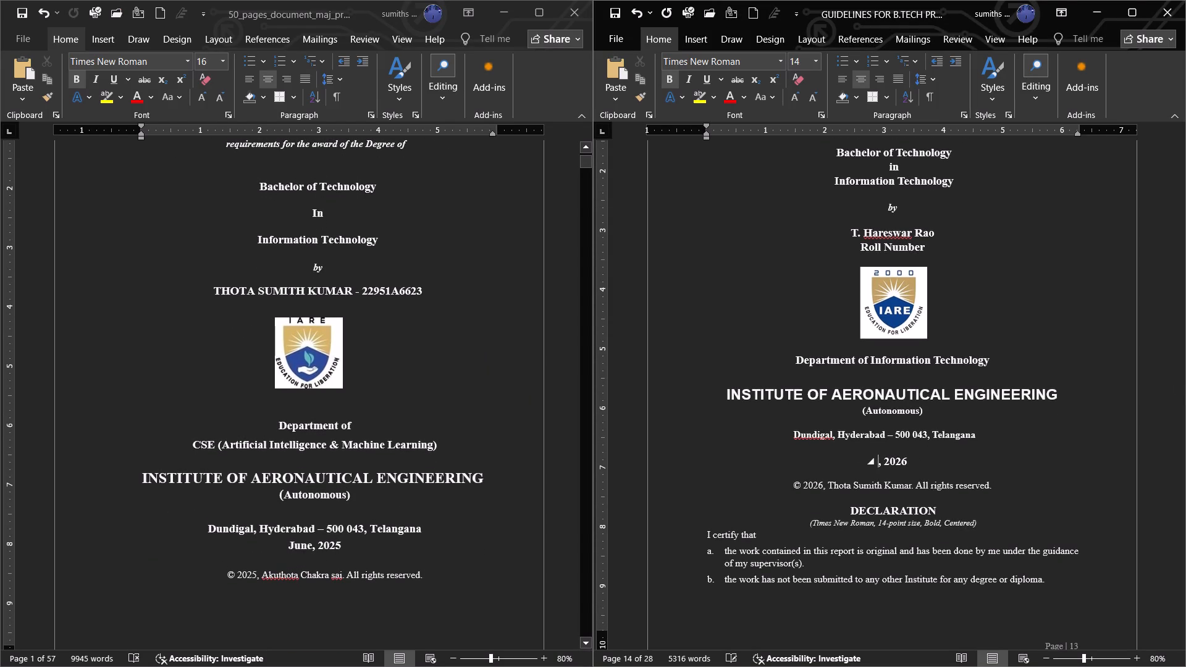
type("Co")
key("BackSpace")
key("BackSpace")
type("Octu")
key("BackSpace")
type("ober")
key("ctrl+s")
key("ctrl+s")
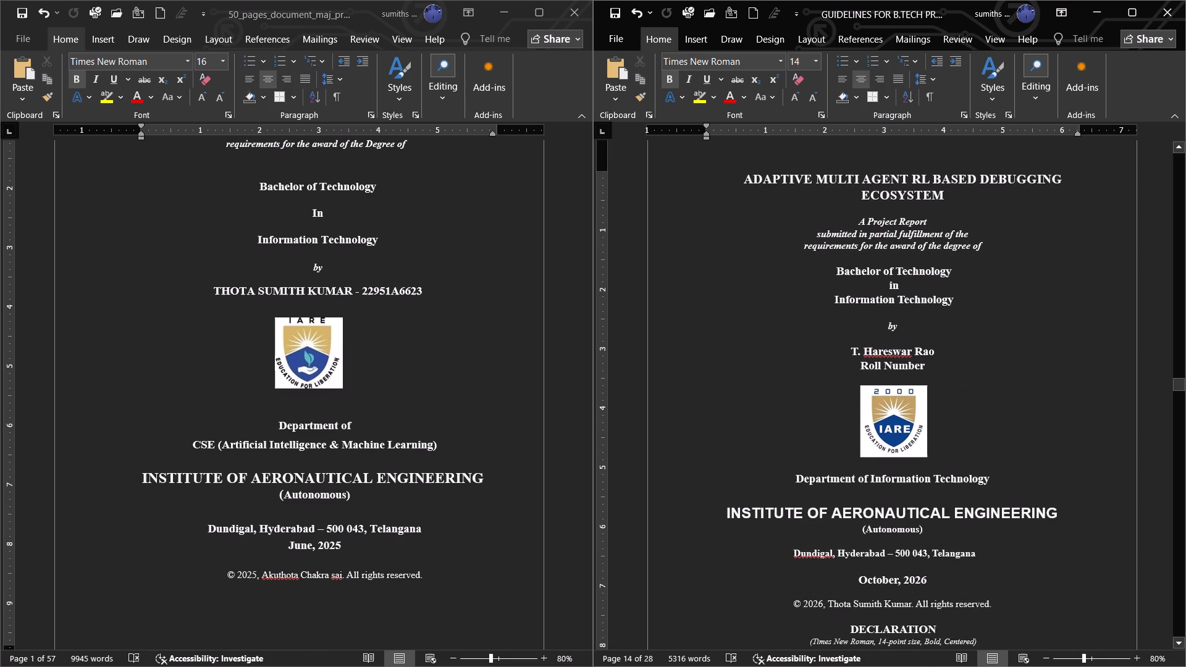
Replace the sample author name under "by" with the student's own name, keeping the initial "T.", and save the document.
left_click(872, 345)
left_click_drag(867, 348, 909, 352)
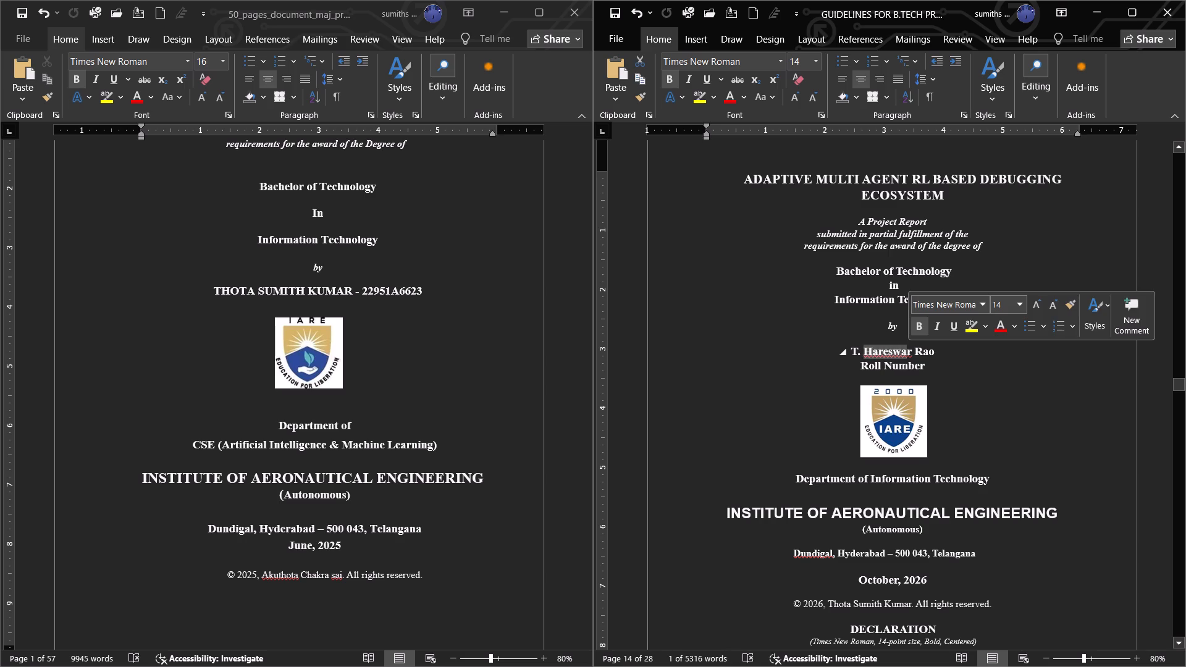
key("BackSpace")
key("Delete")
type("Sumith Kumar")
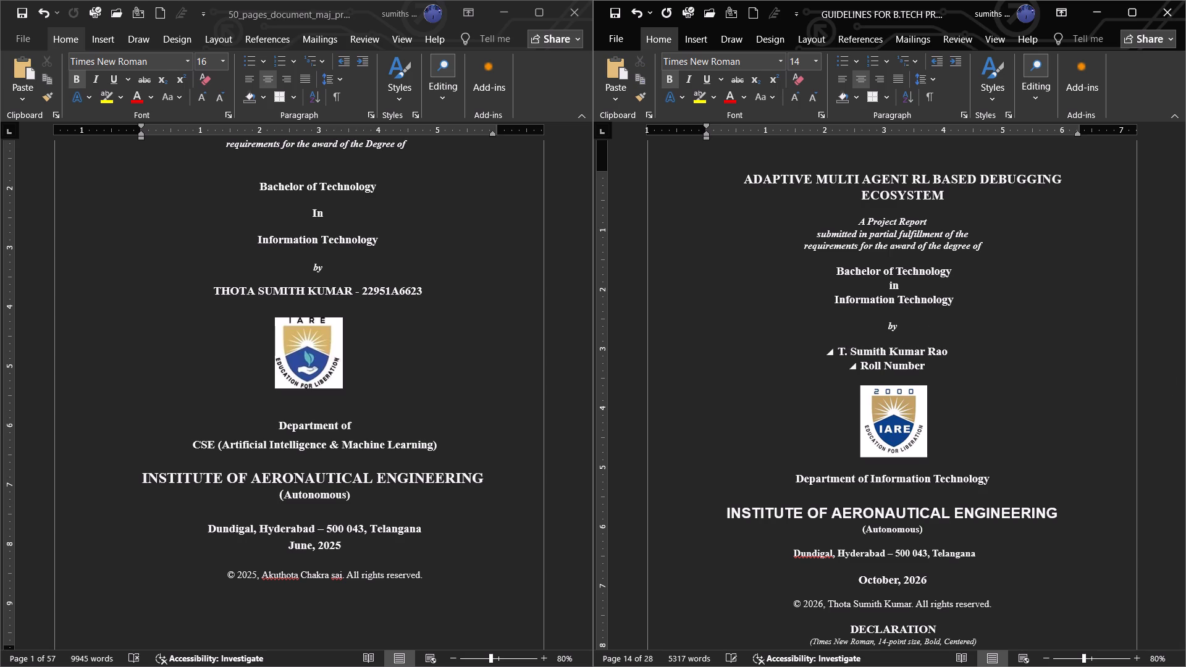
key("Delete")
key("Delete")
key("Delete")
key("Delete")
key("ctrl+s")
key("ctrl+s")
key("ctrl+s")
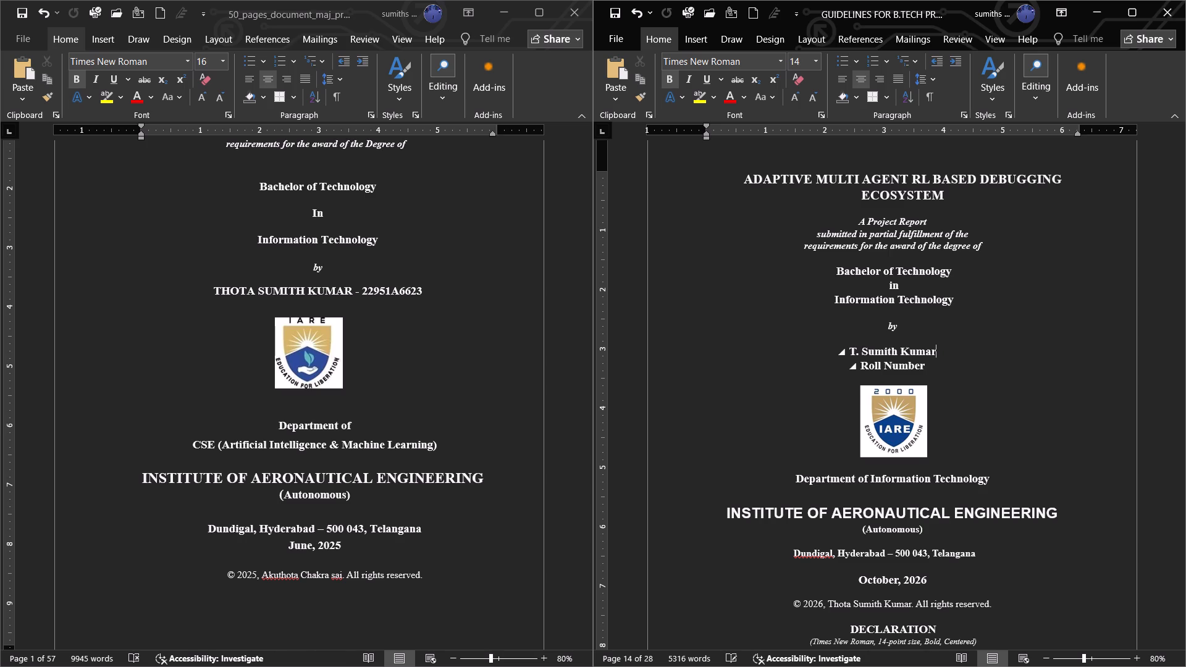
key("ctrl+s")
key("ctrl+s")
Place the text cursor in the "Roll Number" placeholder line below the student's name.
left_click(919, 361)
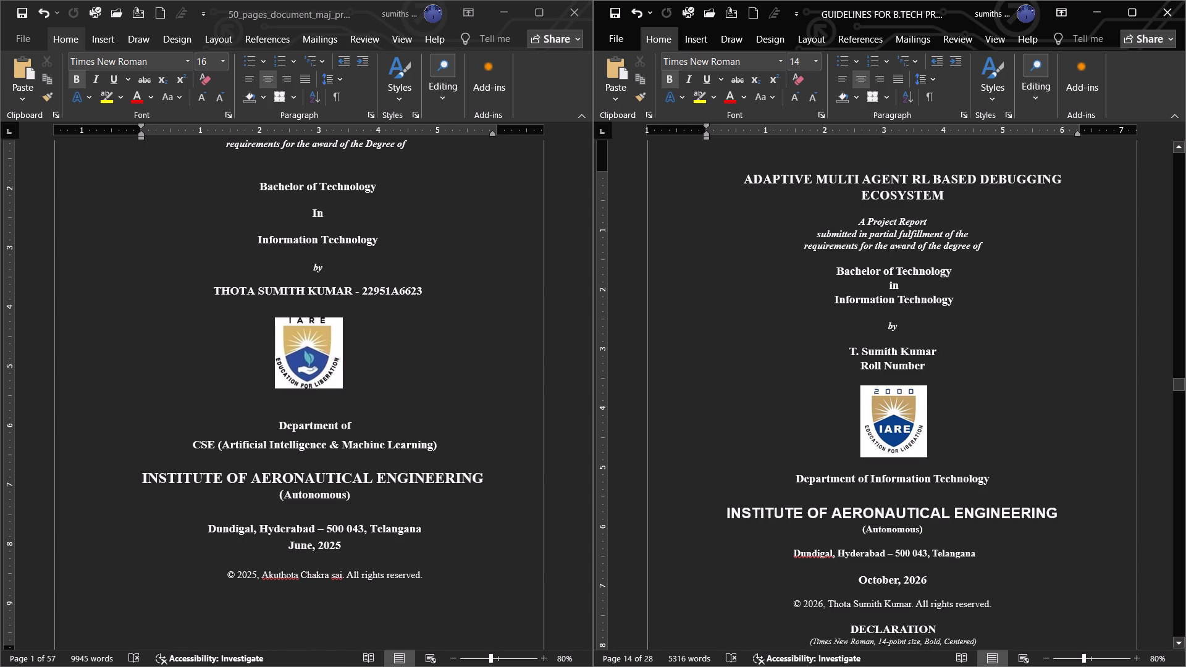
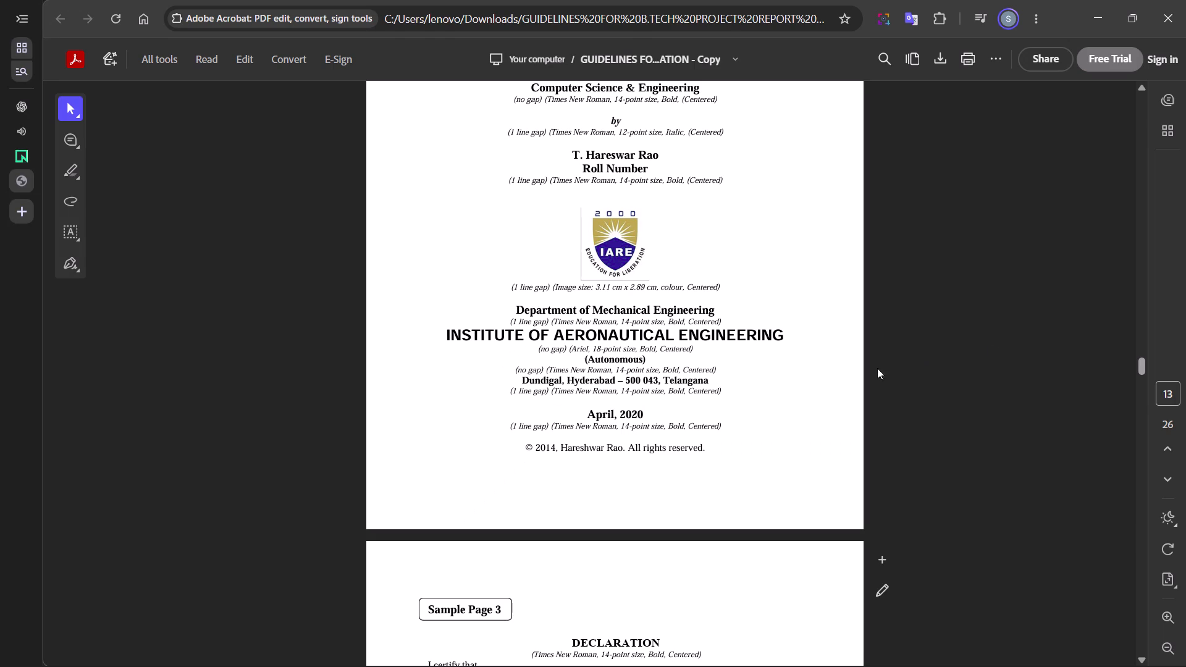
Compare the title page's layout and details with Sample Page 2 in the guidelines PDF and the earlier report's first pages.
scroll(650, 491, "up", 1)
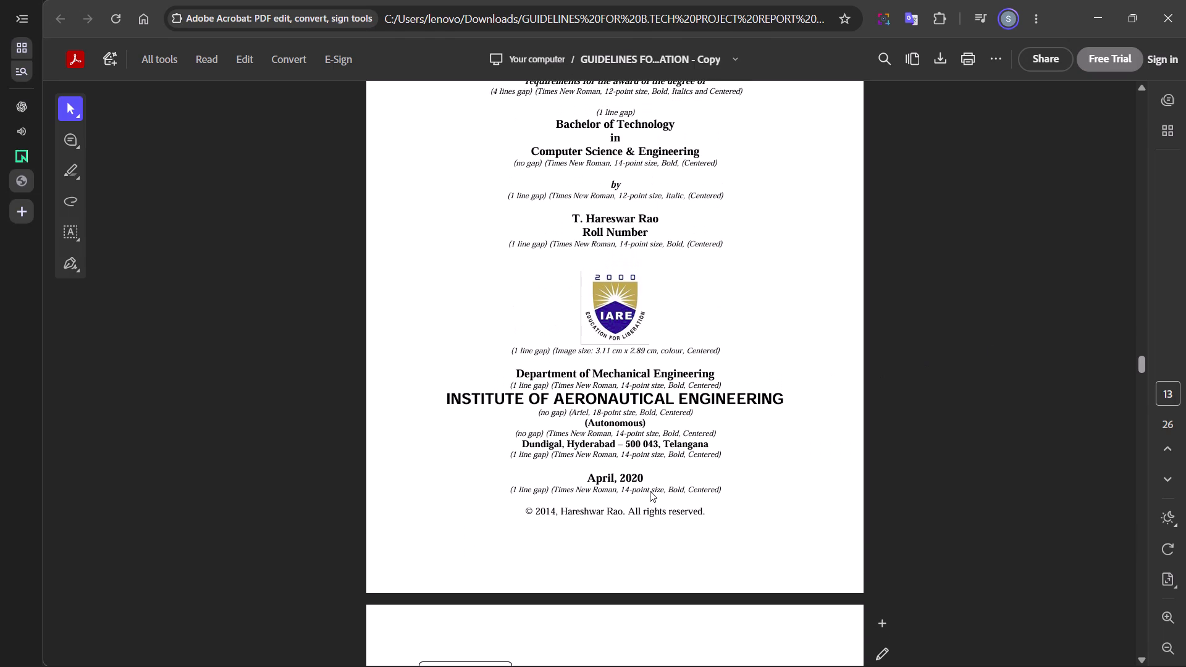
scroll(957, 501, "down", 1)
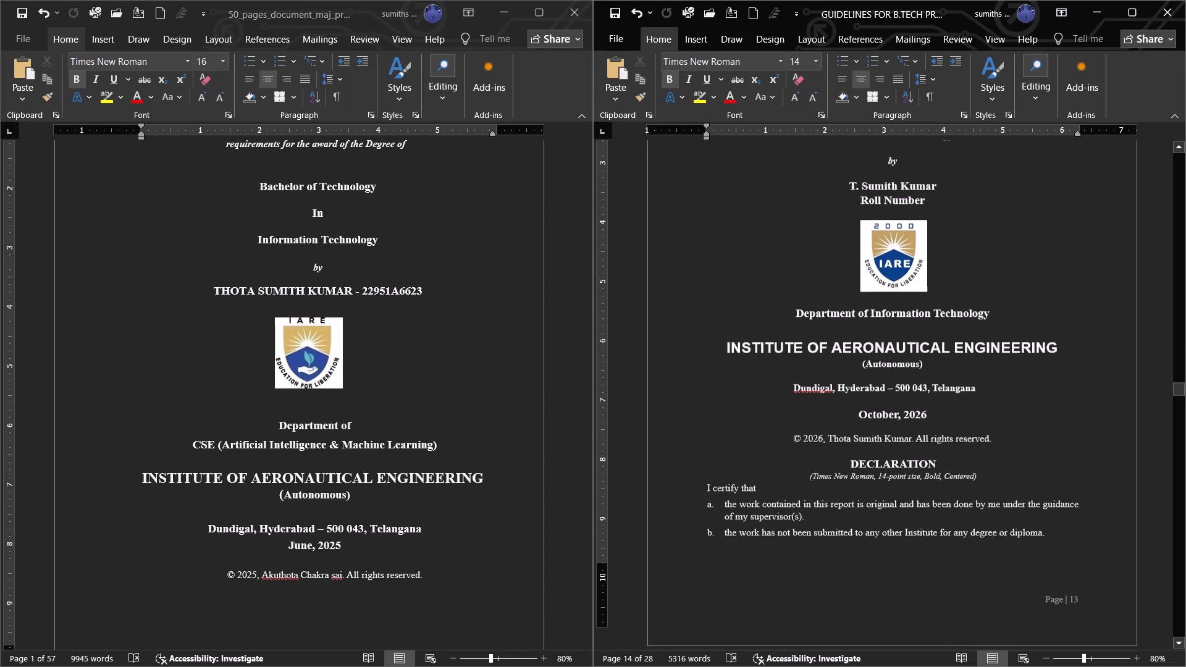
scroll(957, 501, "down", 1)
key("alt+Tab")
scroll(810, 488, "up", 1)
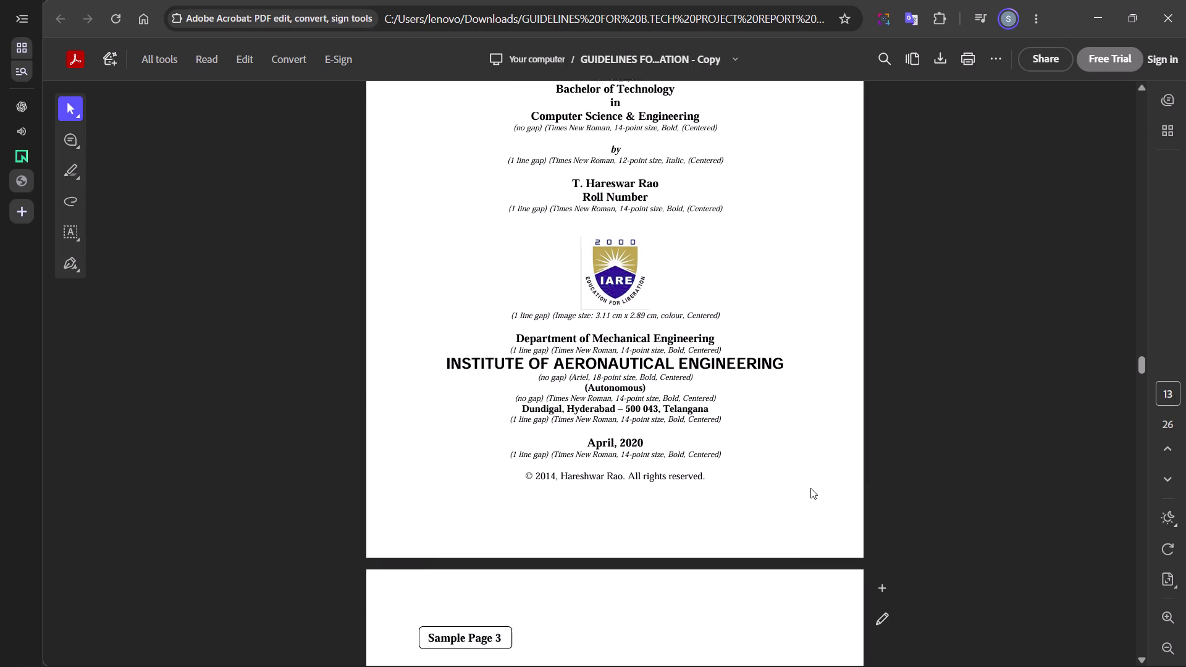
scroll(810, 488, "up", 1)
scroll(810, 488, "down", 1)
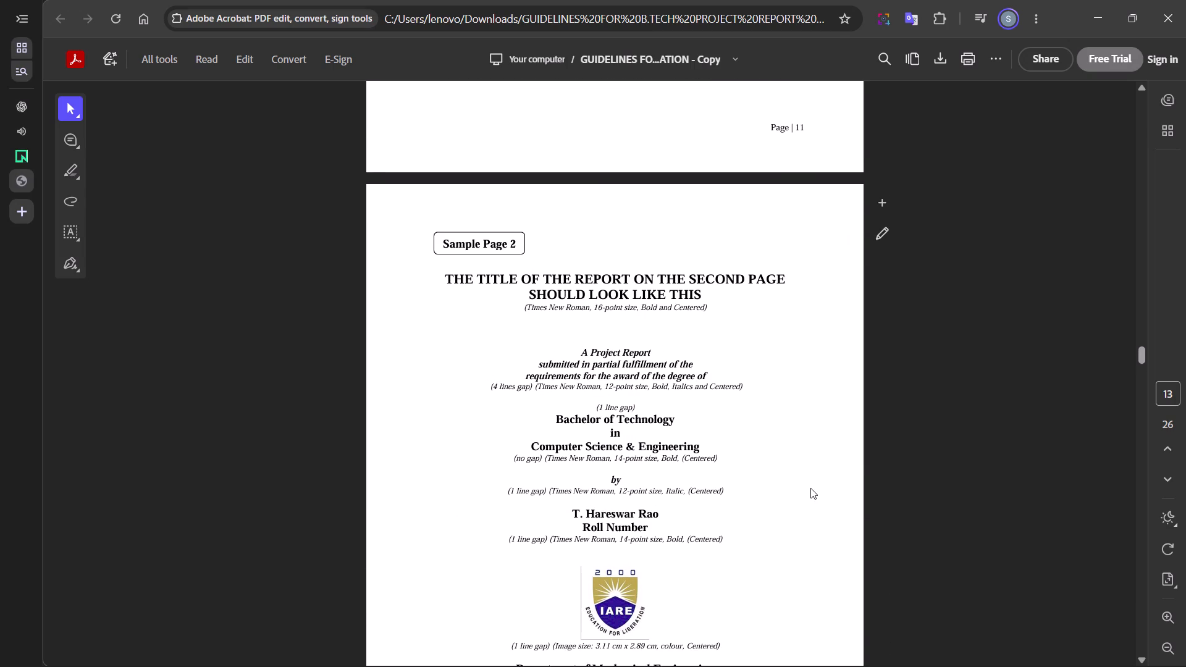
scroll(810, 488, "down", 1)
key("alt+Tab")
scroll(295, 506, "up", 8)
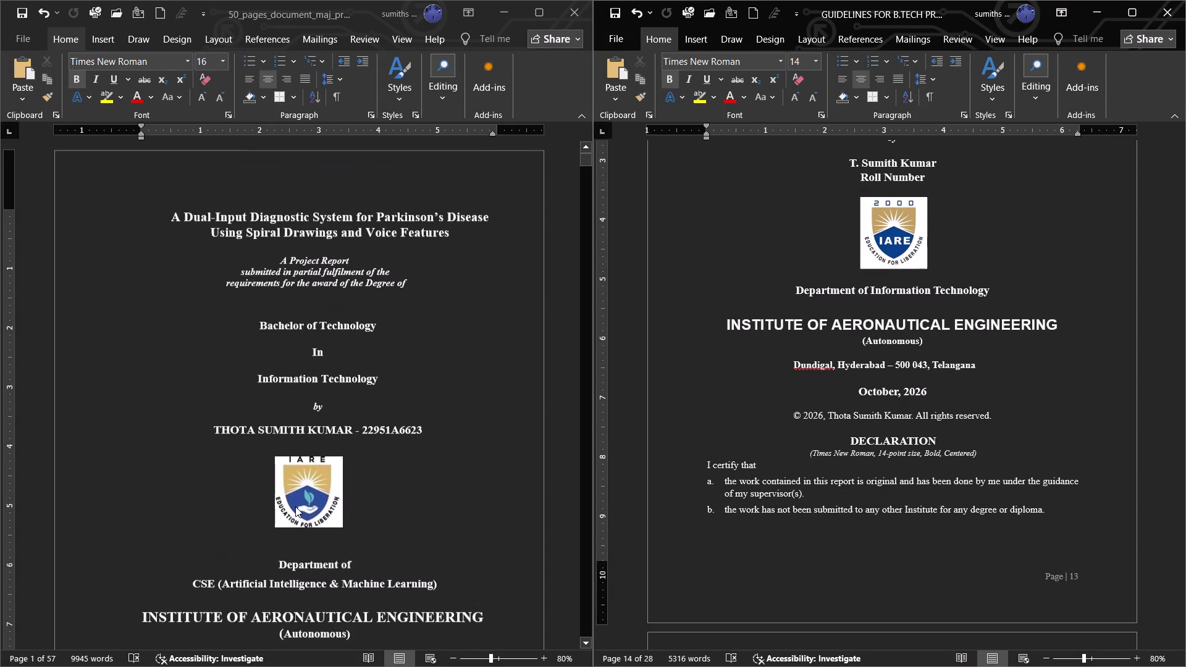
scroll(295, 506, "up", 1)
scroll(295, 506, "down", 3)
scroll(295, 506, "up", 2)
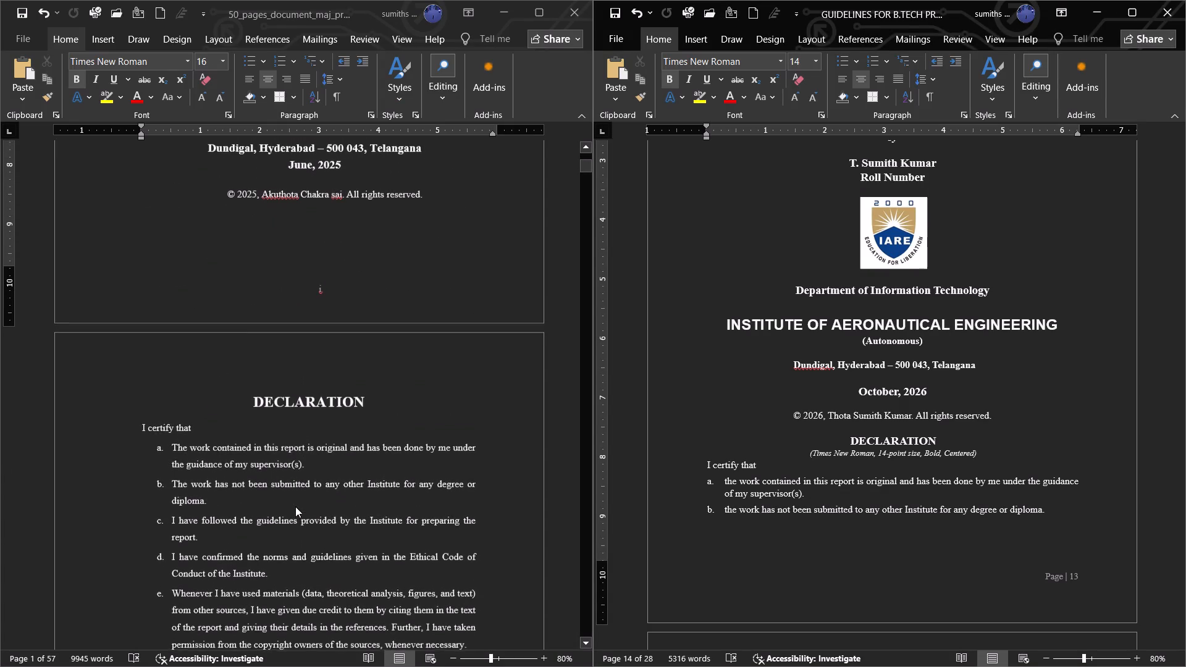
scroll(295, 506, "up", 1)
scroll(837, 390, "up", 1)
key("alt+Tab")
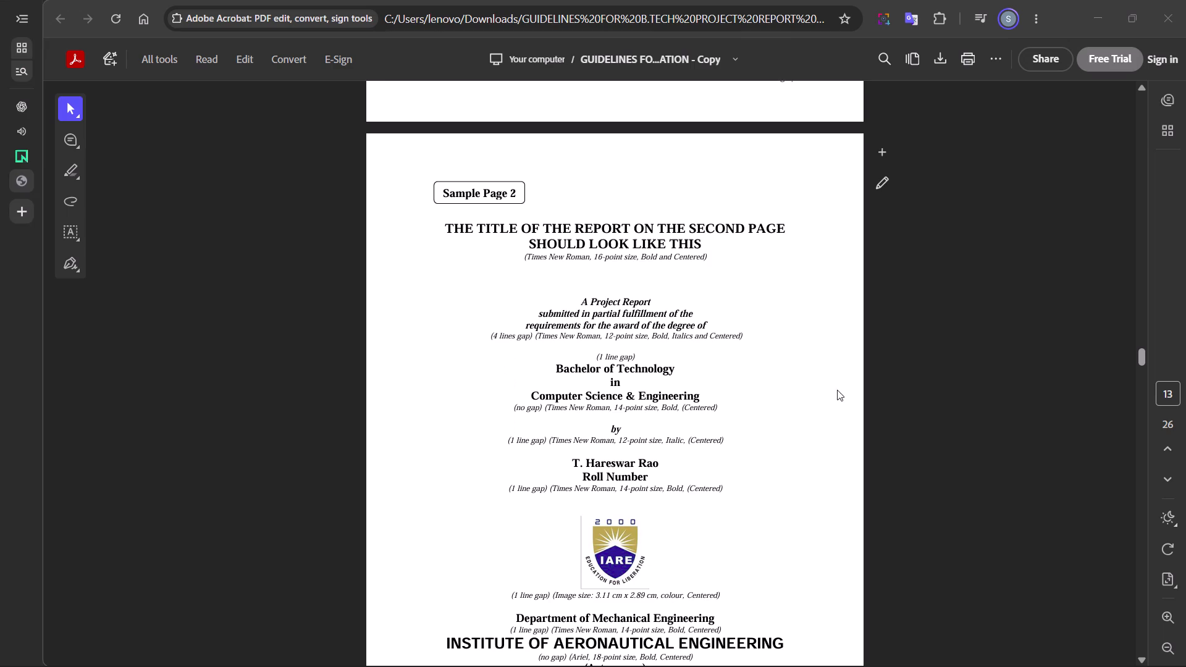
scroll(733, 451, "down", 11)
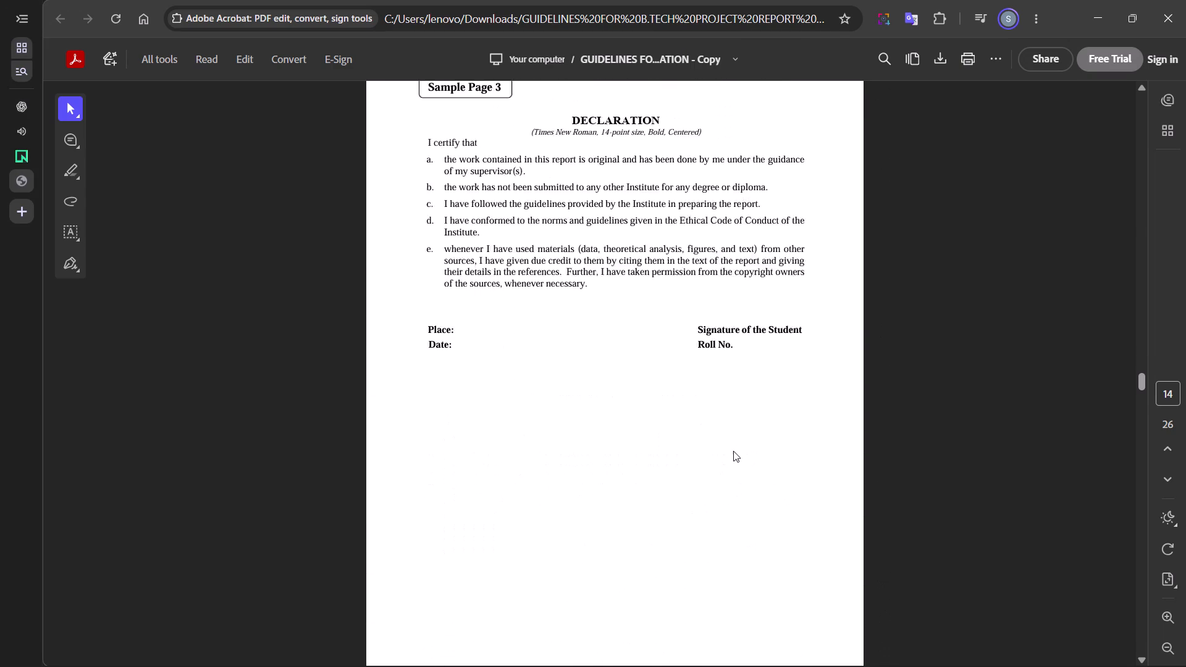
scroll(733, 451, "up", 8)
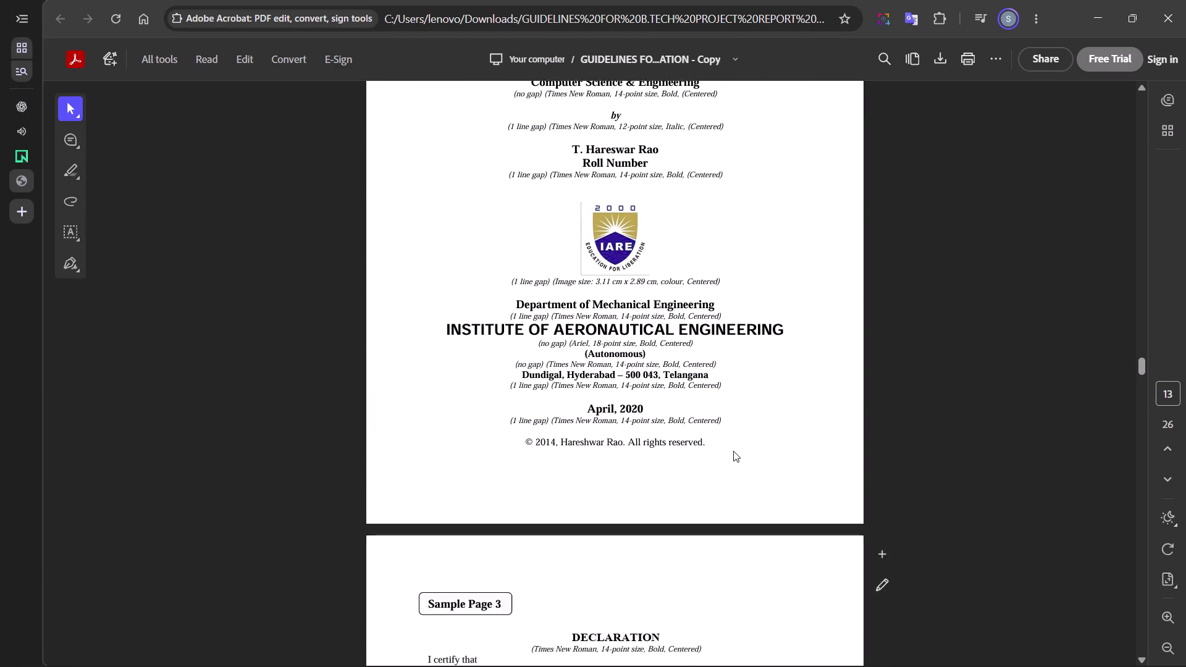
scroll(733, 451, "up", 4)
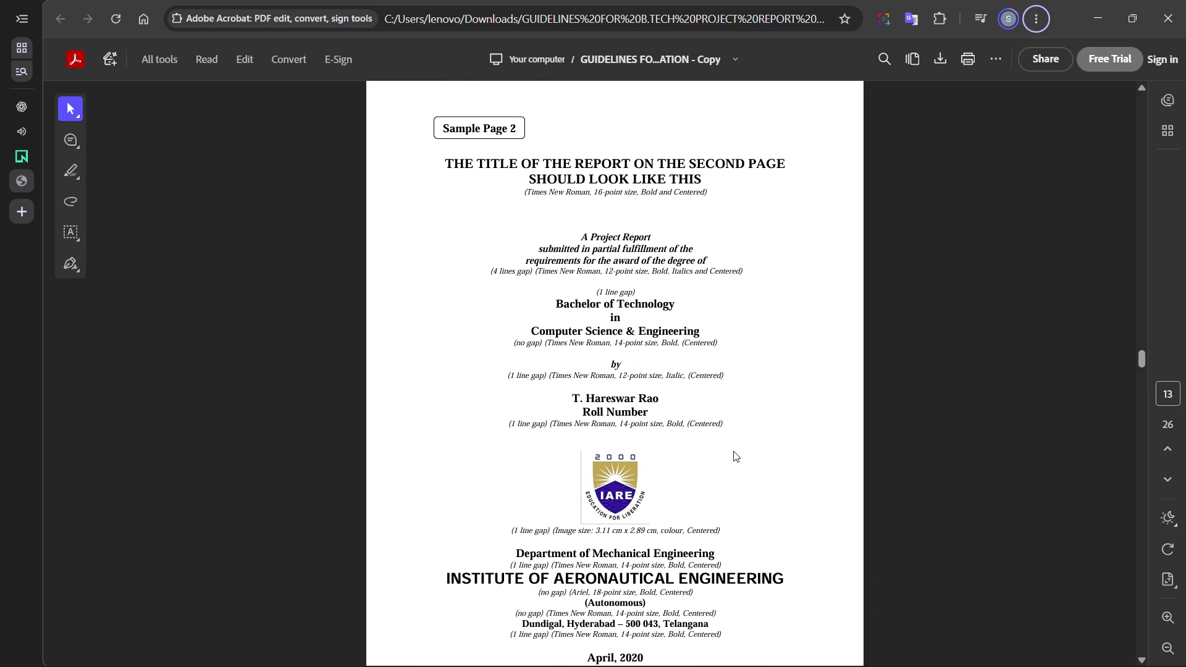
key("alt+Tab")
Insert five empty lines before the "DECLARATION" heading to push the declaration off the title page onto the next page.
scroll(833, 302, "down", 2, "ctrl")
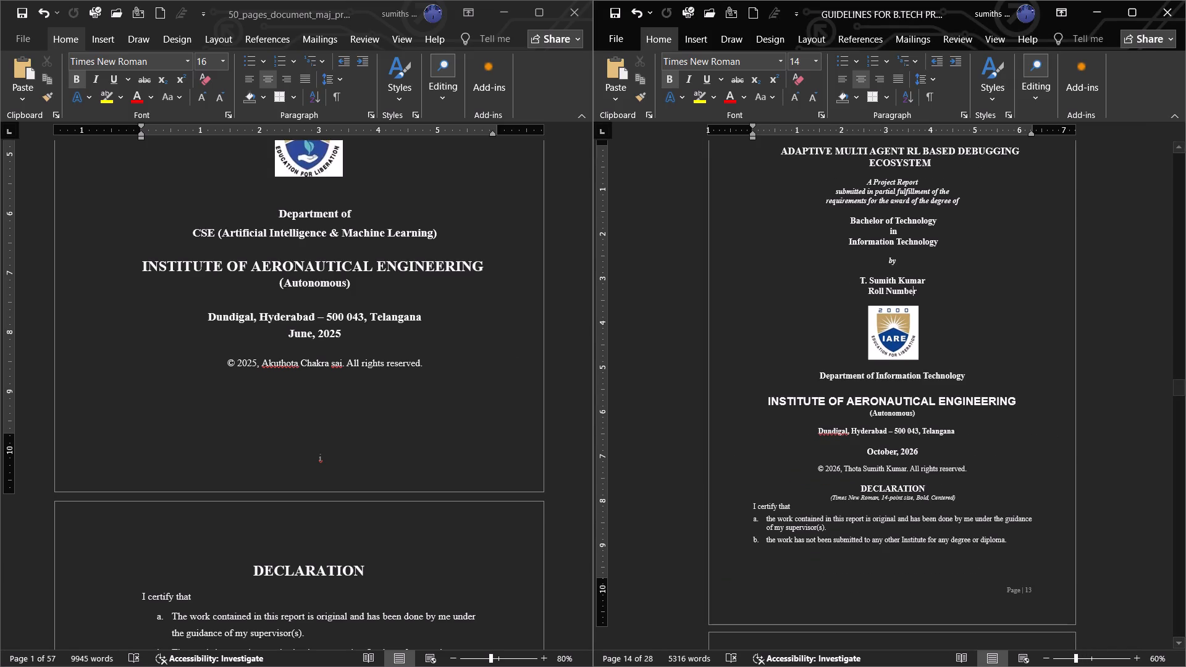
scroll(818, 339, "down", 1, "ctrl")
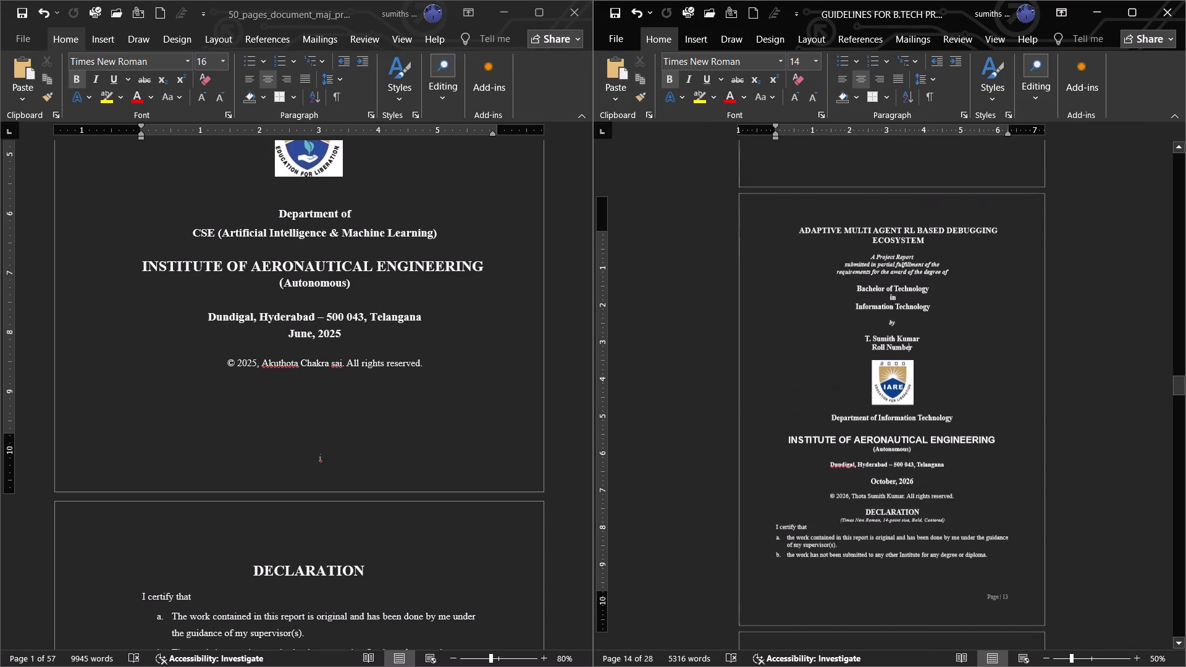
scroll(347, 322, "down", 2, "ctrl")
scroll(347, 322, "up", 2)
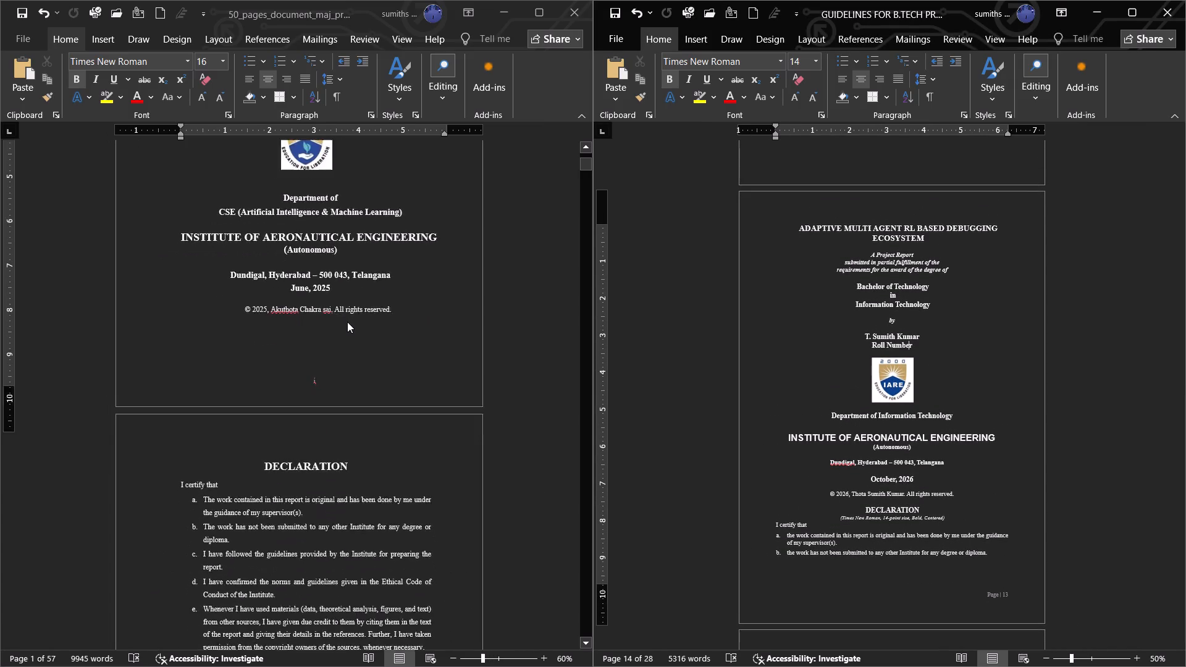
scroll(347, 322, "up", 3)
scroll(347, 322, "down", 1)
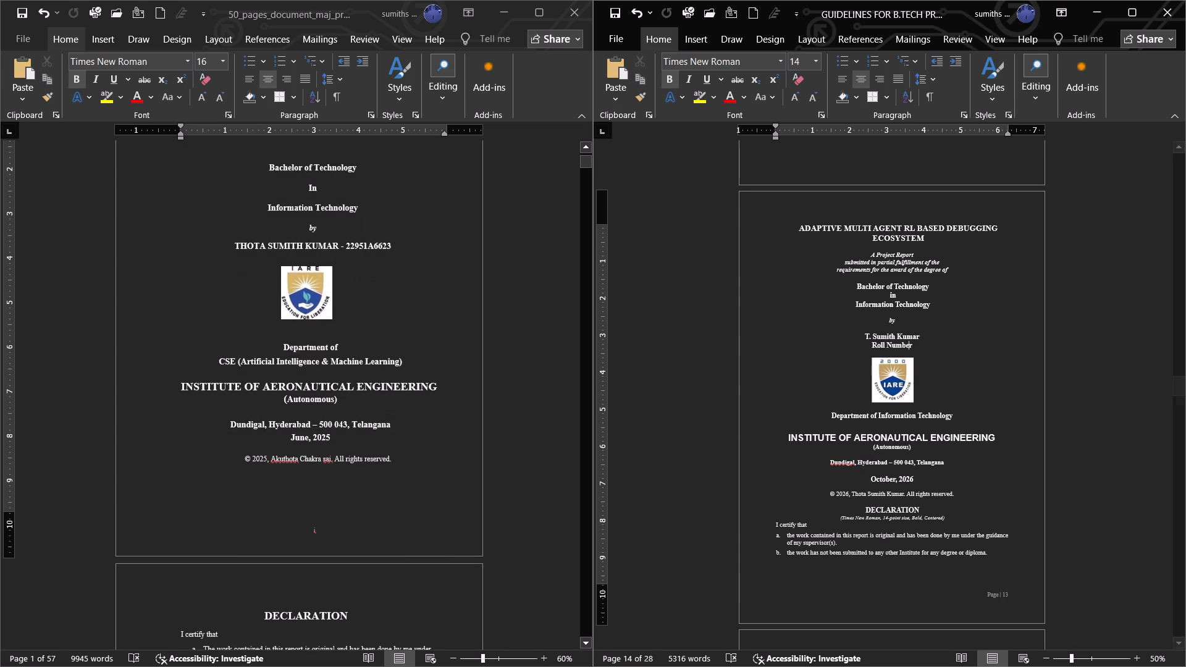
left_click(862, 512)
key("Return")
key("Return")
key("Return")
key("Return")
key("Return")
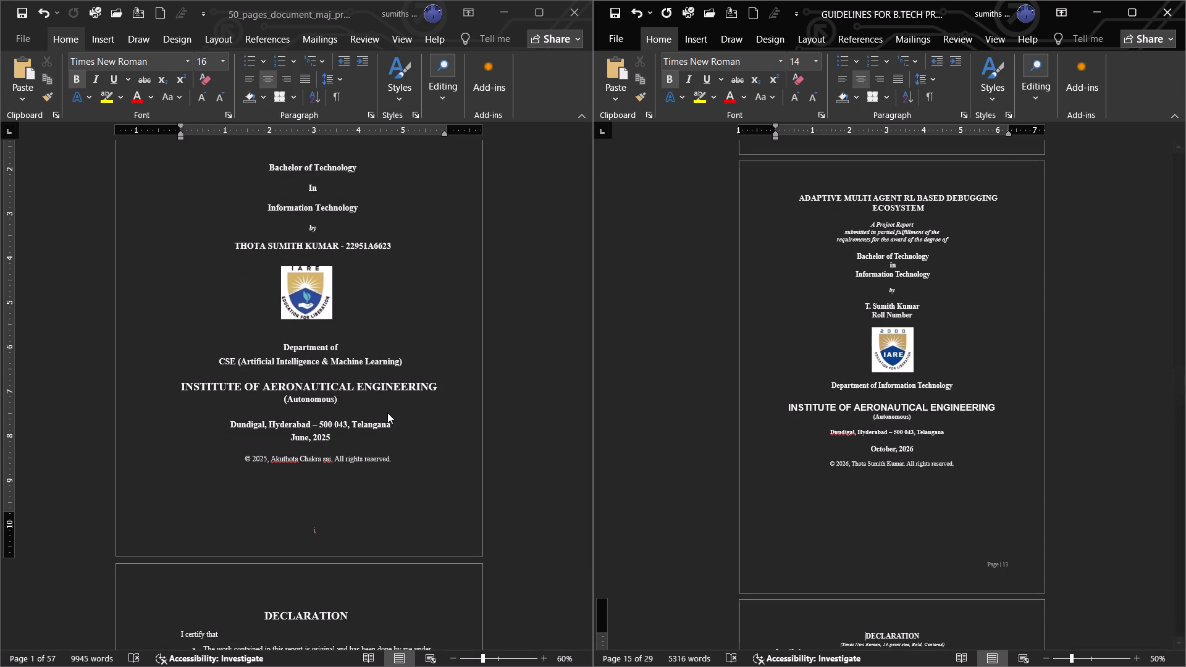
Compare the whole title page's line spacing and layout with the earlier report's title page and Sample Page 2.
scroll(387, 413, "up", 3, "ctrl")
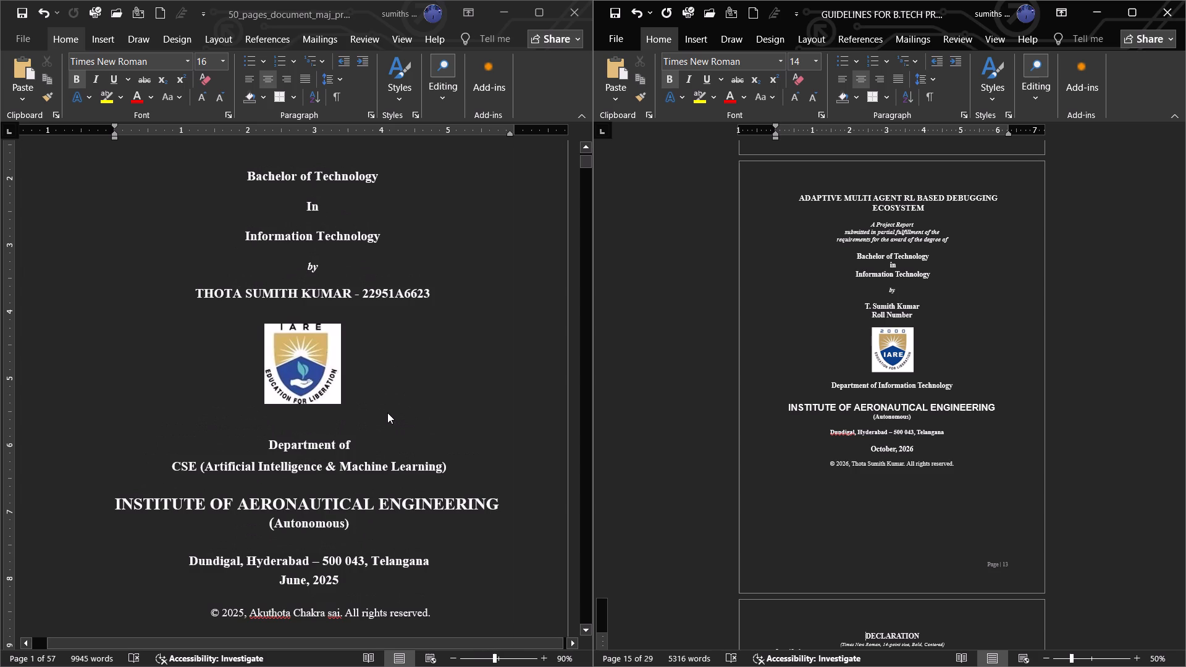
scroll(794, 461, "up", 2, "ctrl")
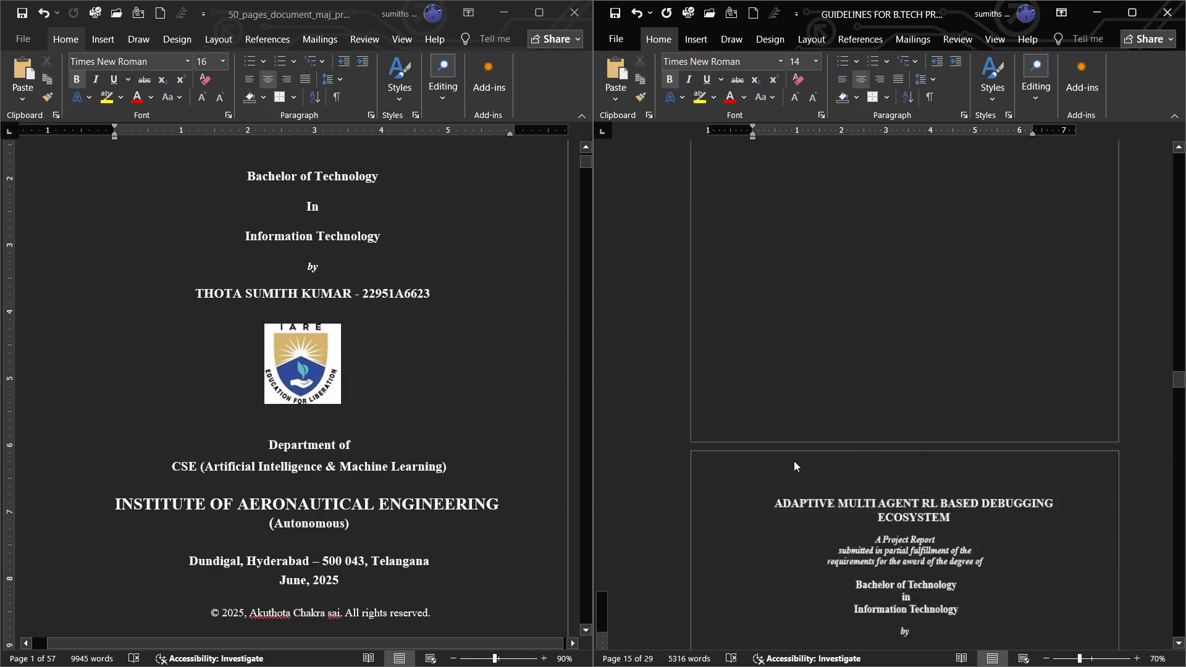
scroll(794, 461, "up", 3, "ctrl")
scroll(794, 461, "down", 1, "ctrl")
scroll(794, 461, "up", 3)
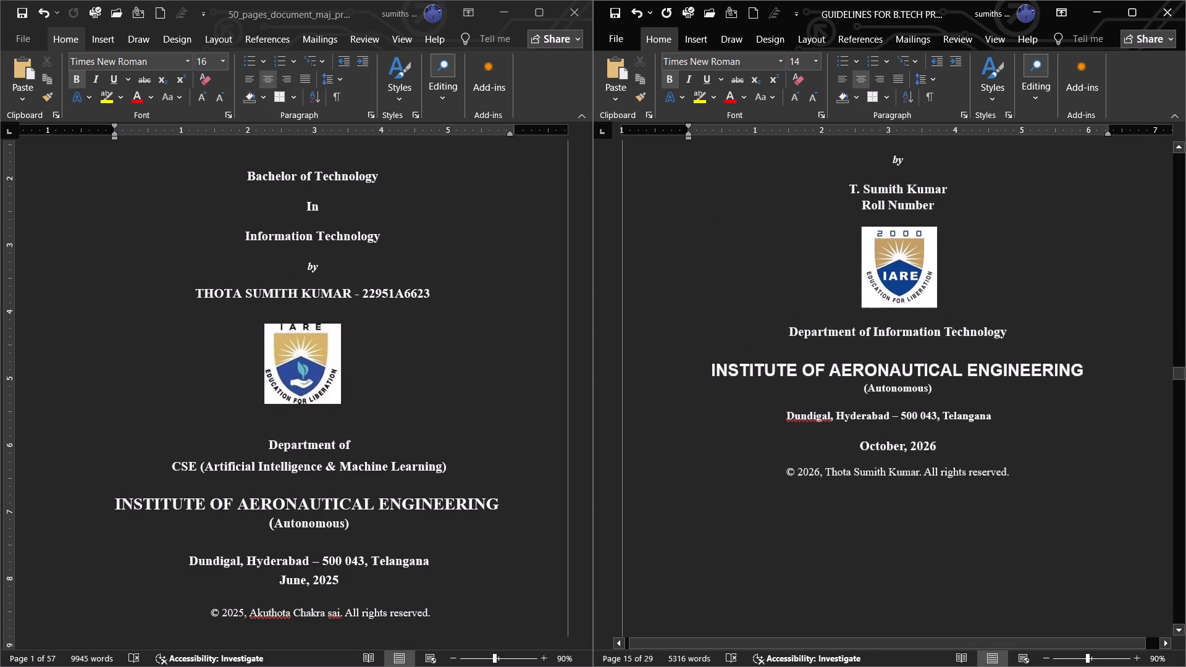
scroll(349, 402, "down", 3, "ctrl")
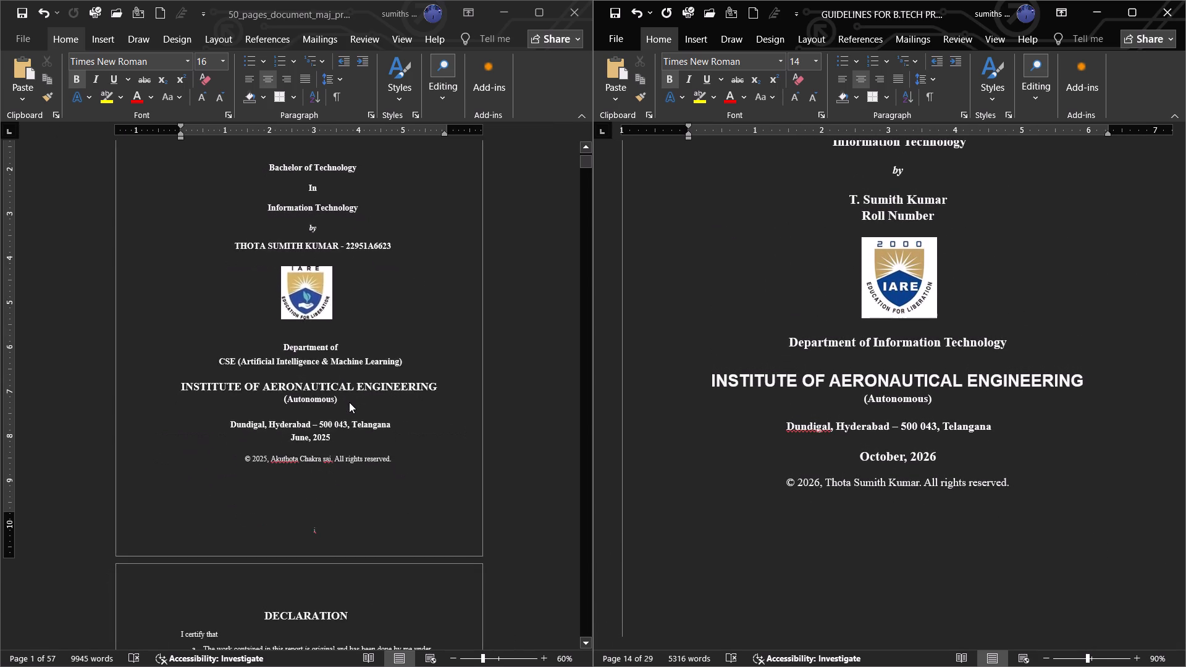
scroll(349, 402, "up", 1, "ctrl")
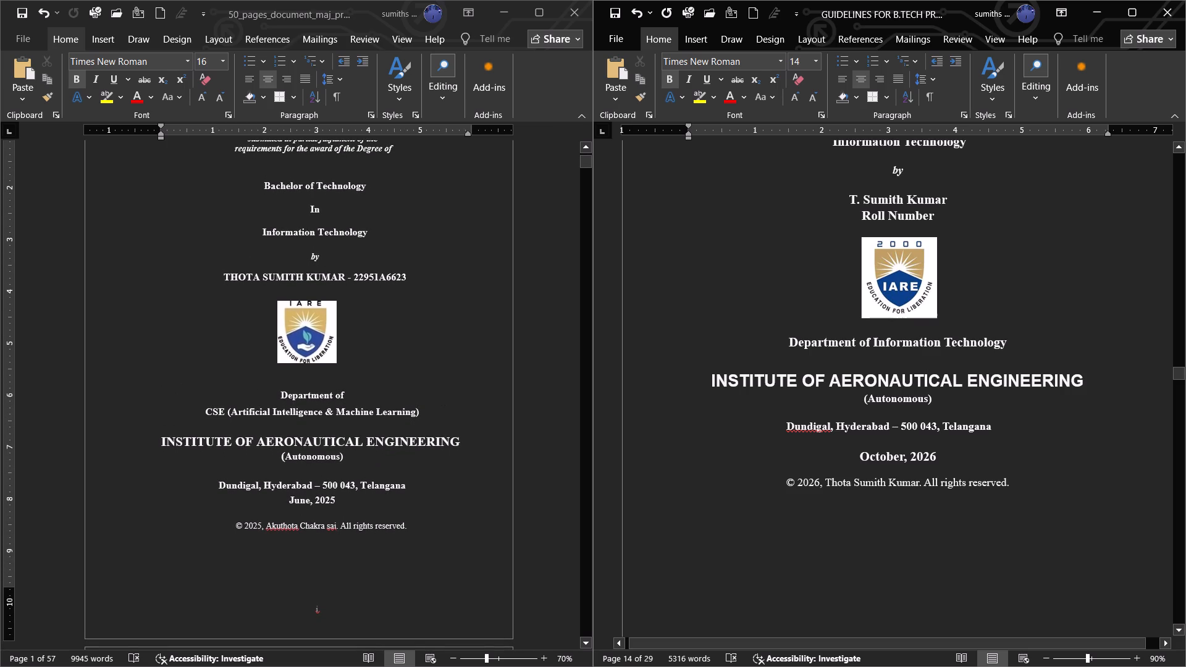
scroll(822, 434, "down", 2, "ctrl")
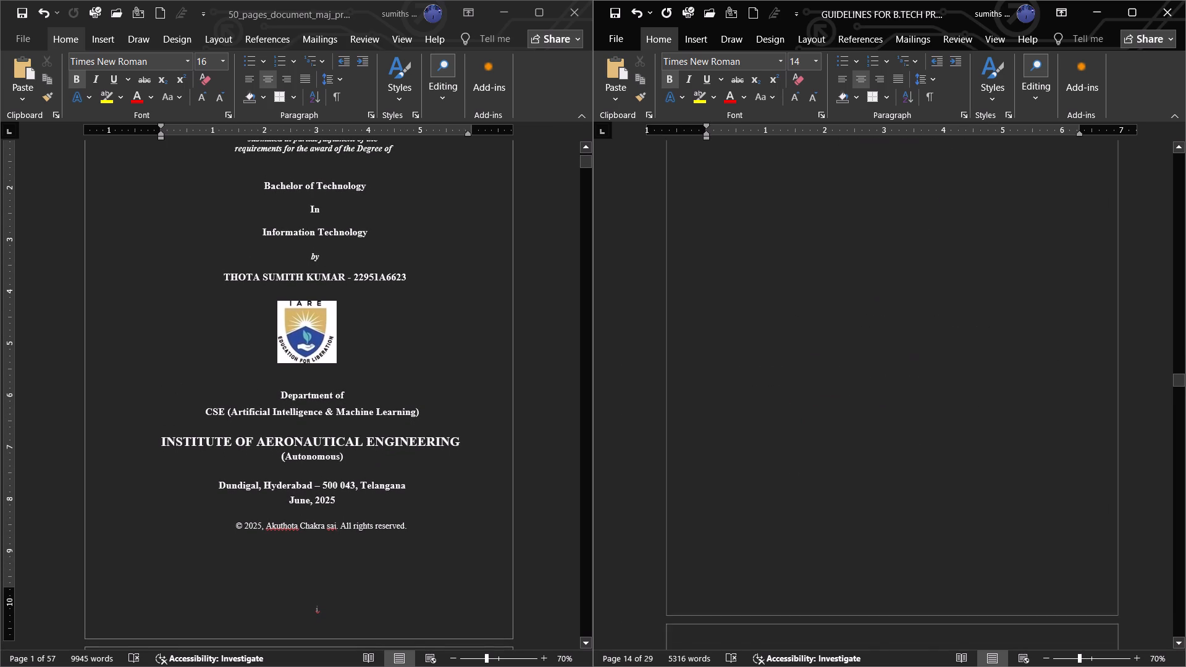
scroll(822, 434, "up", 1)
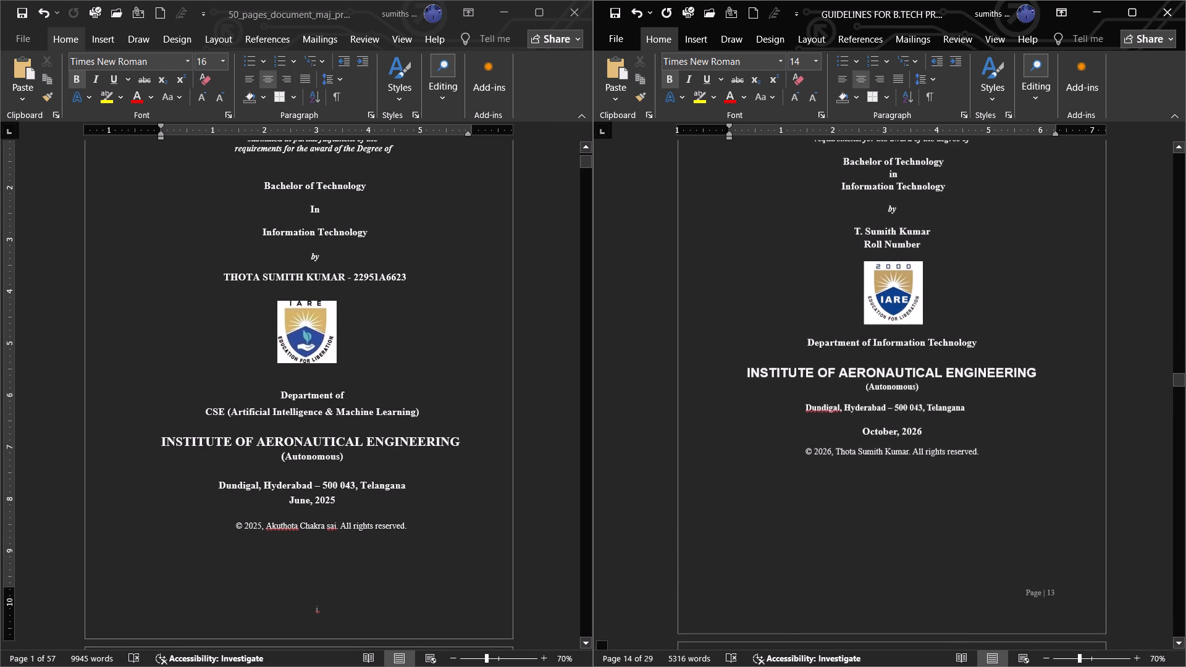
scroll(822, 434, "up", 2)
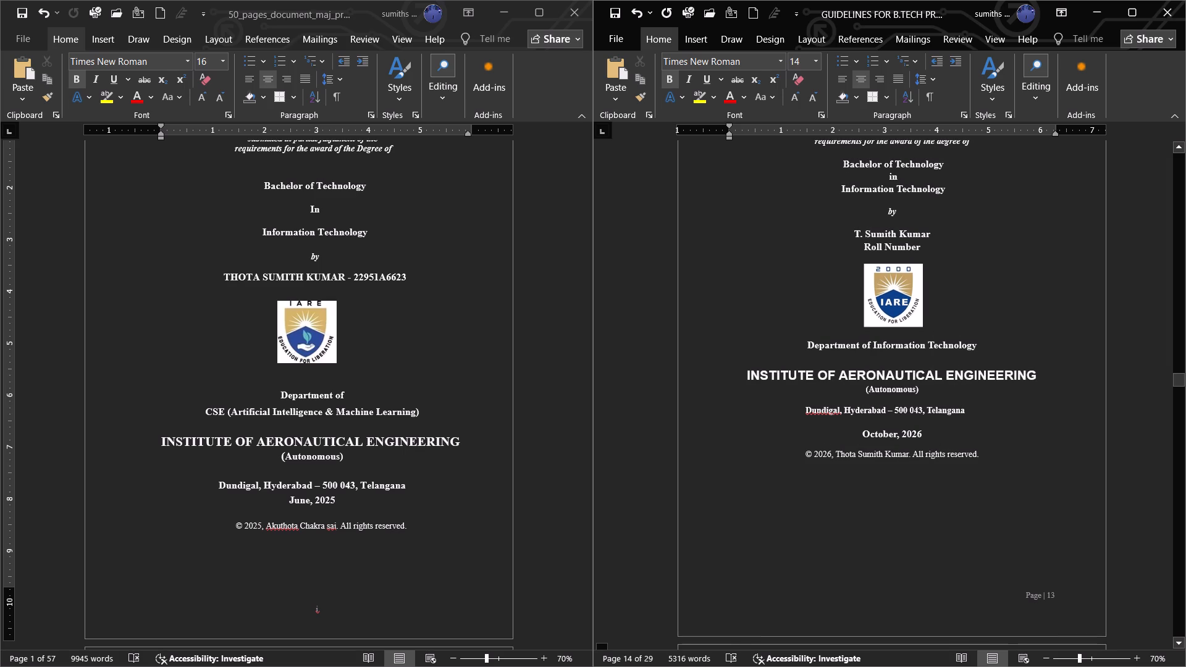
scroll(822, 434, "up", 1)
key("alt+Tab")
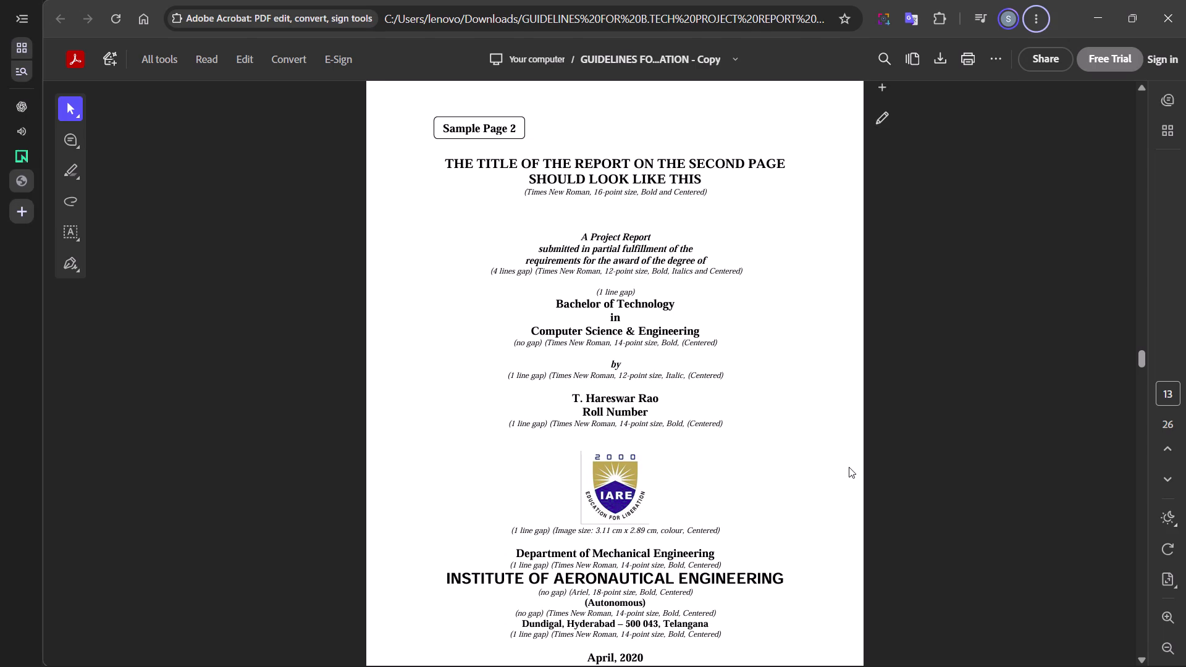
key("alt+Tab")
scroll(819, 320, "up", 2)
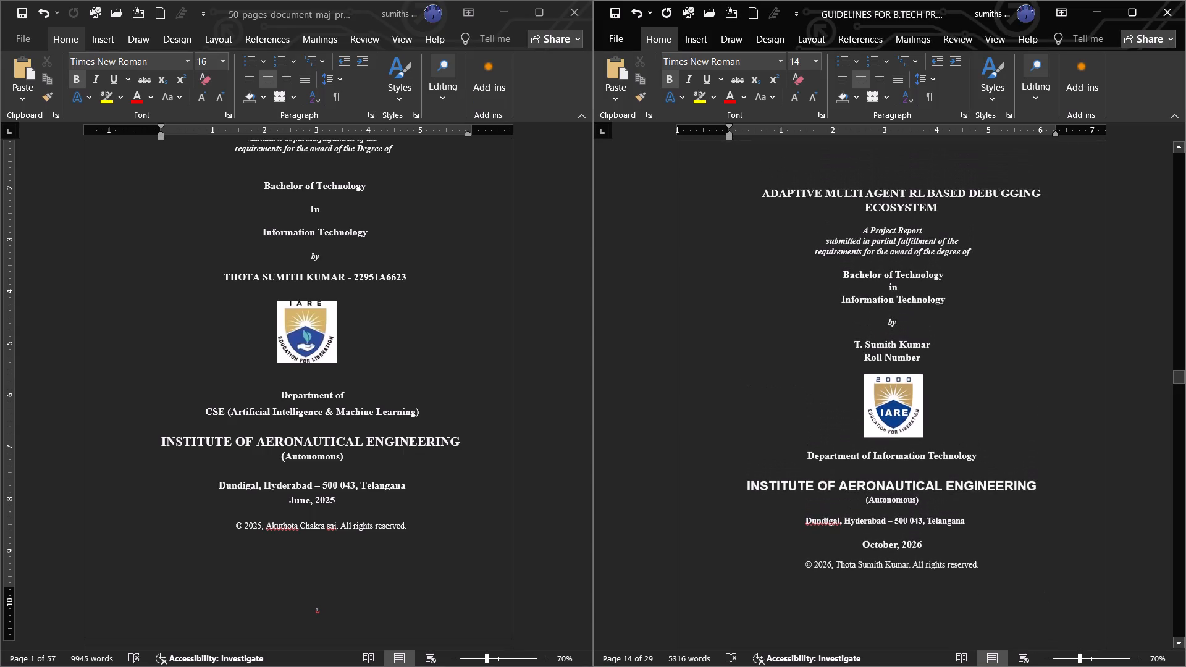
scroll(821, 268, "down", 1)
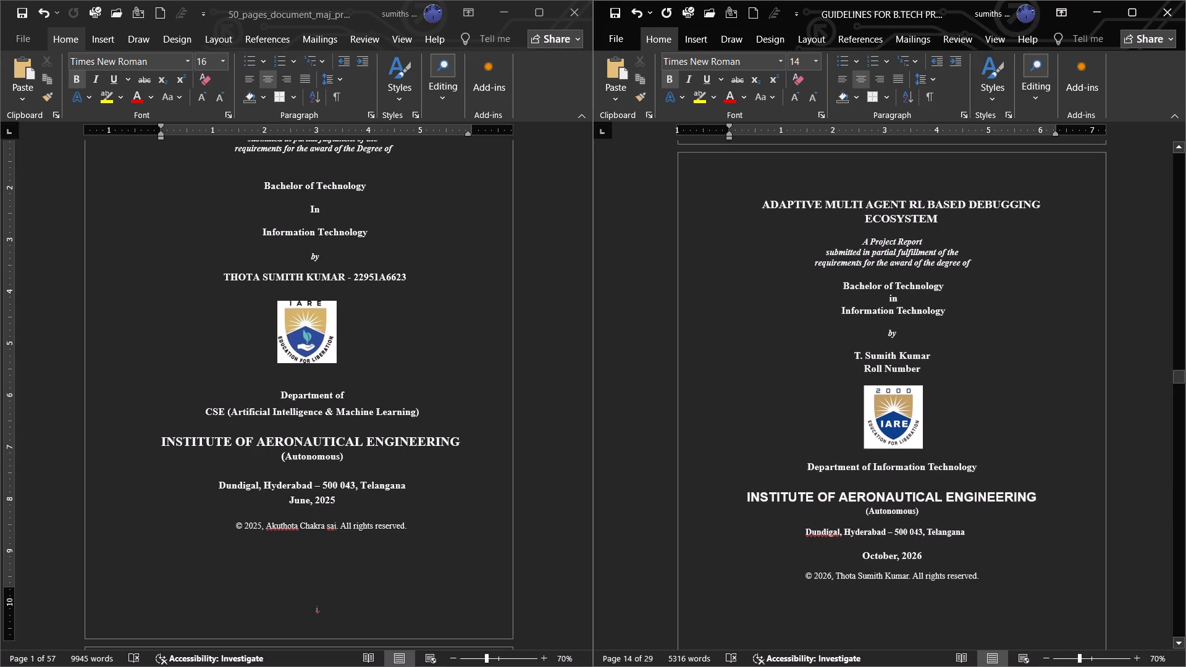
scroll(821, 268, "down", 1)
scroll(299, 232, "up", 1)
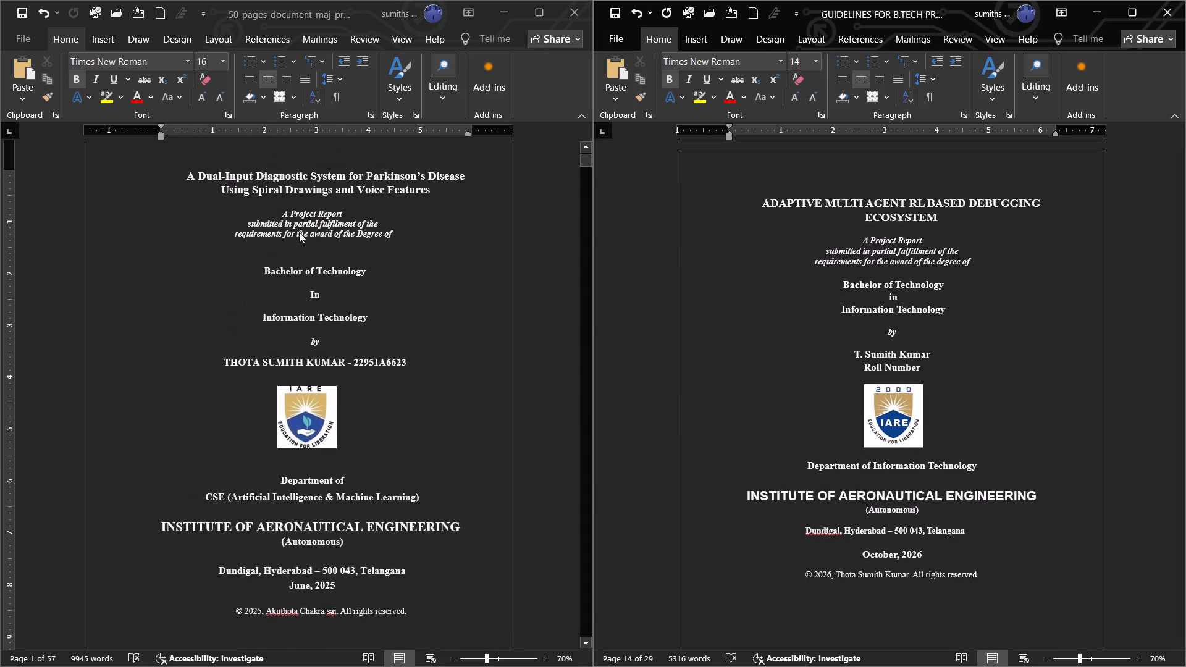
scroll(299, 232, "up", 2)
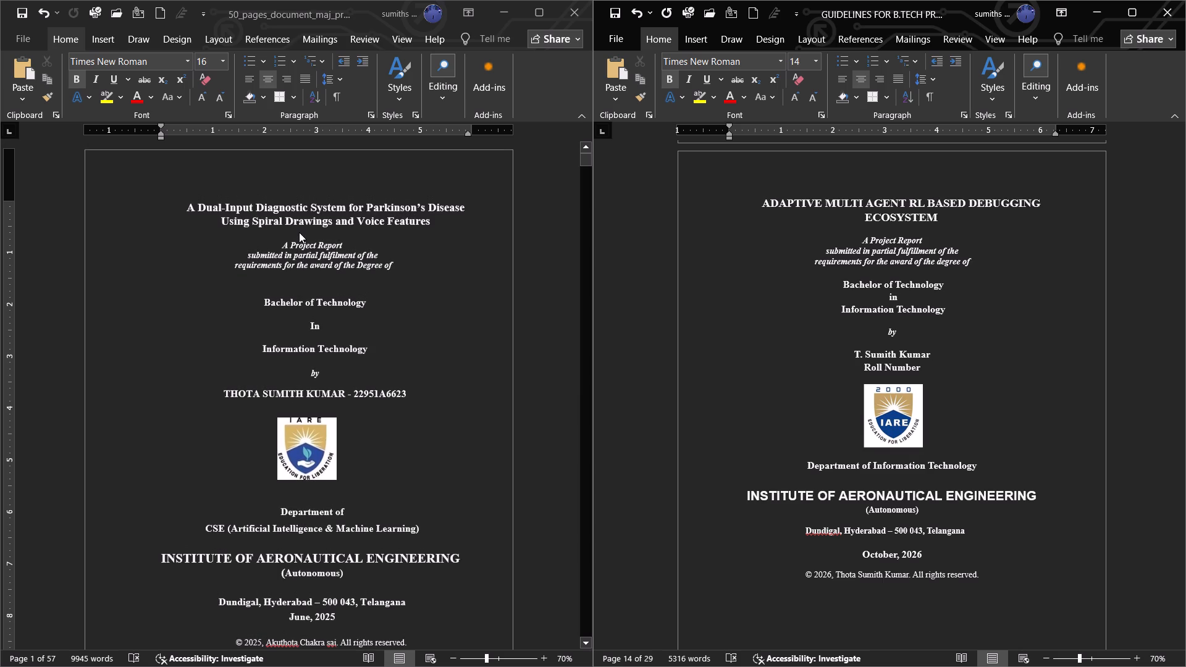
scroll(299, 232, "up", 1)
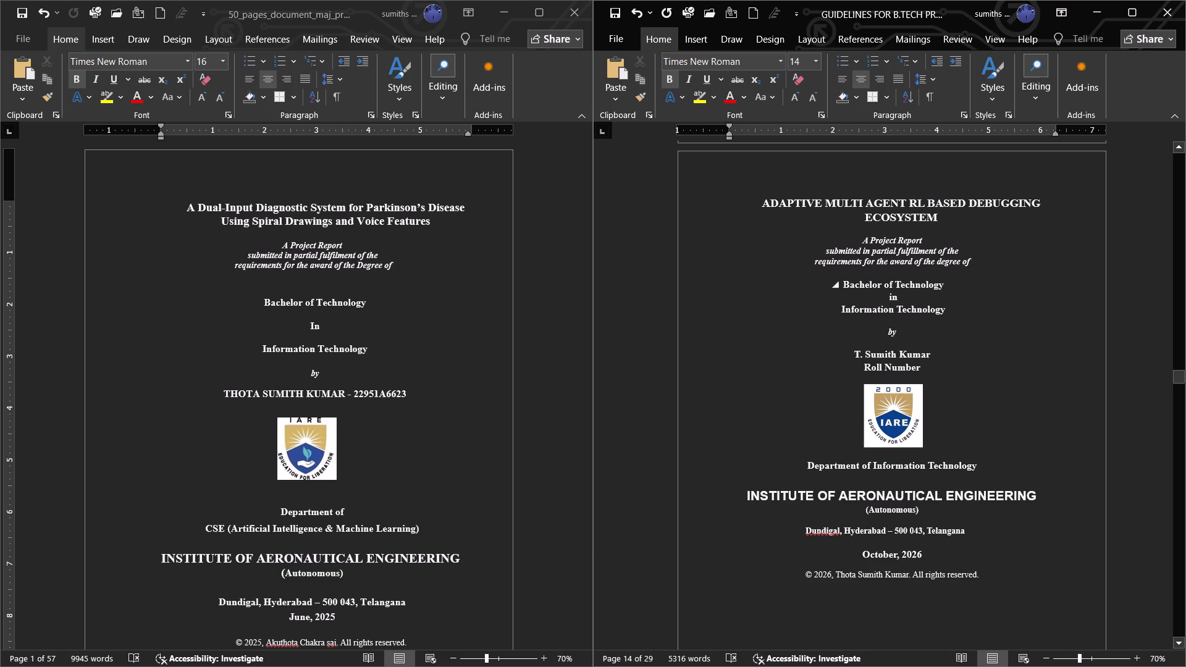
Following Sample Page 2, insert one more empty line above "Bachelor of Technology" on the title page and save the report.
left_click(959, 267)
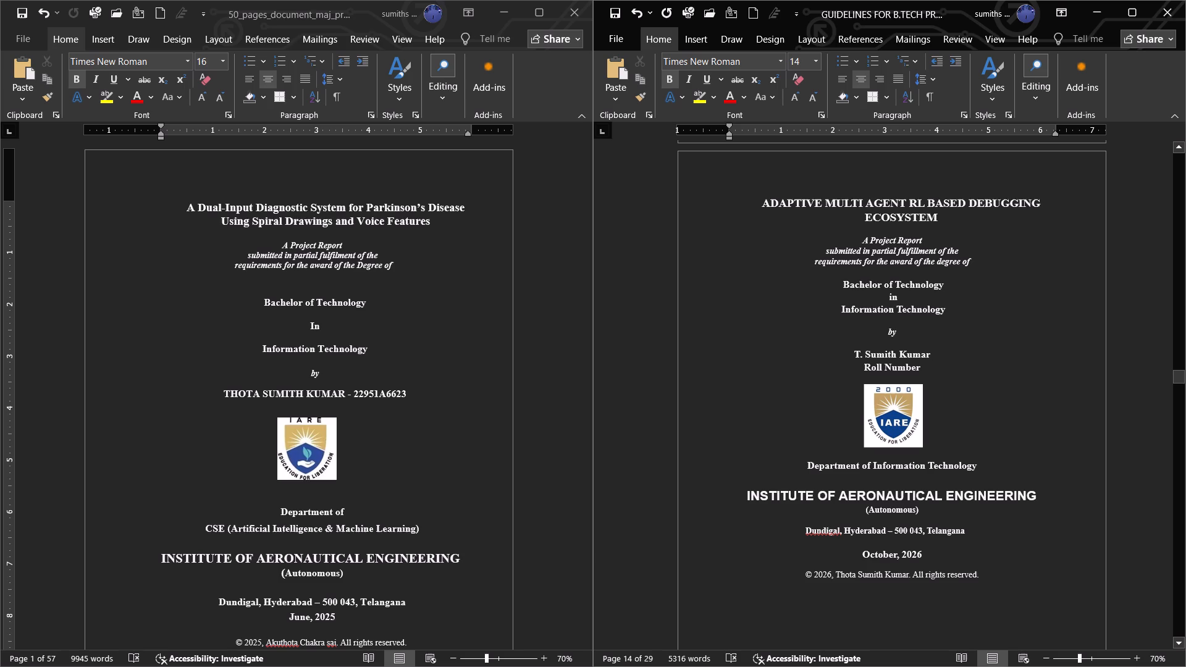
left_click(935, 271)
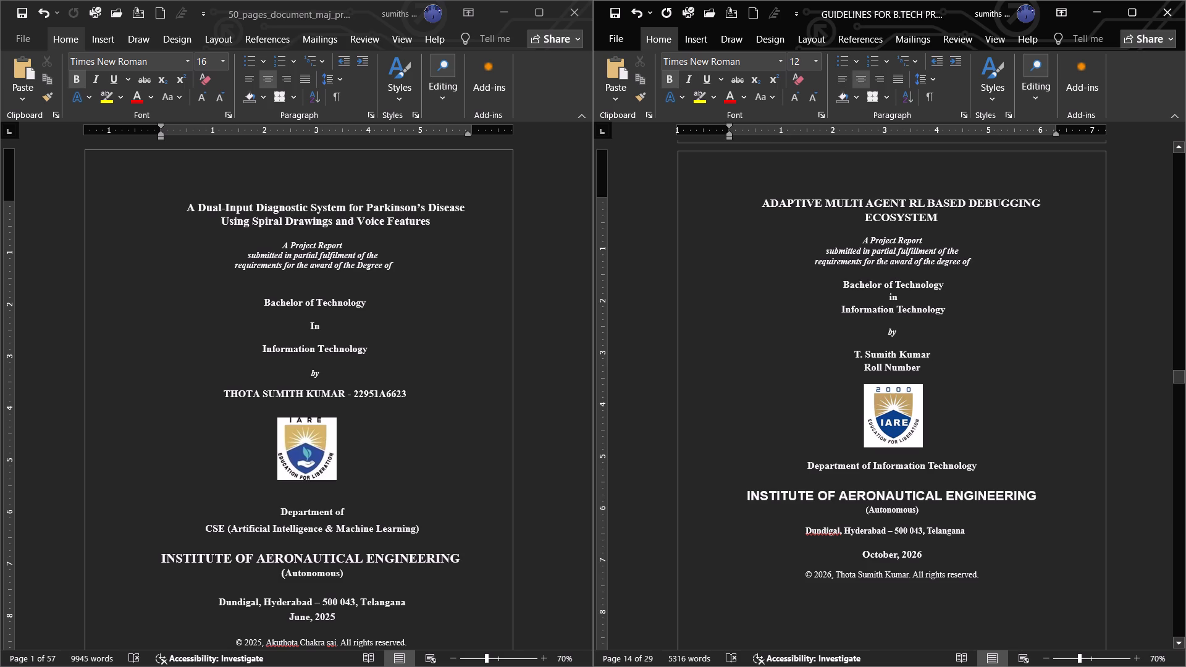
key("alt+Tab")
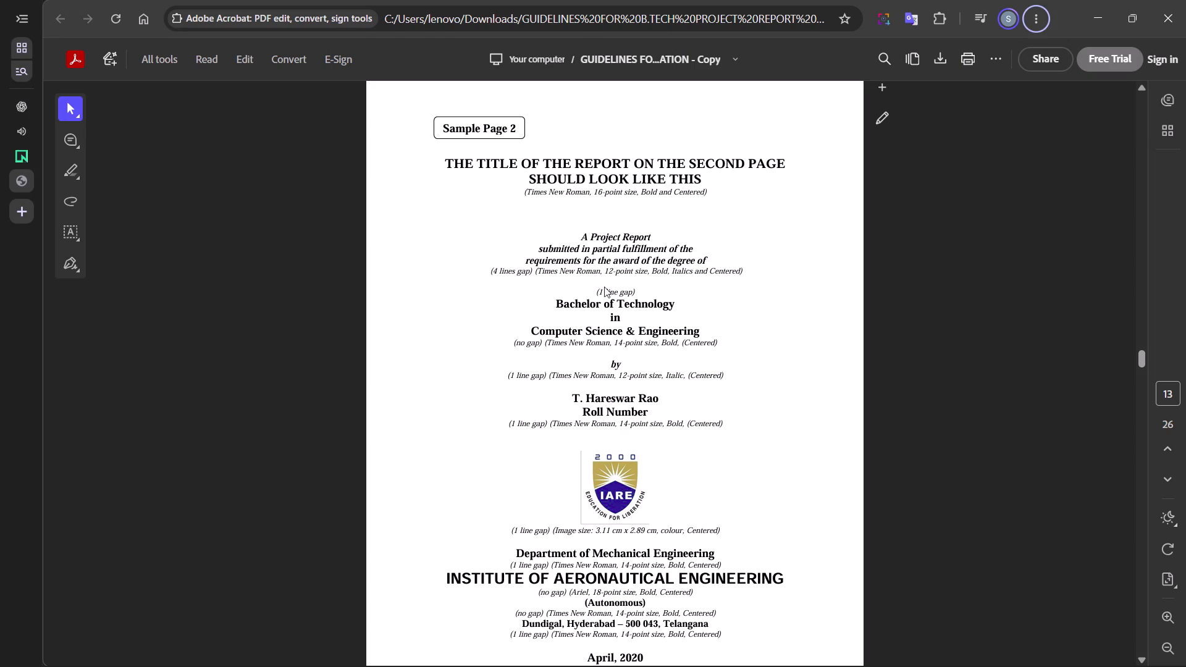
key("alt+Tab")
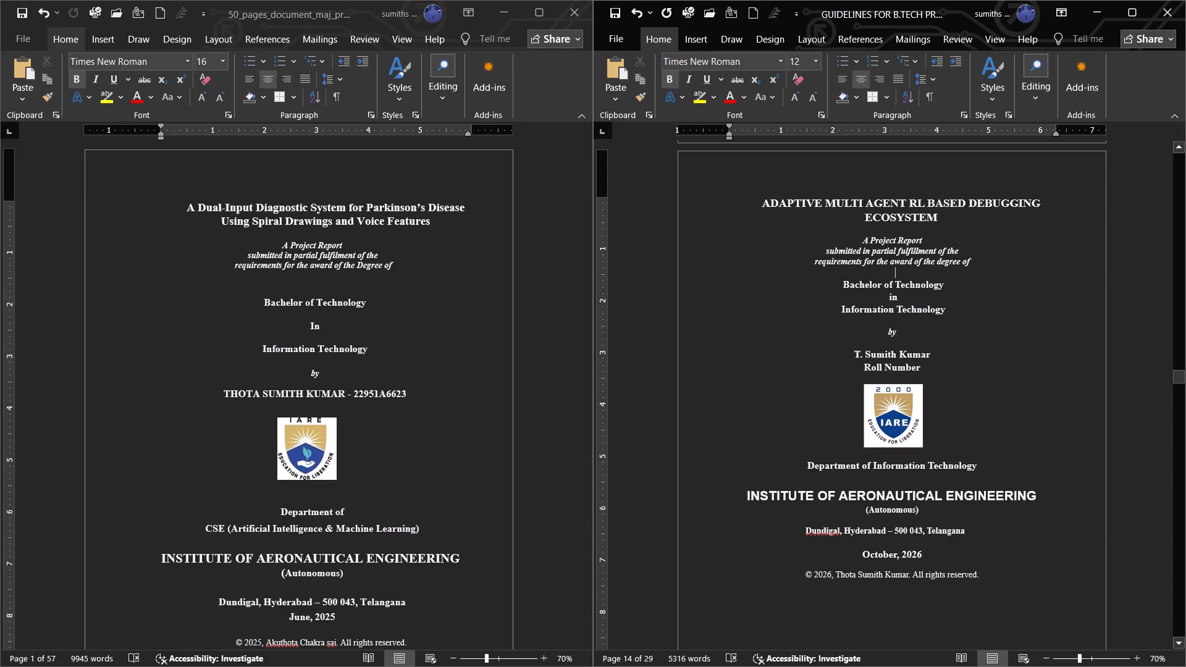
key("Return")
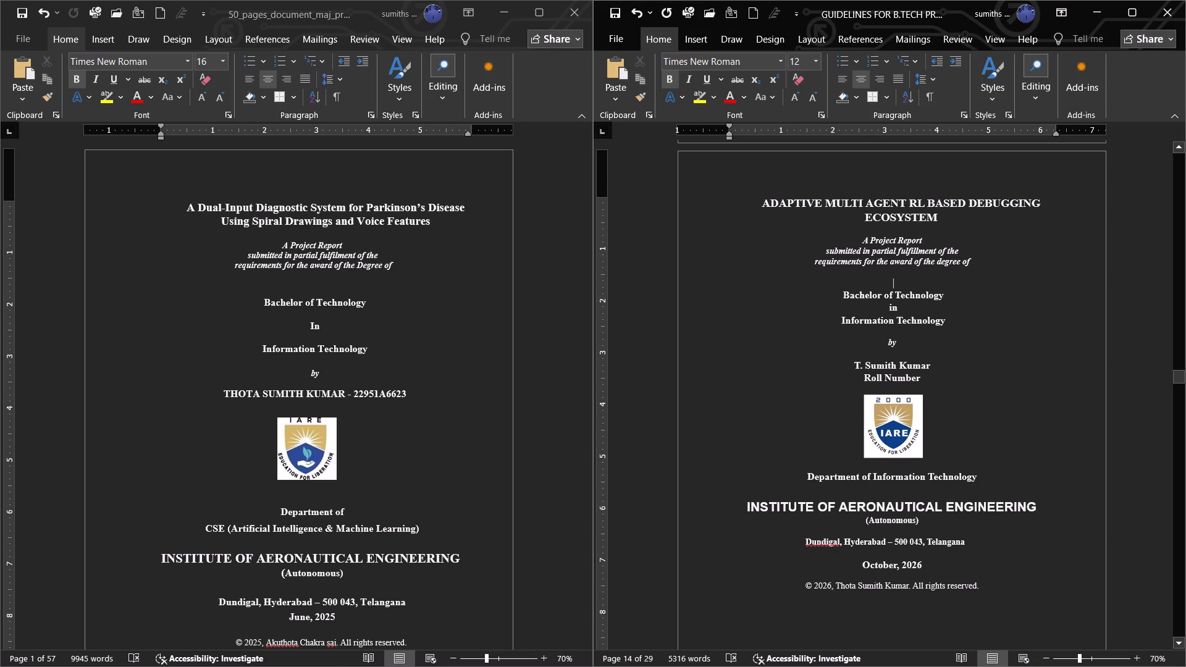
key("ctrl+s")
Replace the "Roll Number" placeholder below the student's name with the student's roll number, its letters in capitals, and save the report.
key("alt+Tab")
key("alt+Tab")
key("alt+Tab")
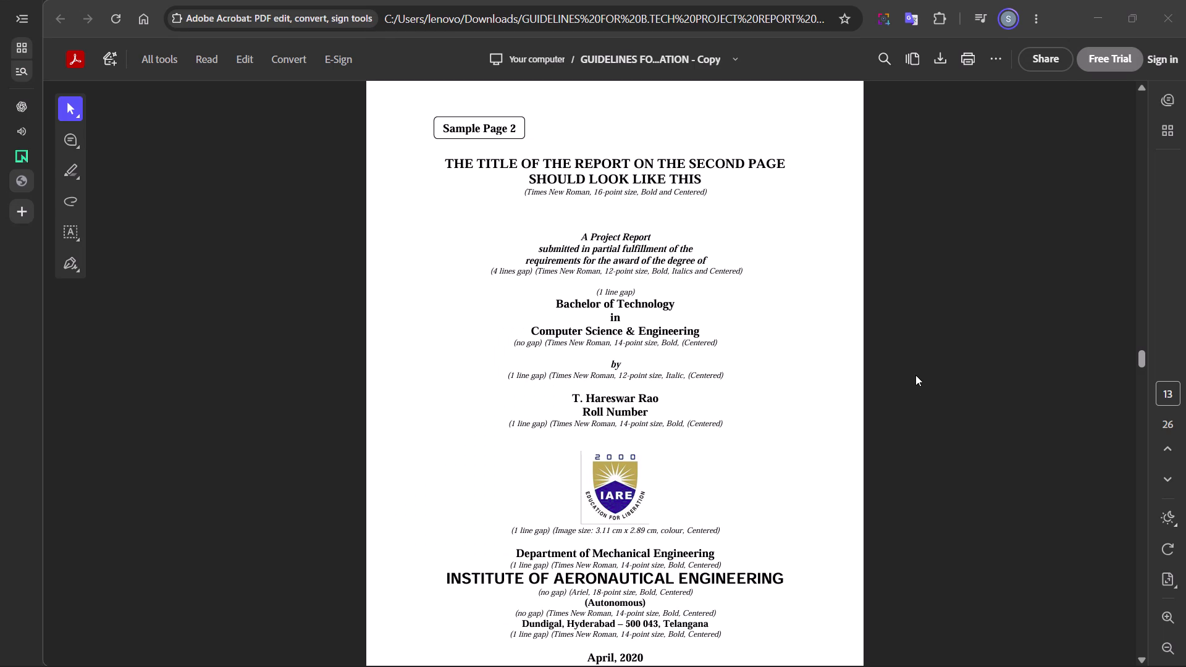
key("alt+Tab")
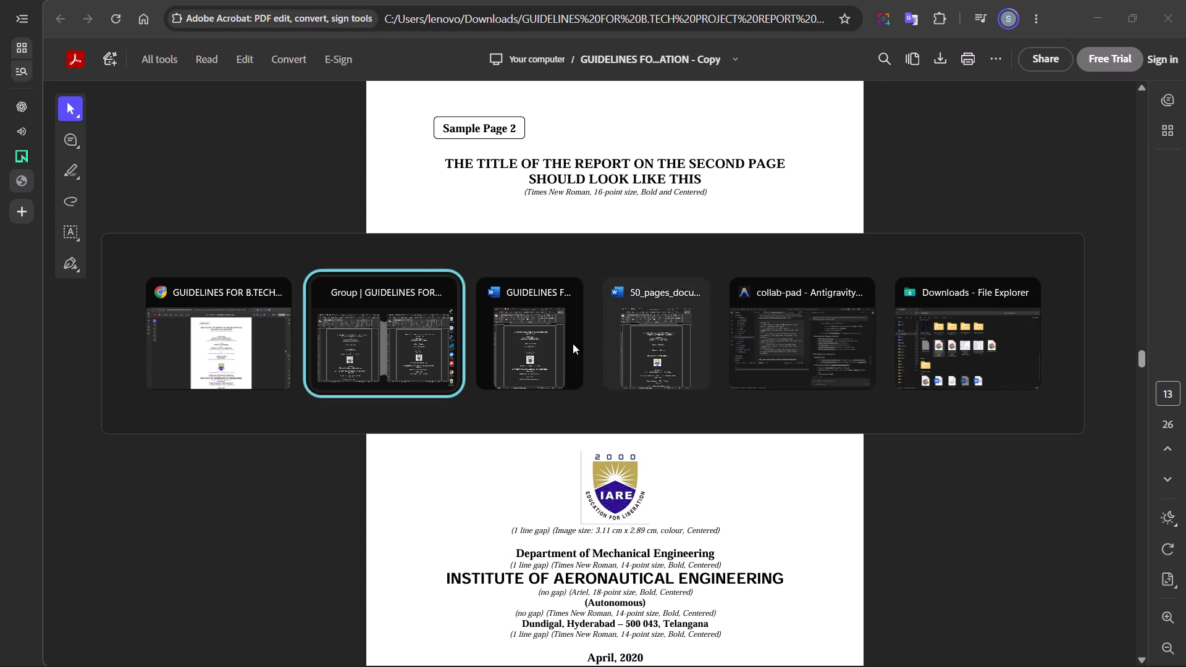
left_click(427, 329)
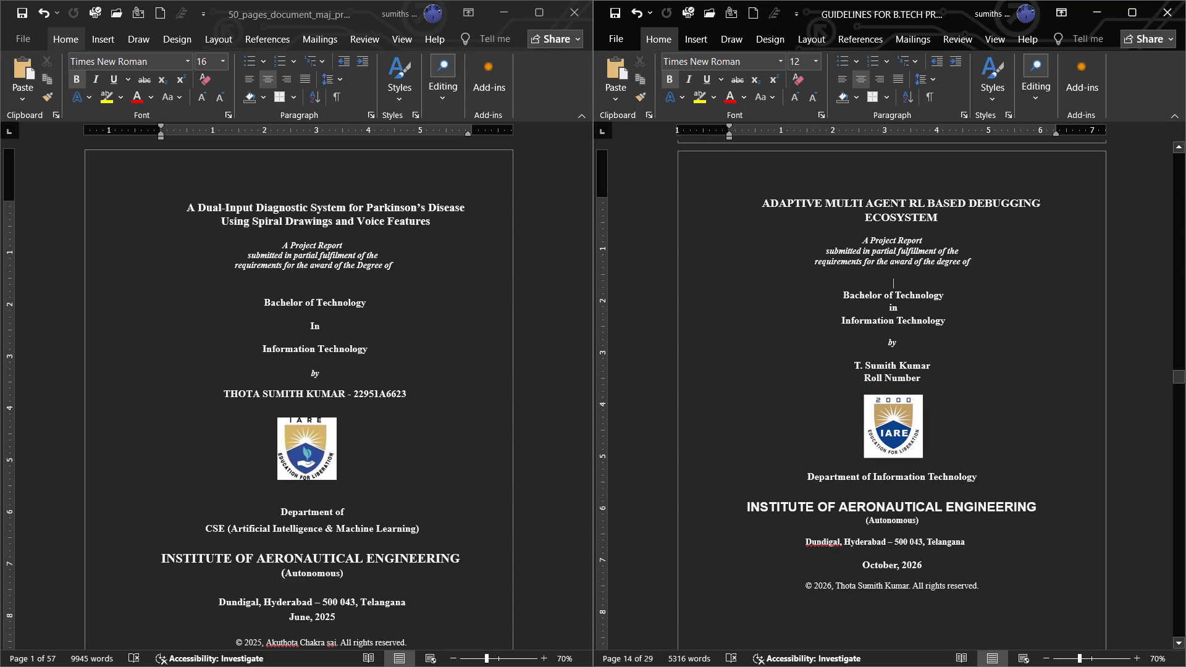
left_click(927, 375)
key("Left")
key("BackSpace")
key("BackSpace")
key("BackSpace")
key("BackSpace")
key("BackSpace")
key("BackSpace")
key("BackSpace")
key("BackSpace")
key("BackSpace")
key("BackSpace")
key("BackSpace")
key("BackSpace")
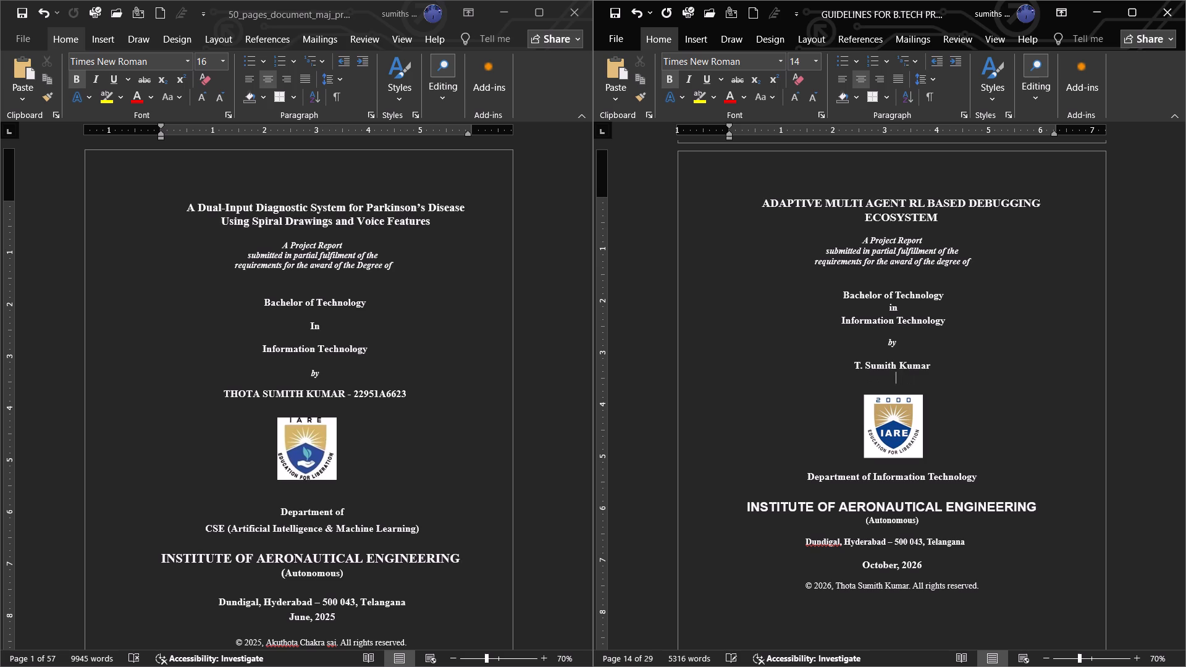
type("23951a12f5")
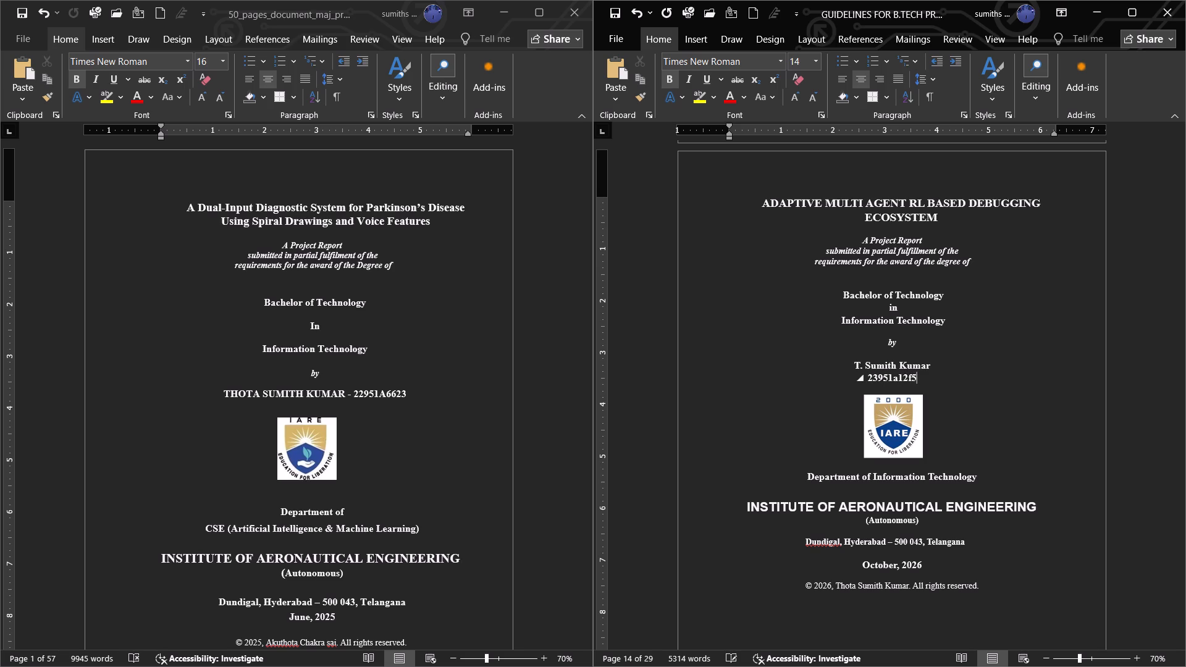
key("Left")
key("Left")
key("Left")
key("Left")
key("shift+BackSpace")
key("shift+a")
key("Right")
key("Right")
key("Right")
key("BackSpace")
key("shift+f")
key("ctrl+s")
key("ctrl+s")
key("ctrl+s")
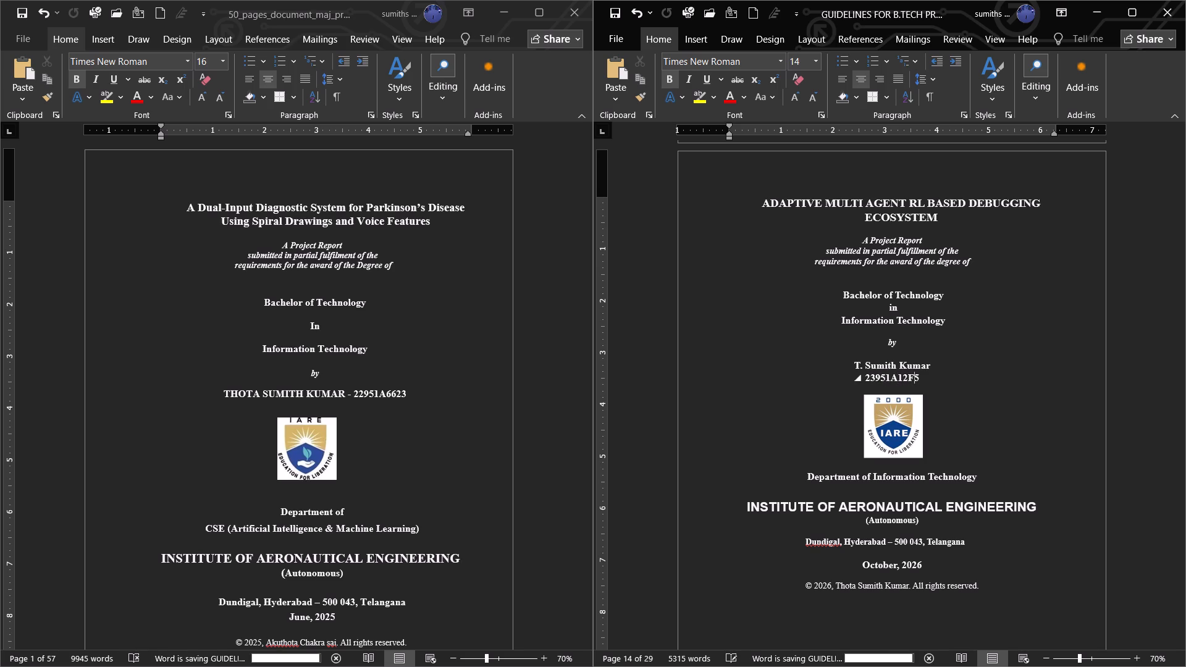
Compare the title page's gaps around the student's name, roll number and logo with Sample Page 2 in the guidelines PDF.
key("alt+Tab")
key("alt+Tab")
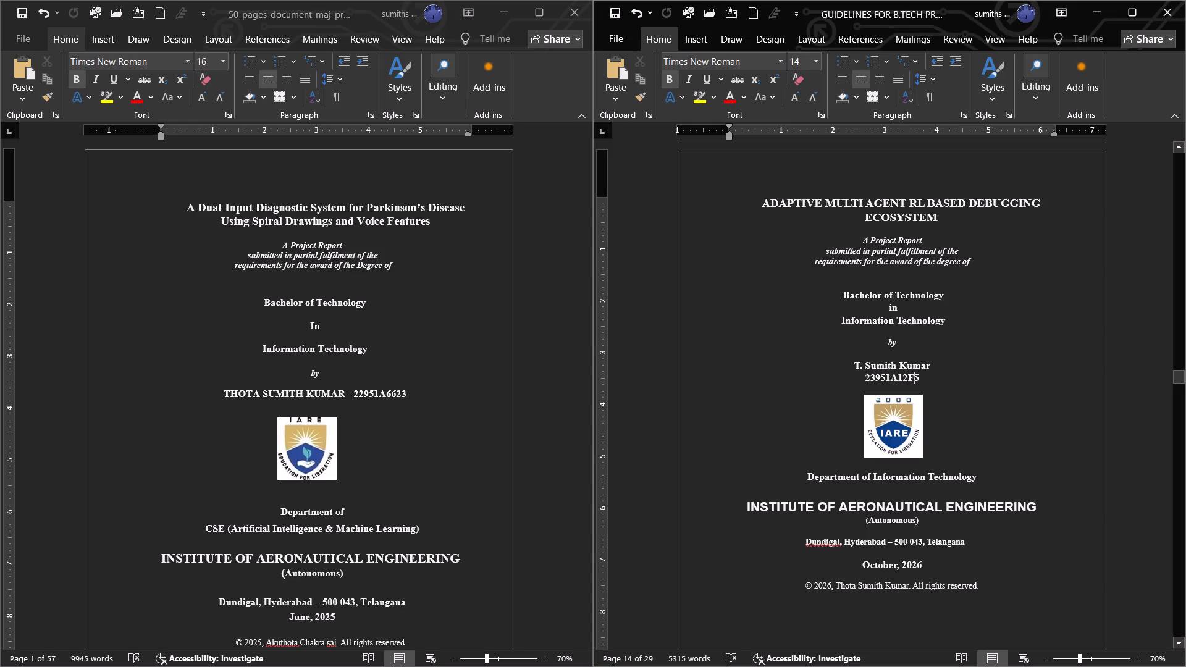
left_click(938, 400)
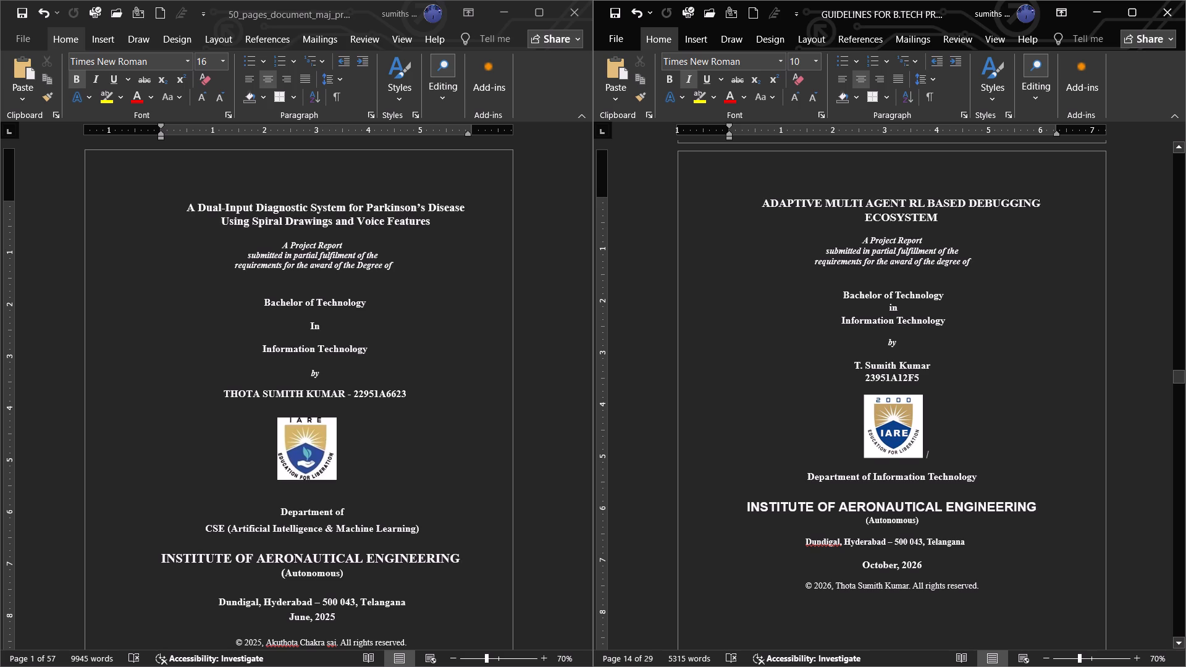
scroll(908, 452, "down", 1)
key("alt+Tab")
scroll(815, 437, "down", 1)
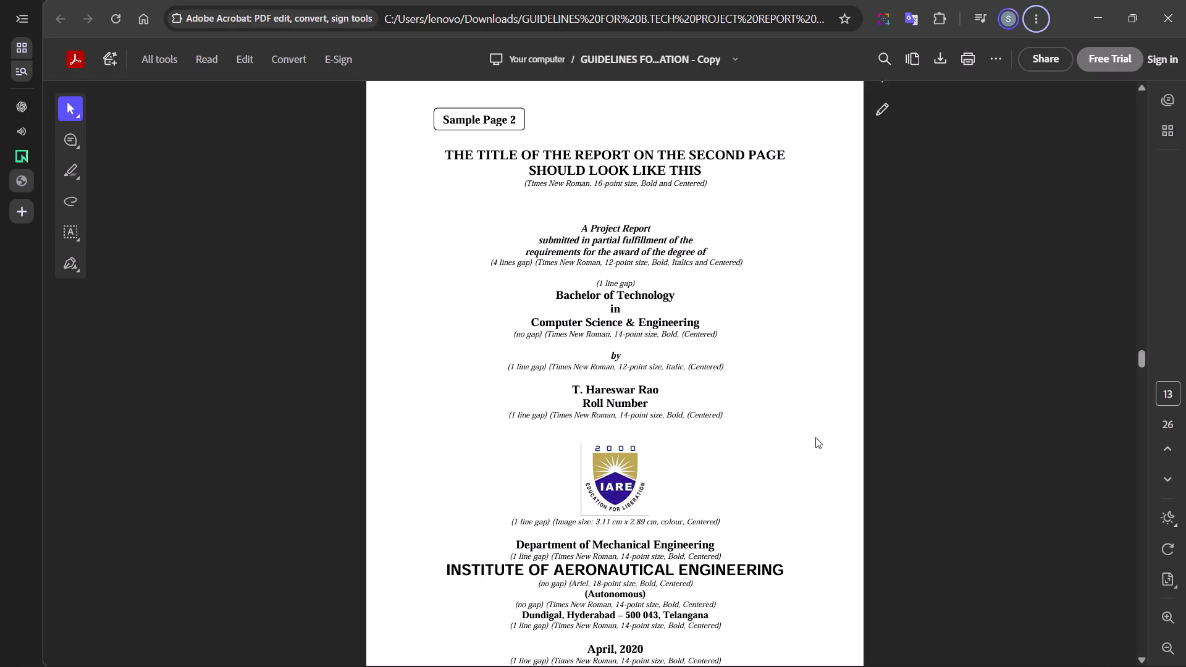
scroll(815, 437, "down", 1)
scroll(751, 419, "down", 1)
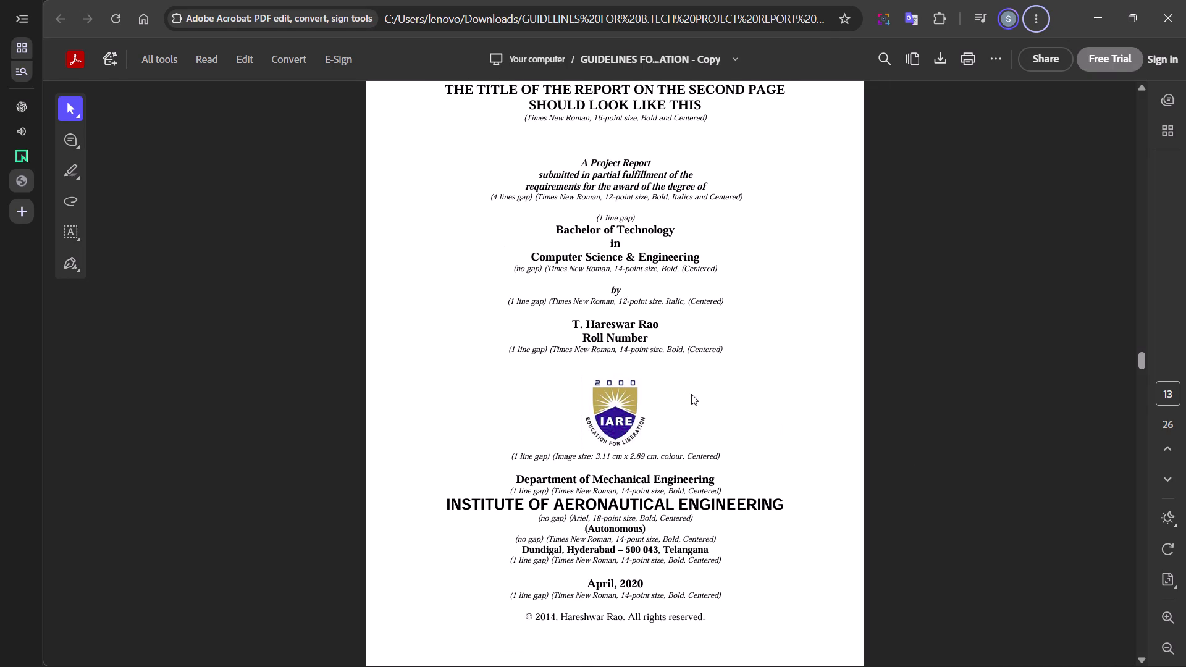
key("alt+Tab")
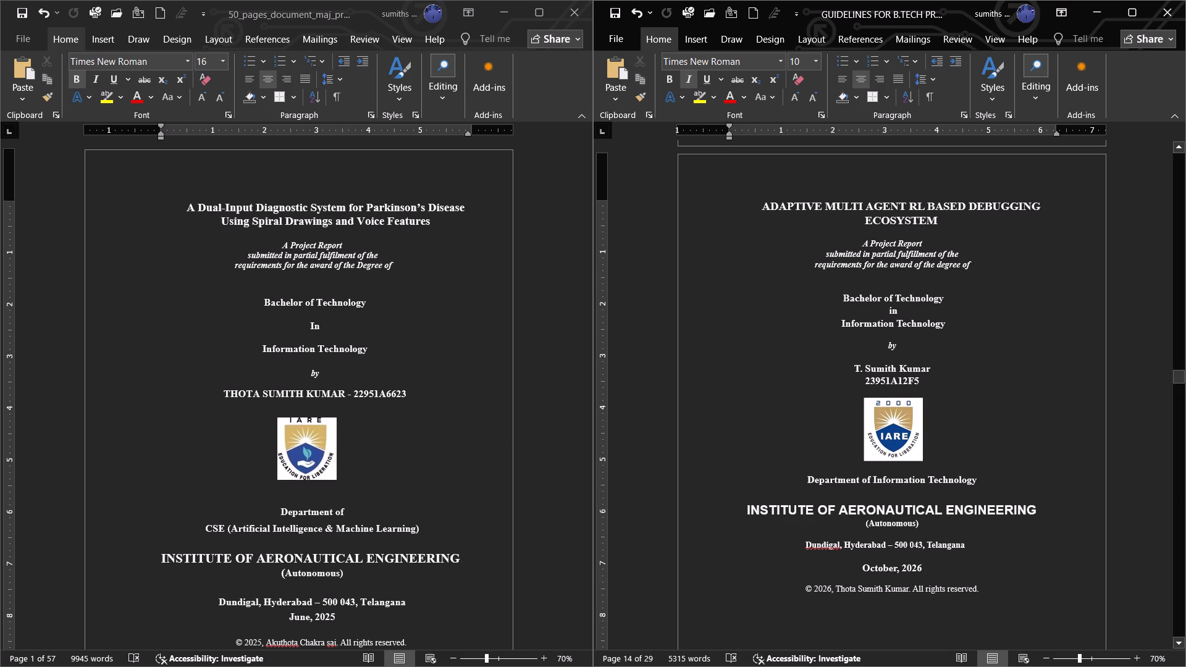
key("alt+Tab")
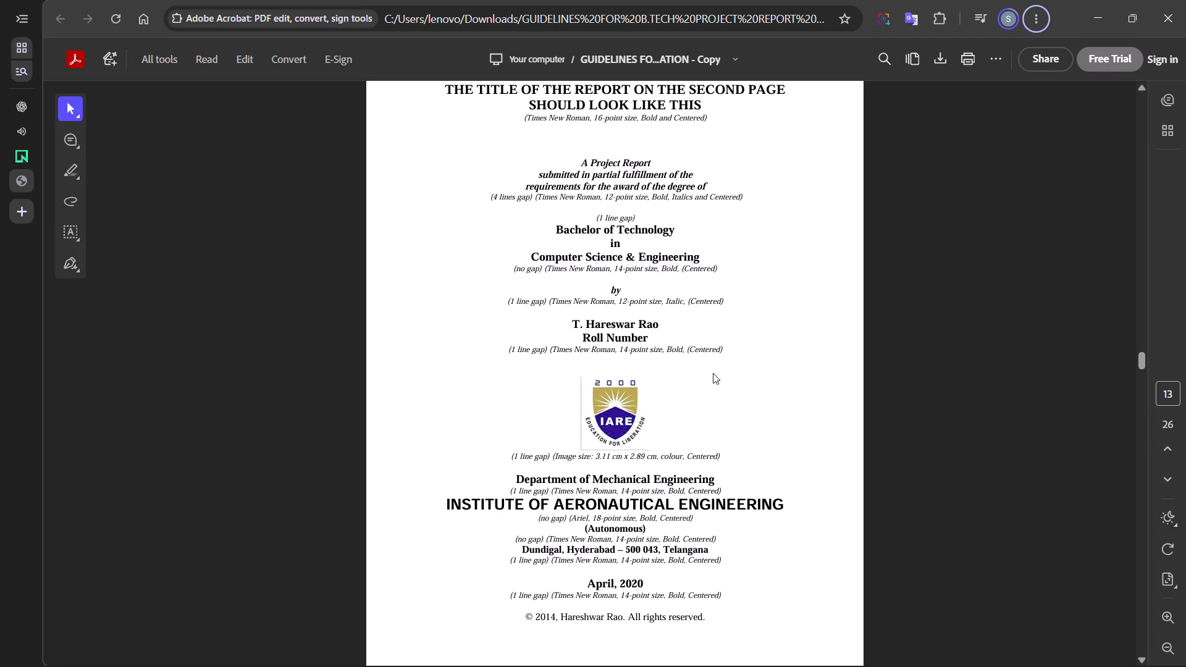
key("alt+Tab")
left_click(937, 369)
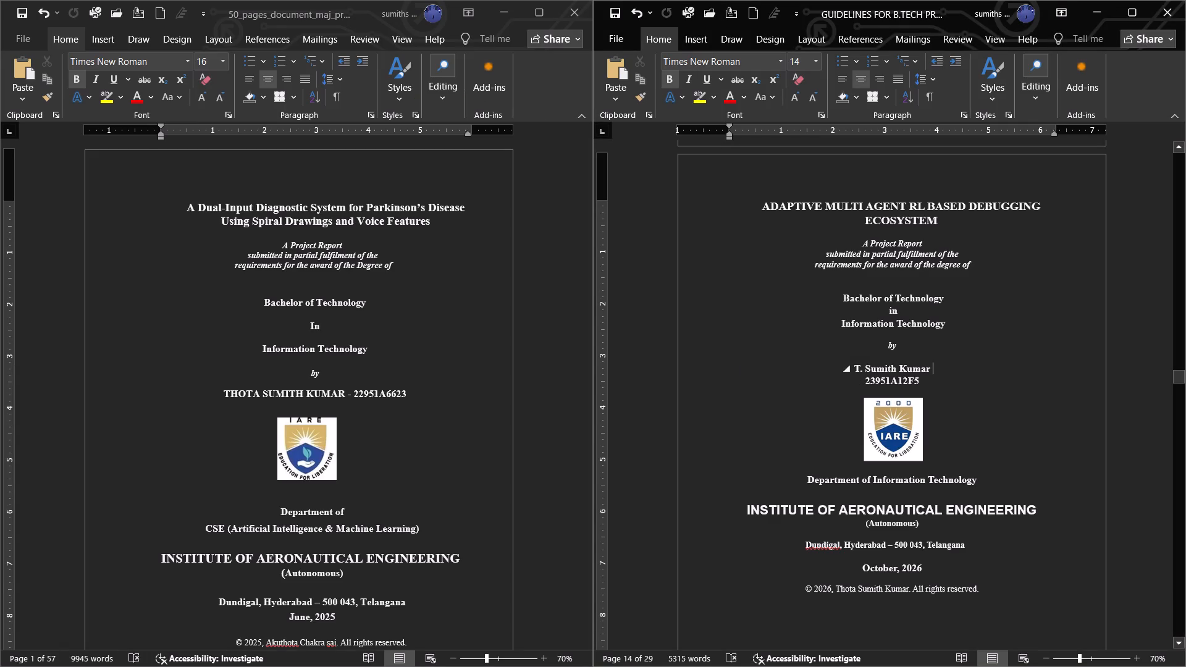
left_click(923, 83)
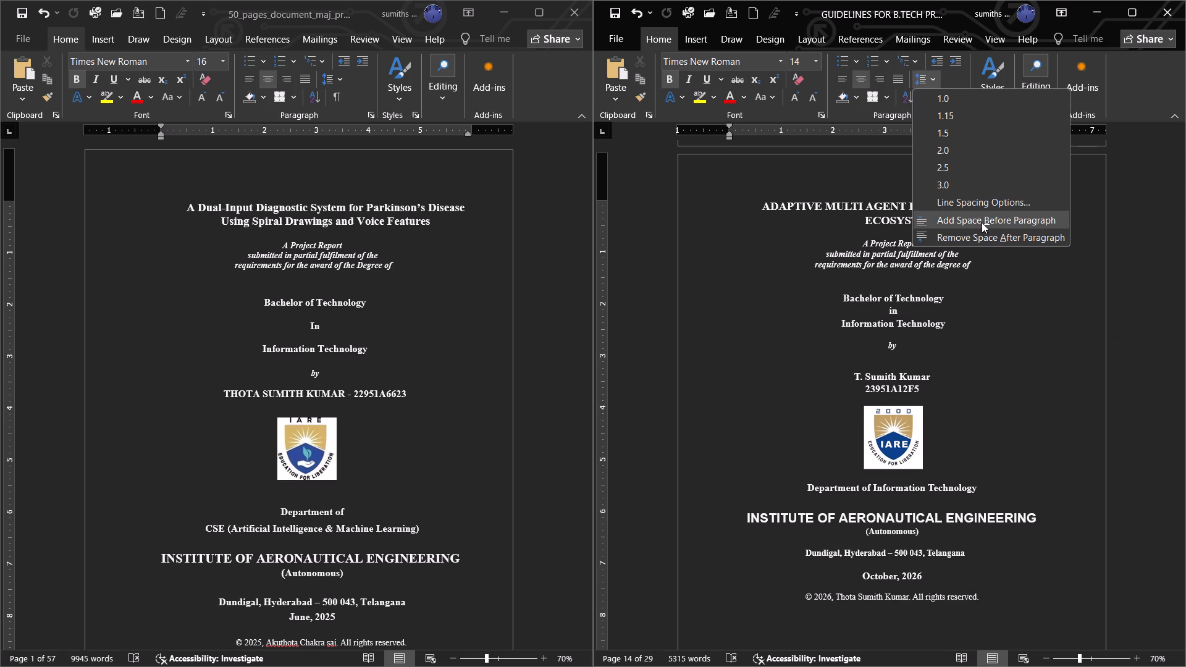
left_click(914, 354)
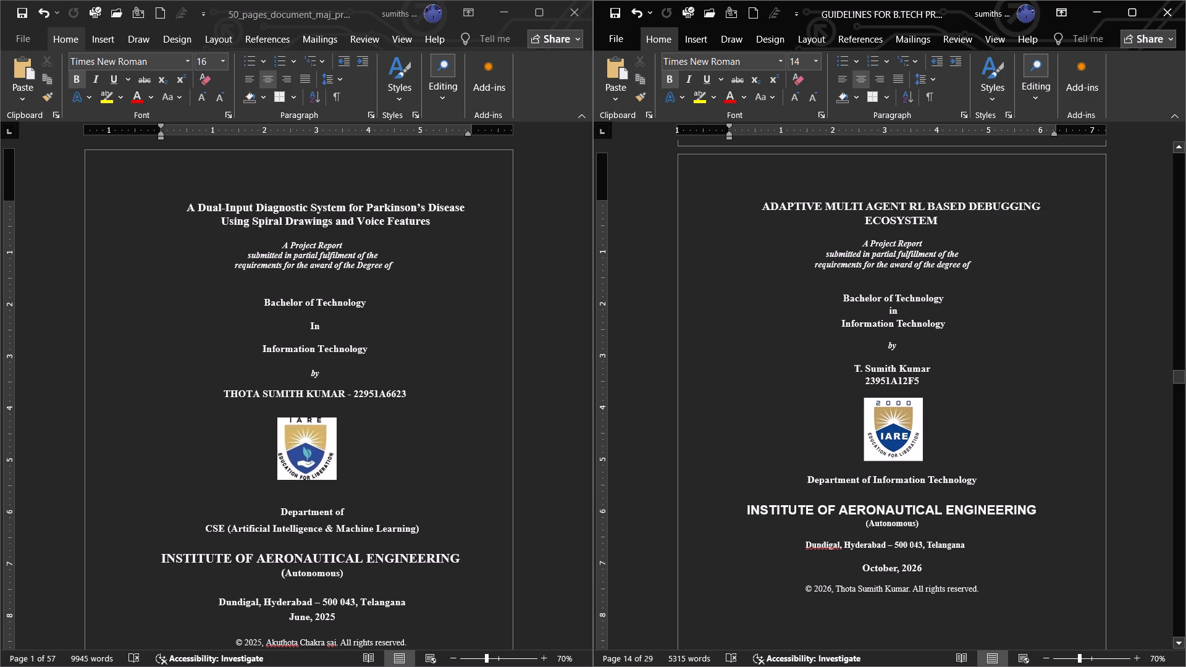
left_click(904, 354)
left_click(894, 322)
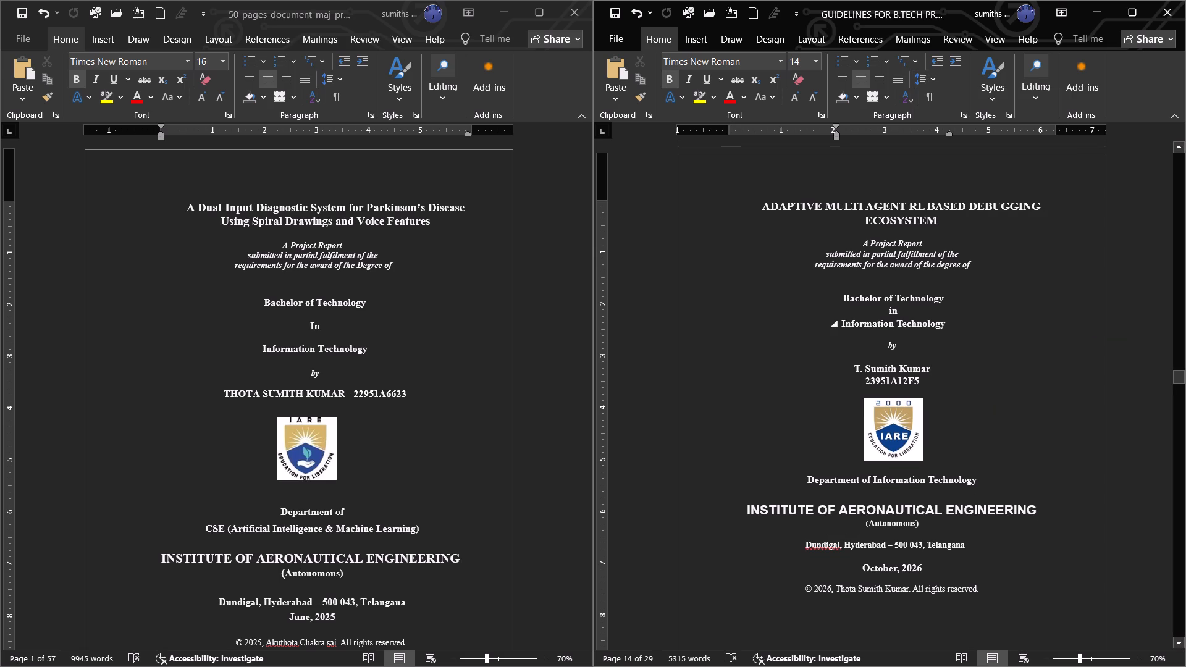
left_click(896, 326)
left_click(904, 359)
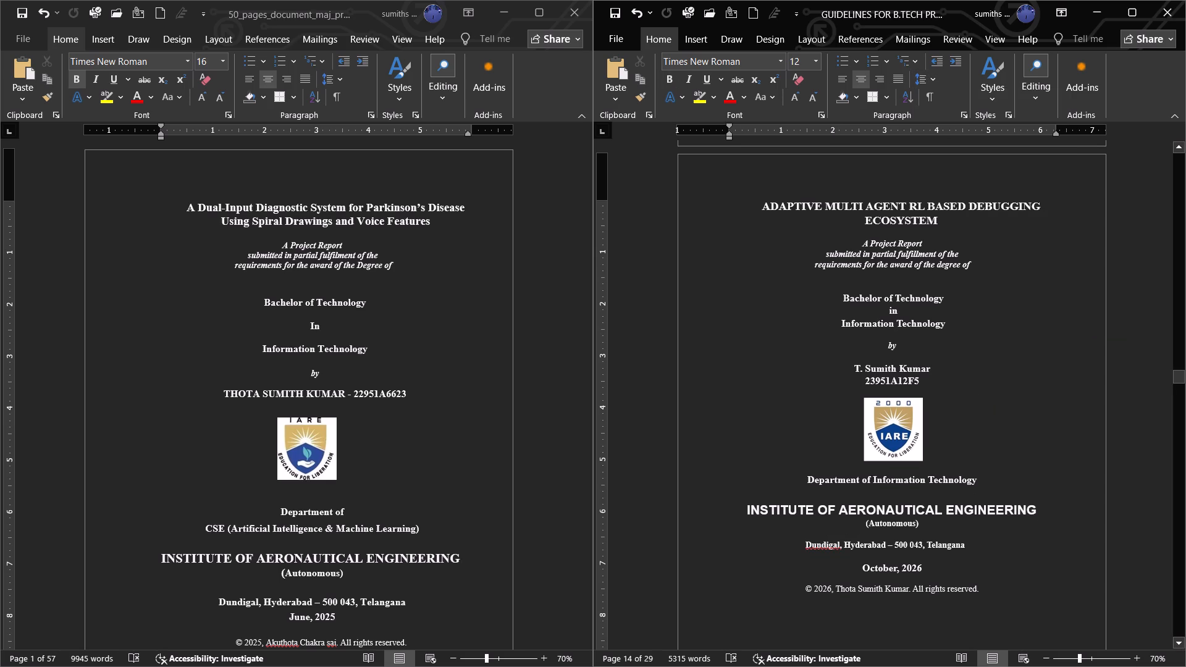
Compare the lower half of the title page, from the logo to the copyright line, with the earlier report and Sample Page 2.
scroll(852, 461, "down", 1)
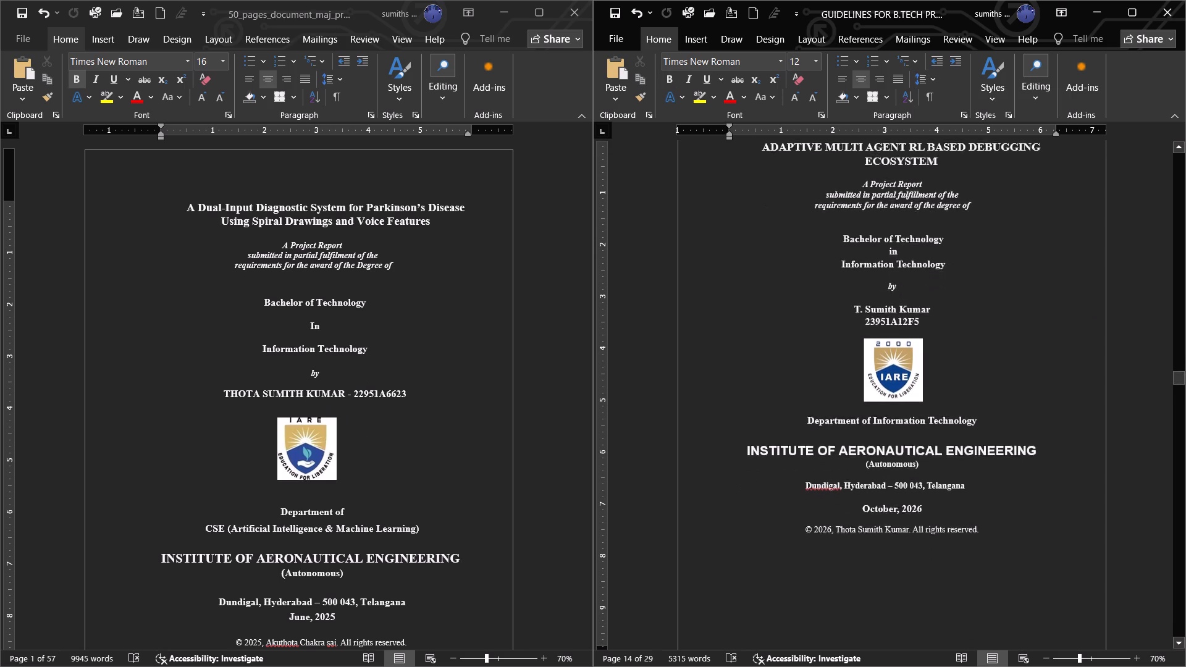
scroll(362, 492, "down", 2)
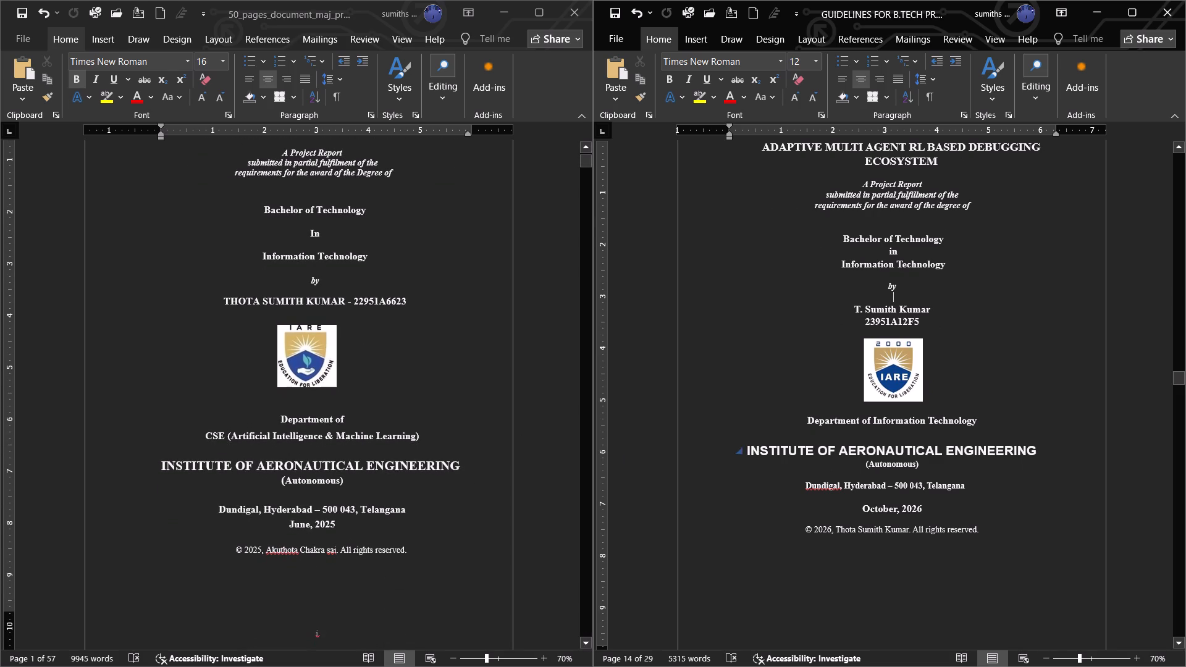
scroll(760, 447, "down", 2)
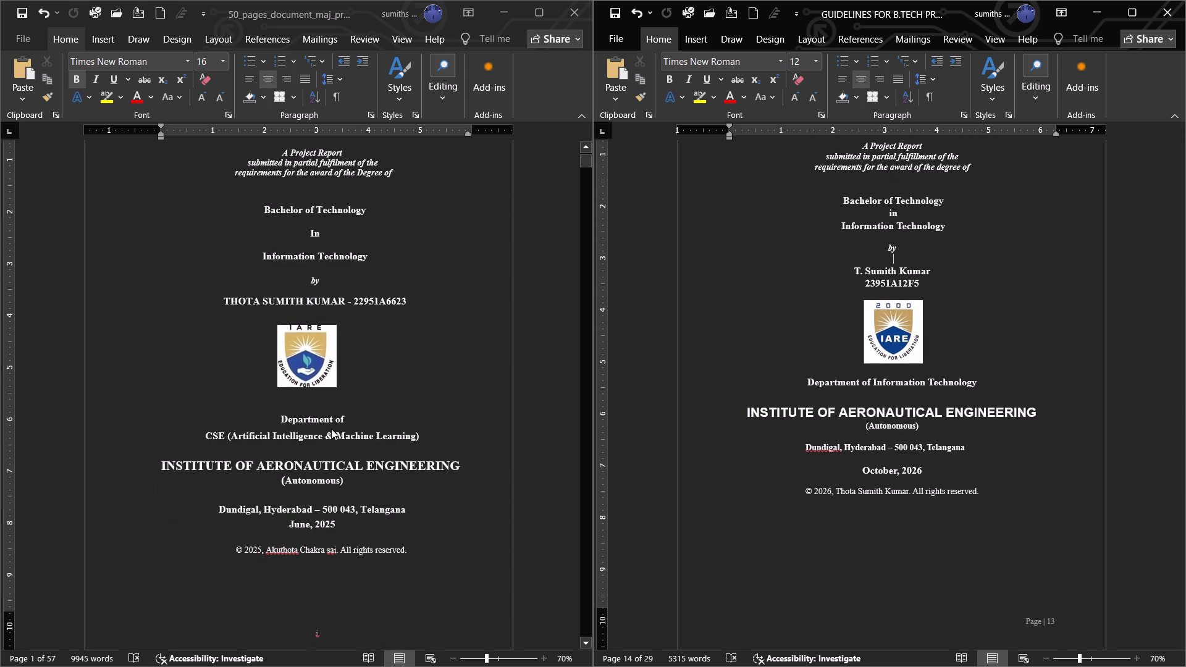
scroll(331, 429, "down", 1)
scroll(891, 419, "down", 1)
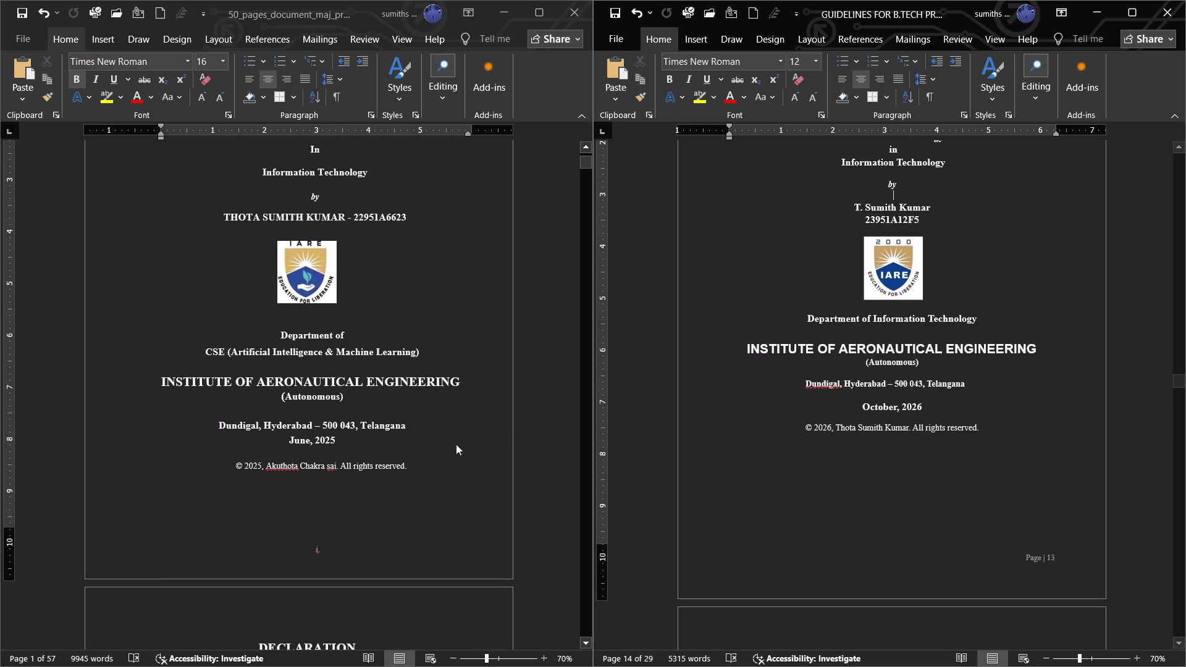
key("alt+Tab")
scroll(694, 458, "down", 1)
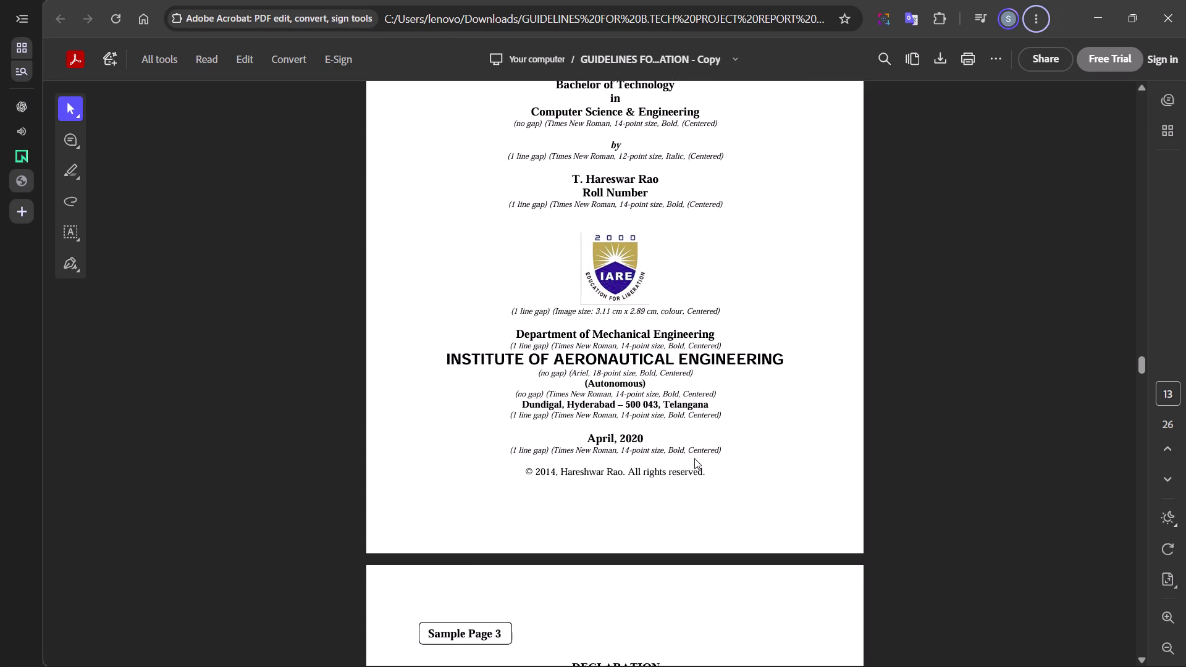
scroll(694, 458, "down", 1)
key("alt+Tab")
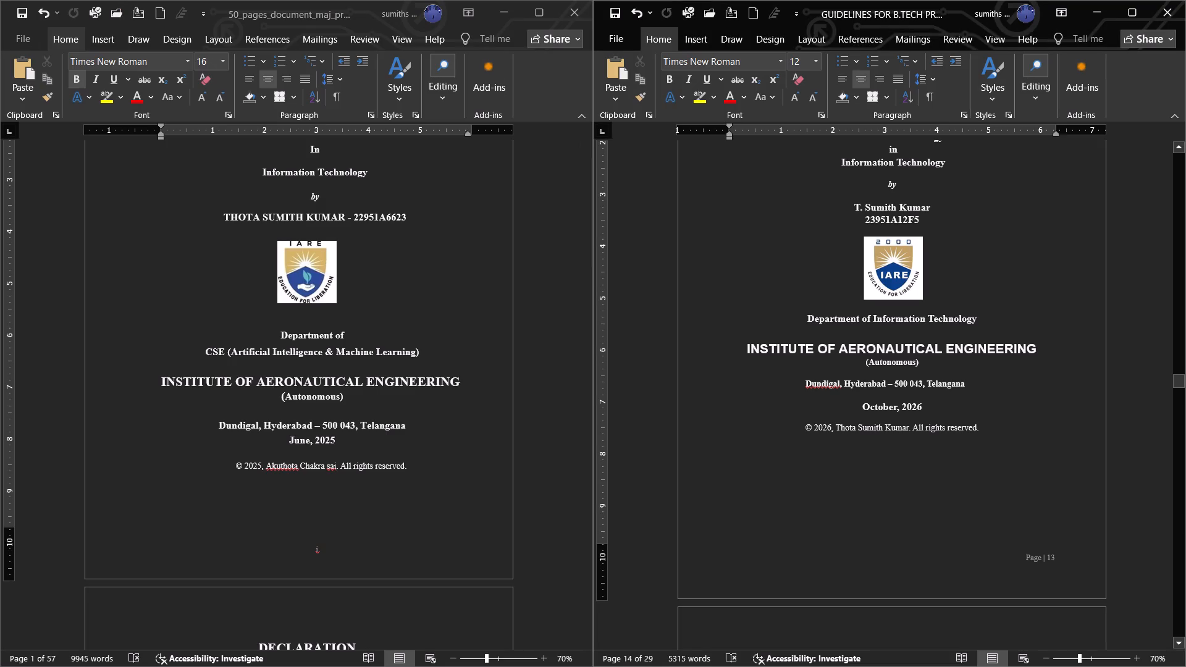
Check Sample Page 2 again and insert one more empty line between "(Autonomous)" and the Dundigal address line on the title page.
left_click(891, 372)
key("alt+Tab")
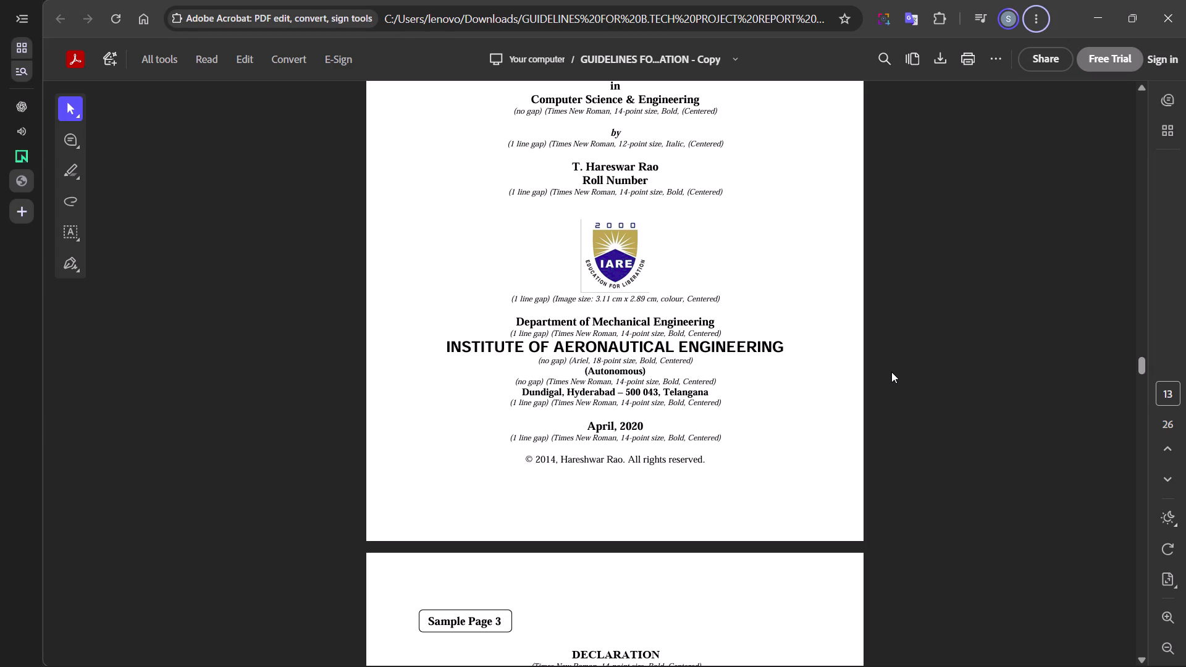
key("alt+Tab")
key("Return")
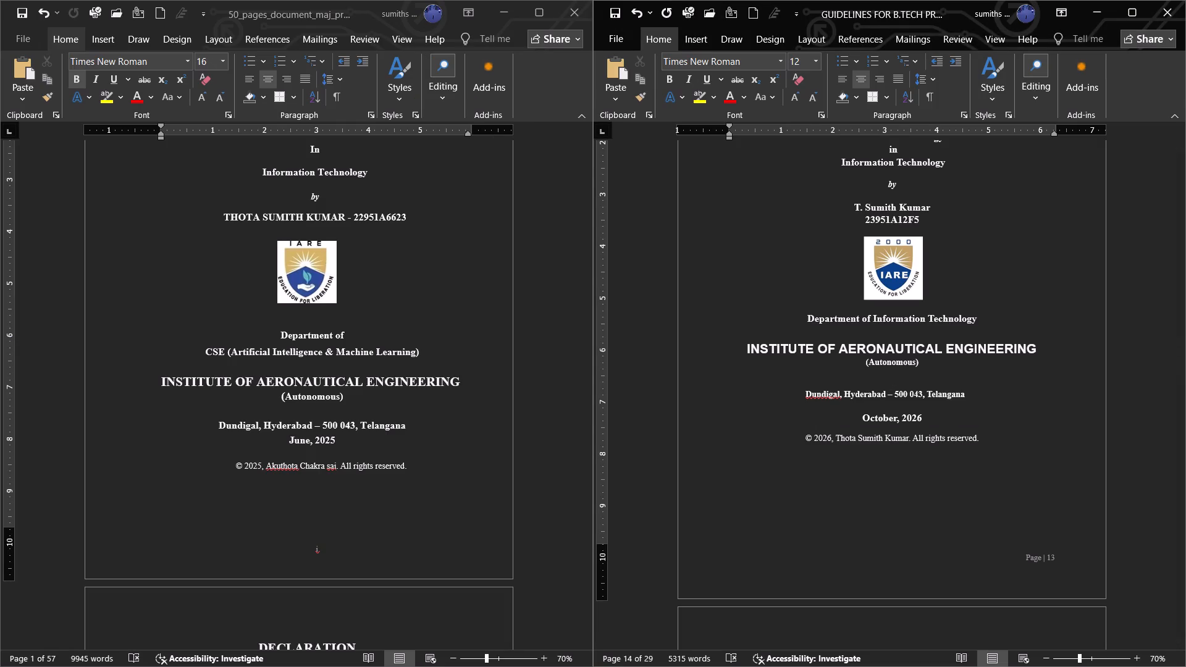
As in the earlier report, remove the empty line between the Dundigal address line and "October, 2026" on the title page.
key("Down")
key("Down")
scroll(427, 442, "up", 1)
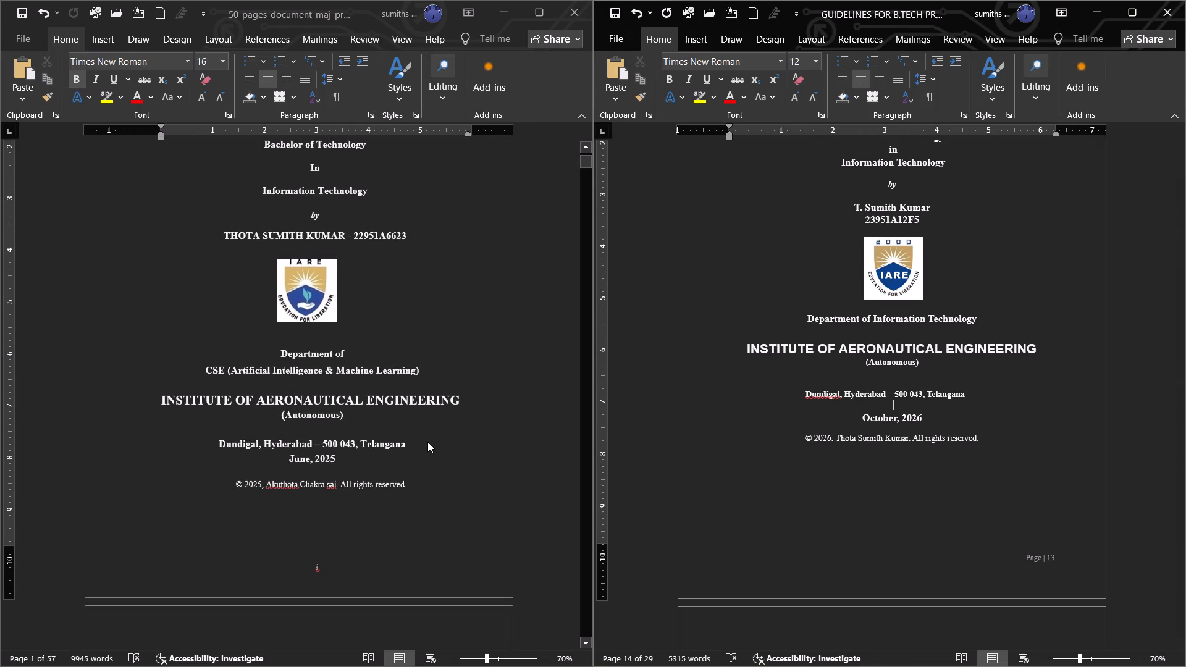
scroll(427, 442, "up", 1)
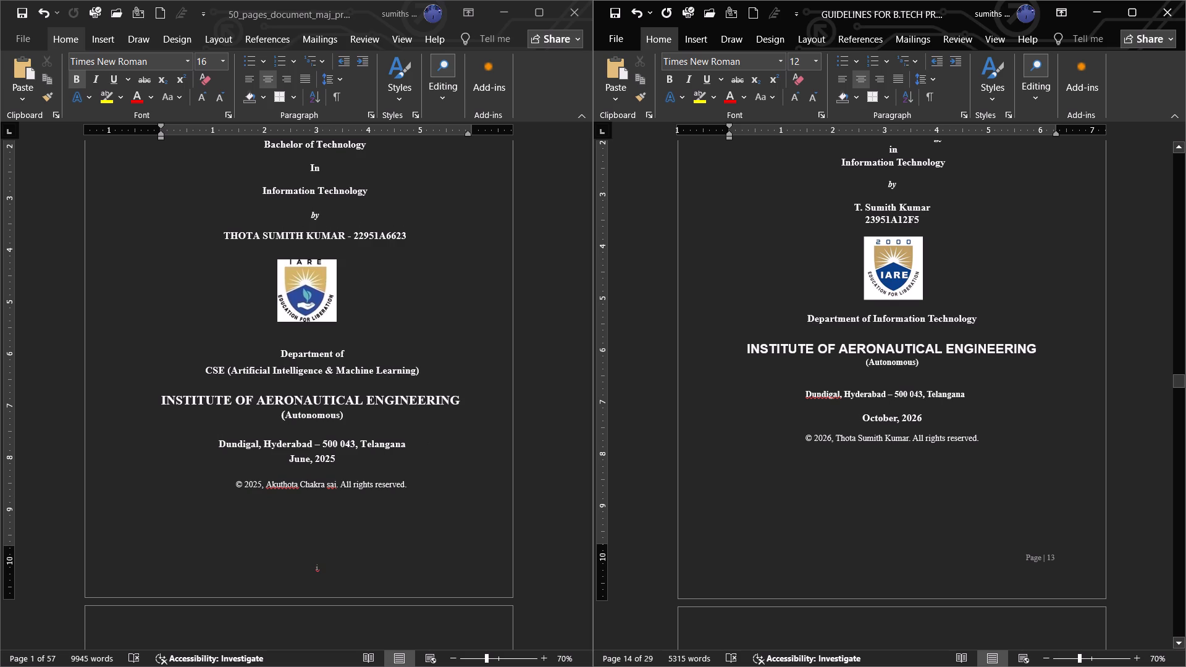
key("BackSpace")
key("BackSpace")
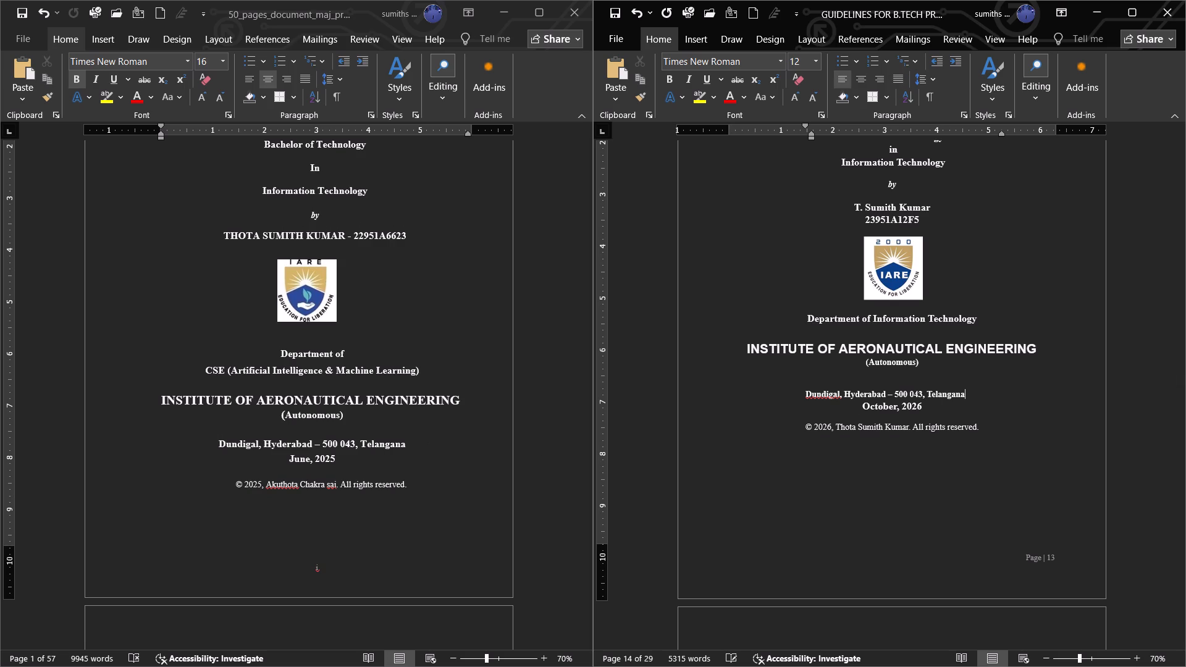
Insert an empty line between the logo and "Department of Information Technology" on the title page and save the report.
key("Up")
key("Up")
key("Up")
key("Up")
key("Up")
key("Up")
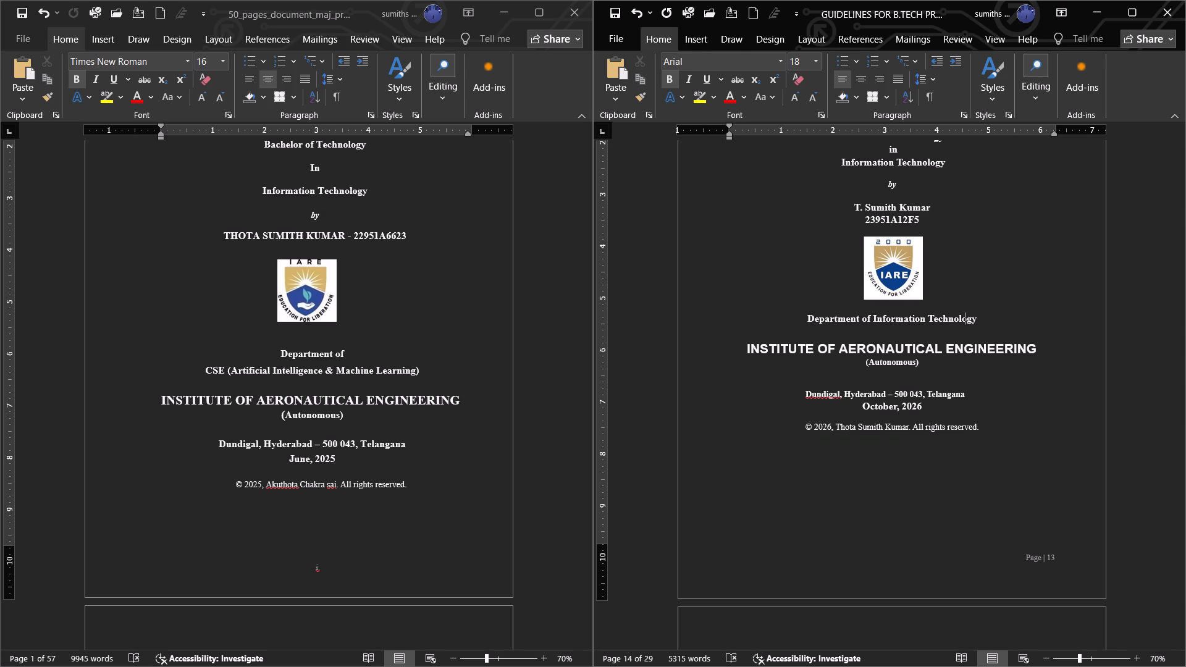
key("Up")
key("Return")
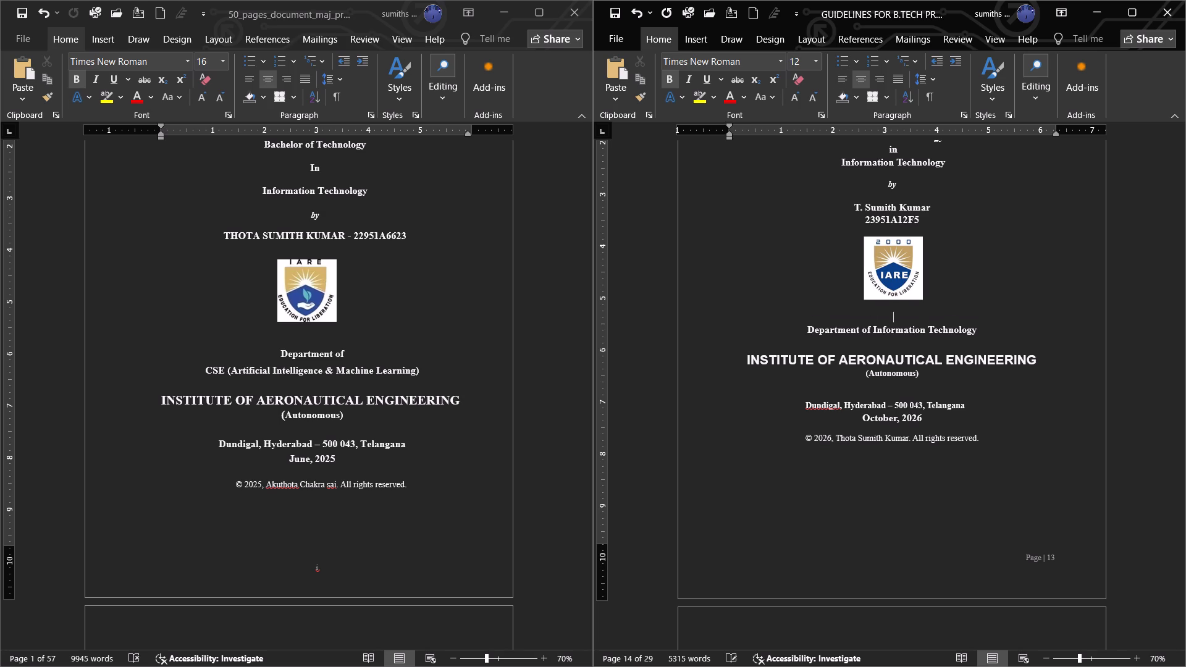
key("ctrl+s")
key("ctrl+s")
Compare the title page's line gaps, from the degree lines to the copyright line, with Sample Page 2, dismissing the WhatsApp notification.
key("alt+Tab")
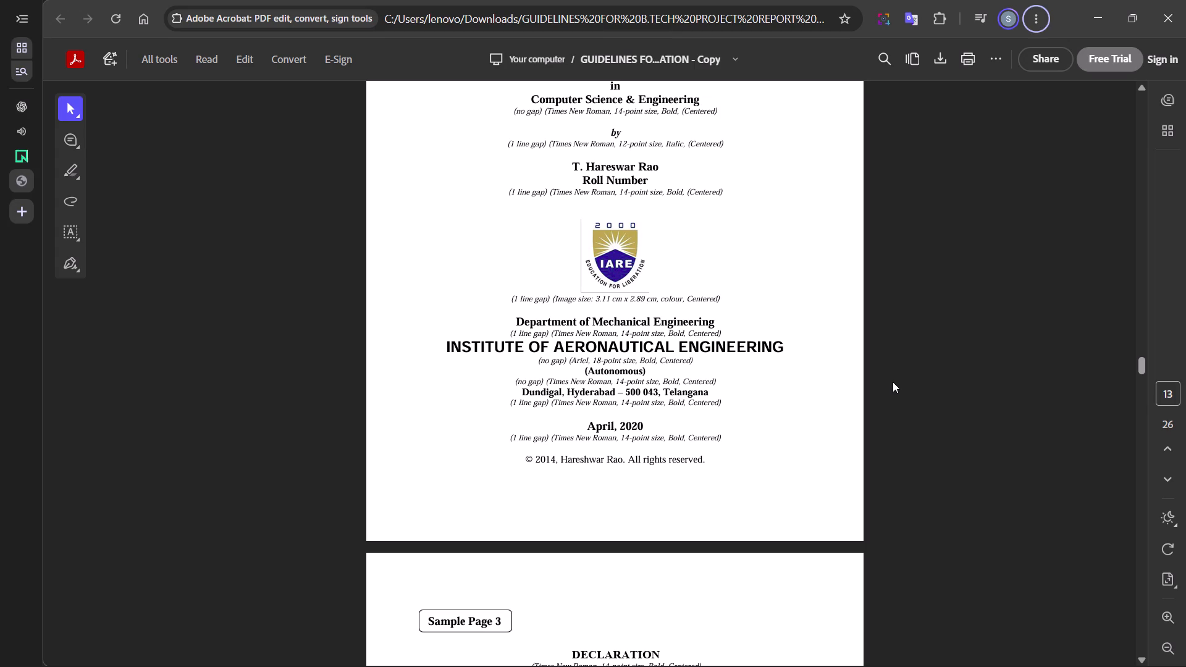
scroll(810, 414, "up", 1)
key("alt+Tab")
scroll(929, 389, "up", 1)
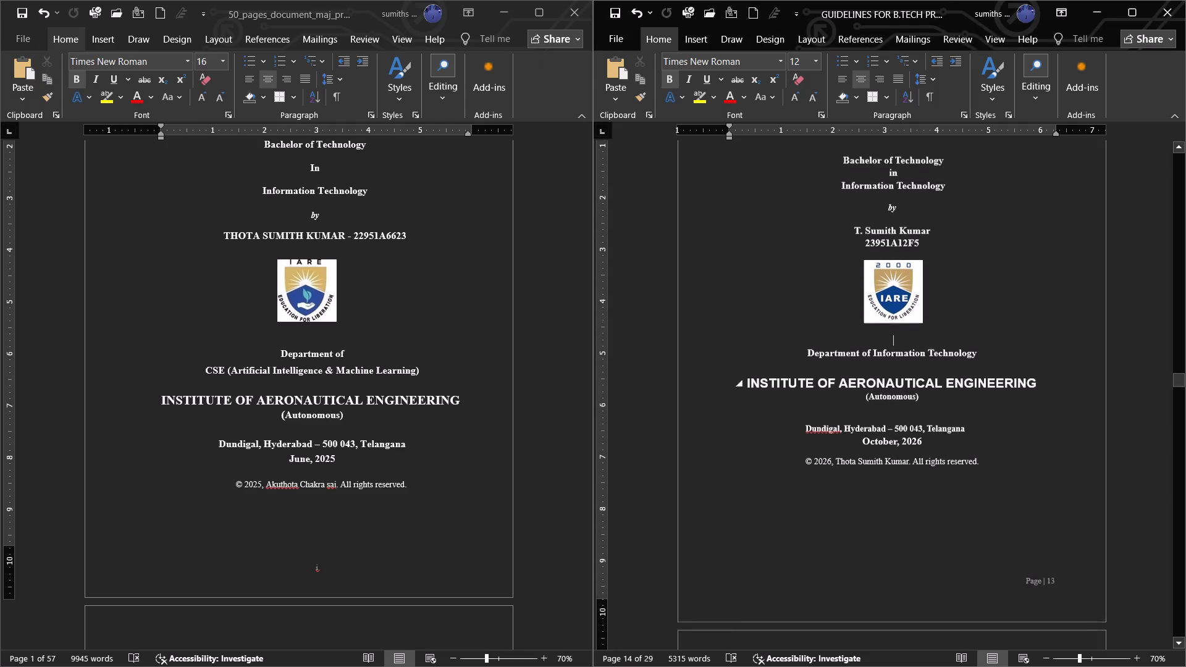
scroll(929, 389, "up", 1)
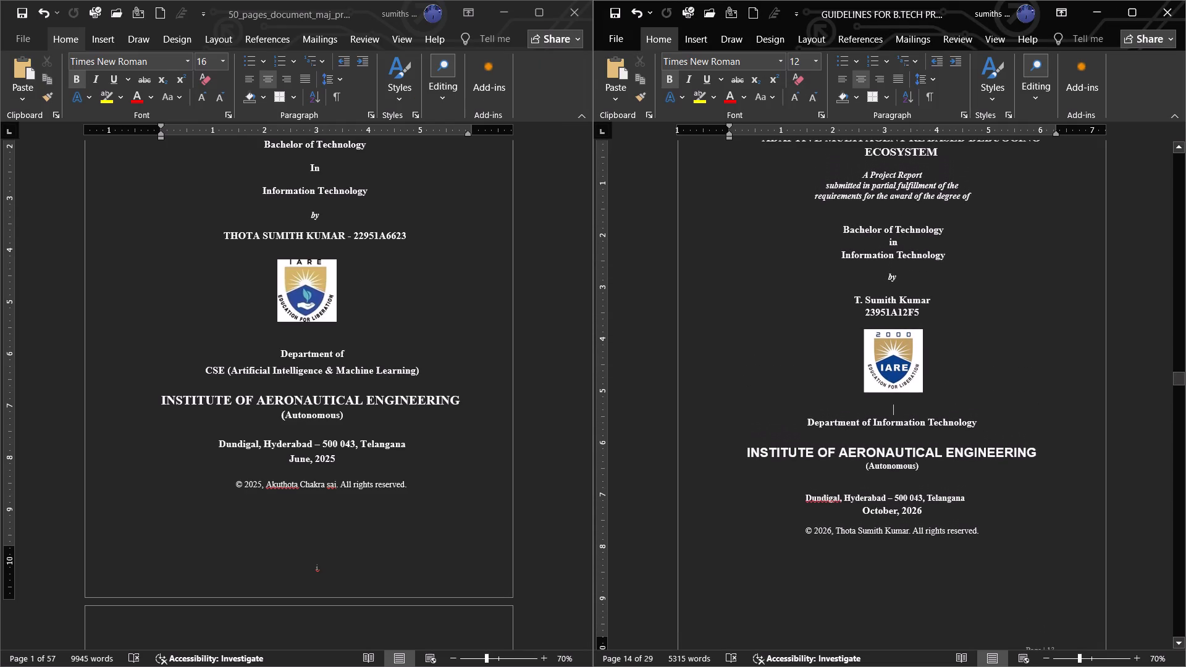
left_click(894, 400)
left_click(894, 405)
scroll(880, 392, "down", 1)
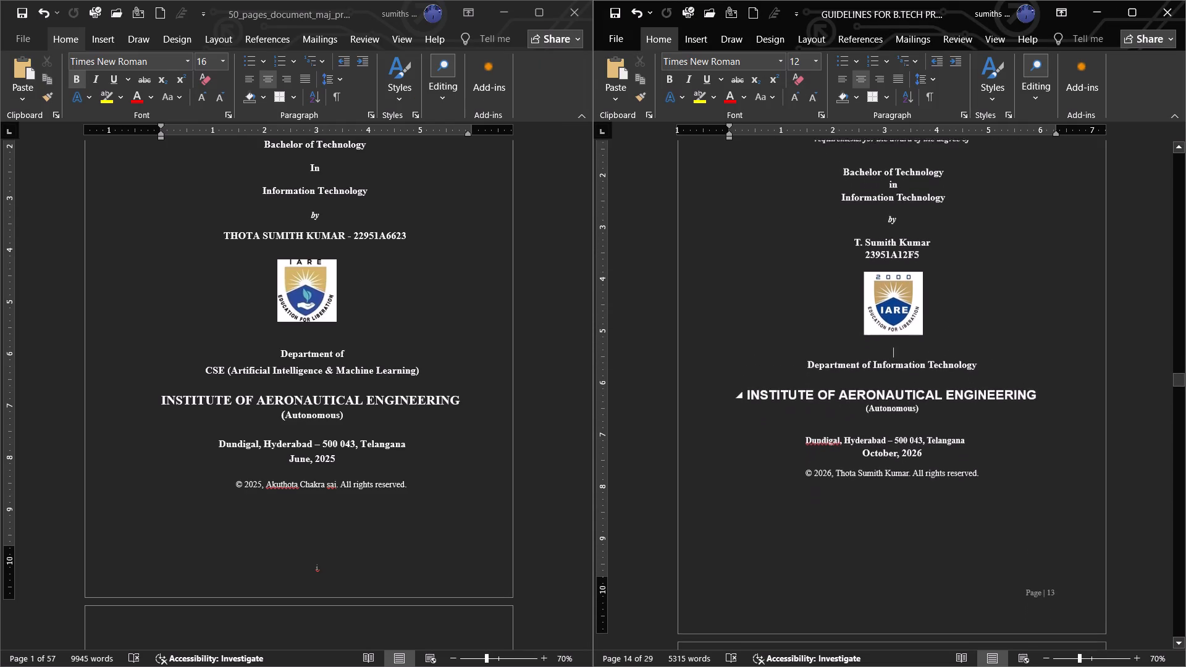
scroll(880, 392, "down", 2)
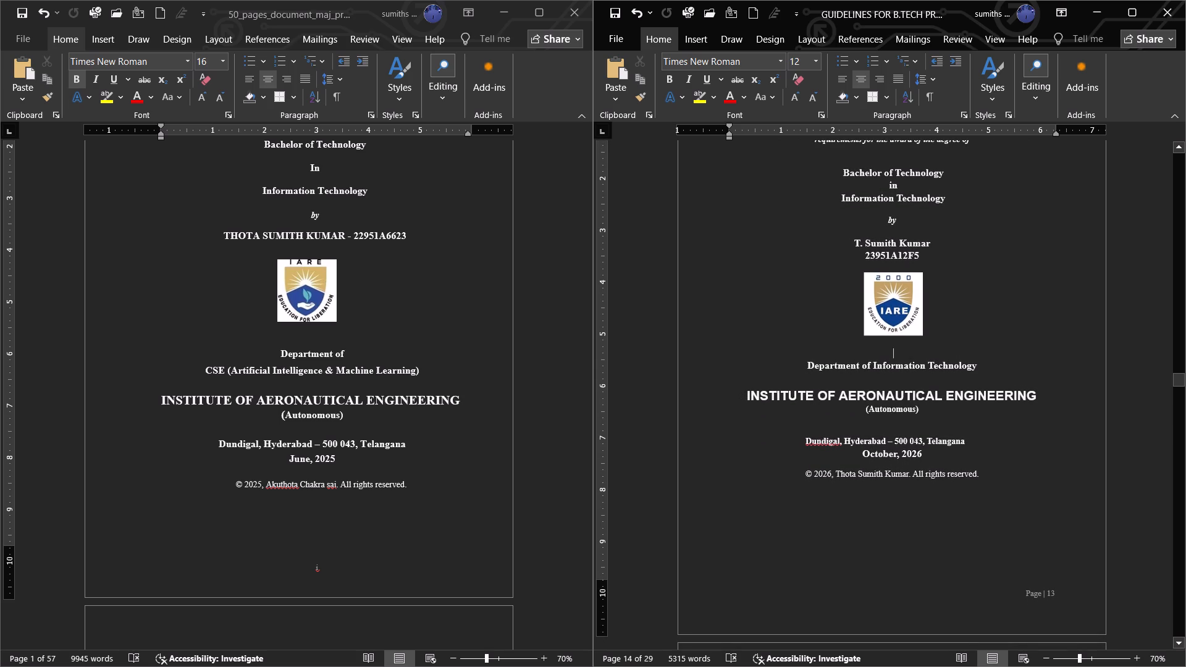
key("alt+Tab")
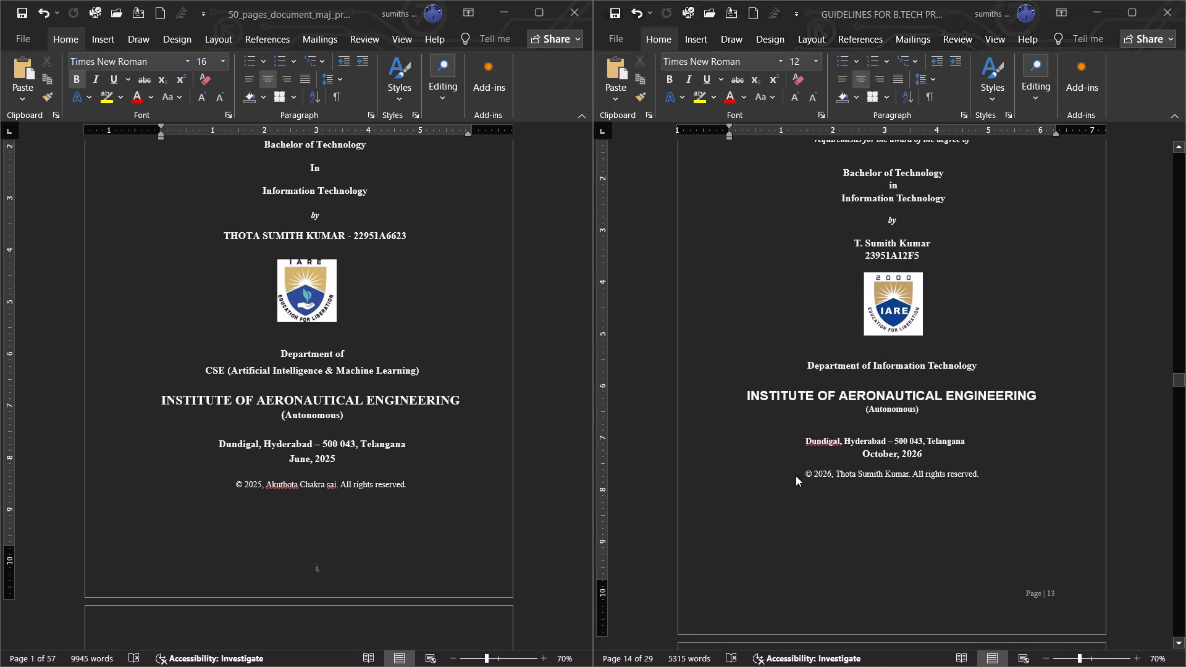
key("alt+Tab")
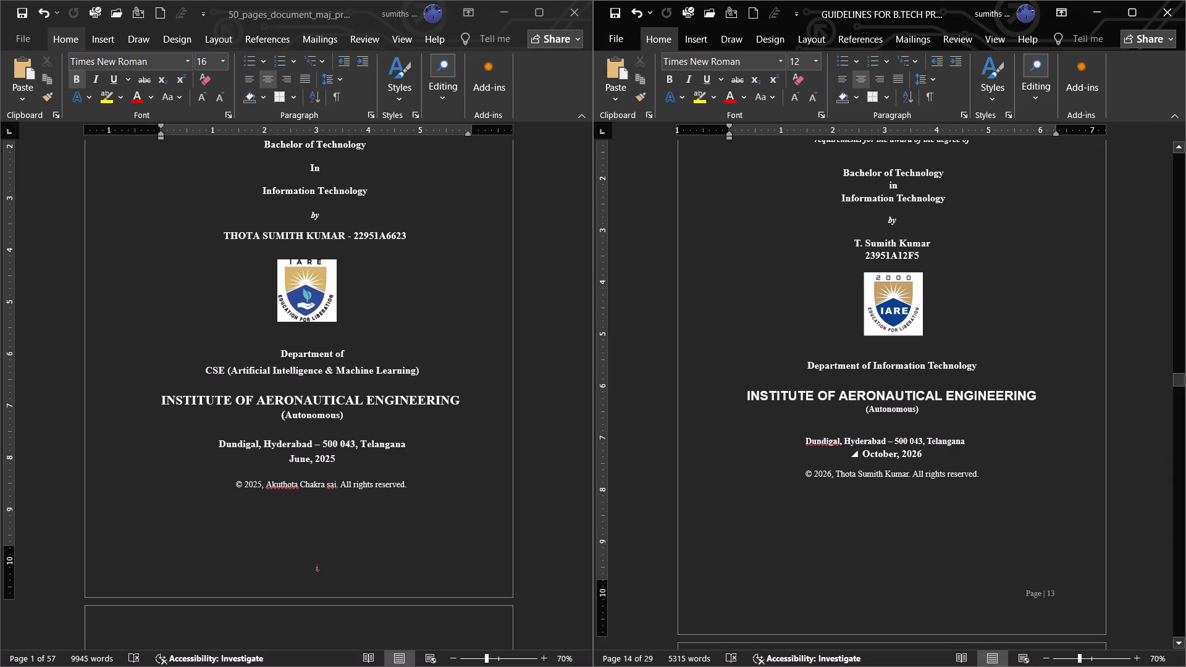
key("alt+Tab")
key("alt+Tab")
scroll(816, 450, "up", 1)
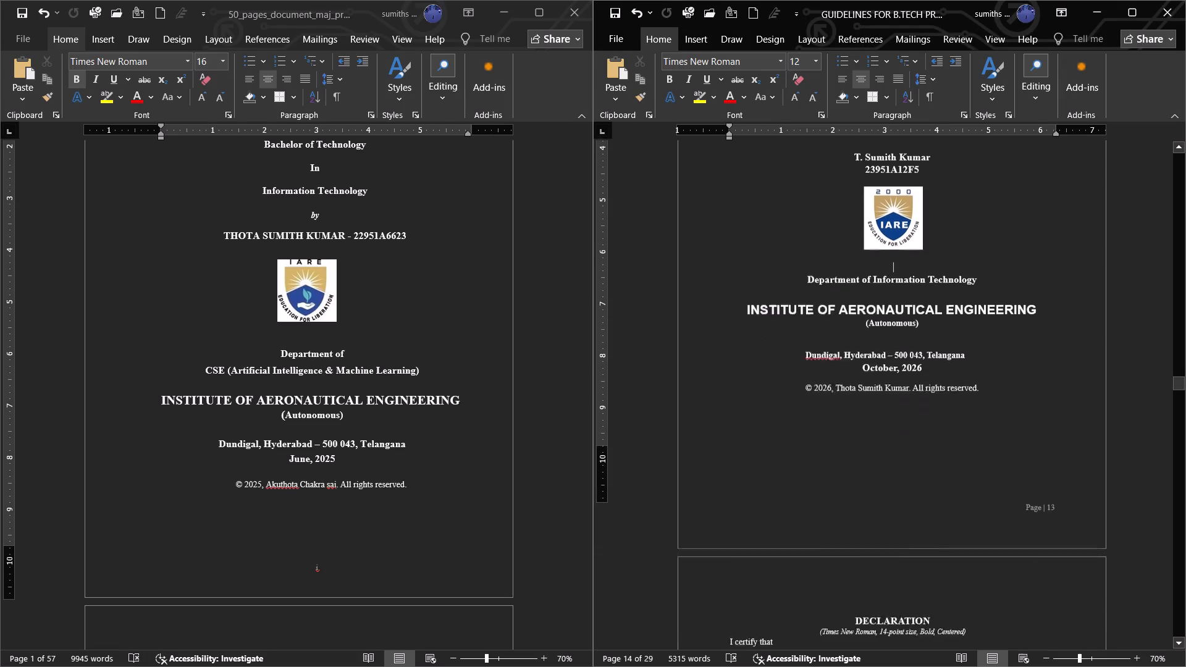
scroll(816, 450, "up", 1)
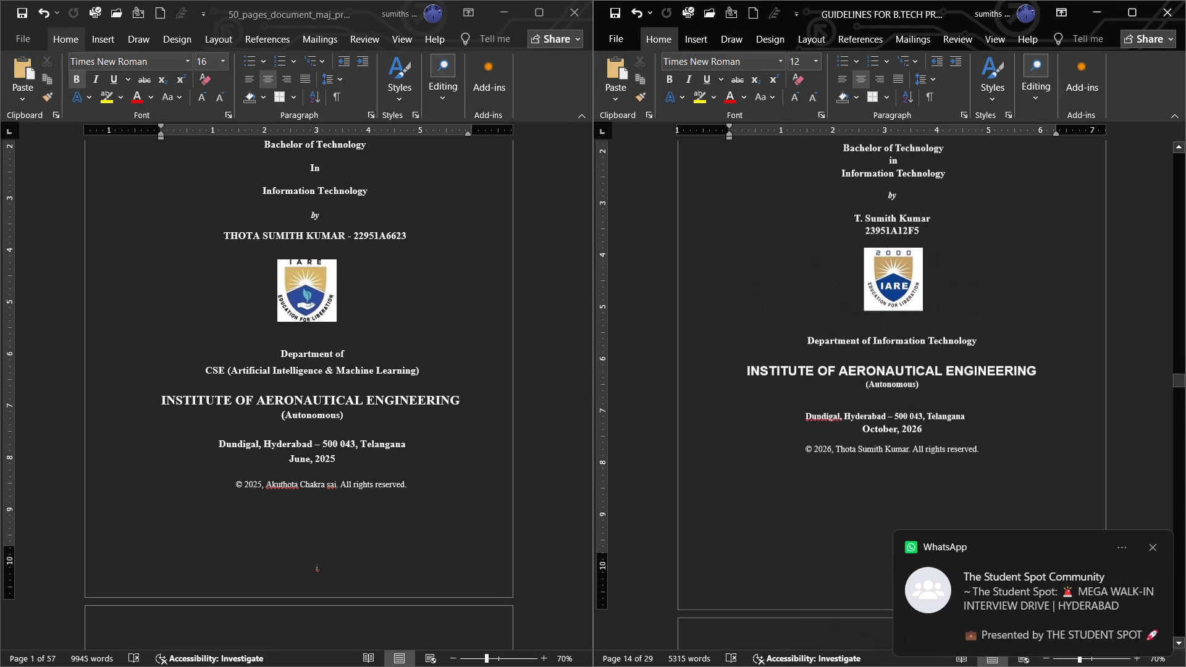
scroll(816, 450, "up", 2)
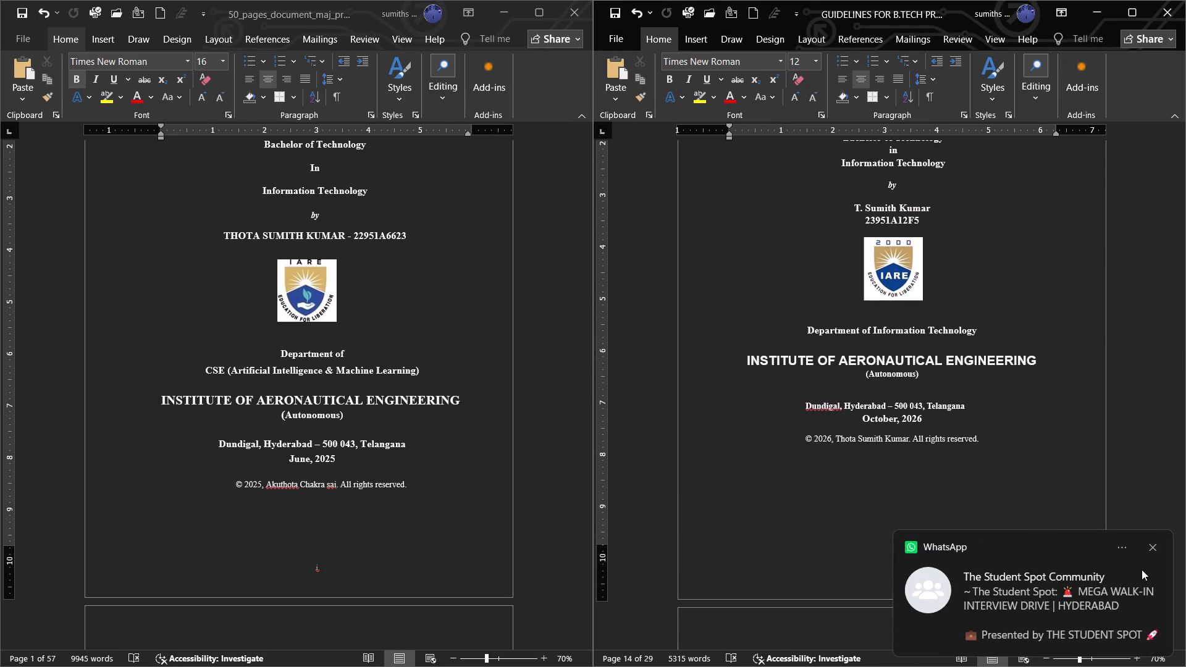
left_click(1150, 551)
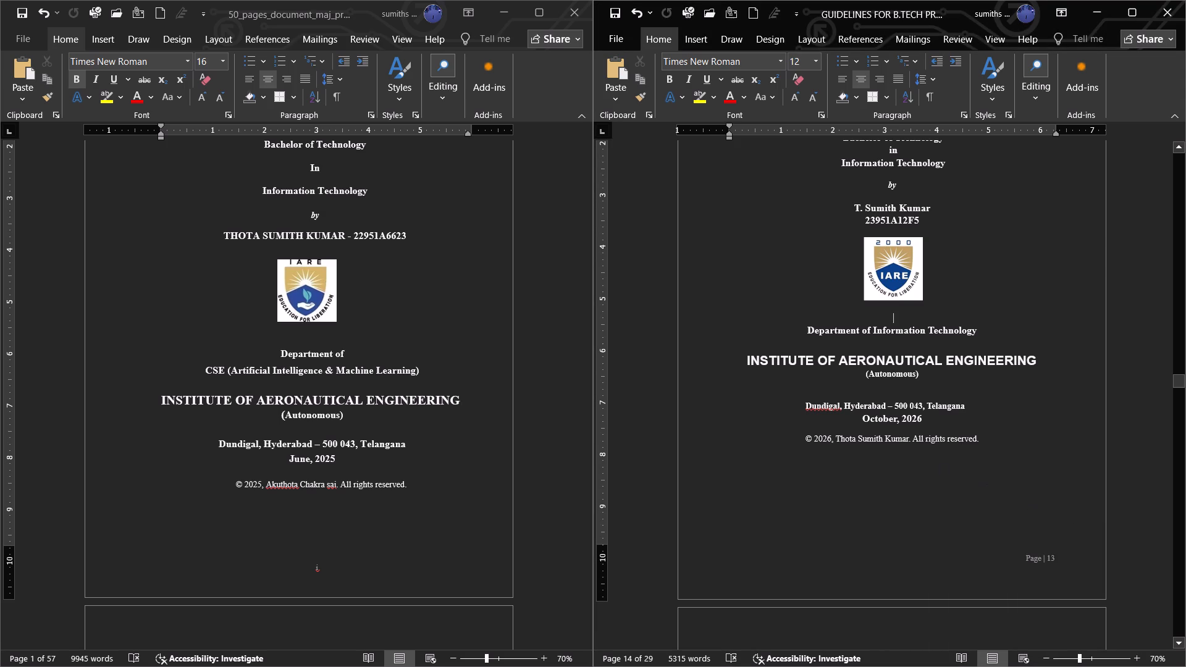
left_click(862, 430)
scroll(638, 424, "up", 1)
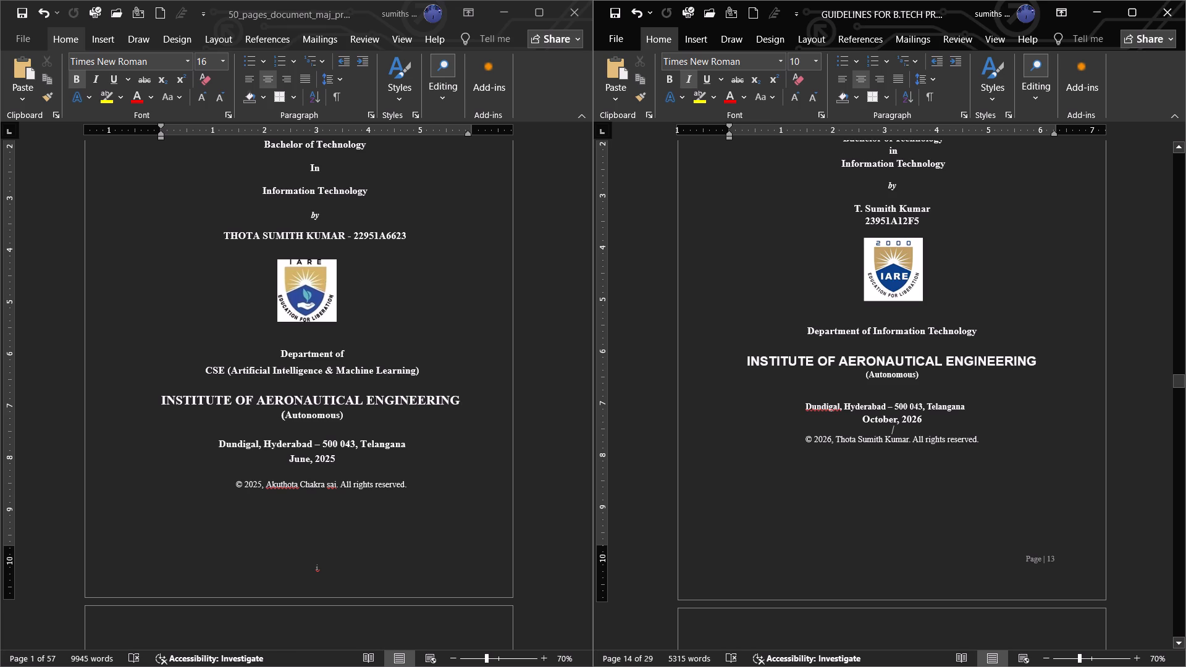
Show Sample Page 2 of the guidelines PDF in full and snap its browser window side by side with the title page, covering the earlier report.
key("alt+Tab")
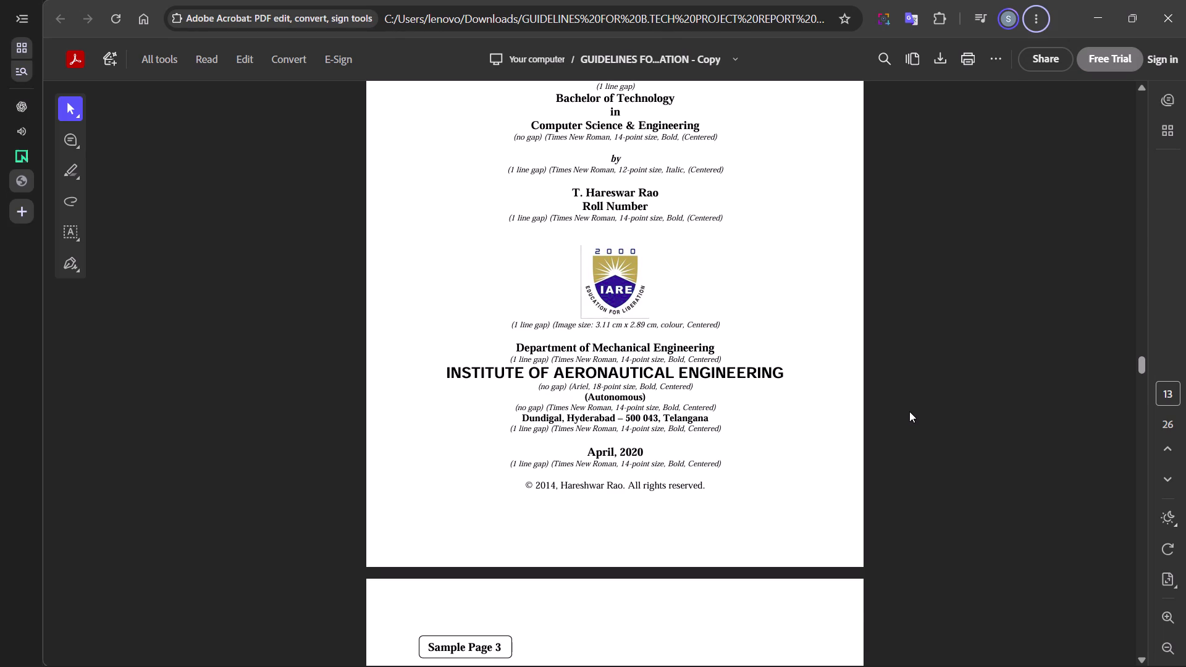
scroll(909, 411, "up", 1)
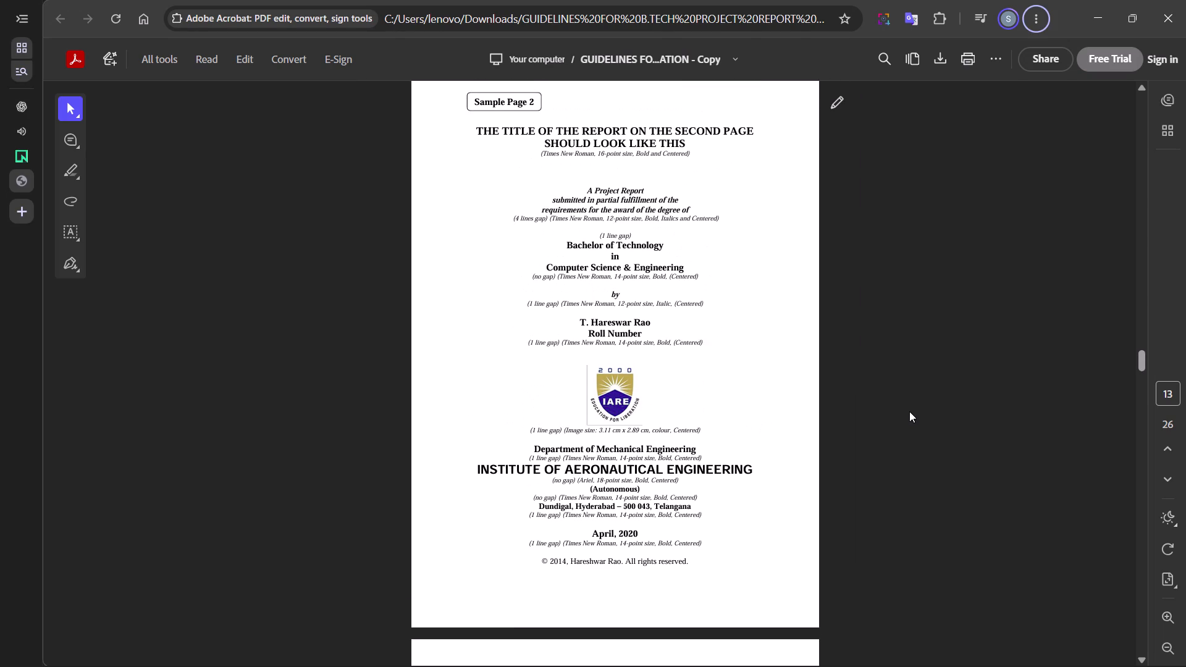
scroll(909, 411, "up", 1)
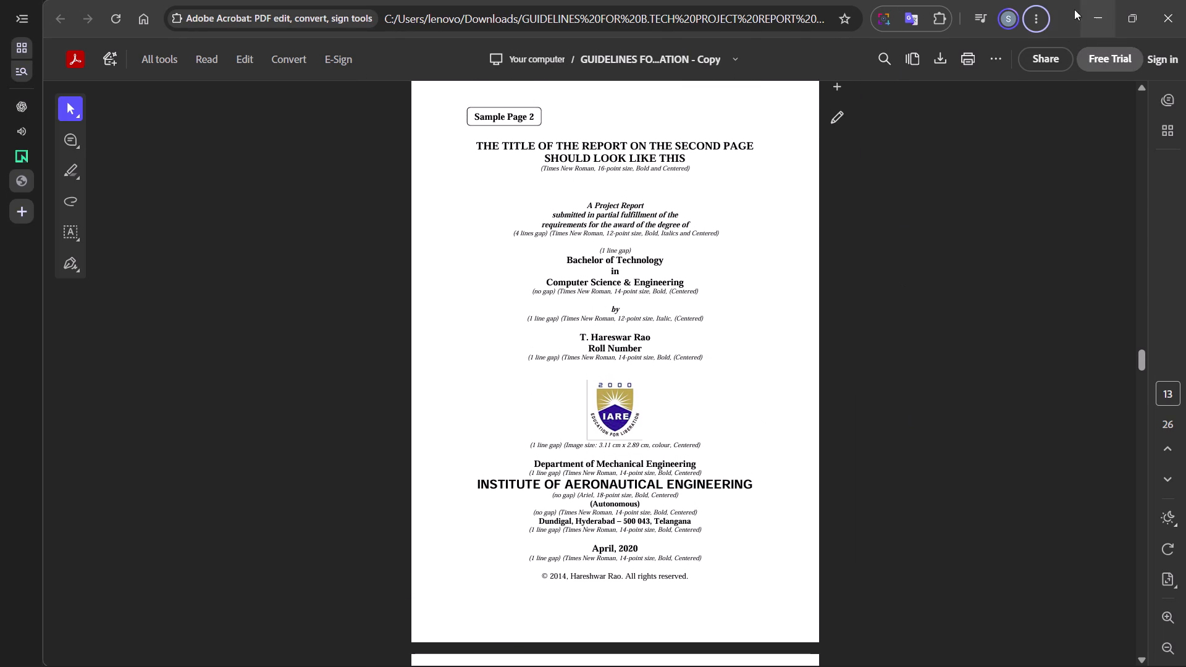
left_click_drag(1065, 0, 0, 206)
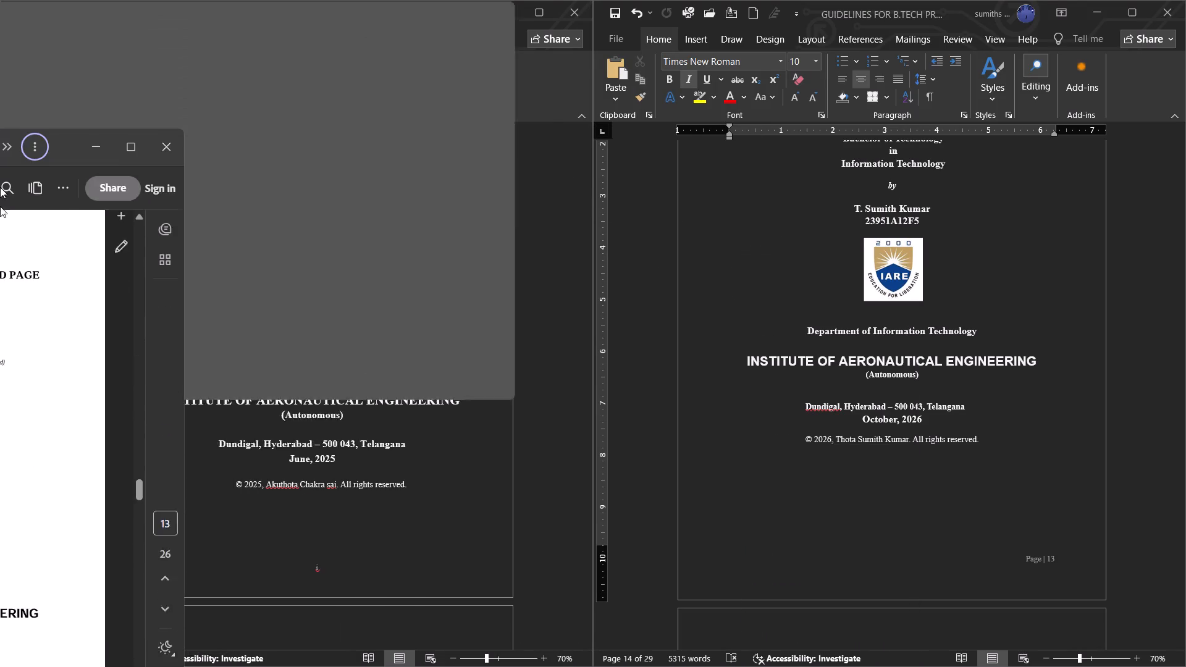
left_click_drag(0, 206, 0, 244)
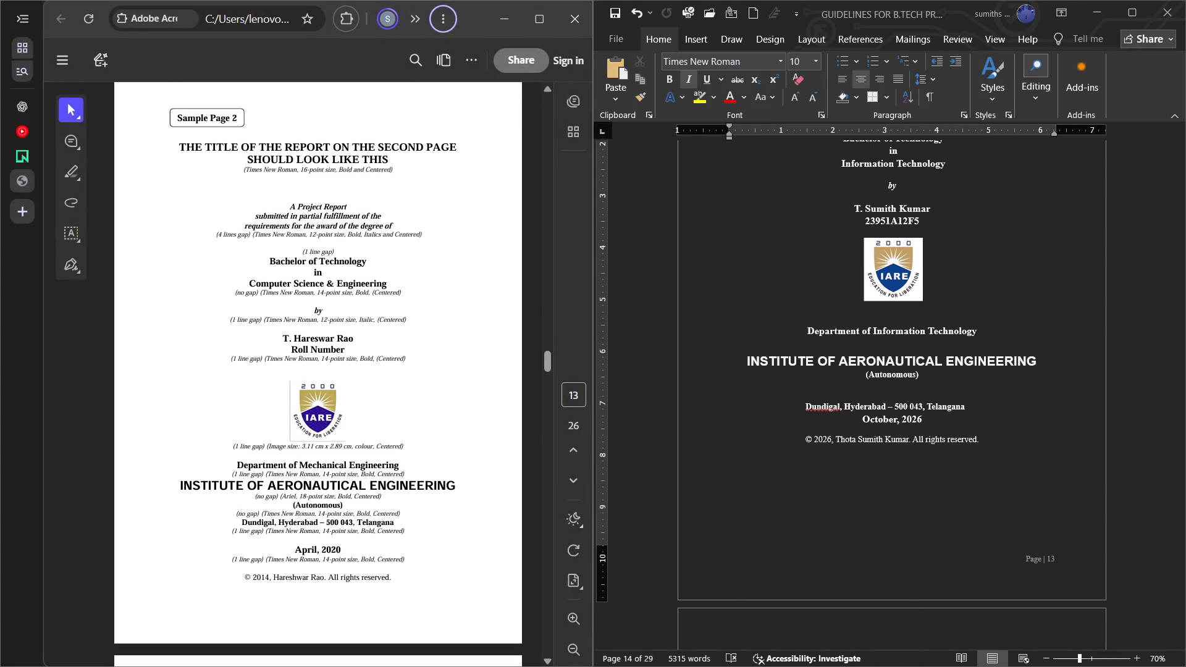
Compare the report's title page with Sample Page 2 side by side, checking the line gaps from the title down to the copyright line.
scroll(326, 323, "down", 1)
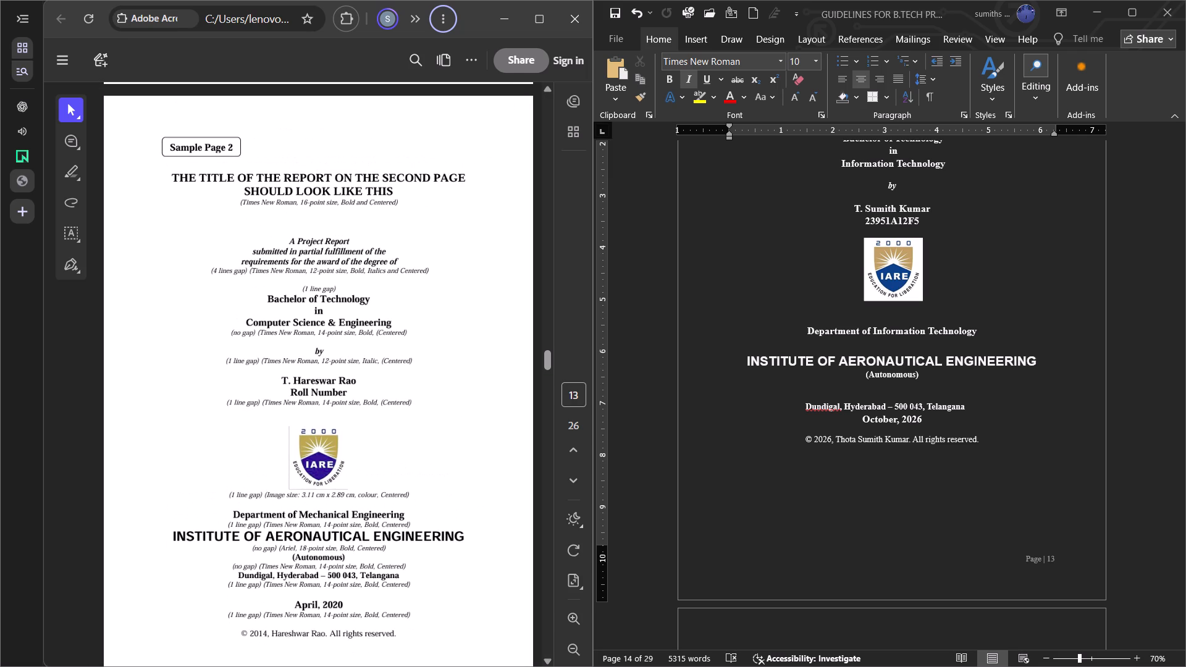
scroll(861, 348, "up", 1)
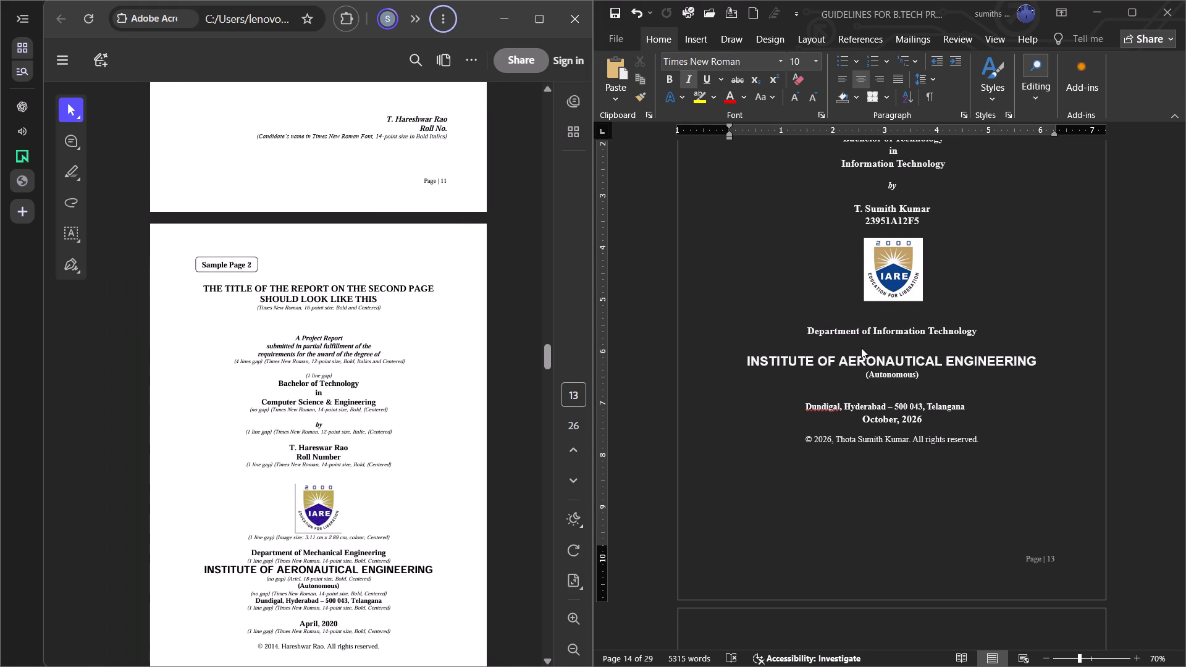
scroll(861, 348, "up", 4)
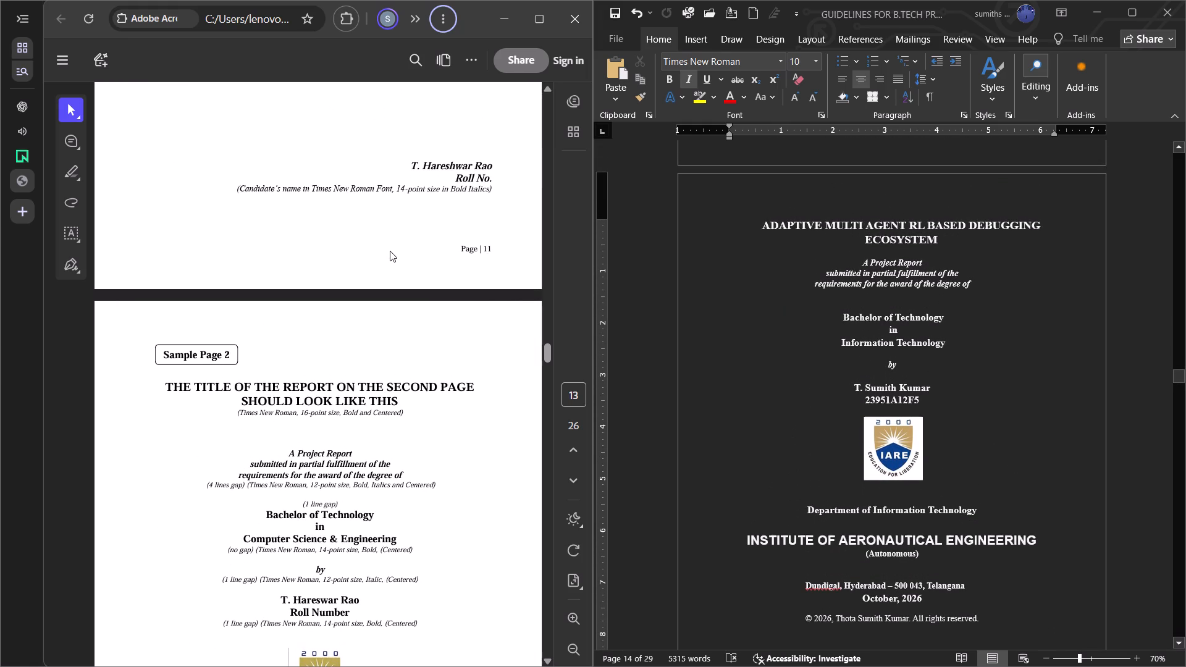
scroll(381, 308, "down", 3)
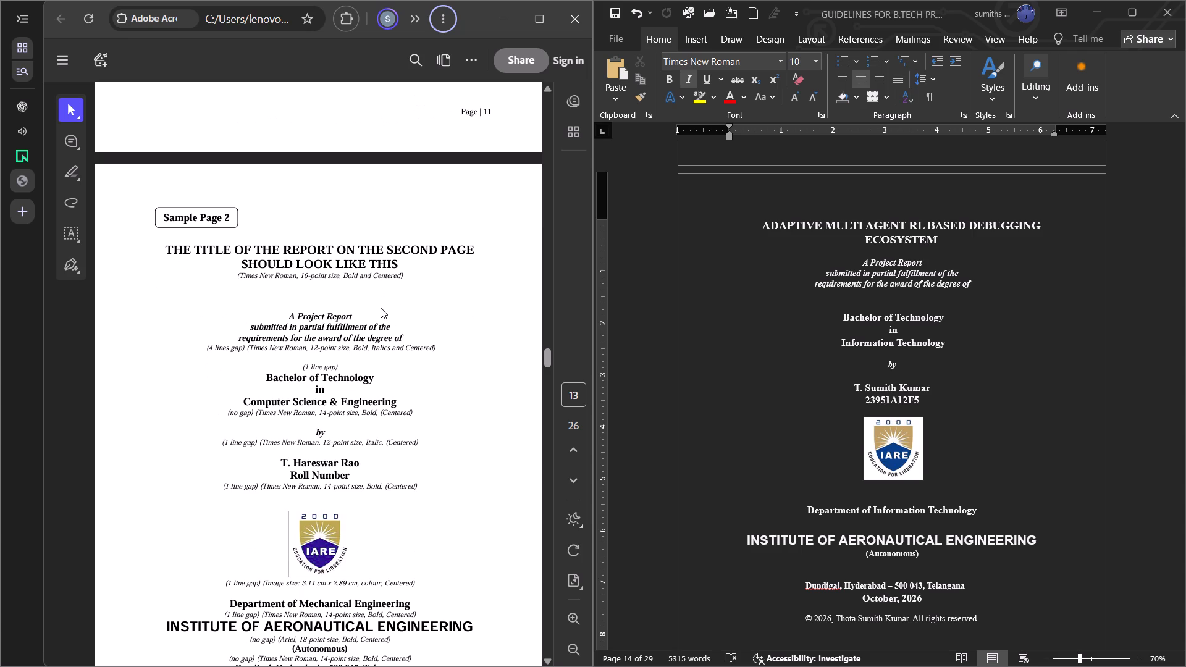
scroll(715, 301, "down", 1)
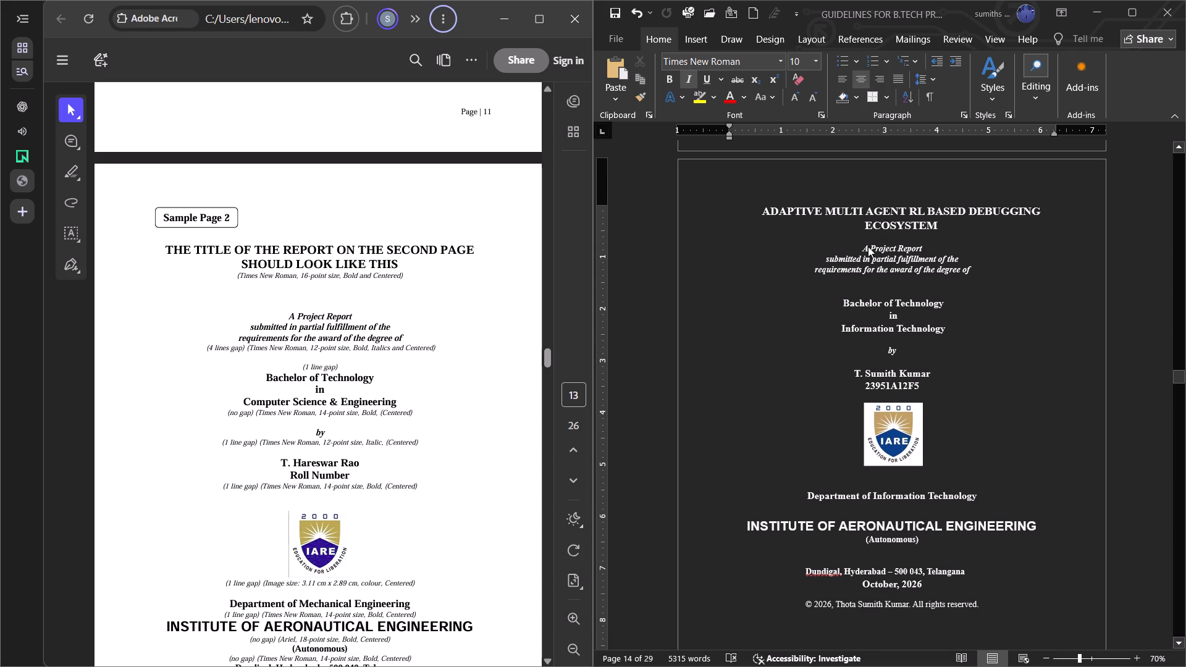
scroll(868, 246, "up", 1, "ctrl")
scroll(868, 246, "up", 1)
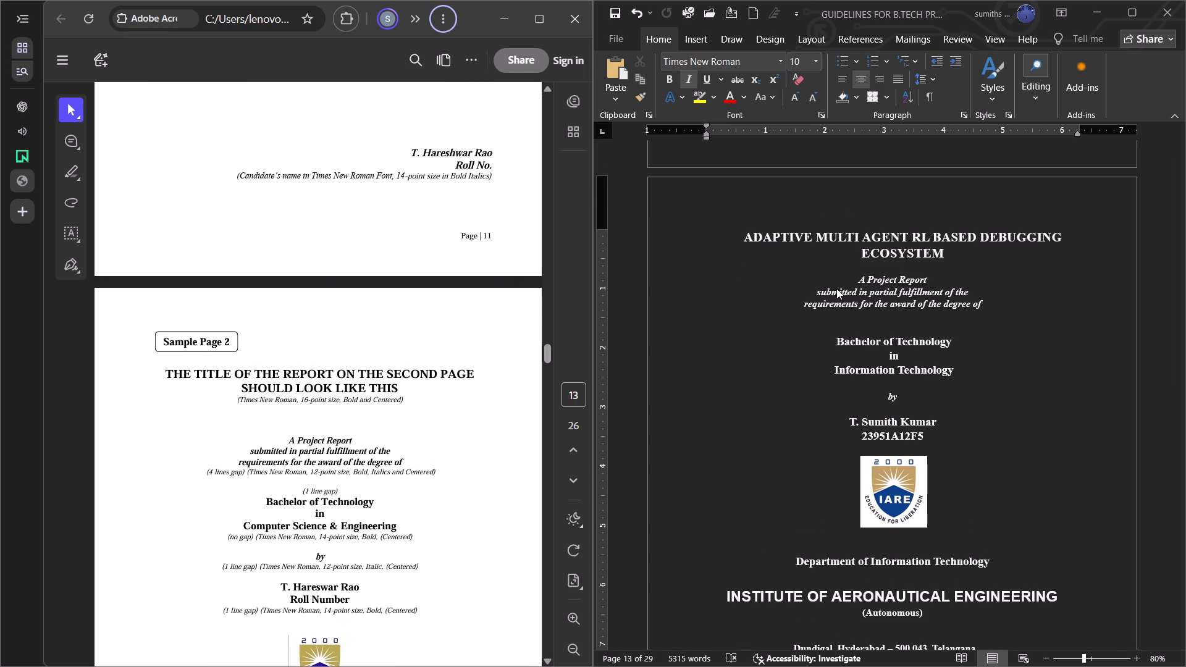
scroll(836, 288, "down", 1, "ctrl")
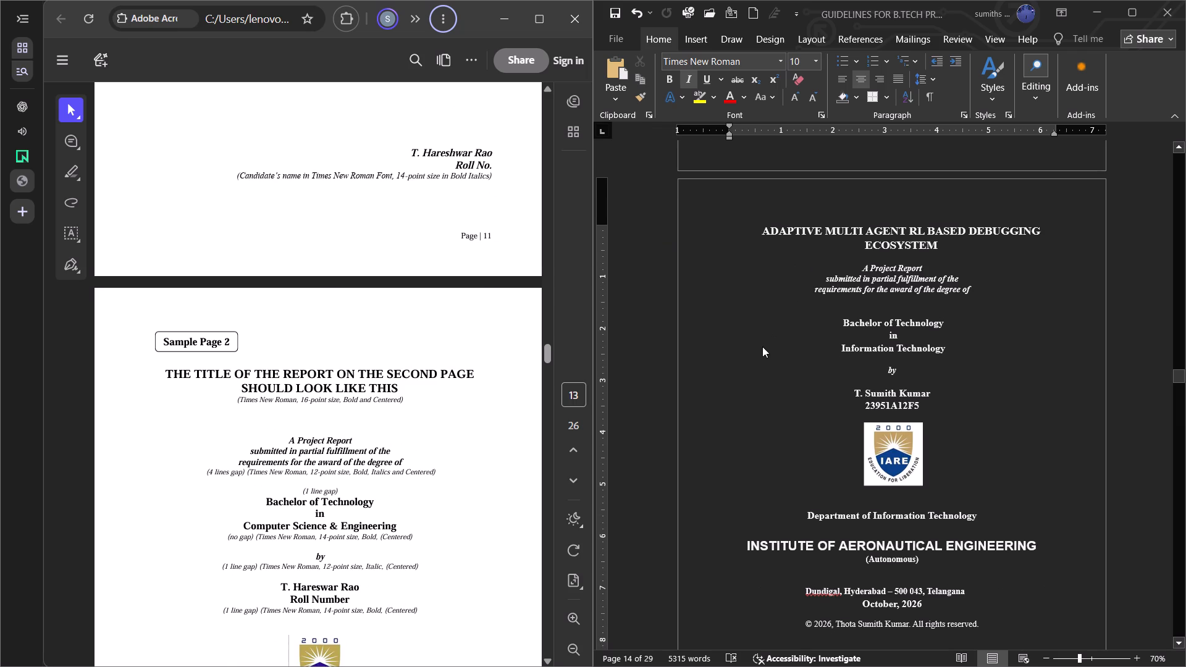
scroll(336, 316, "down", 2)
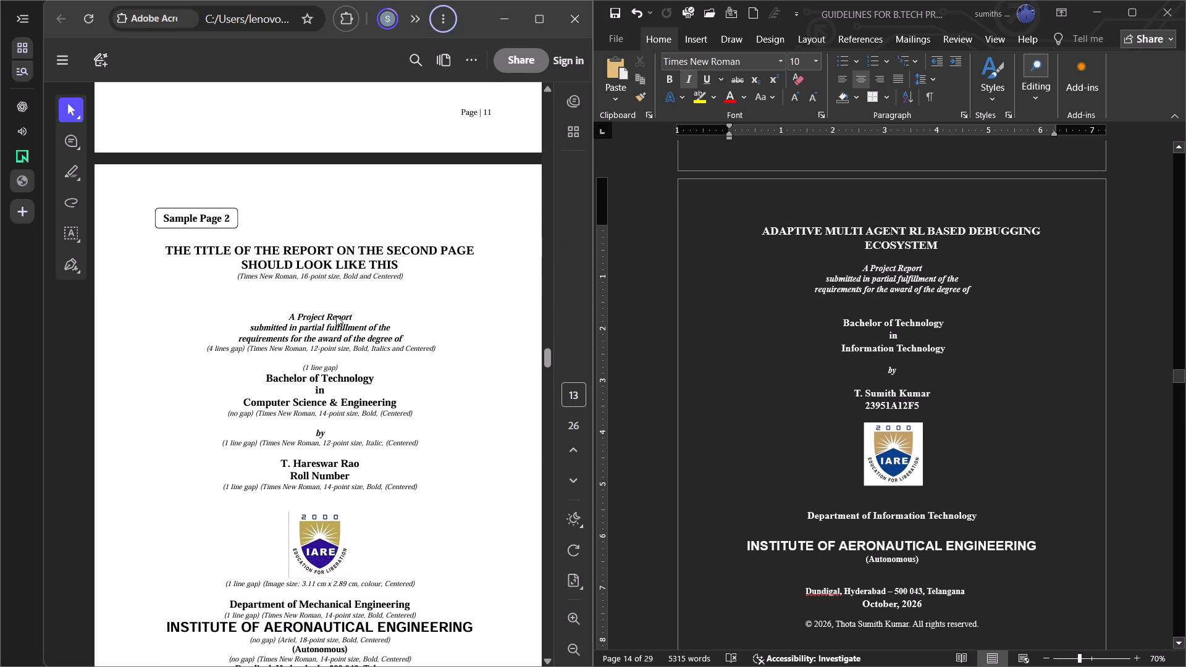
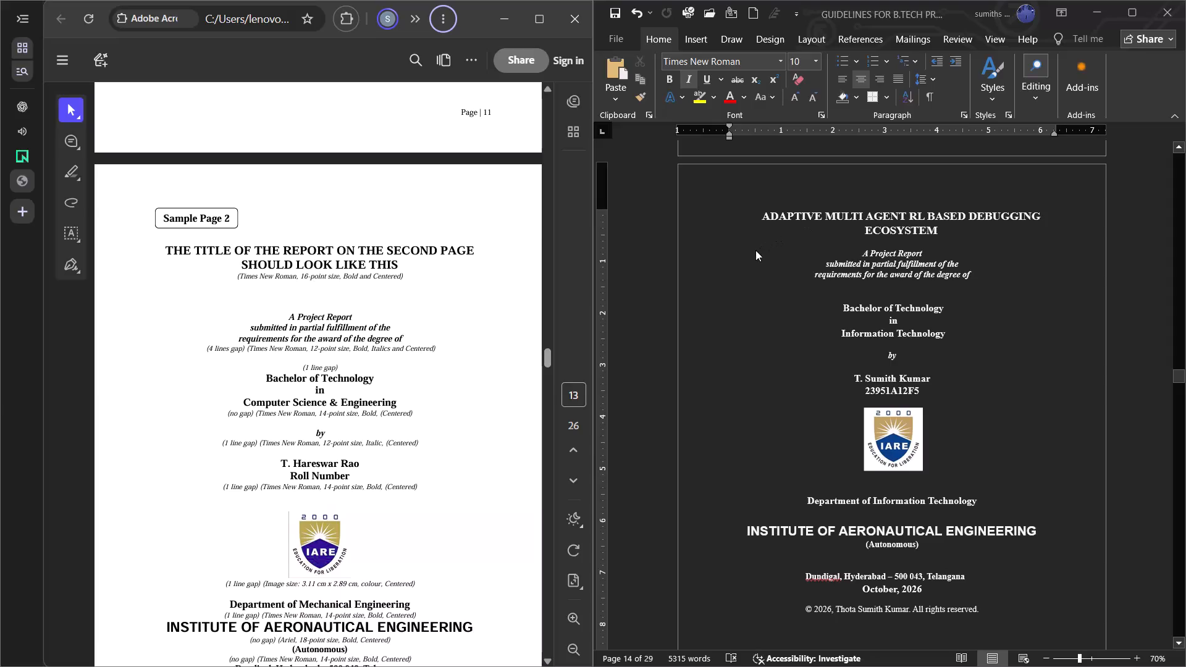
Compare the title page with Sample Page 2 down to the copyright line, checking the line gaps around the address and date lines.
scroll(755, 250, "up", 1, "ctrl")
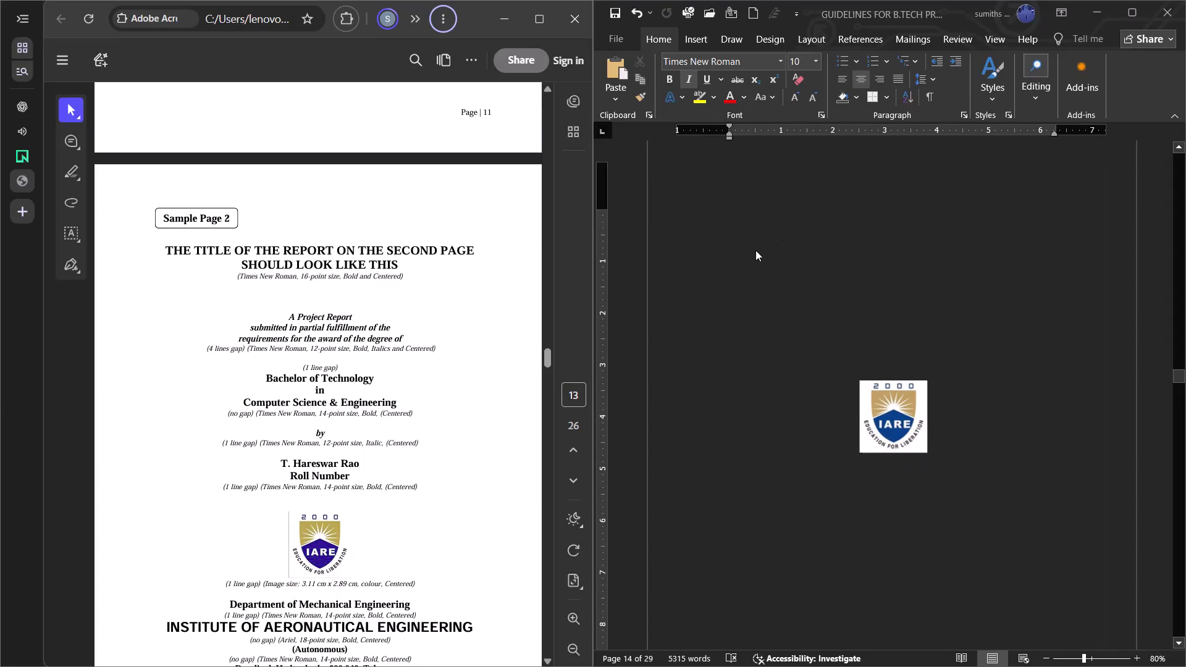
scroll(755, 250, "up", 1)
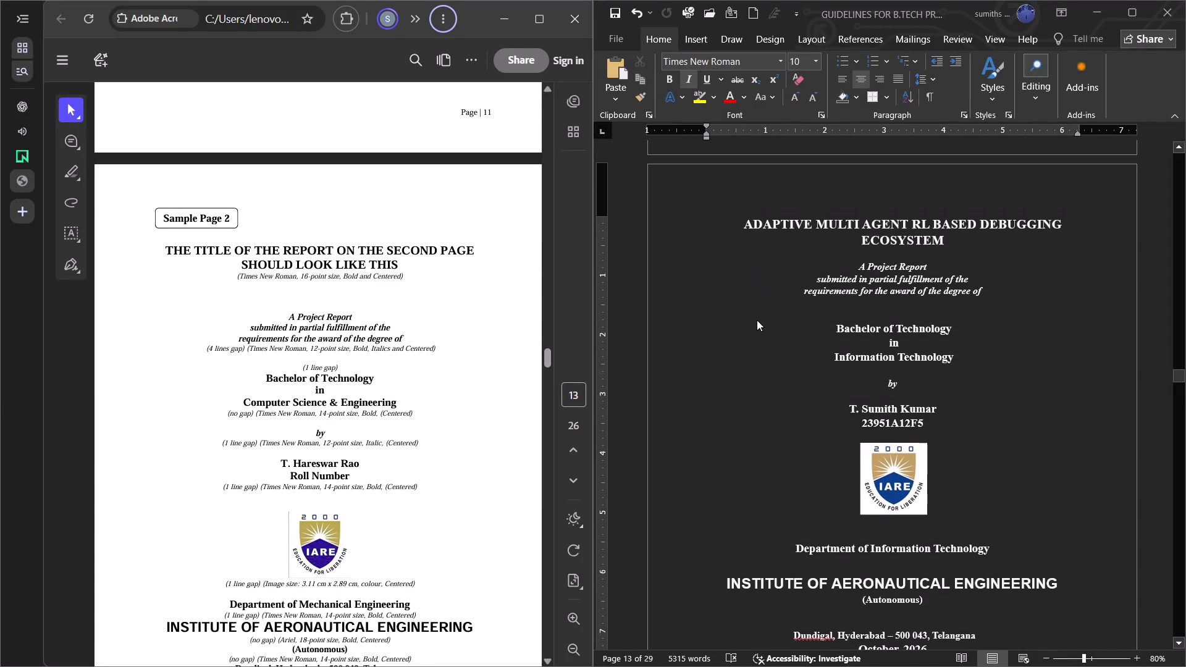
scroll(757, 320, "down", 1, "ctrl")
scroll(663, 381, "down", 1)
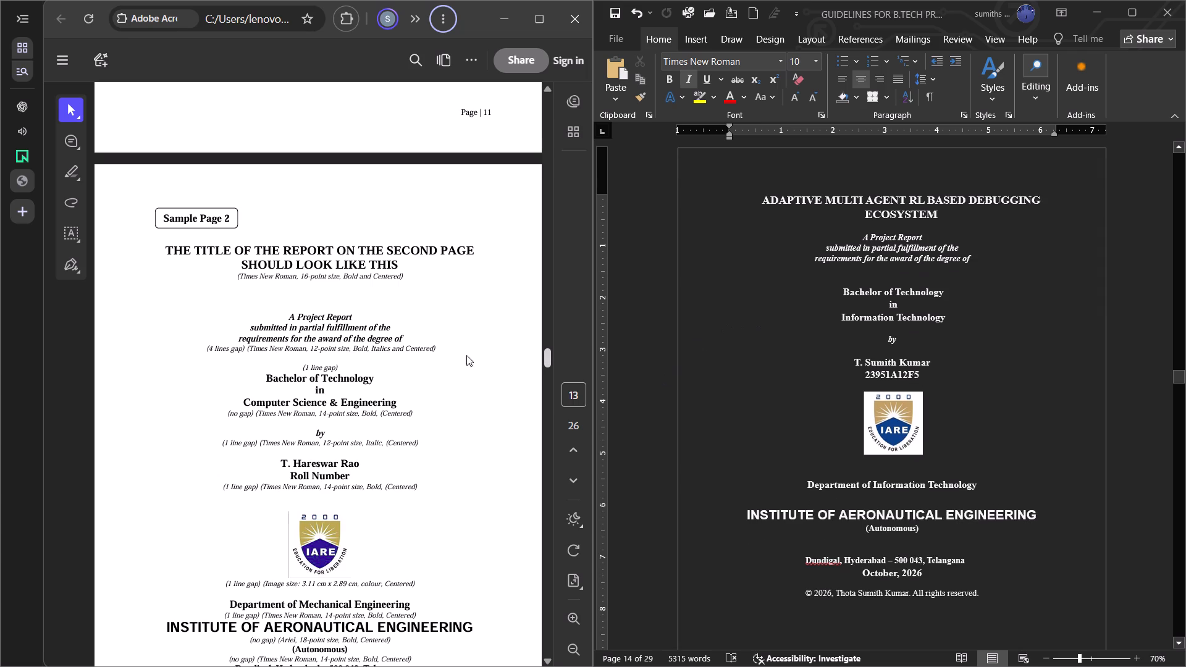
scroll(261, 406, "down", 1)
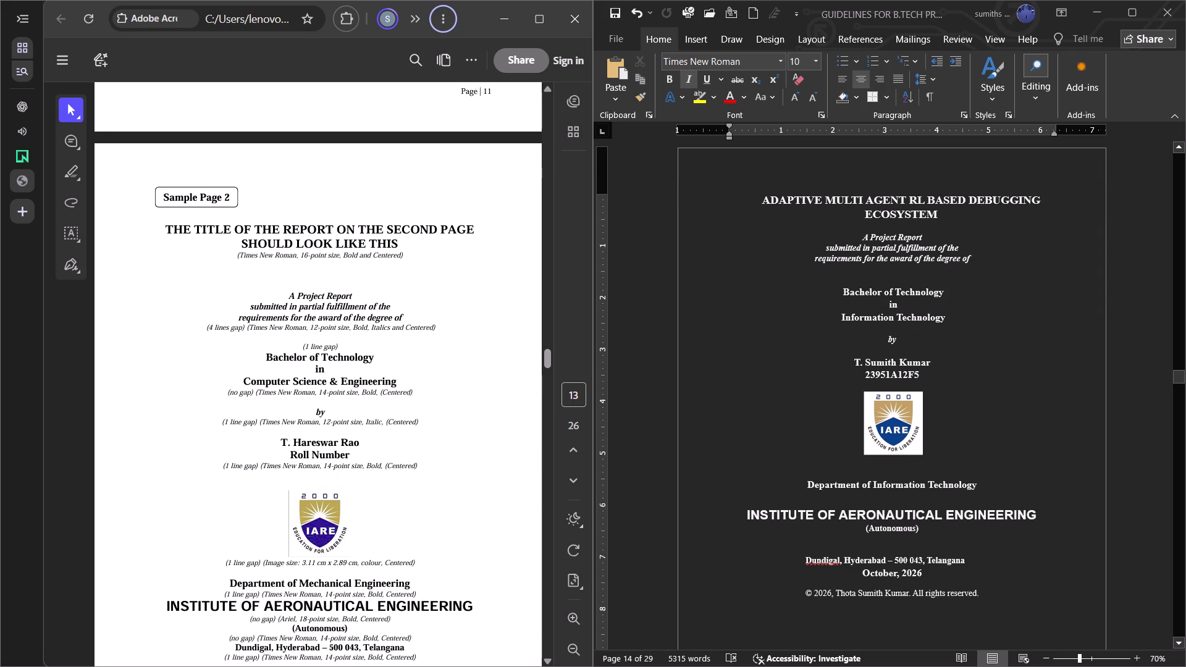
scroll(696, 468, "down", 1)
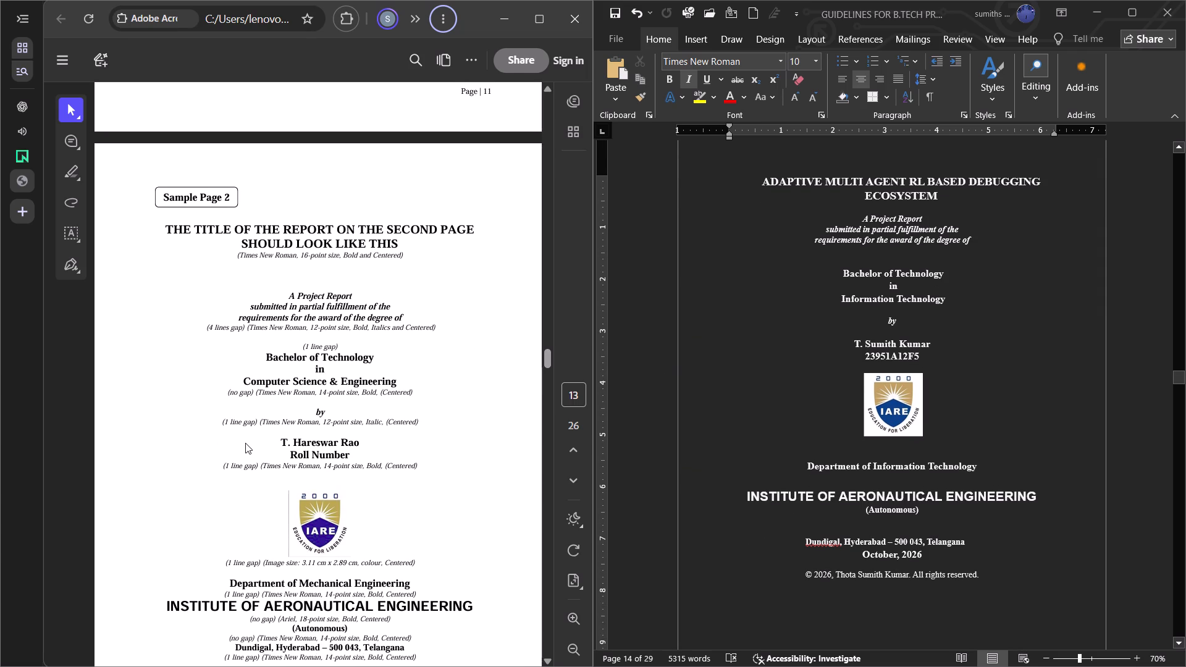
scroll(245, 443, "down", 1)
scroll(747, 442, "down", 1)
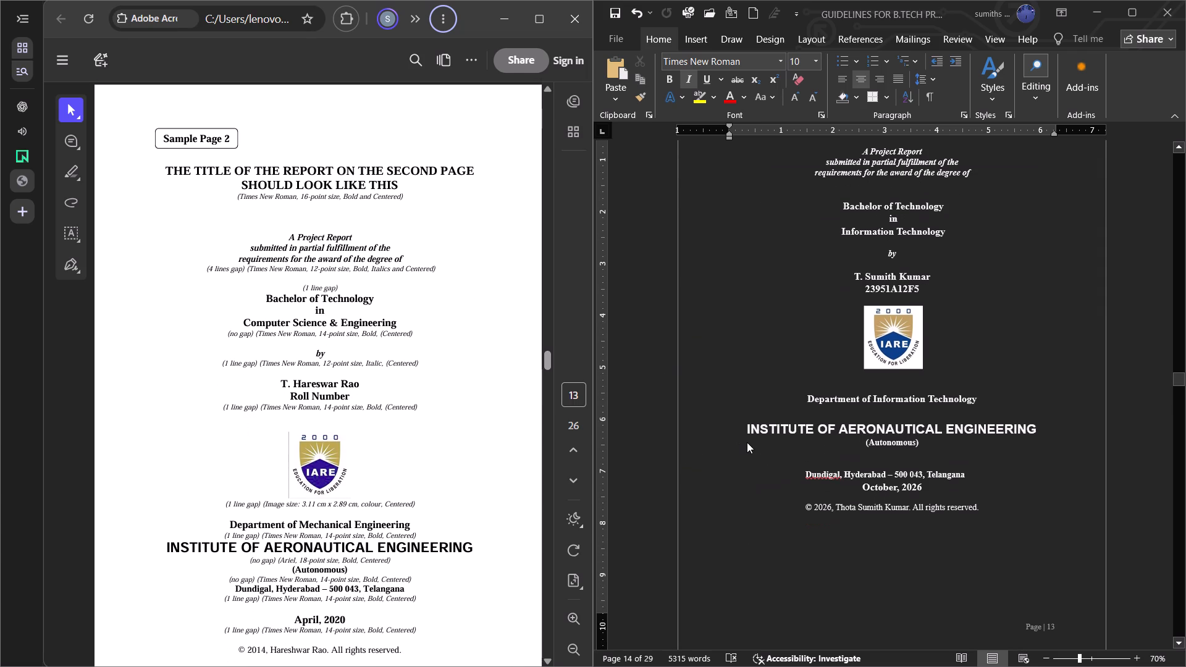
scroll(324, 354, "down", 1)
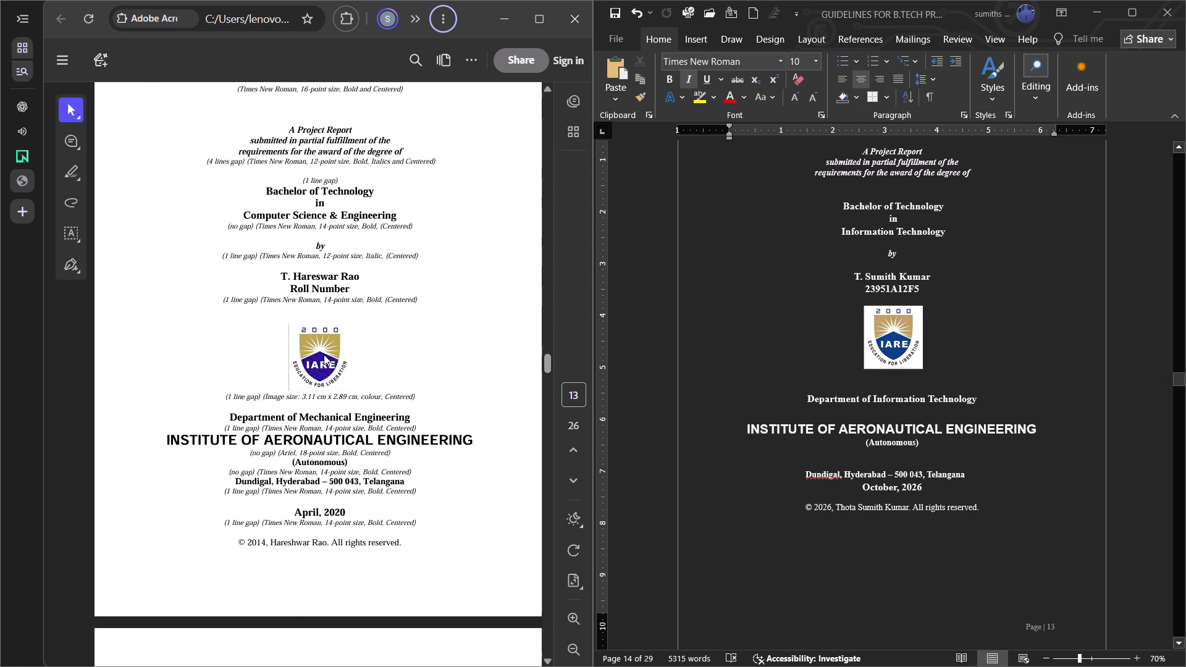
scroll(324, 354, "down", 3)
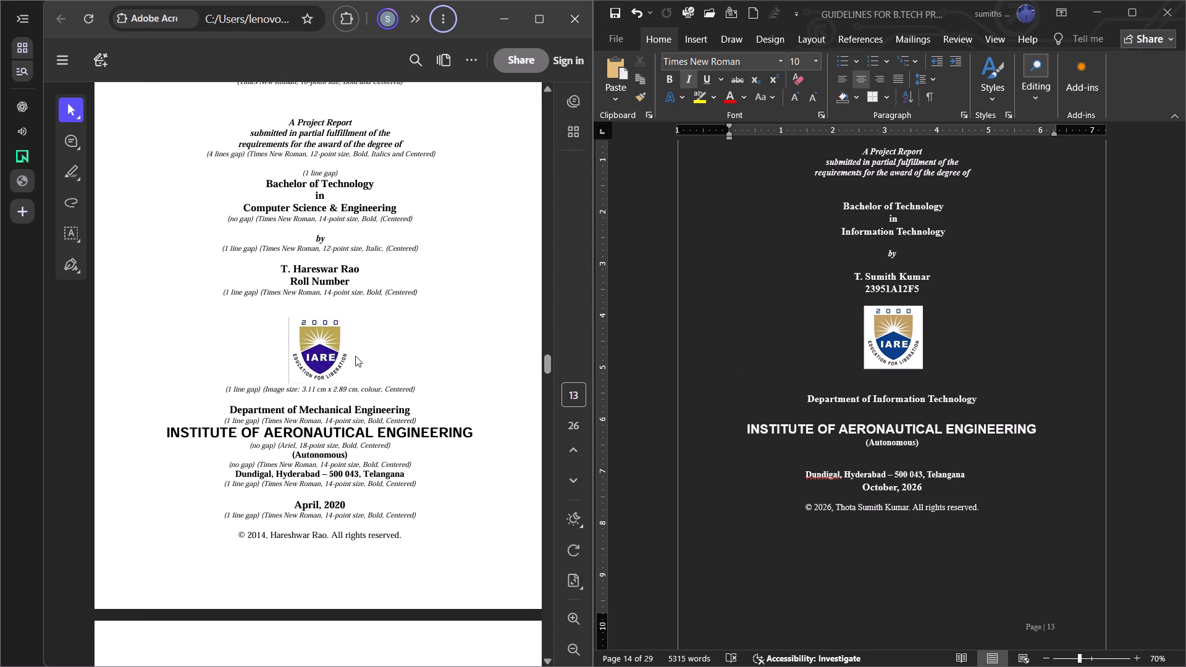
scroll(355, 356, "down", 1)
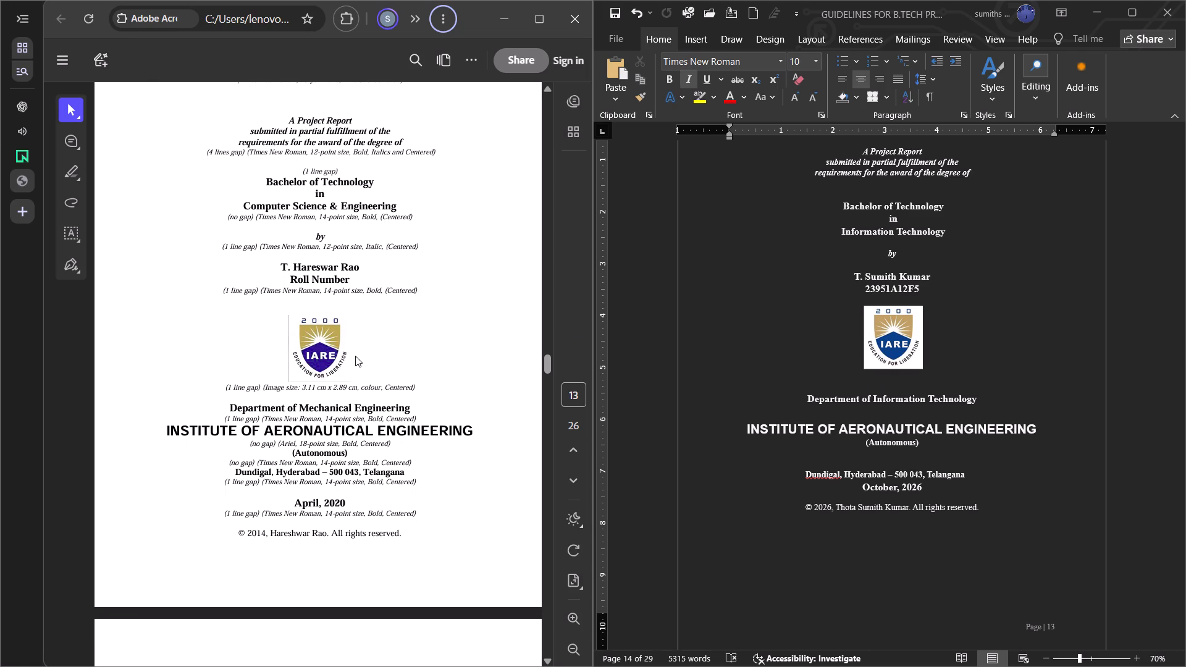
scroll(355, 356, "down", 1)
key("Print")
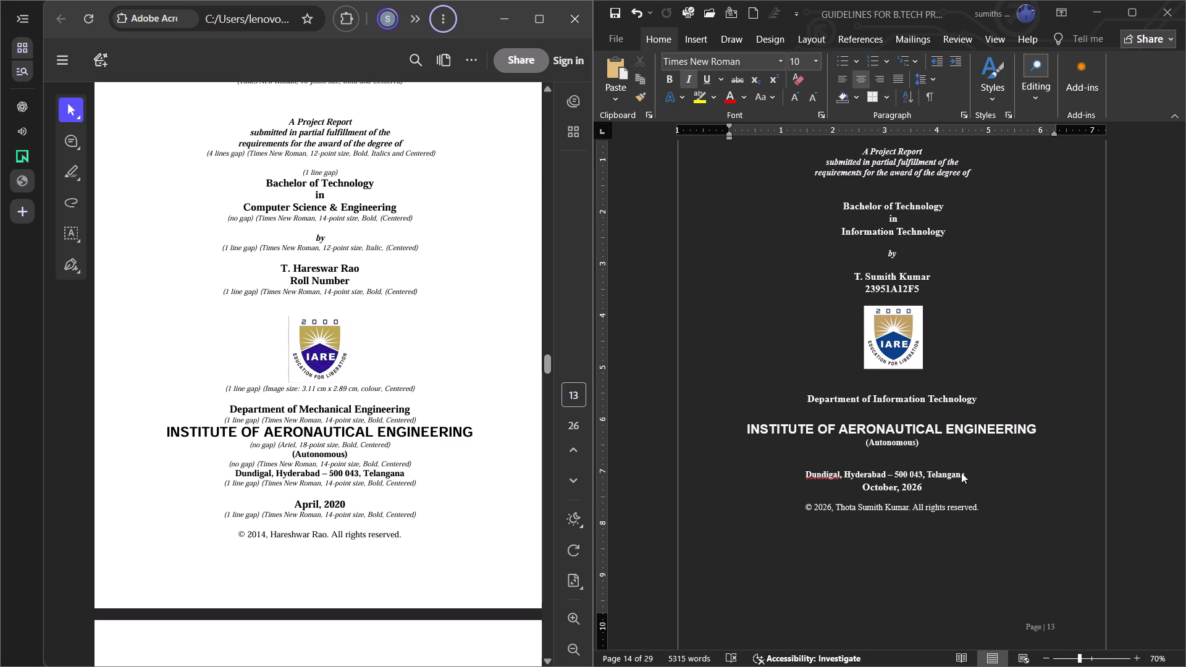
Insert an empty line between the Dundigal address line and "October, 2026" on the title page.
left_click(961, 472)
left_click(971, 474)
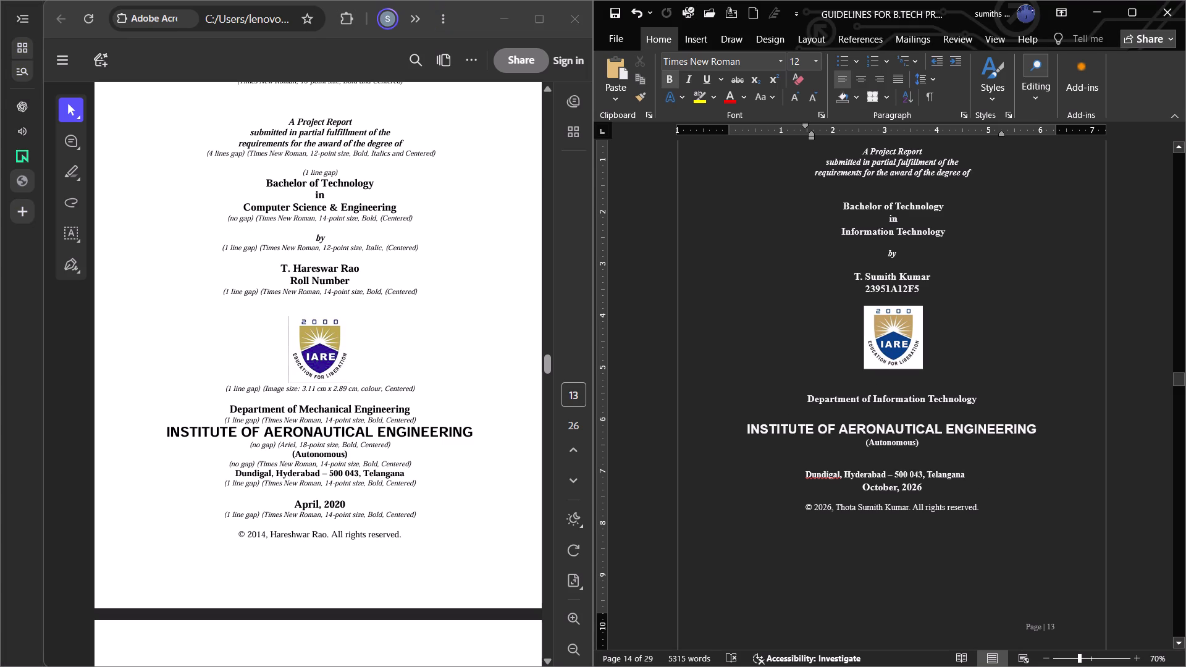
key("Return")
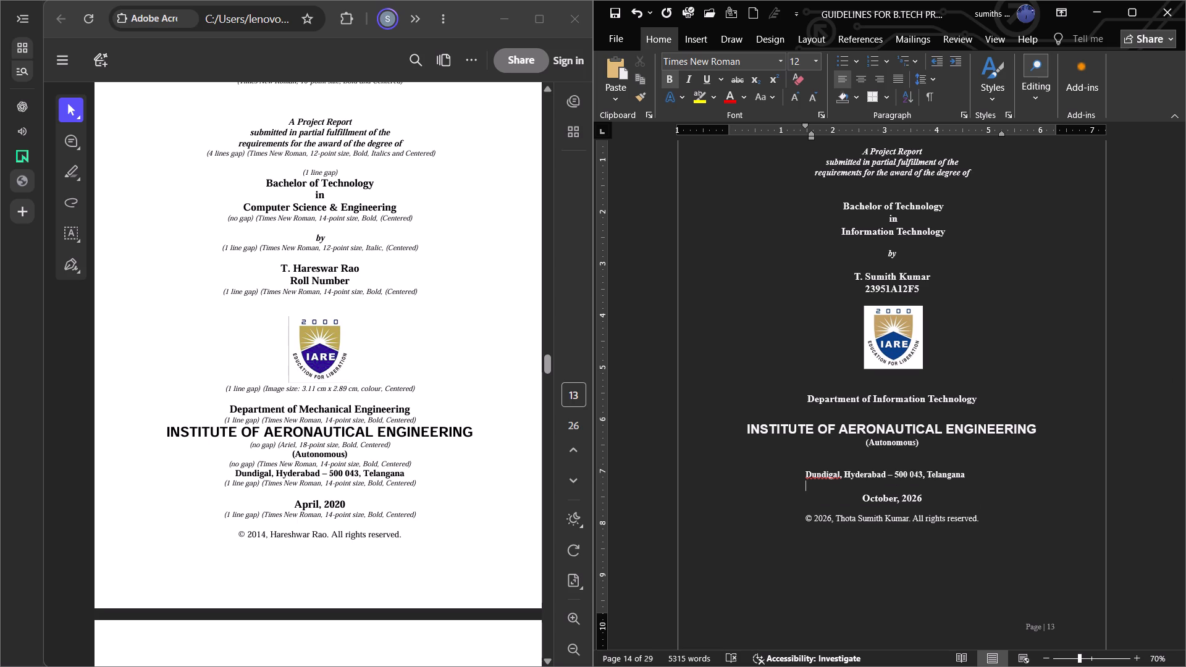
Insert an empty line between "October, 2026" and the copyright line on the title page and save the report.
left_click(943, 508)
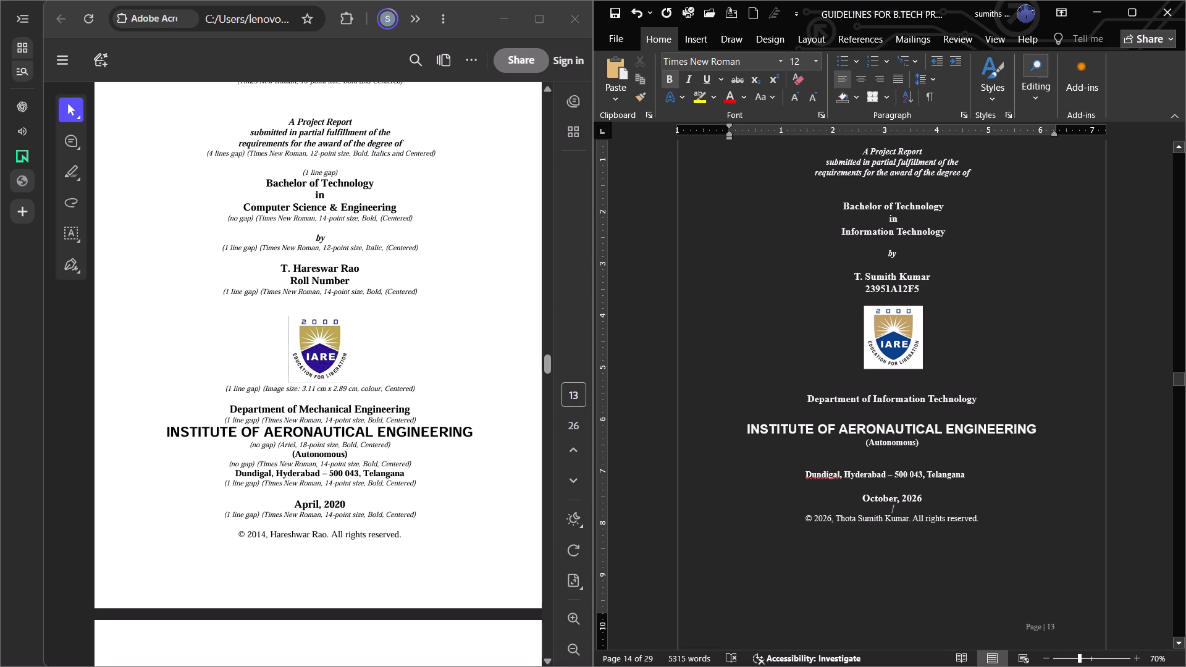
key("Return")
key("Up")
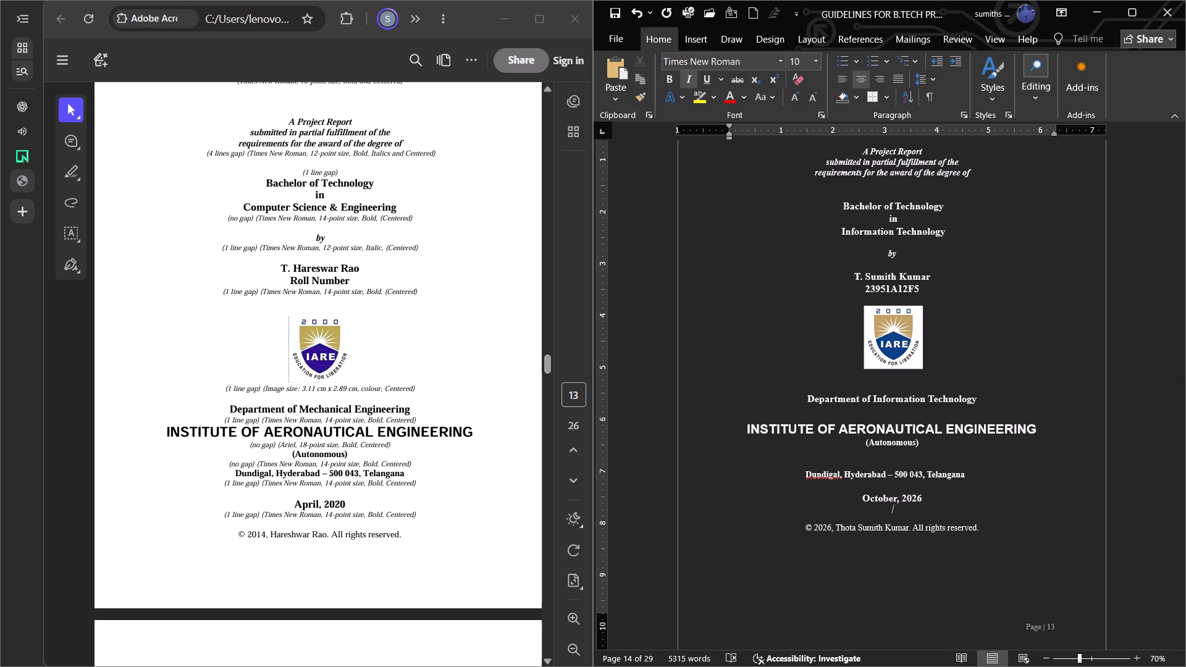
key("ctrl+s")
key("ctrl+s")
key("ctrl+s")
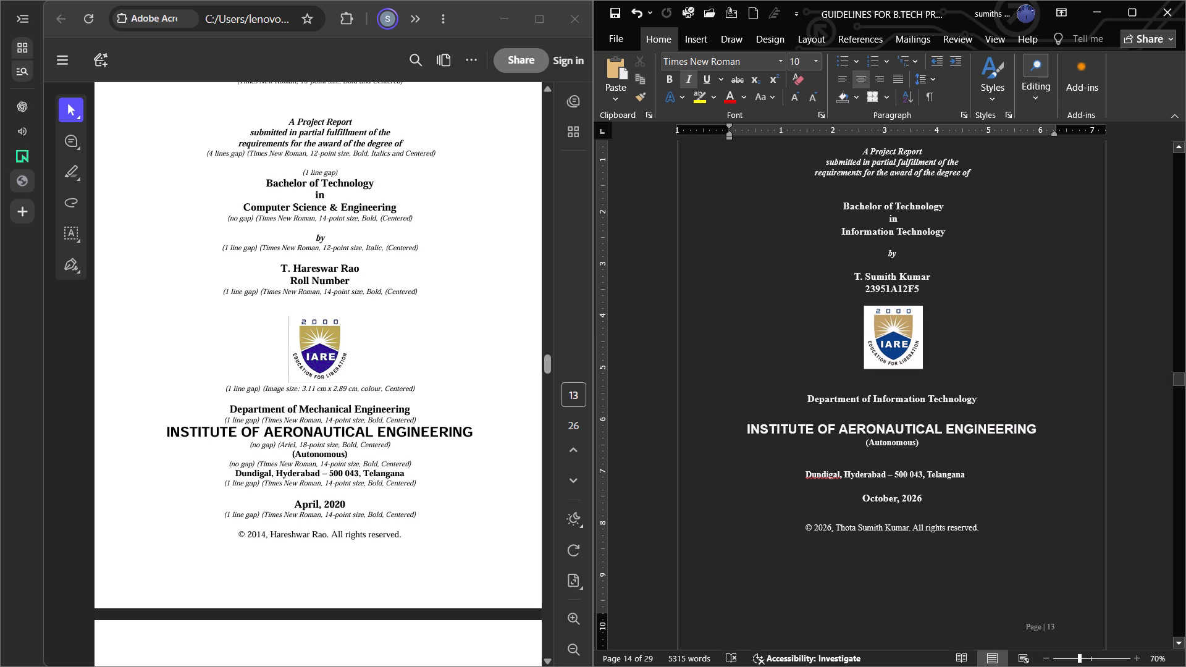
Check the font, size and alignment of the title page's lower lines and blank gaps, from the institute name to the date.
left_click(885, 487)
left_click(913, 512)
left_click(893, 498)
left_click(883, 492)
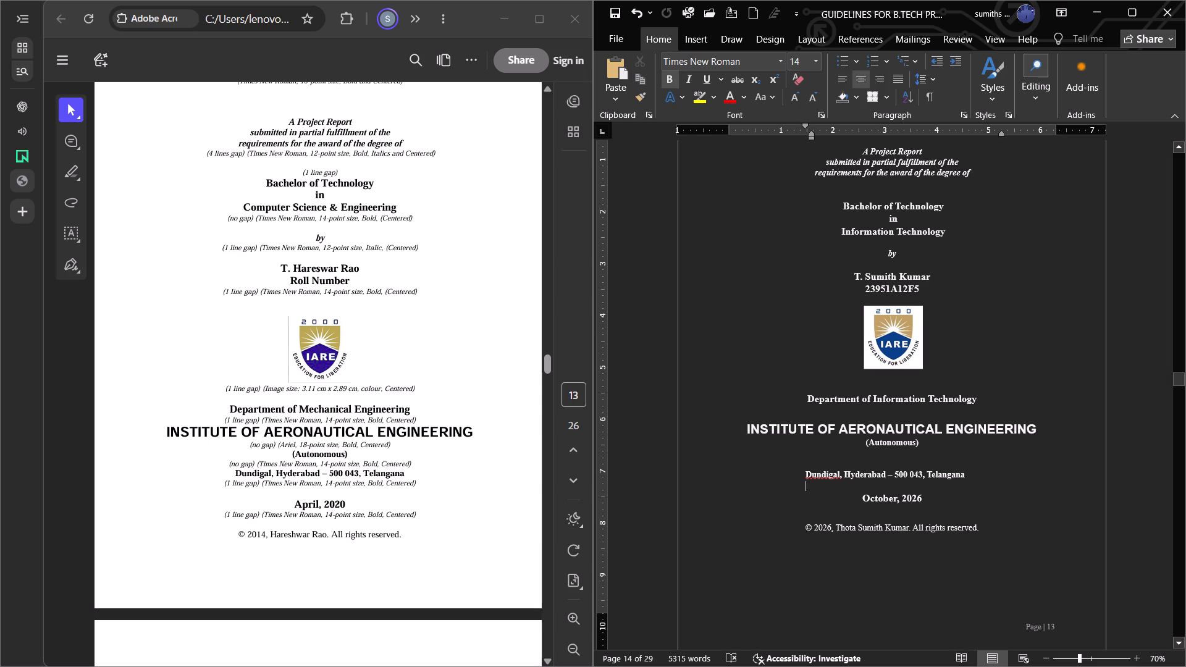
left_click(883, 457)
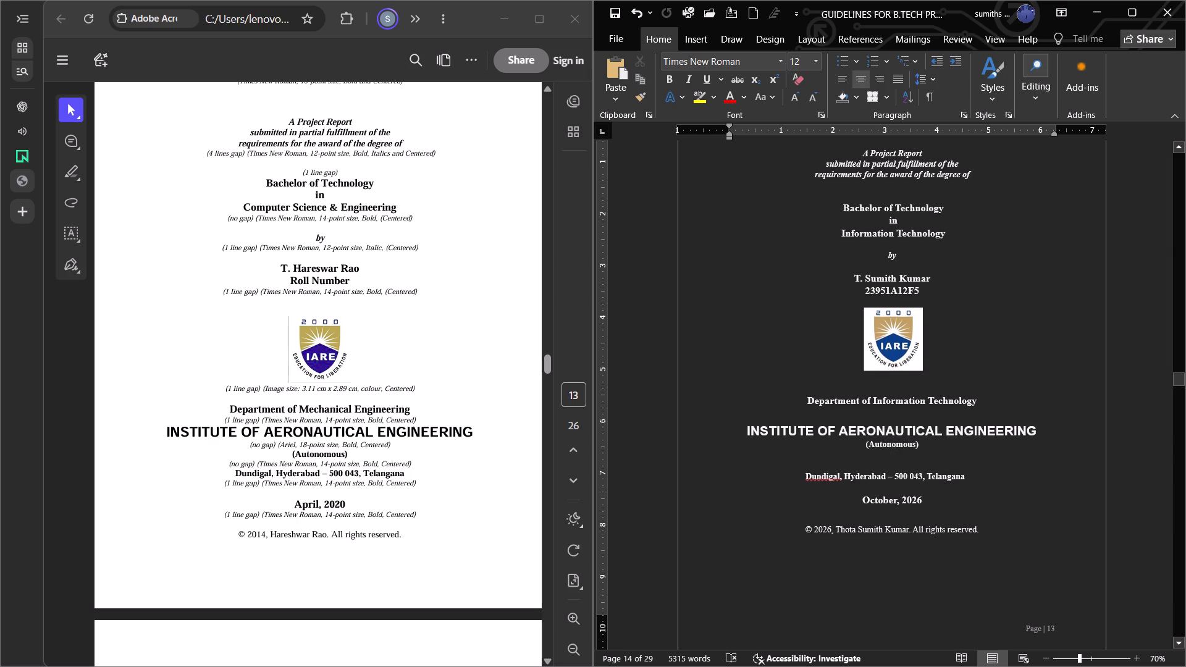
left_click(906, 444)
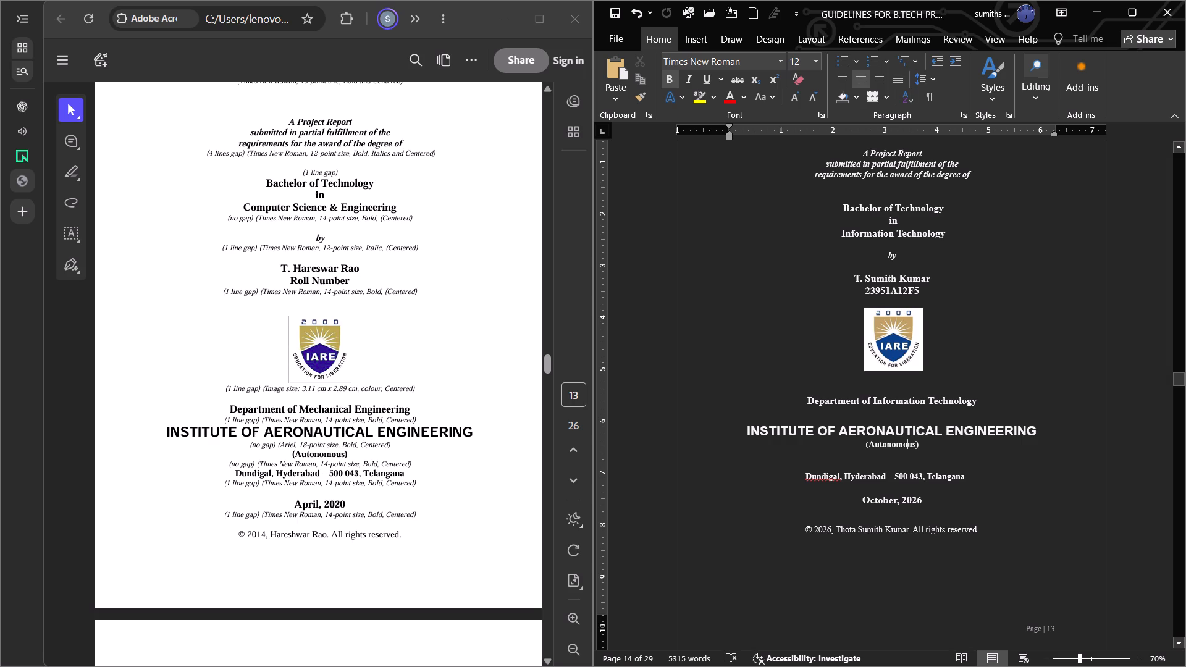
double_click(873, 444)
left_click(925, 443)
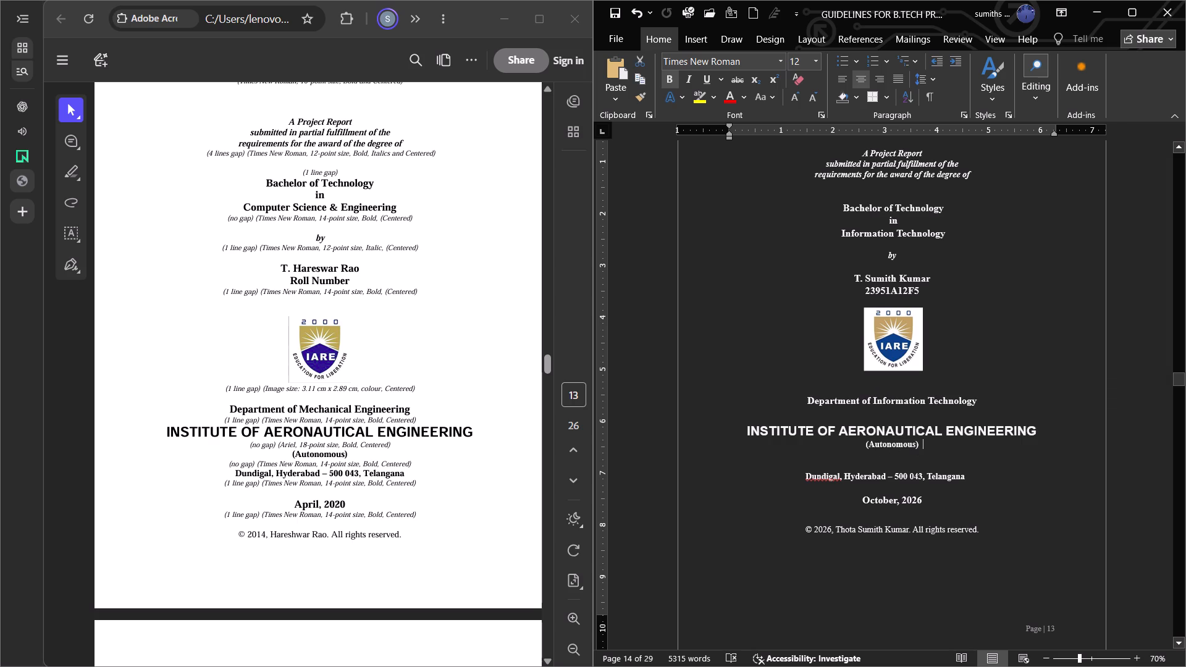
left_click(925, 443)
left_click_drag(925, 443, 877, 447)
left_click(877, 447)
left_click(838, 426)
left_click(907, 448)
left_click(870, 476)
left_click(944, 474)
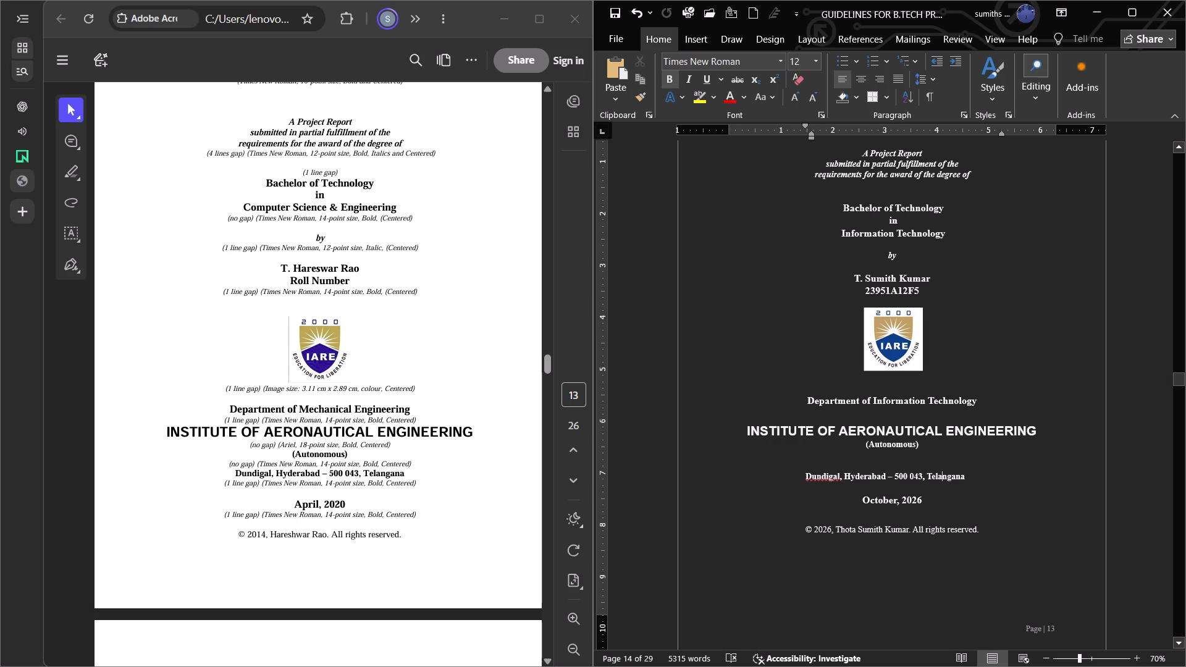
left_click(922, 474)
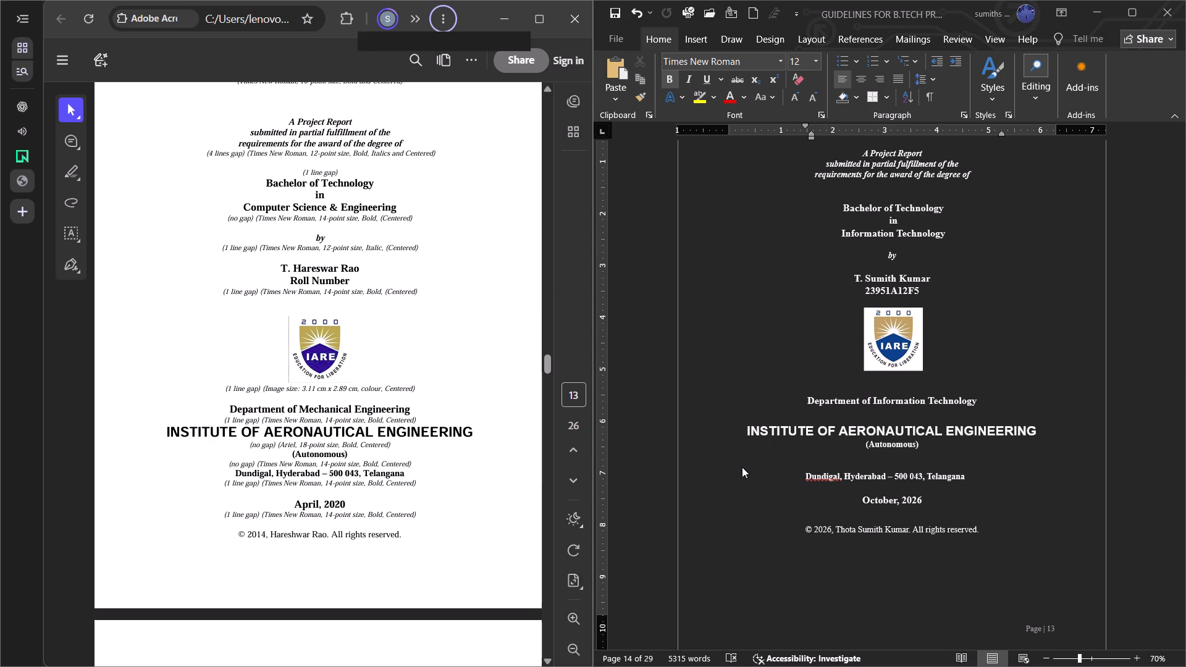
Rearrange the windows so the guidelines PDF with Sample Page 2 sits side by side with the earlier report's title page.
key("alt+Tab")
key("alt+Tab")
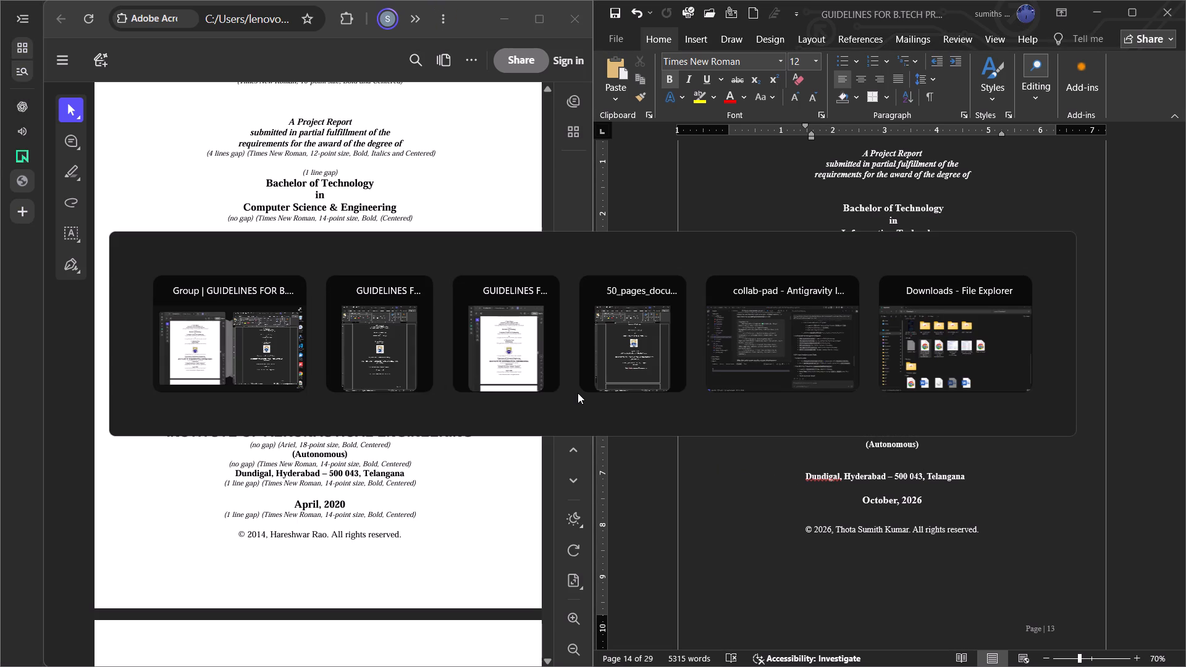
left_click(410, 379, "alt")
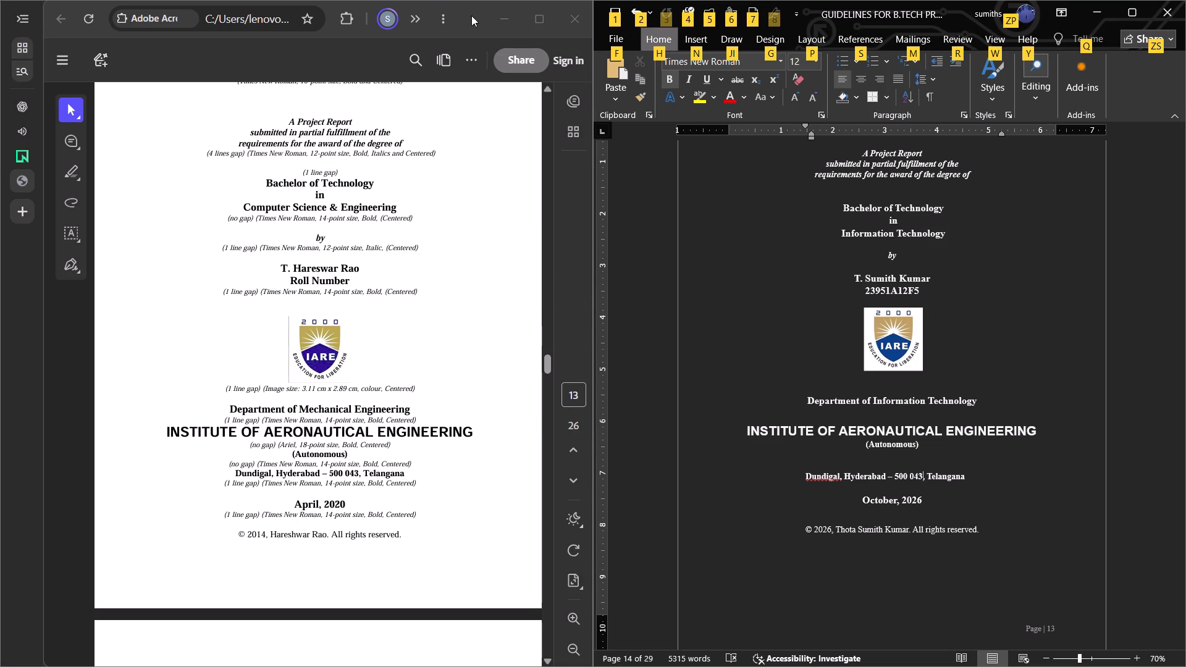
left_click_drag(471, 17, 1184, 130)
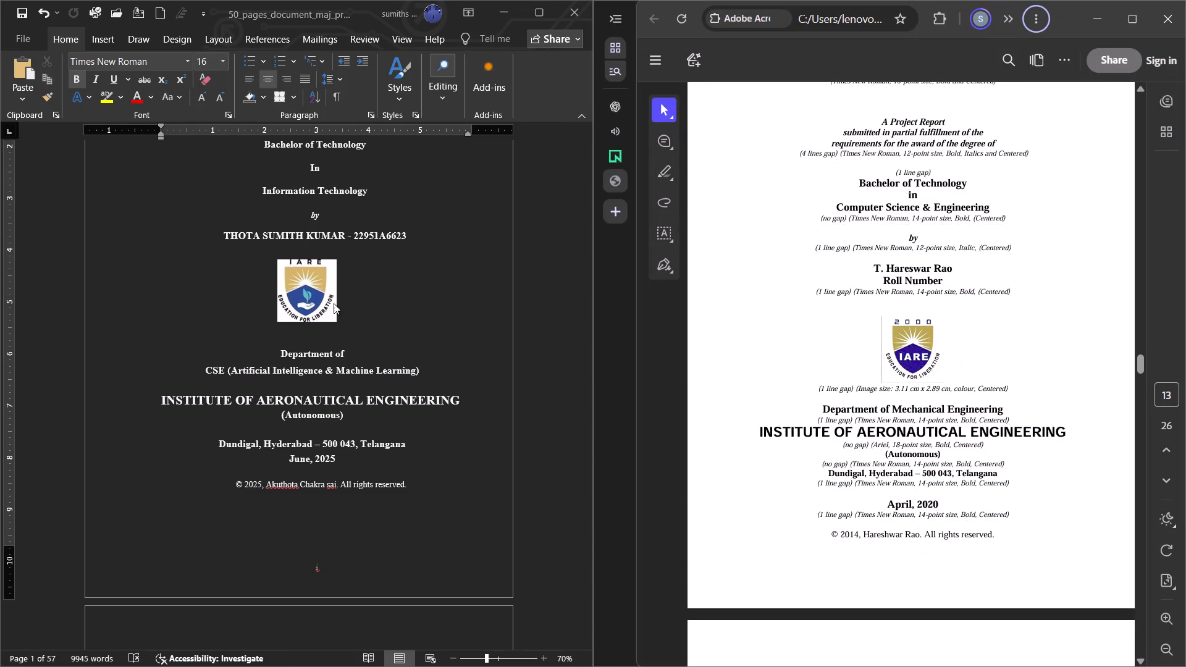
Check the font sizes and alignment of the earlier report's title page lines, from the Dundigal address up to the student name line.
left_click(238, 440)
left_click(238, 440)
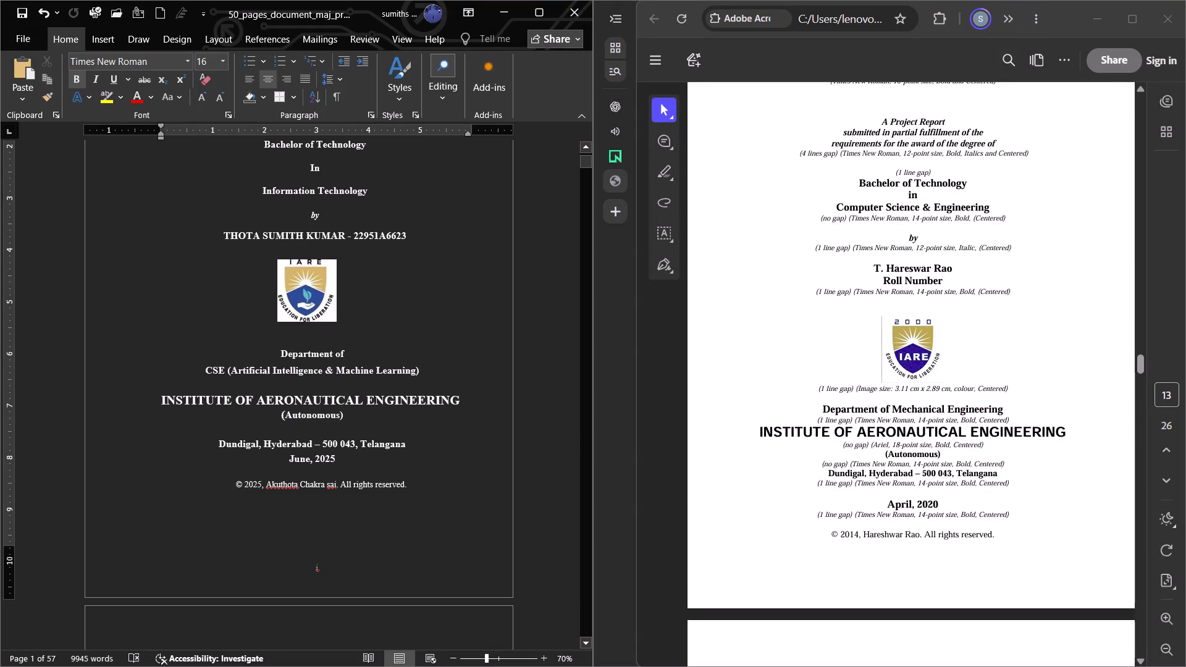
left_click(282, 445)
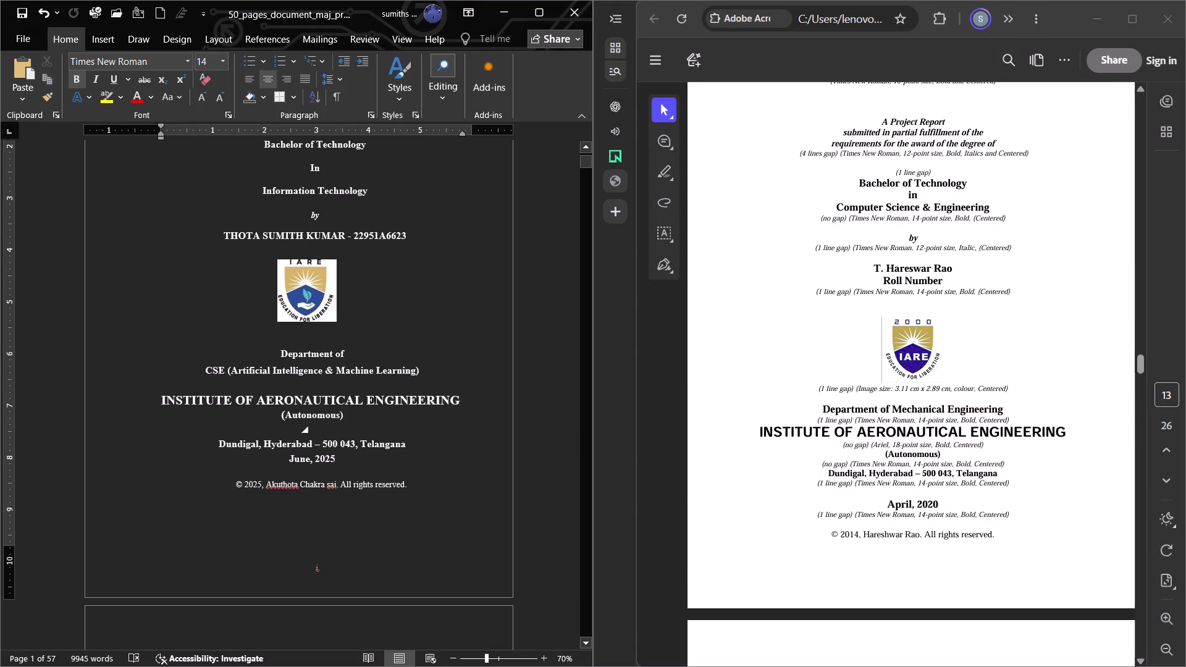
left_click(303, 408)
left_click(341, 400)
left_click(337, 368)
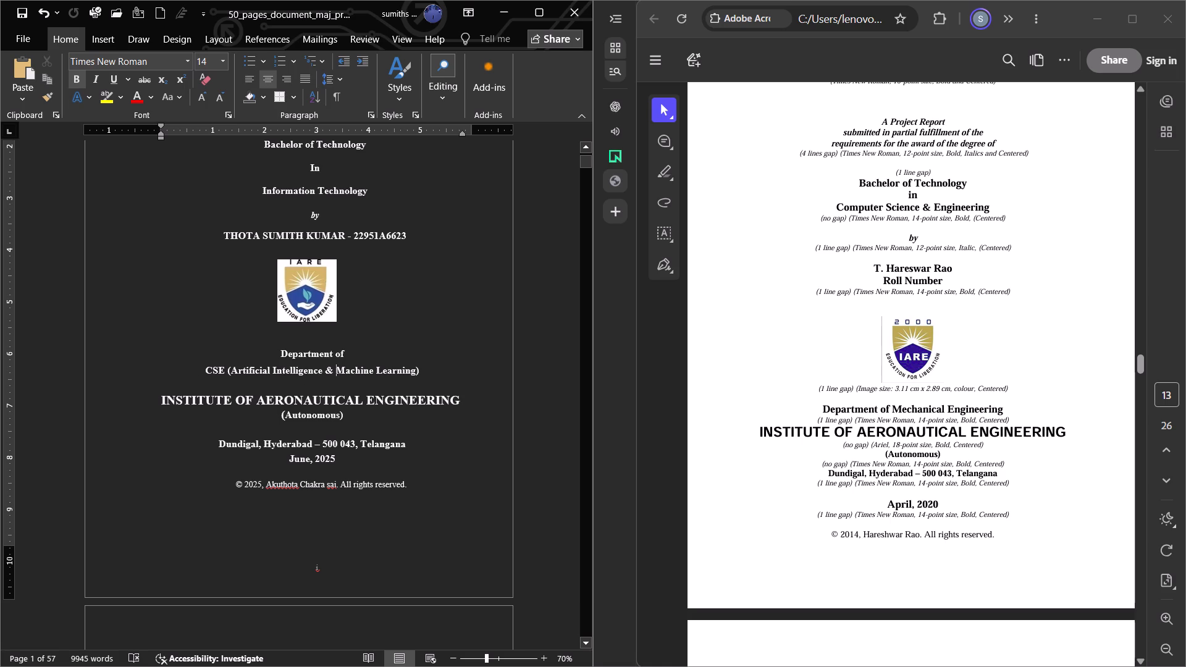
left_click(389, 233)
Rearrange the windows so the new report and the earlier report's title page are both visible side by side, with the guidelines PDF out of the way.
key("alt+Tab")
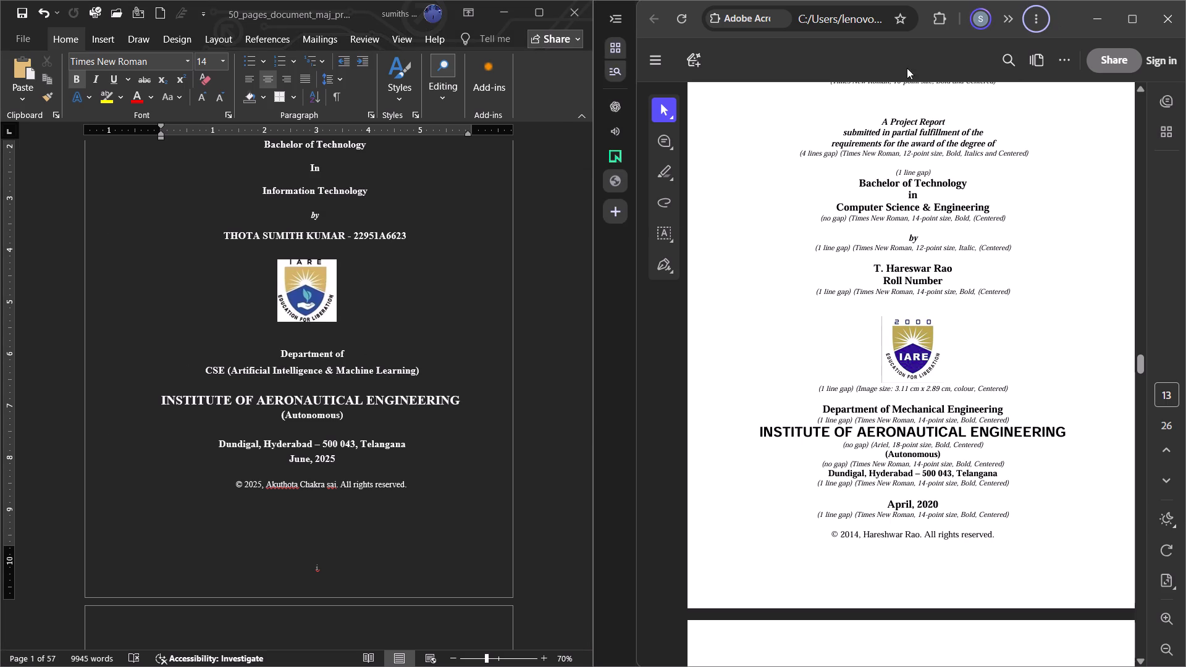
scroll(350, 338, "up", 2)
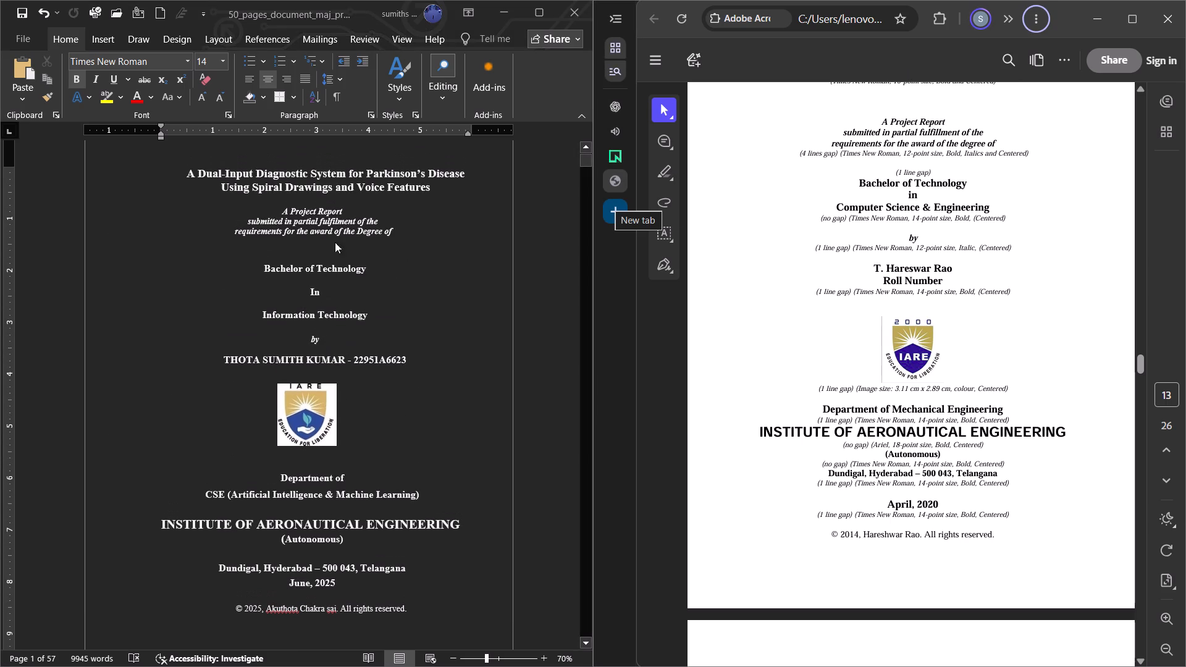
left_click(327, 213)
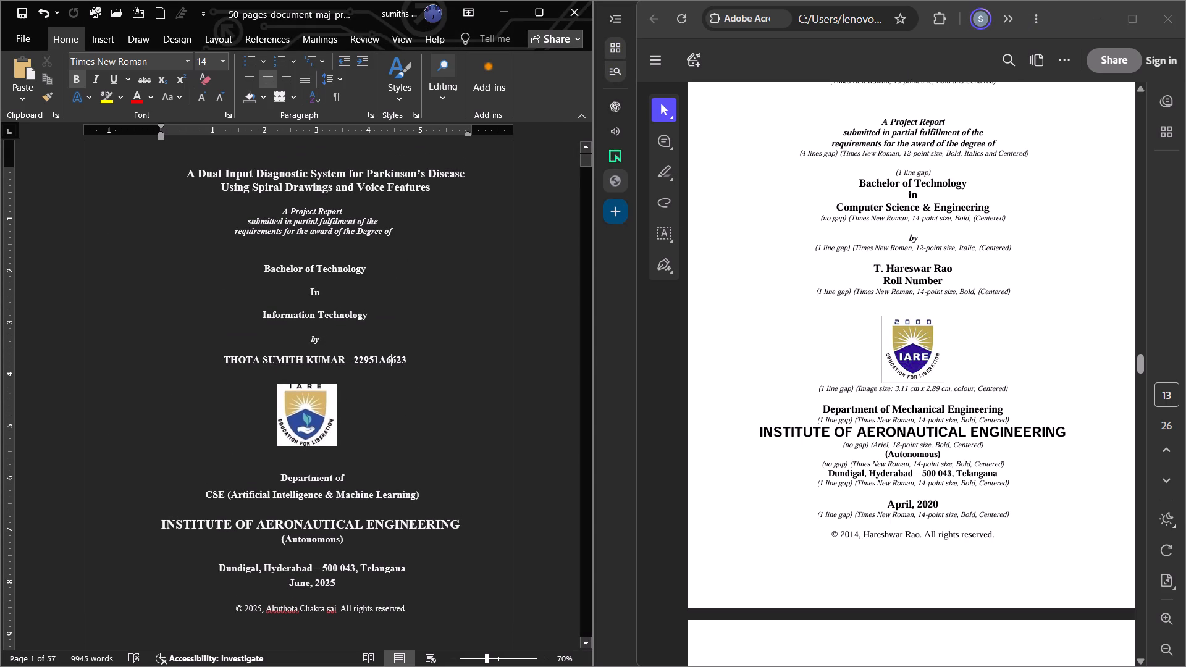
left_click_drag(1073, 8, 872, 51)
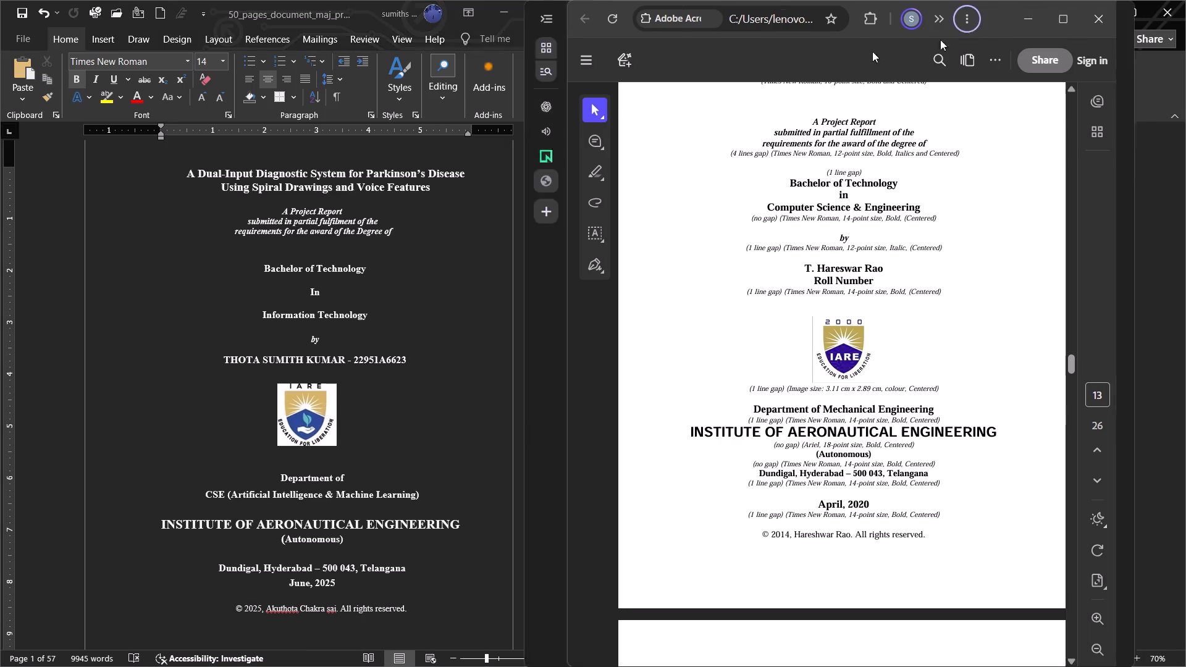
left_click_drag(872, 51, 602, 628)
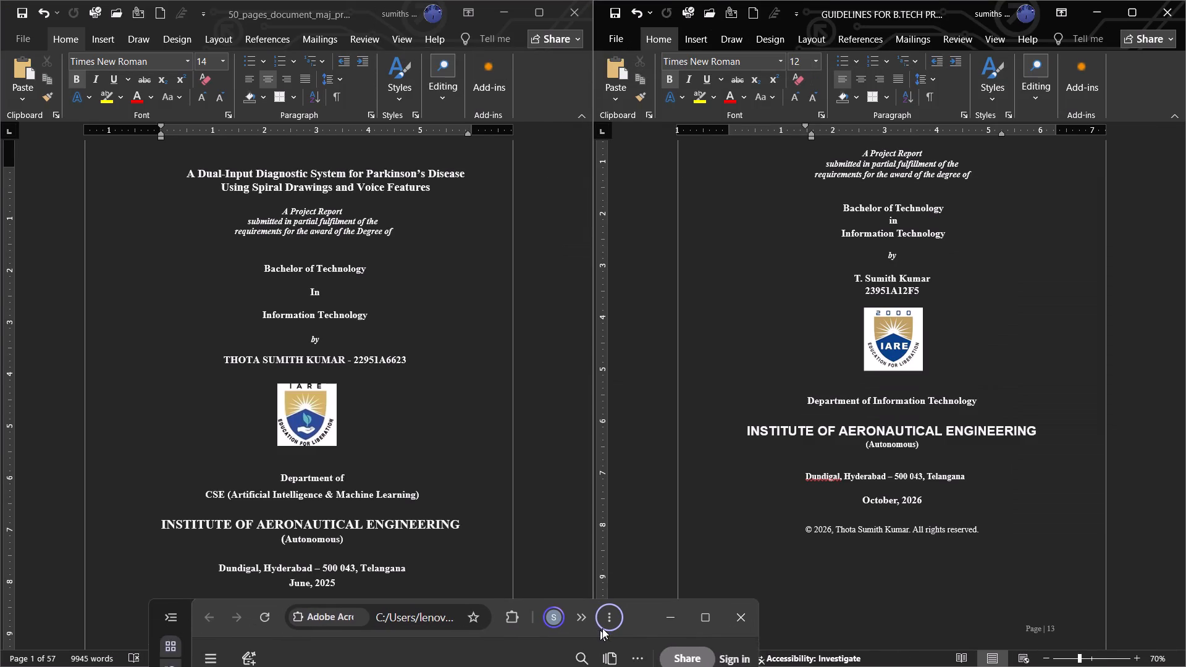
left_click_drag(602, 628, 777, 117)
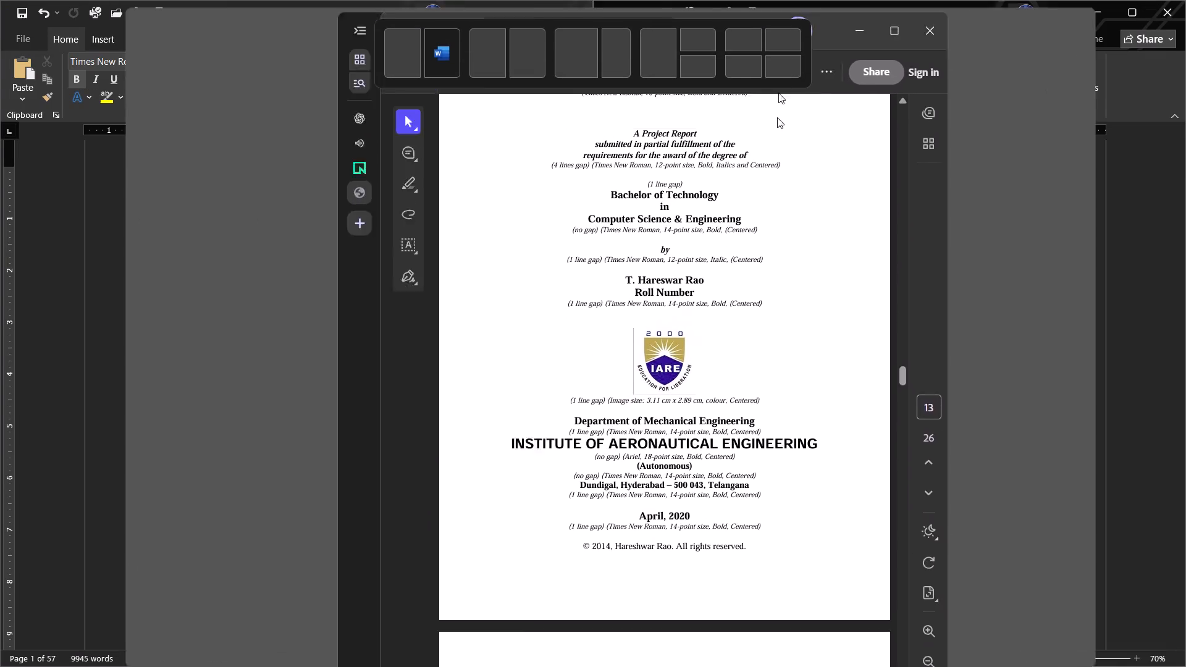
left_click_drag(777, 117, 785, 616)
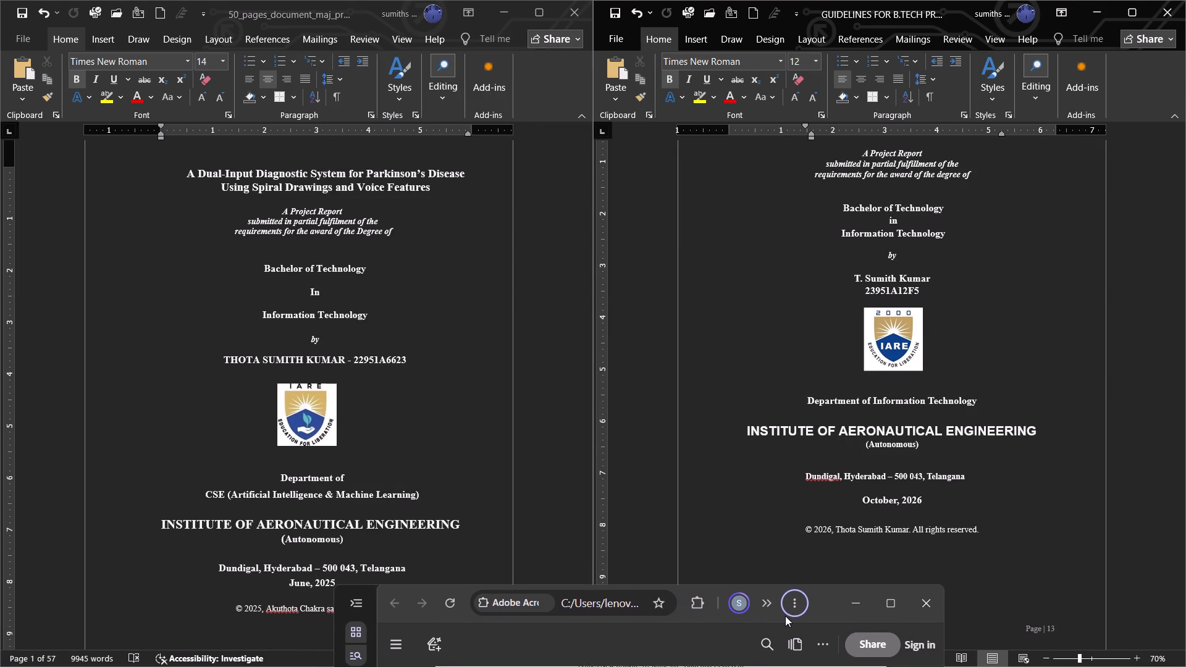
left_click_drag(785, 616, 863, 585)
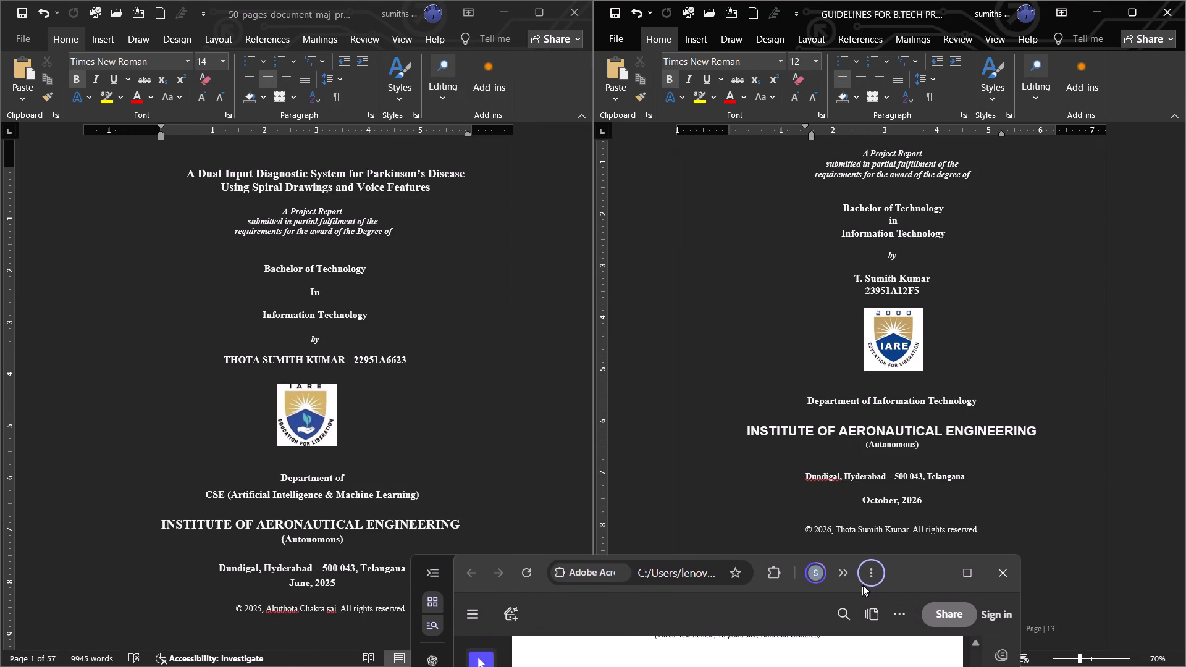
left_click_drag(863, 585, 851, 0)
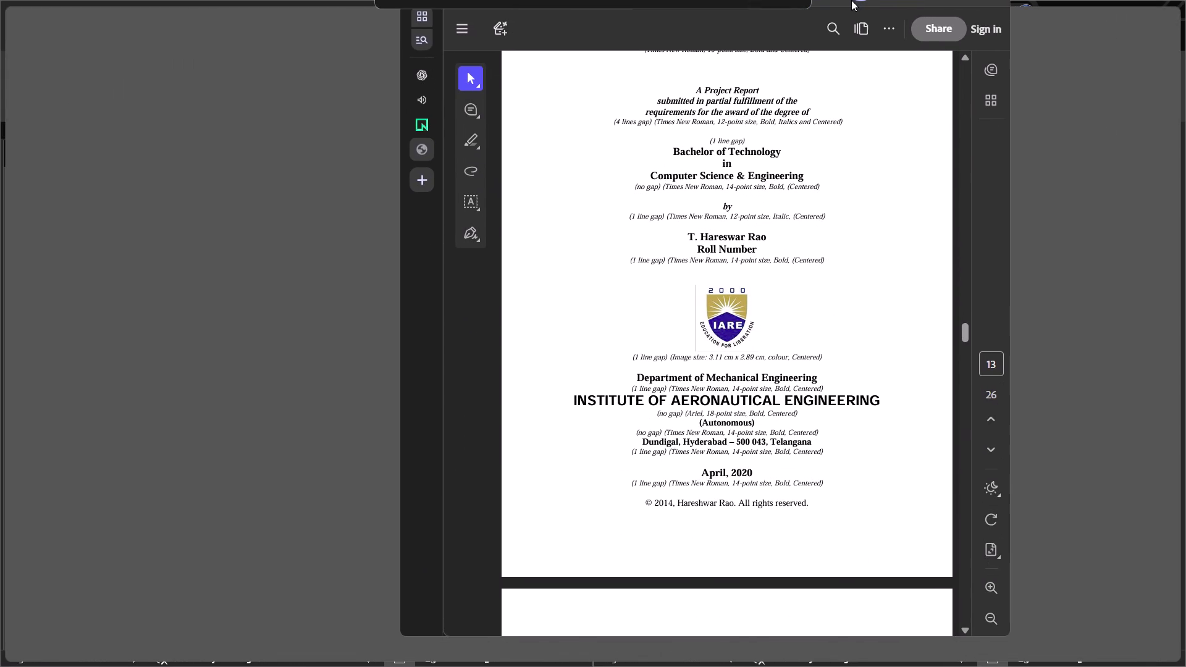
left_click_drag(851, 0, 828, 49)
key("alt+Tab")
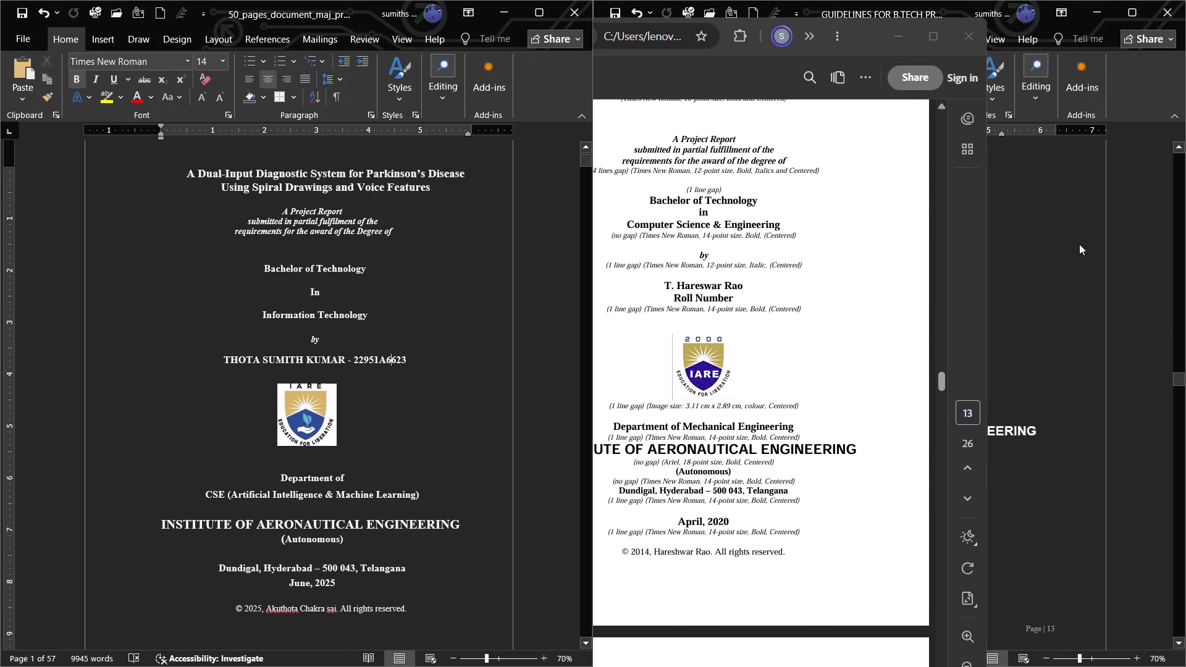
key("alt+Tab")
key("alt+Tab")
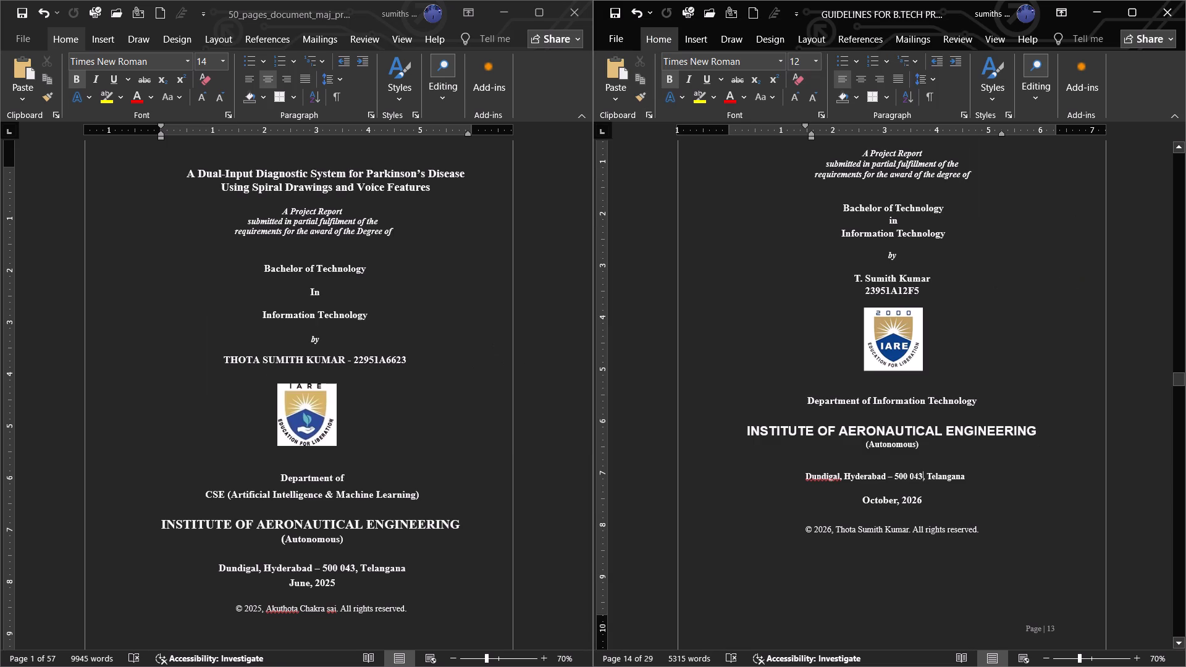
Compare the font, size and alignment of the institute name and "(Autonomous)" lines between the new report and the earlier report.
left_click(899, 445)
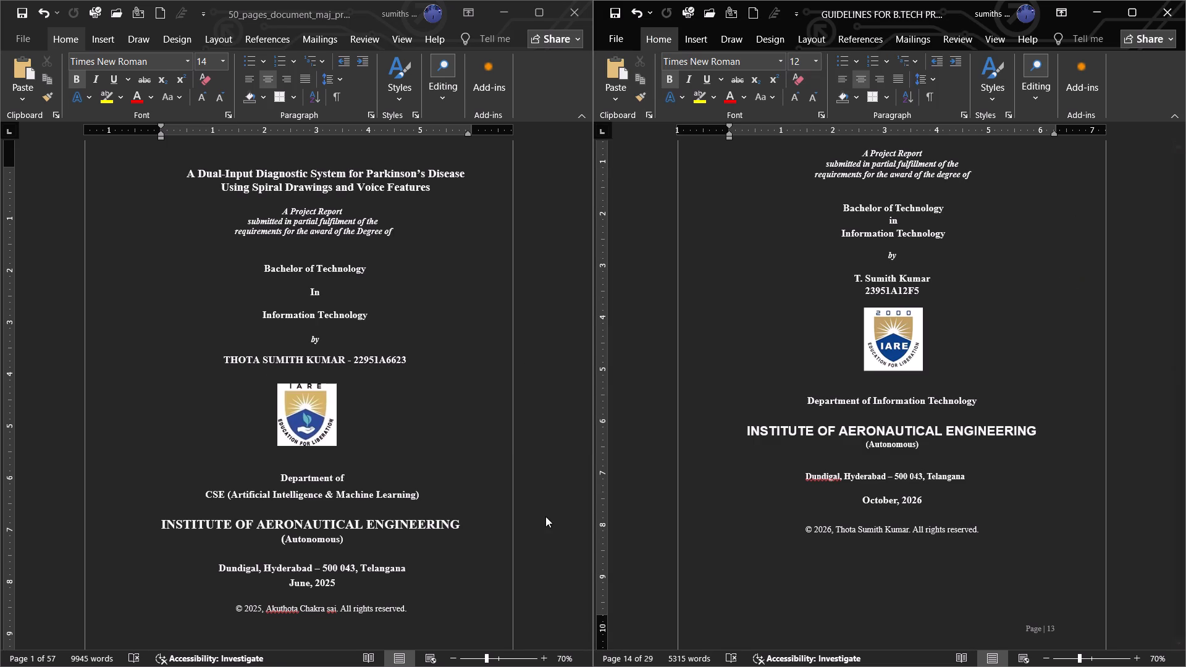
double_click(306, 538)
left_click(306, 538)
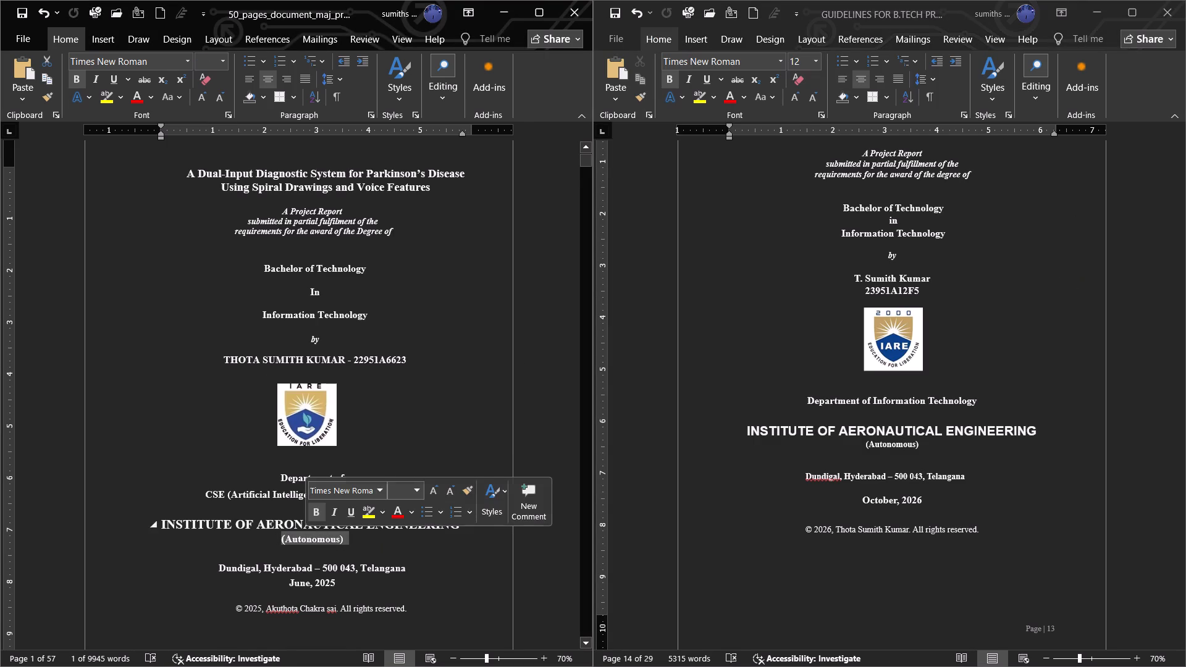
left_click(247, 515)
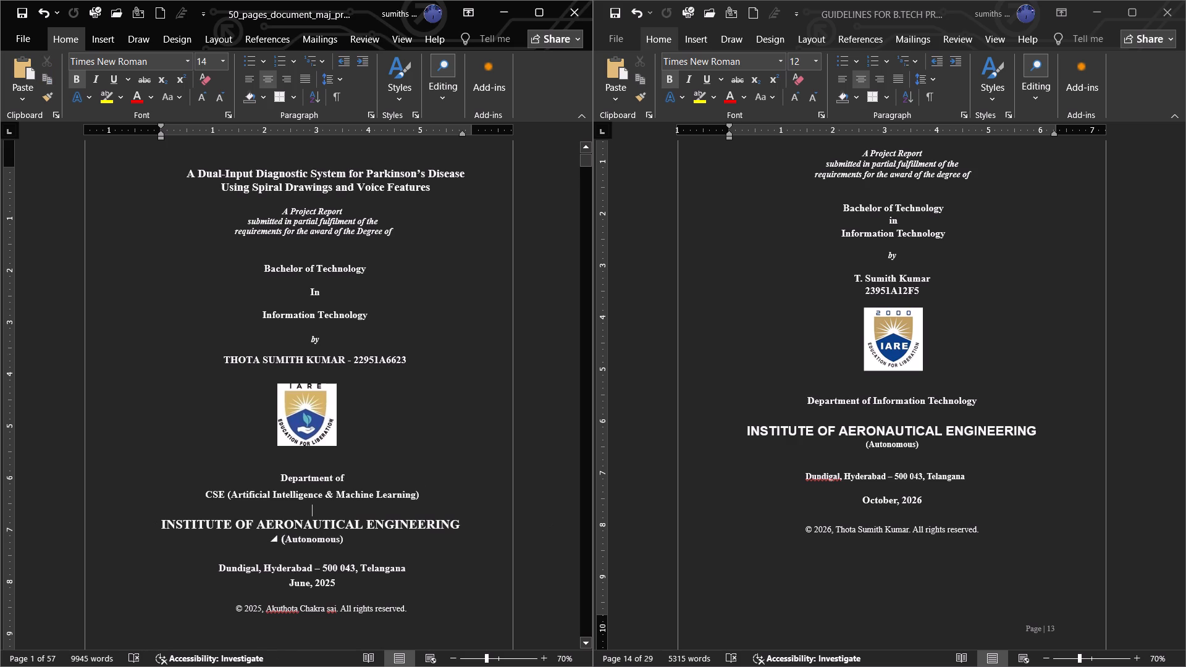
left_click(317, 540)
left_click(284, 524)
left_click(858, 427)
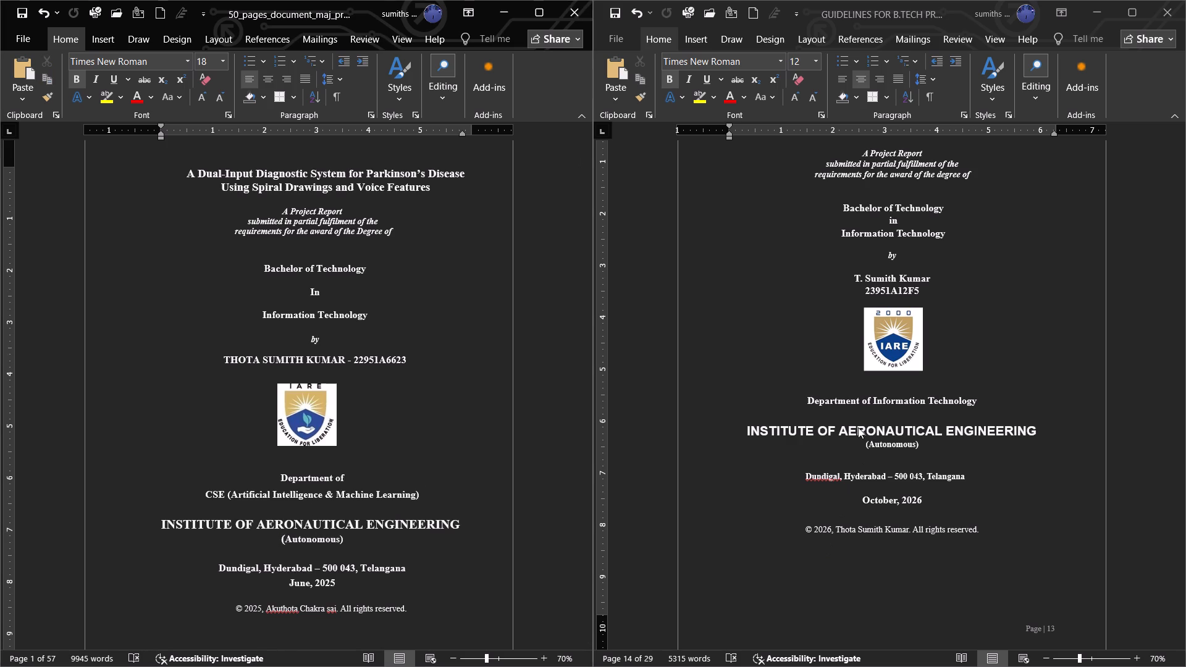
left_click(858, 427)
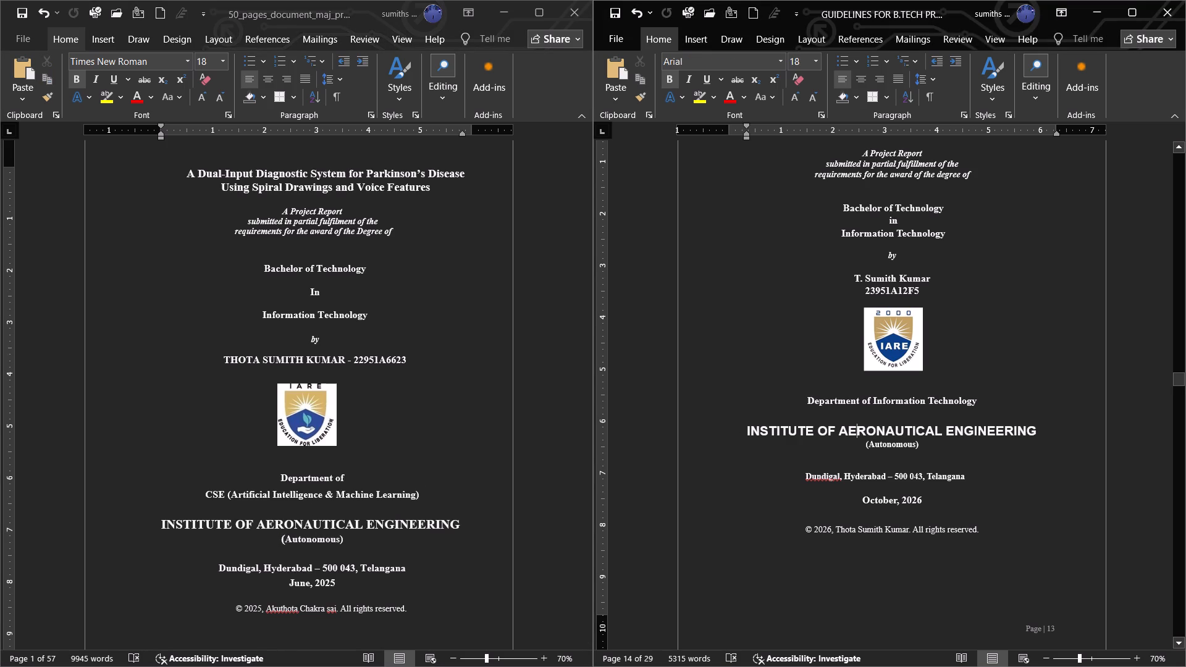
left_click(899, 447)
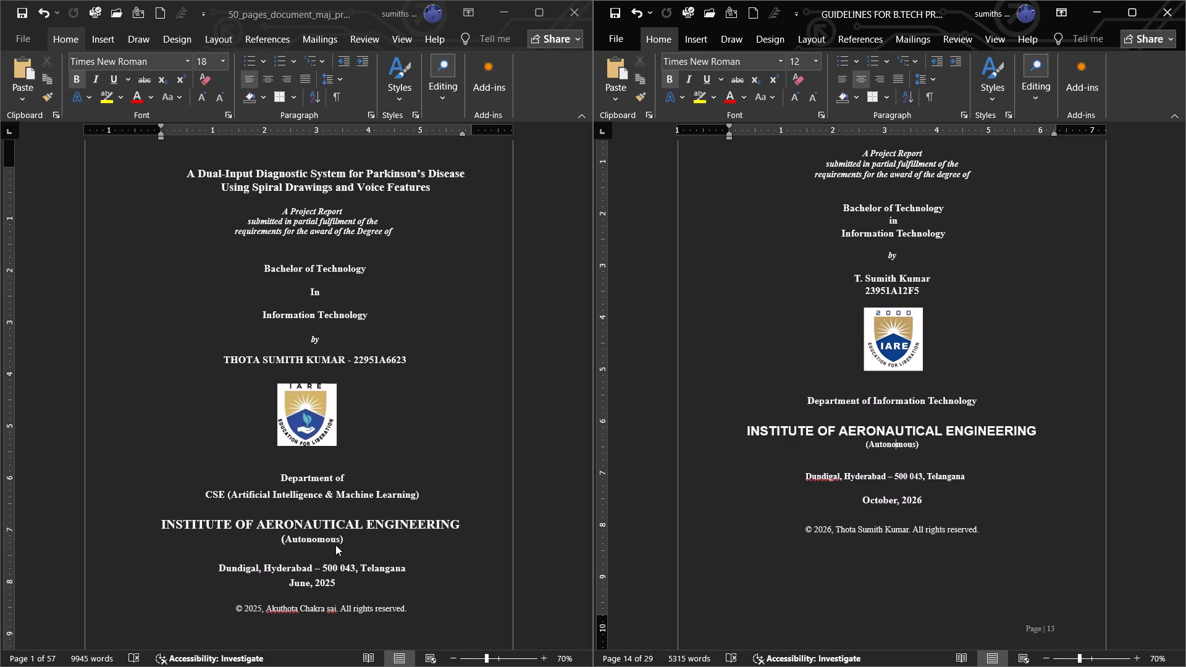
left_click(328, 539)
left_click(328, 539)
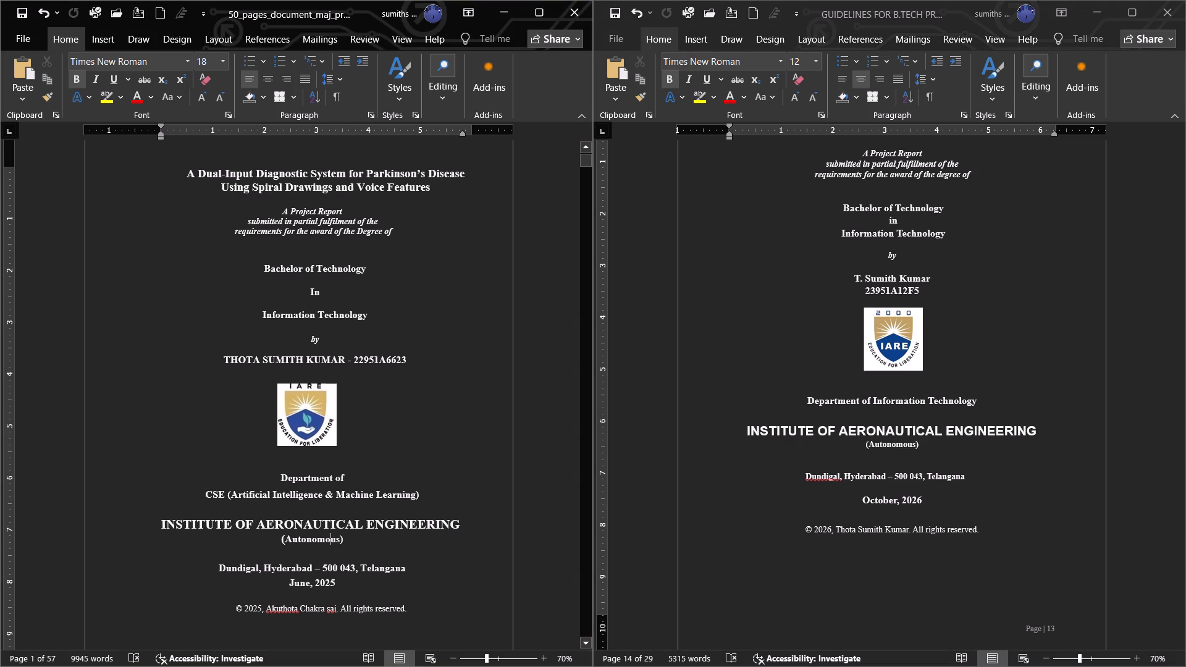
Set the font size of "(Autonomous)" on the new report's title page to 14 pt.
left_click(918, 442)
left_click_drag(919, 442, 878, 442)
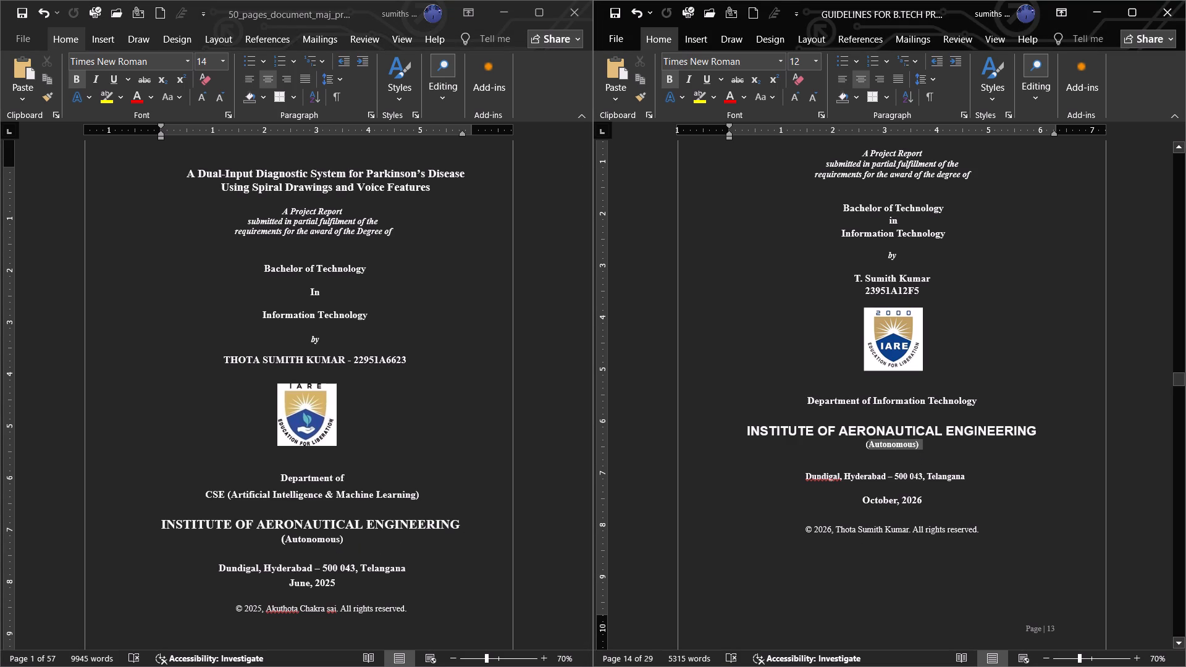
left_click_drag(878, 442, 864, 449)
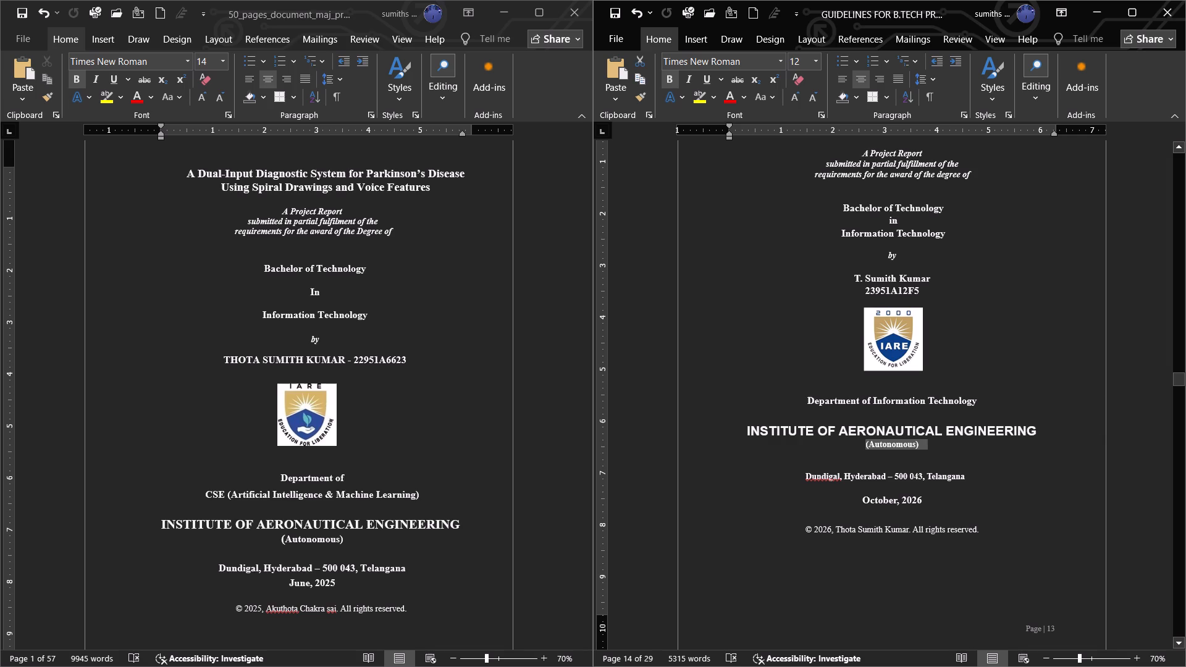
left_click(817, 61)
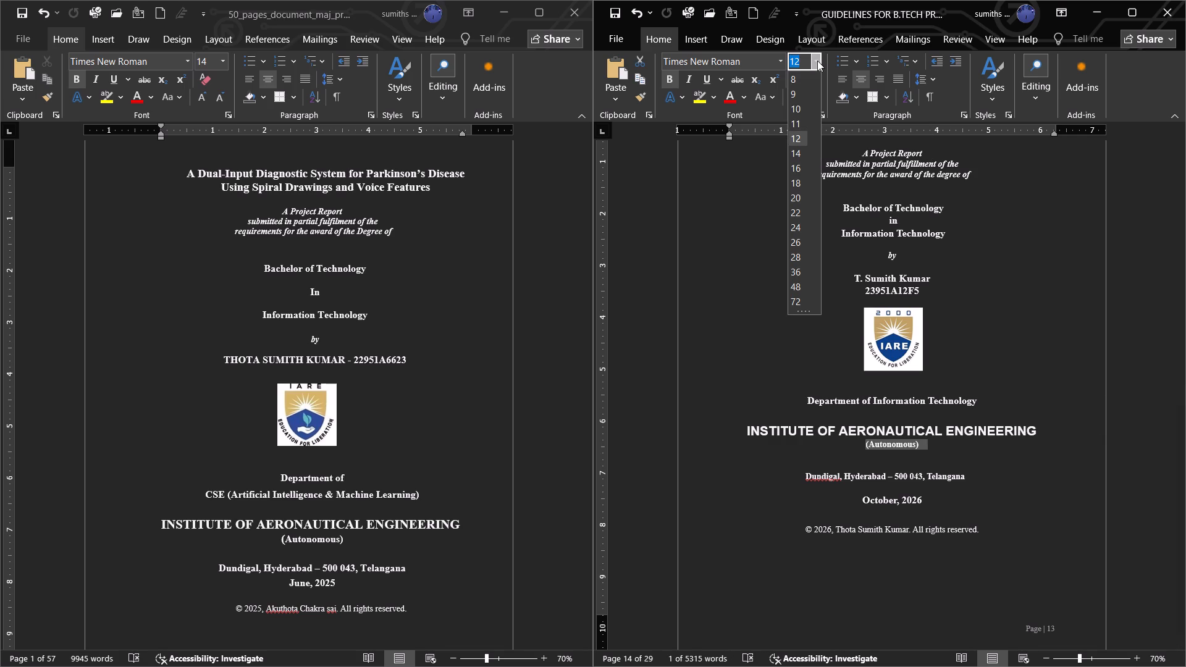
left_click(796, 153)
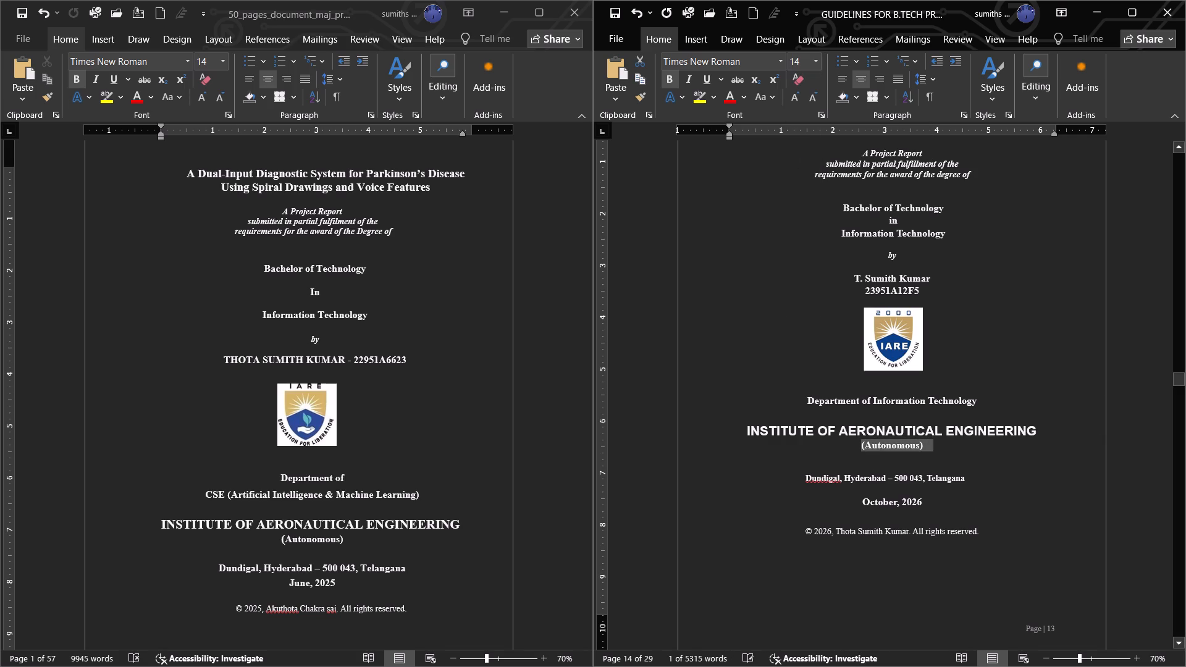
left_click(920, 451)
Compare the Dundigal address line's font size and alignment across the earlier report, the new title page and Sample Page 2 in the guidelines PDF.
scroll(784, 492, "down", 1)
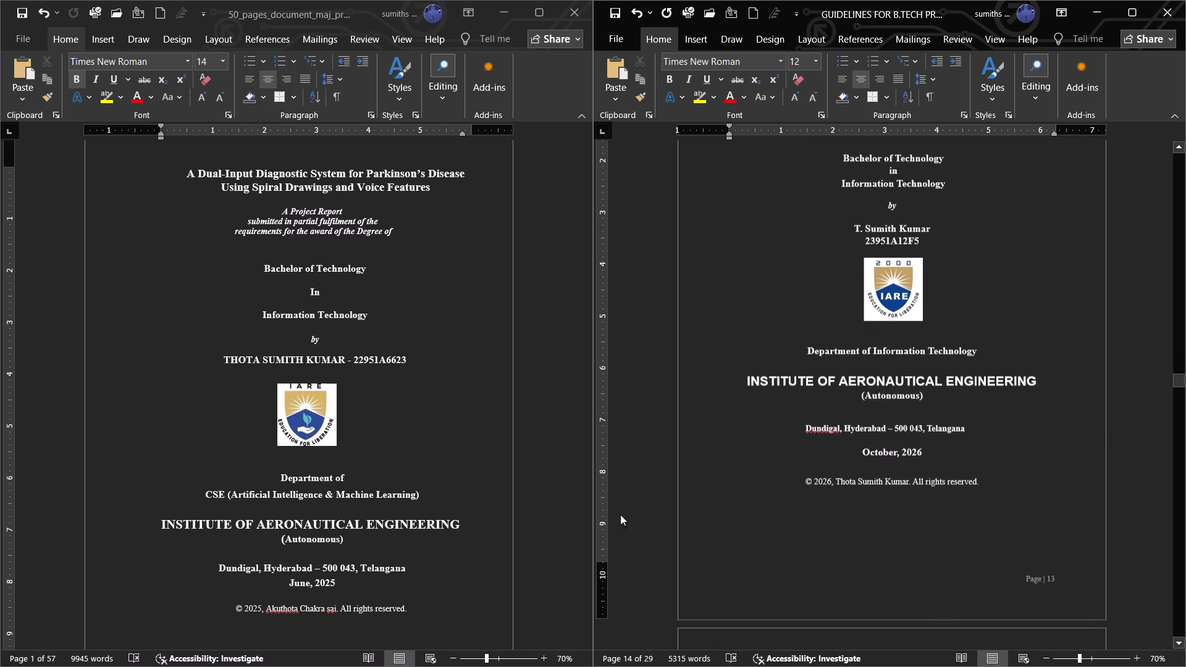
scroll(428, 539, "down", 1)
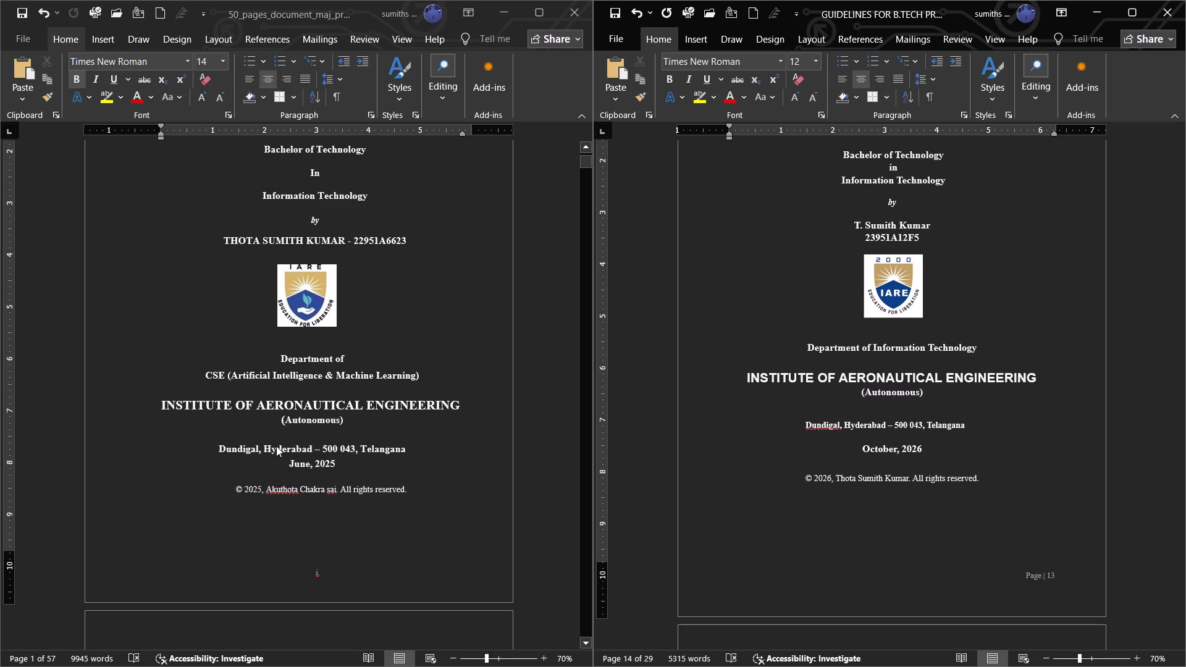
left_click(279, 446)
left_click(279, 446)
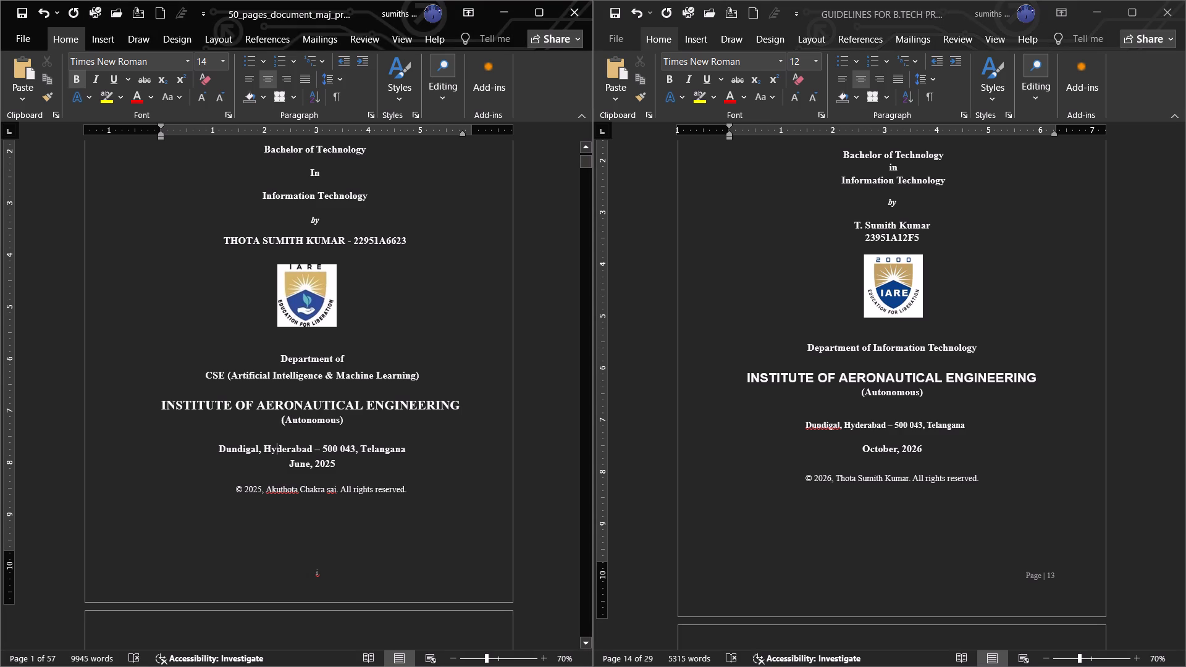
left_click(876, 422)
left_click(876, 422)
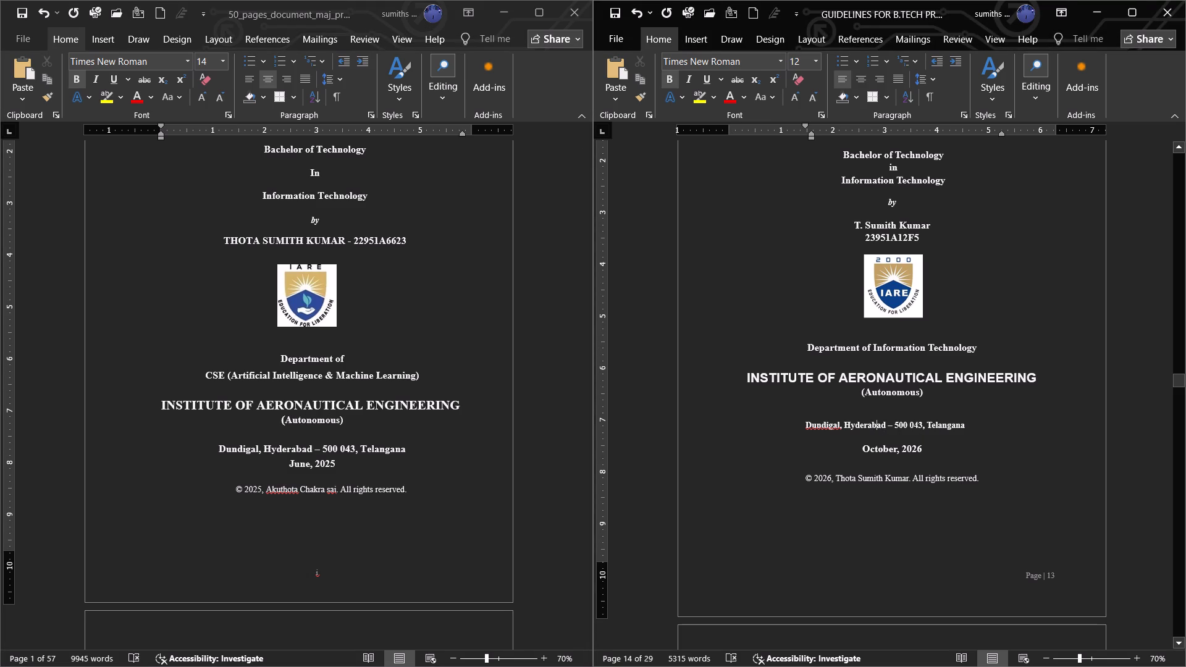
key("alt+Tab")
key("alt+Tab")
key("alt+Tab")
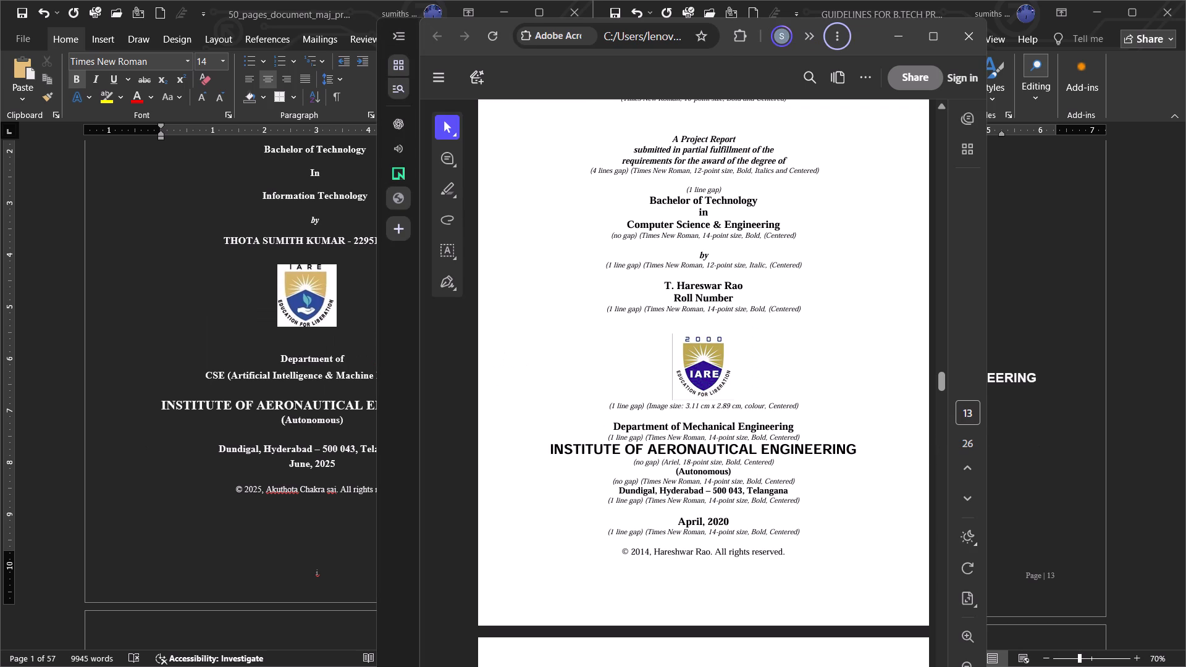
key("alt+Tab")
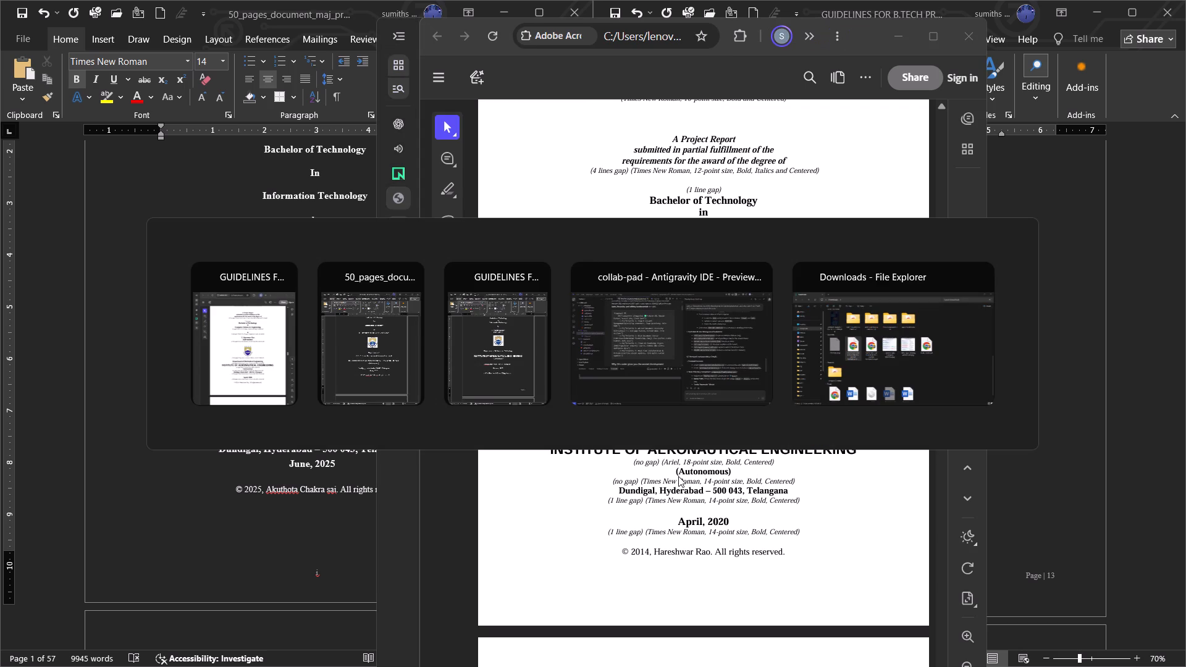
key("alt+Tab")
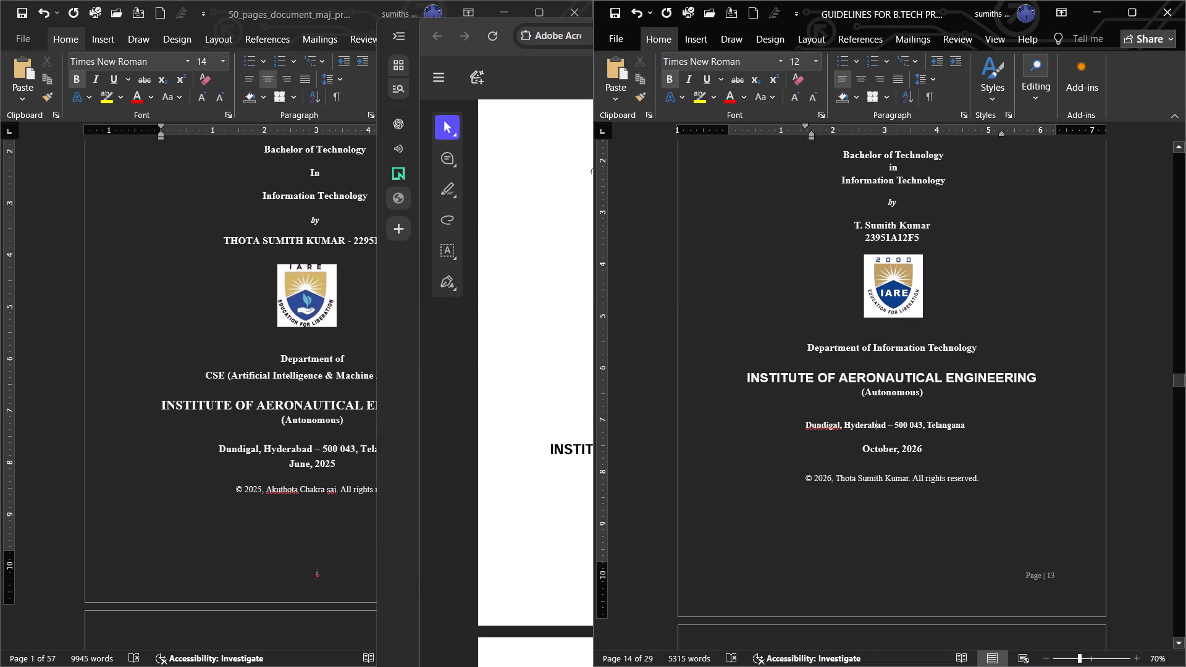
left_click(314, 451)
key("alt+Tab")
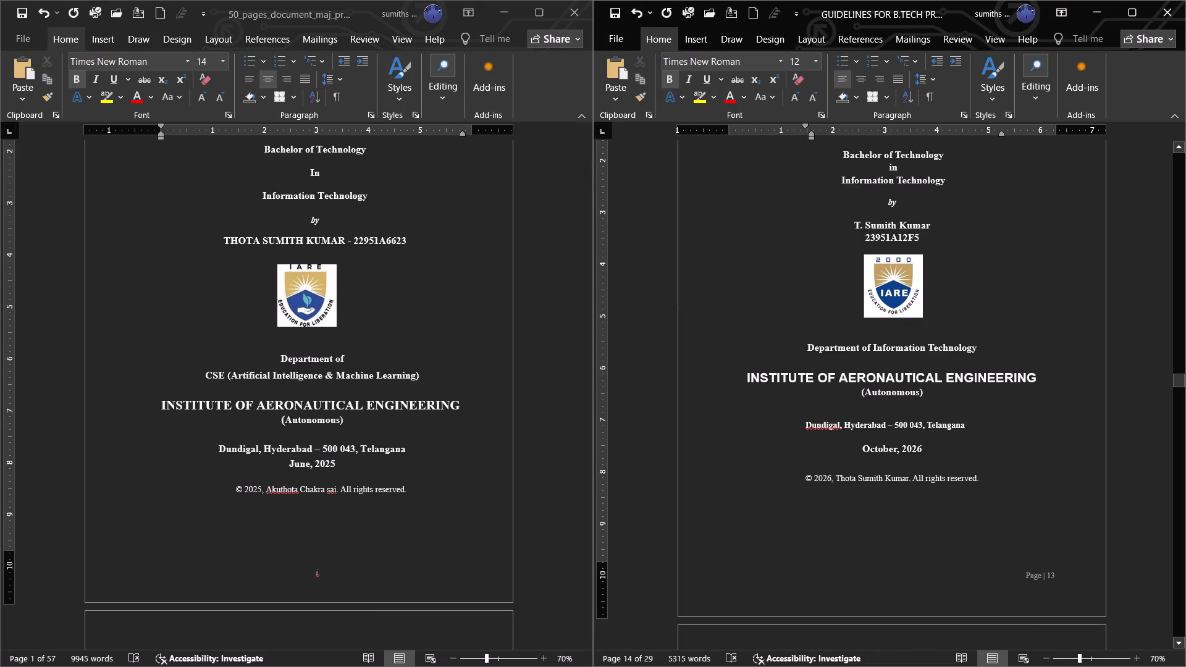
Set the font size of the Dundigal address line on the new report's title page to 14 pt.
left_click(944, 426)
left_click_drag(974, 426, 961, 426)
left_click_drag(961, 426, 815, 430)
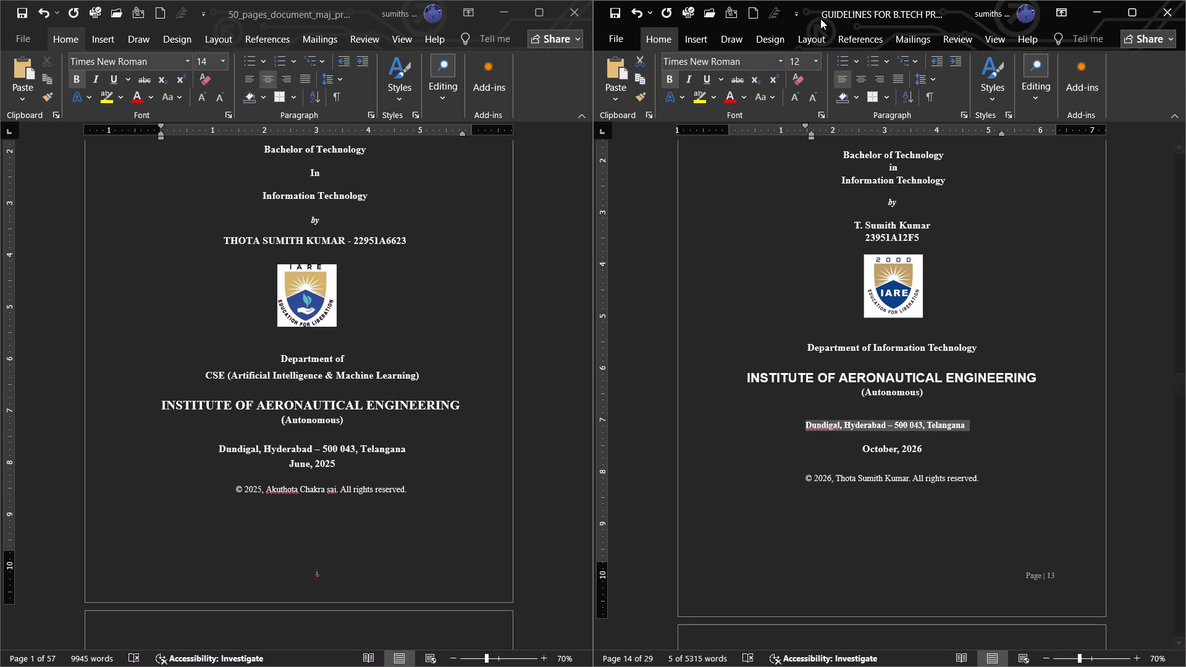
left_click(815, 61)
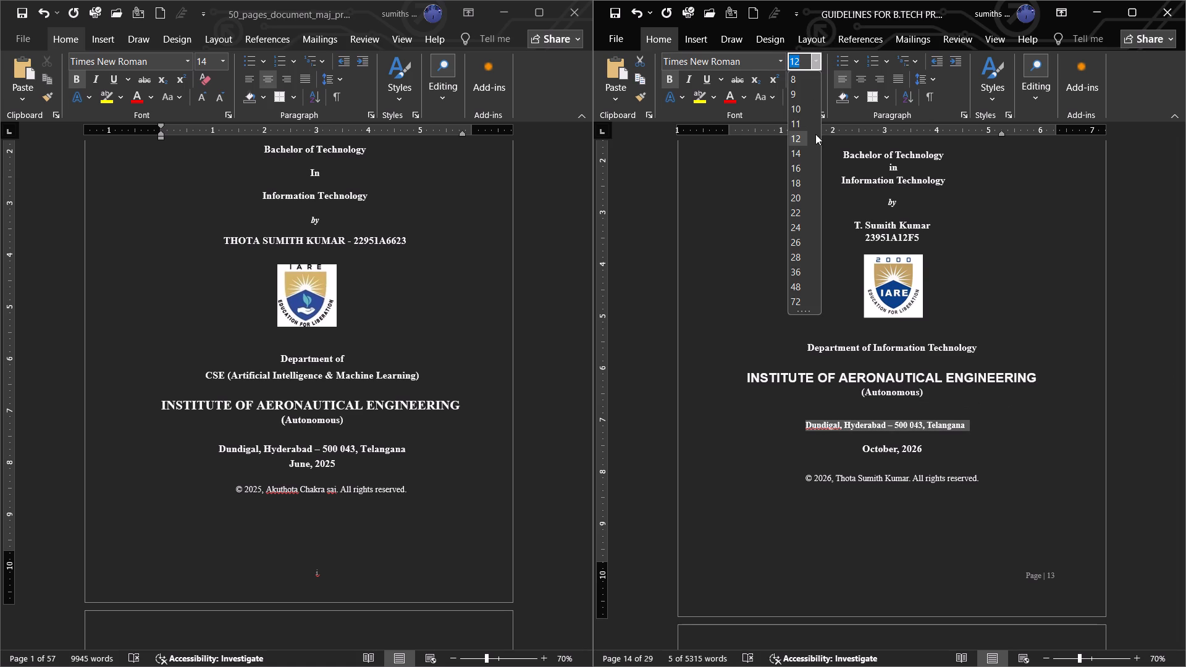
left_click(793, 152)
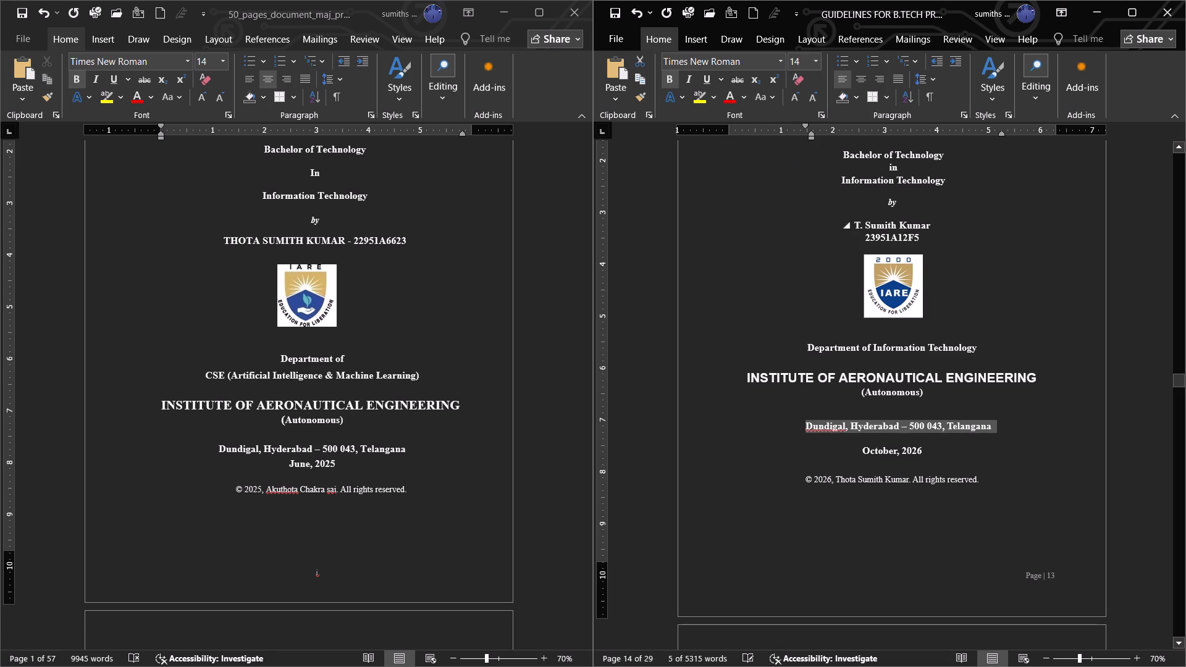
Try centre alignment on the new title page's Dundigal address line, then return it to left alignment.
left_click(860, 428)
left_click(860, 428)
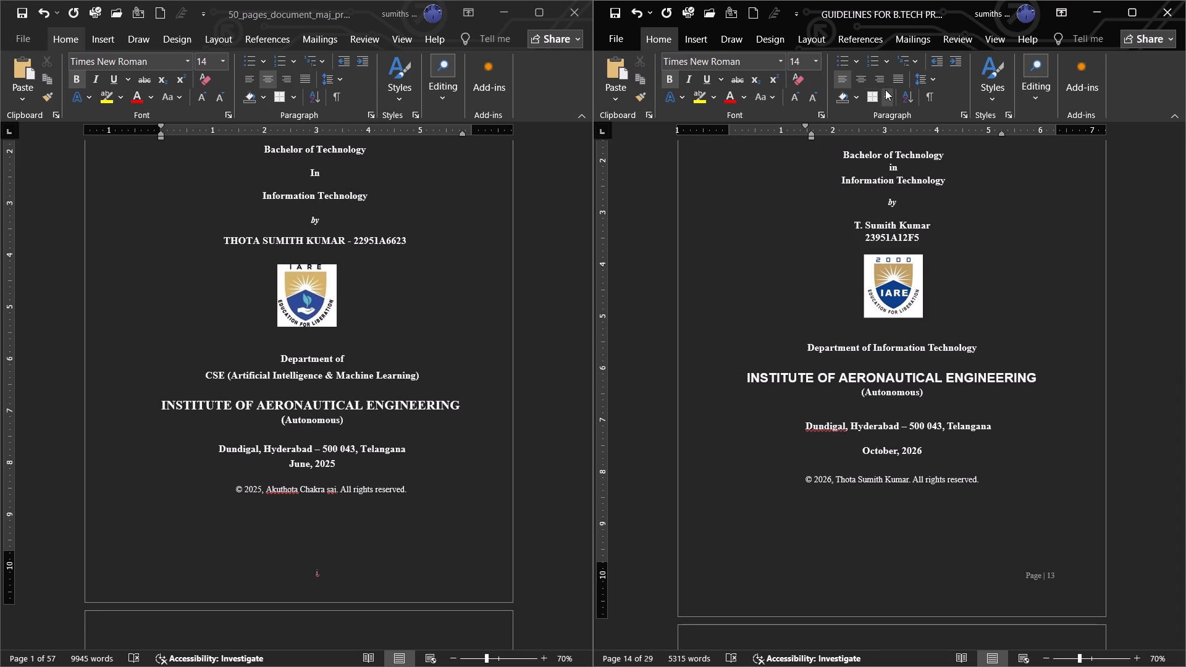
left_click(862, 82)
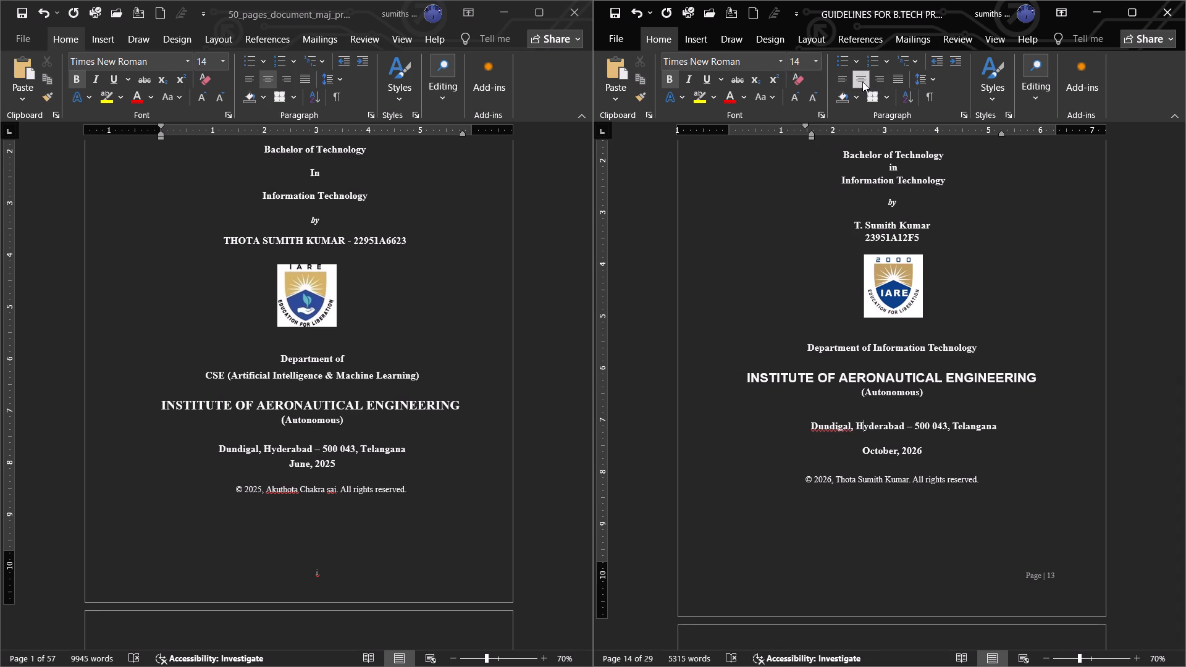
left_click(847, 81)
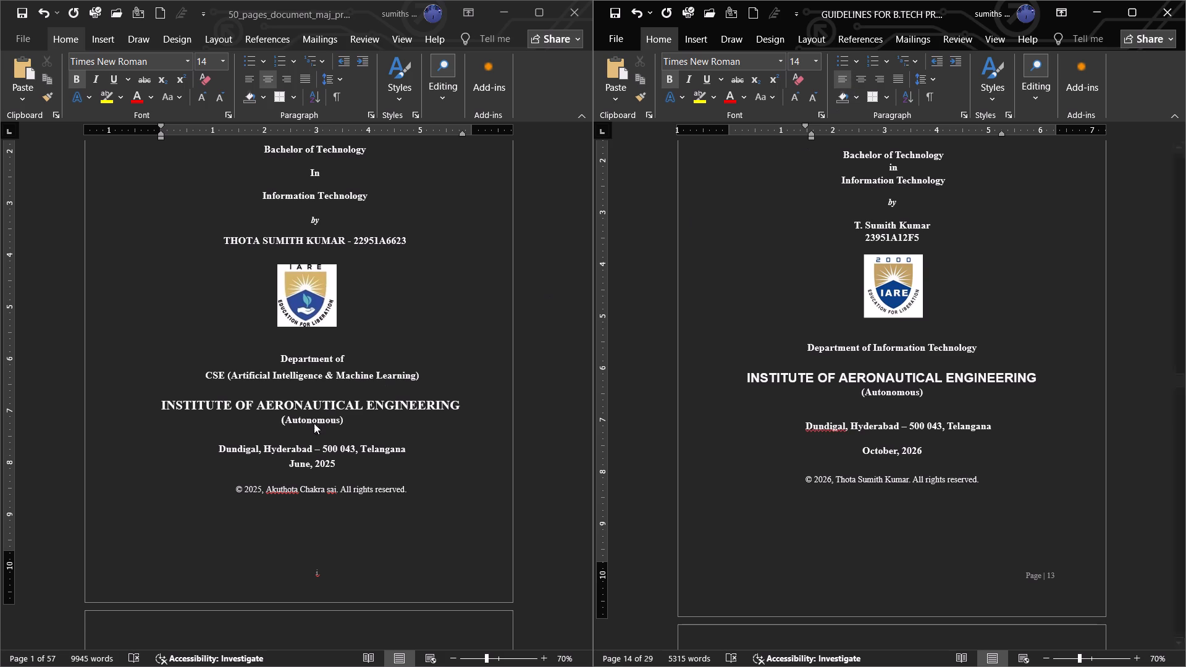
Compare the Dundigal address line with the earlier report's, and check the alignment and indents of the new title page's other lines.
left_click(250, 448)
left_click(250, 448)
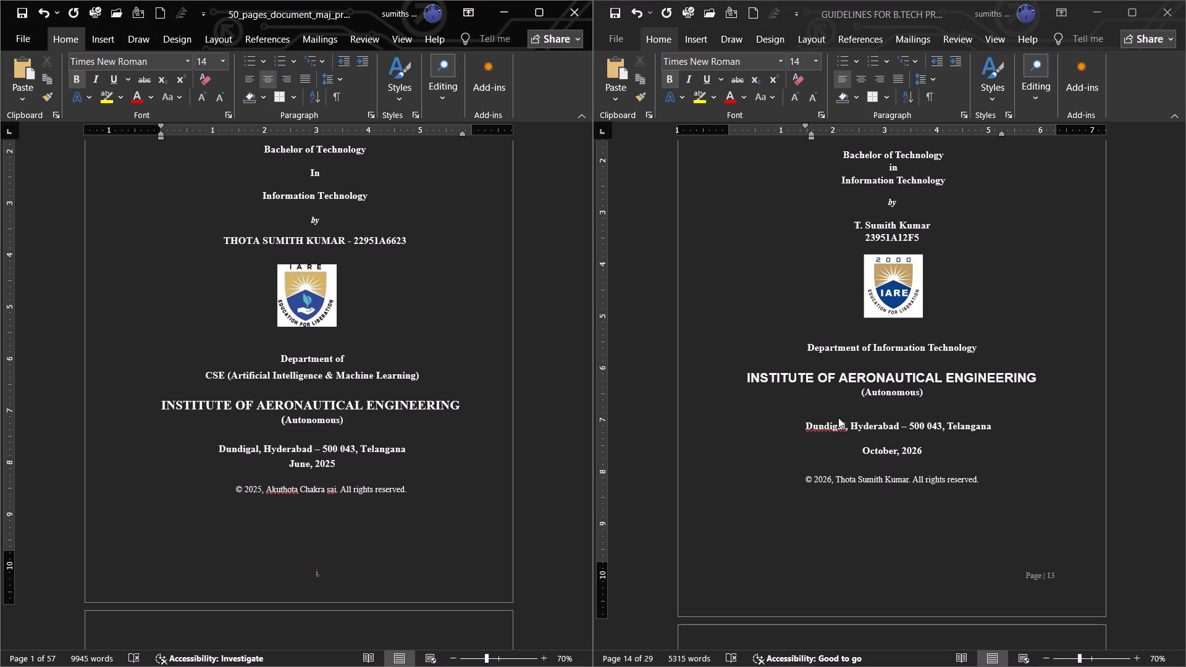
left_click(823, 426)
left_click(810, 426)
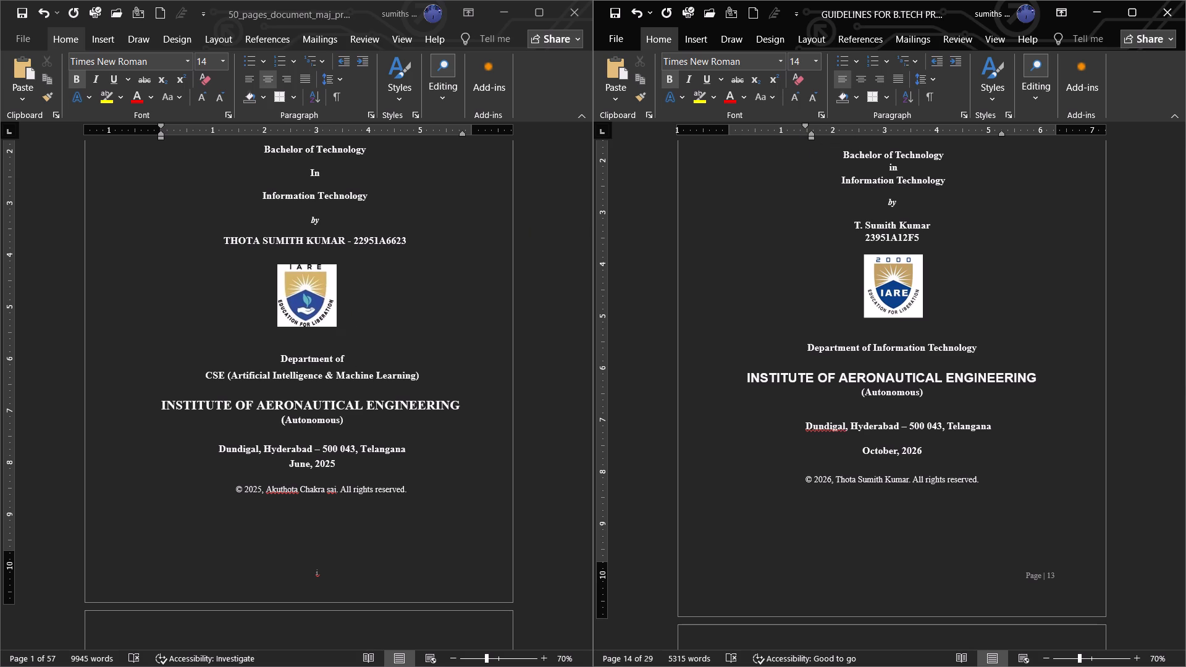
left_click(767, 380)
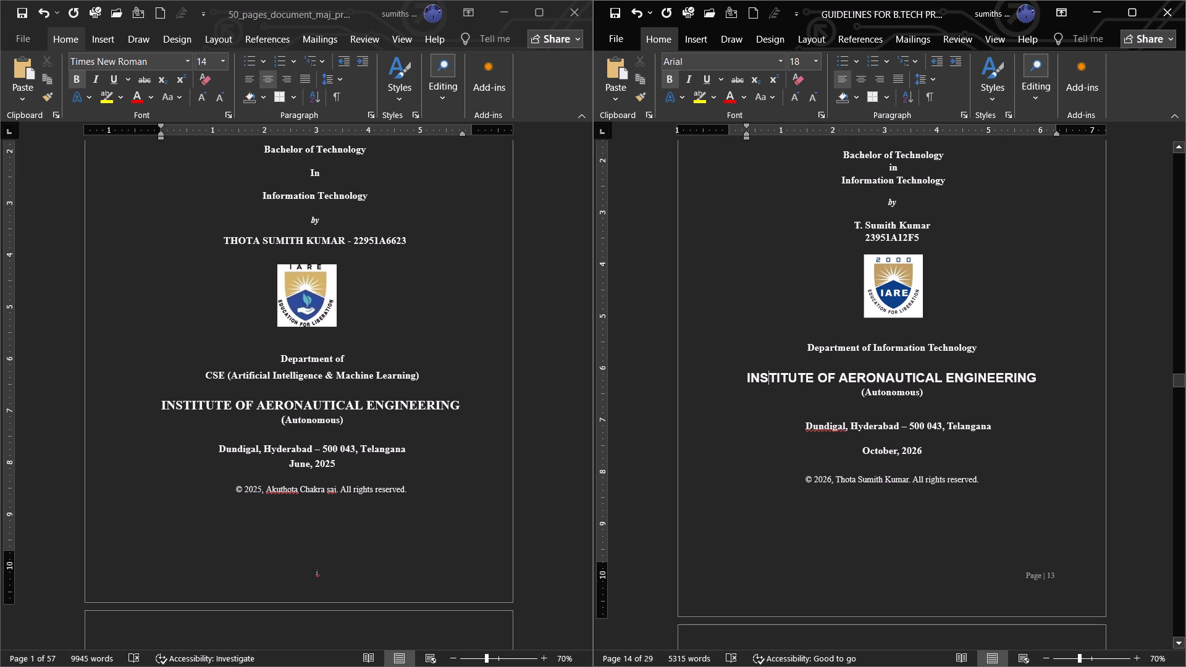
left_click(834, 350)
left_click(879, 298)
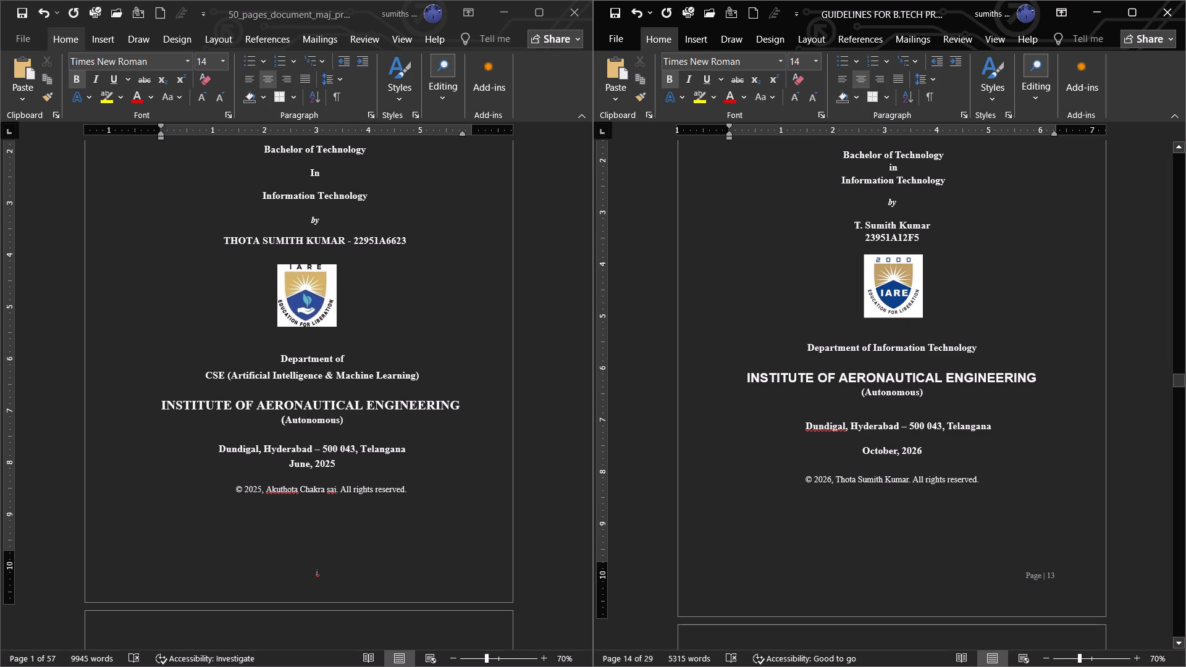
left_click(873, 217)
left_click(805, 349)
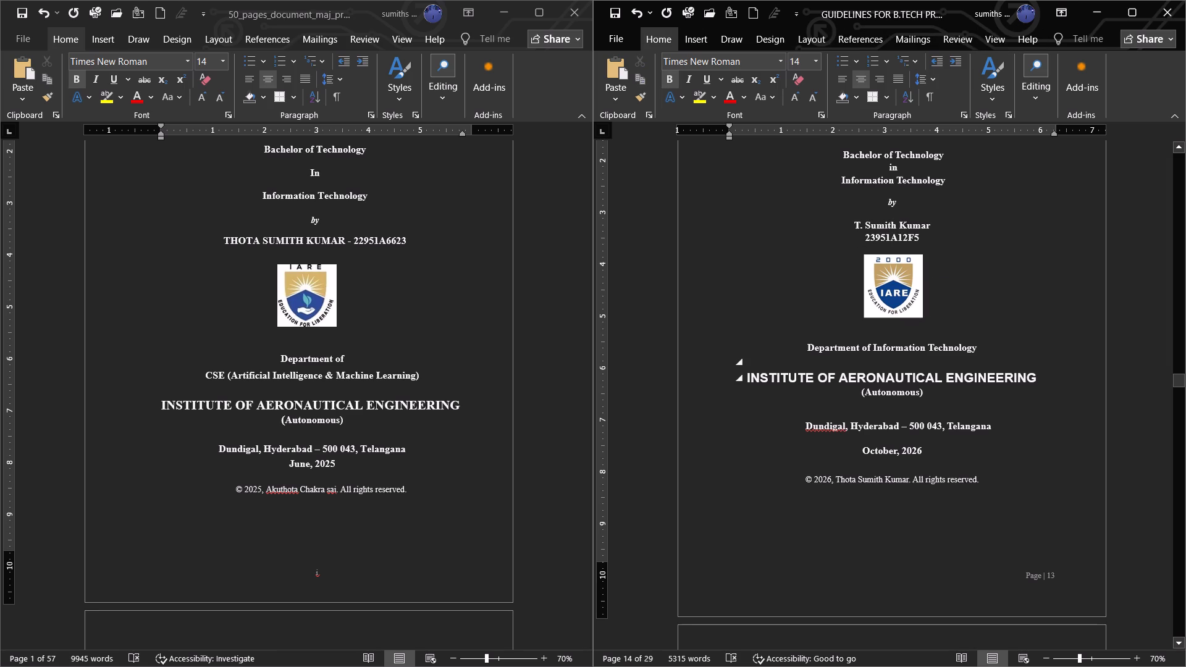
Centre the INSTITUTE OF AERONAUTICAL ENGINEERING line and move its left and first-line indents to the left margin.
left_click(781, 381)
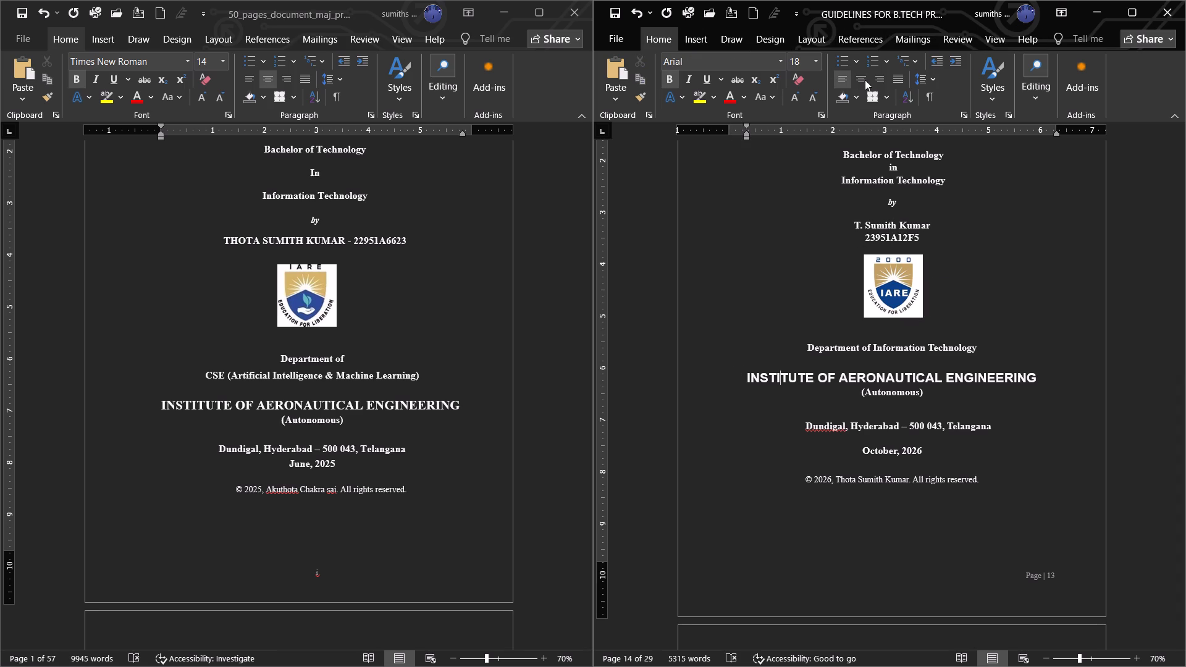
left_click(865, 80)
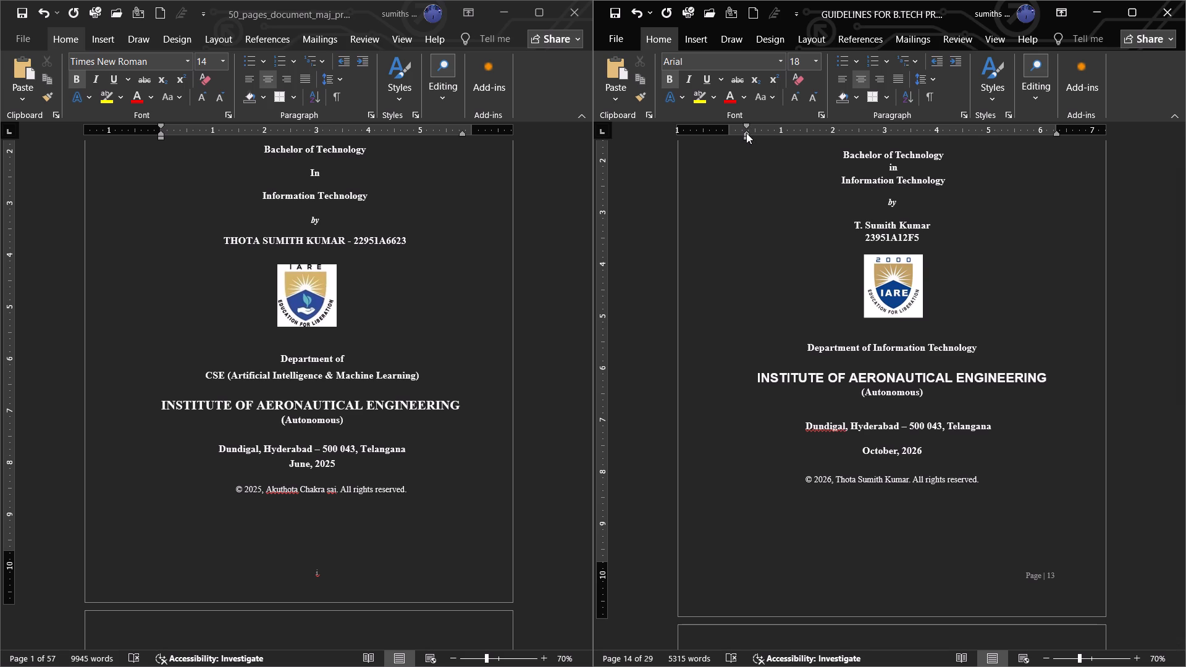
left_click_drag(746, 133, 728, 133)
left_click_drag(728, 133, 728, 133)
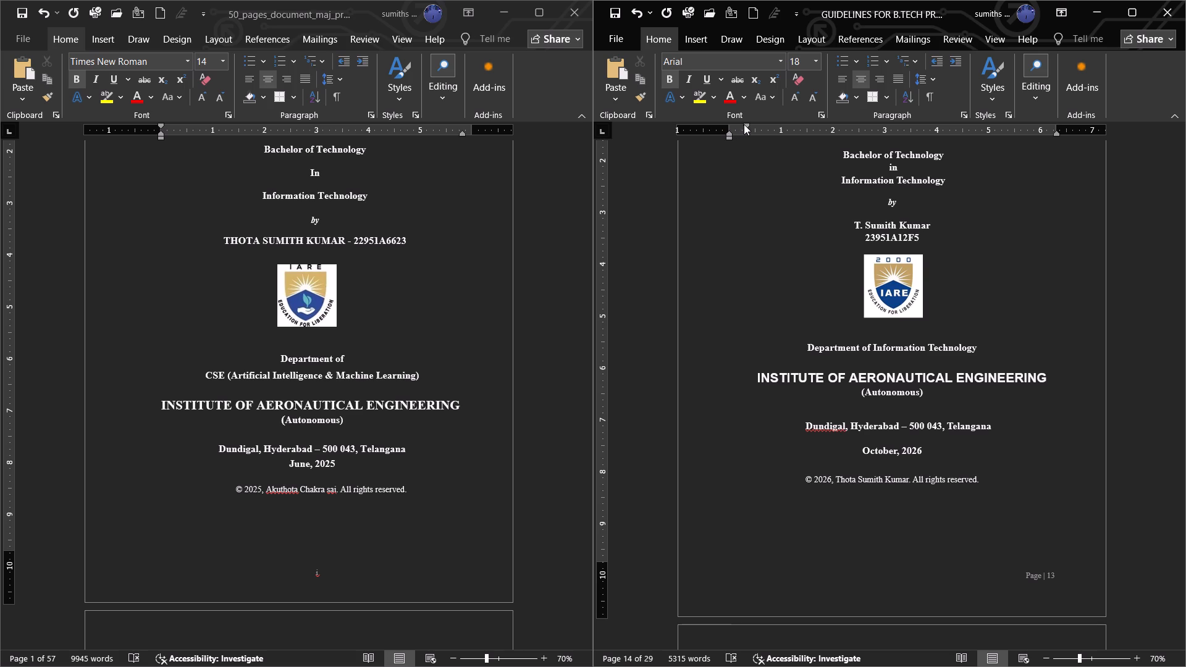
left_click_drag(746, 125, 730, 125)
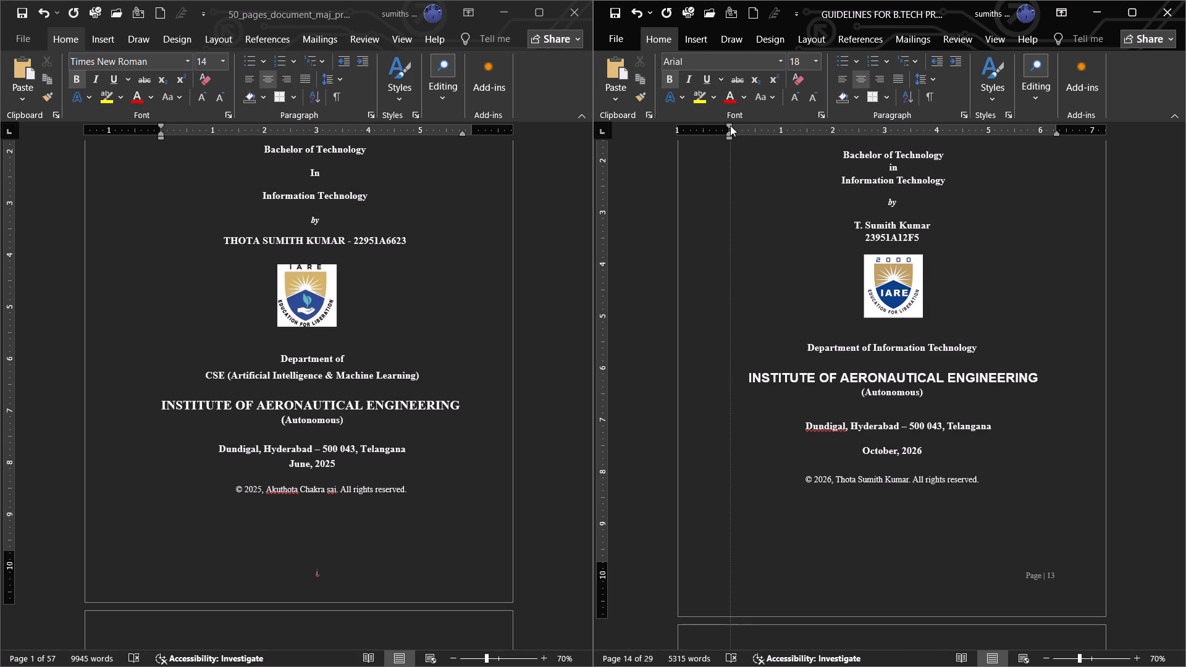
left_click_drag(730, 125, 730, 125)
Centre the Dundigal address line between the page margins, with its left and first-line indents at the left margin and right indent at the right margin.
scroll(878, 423, "down", 1)
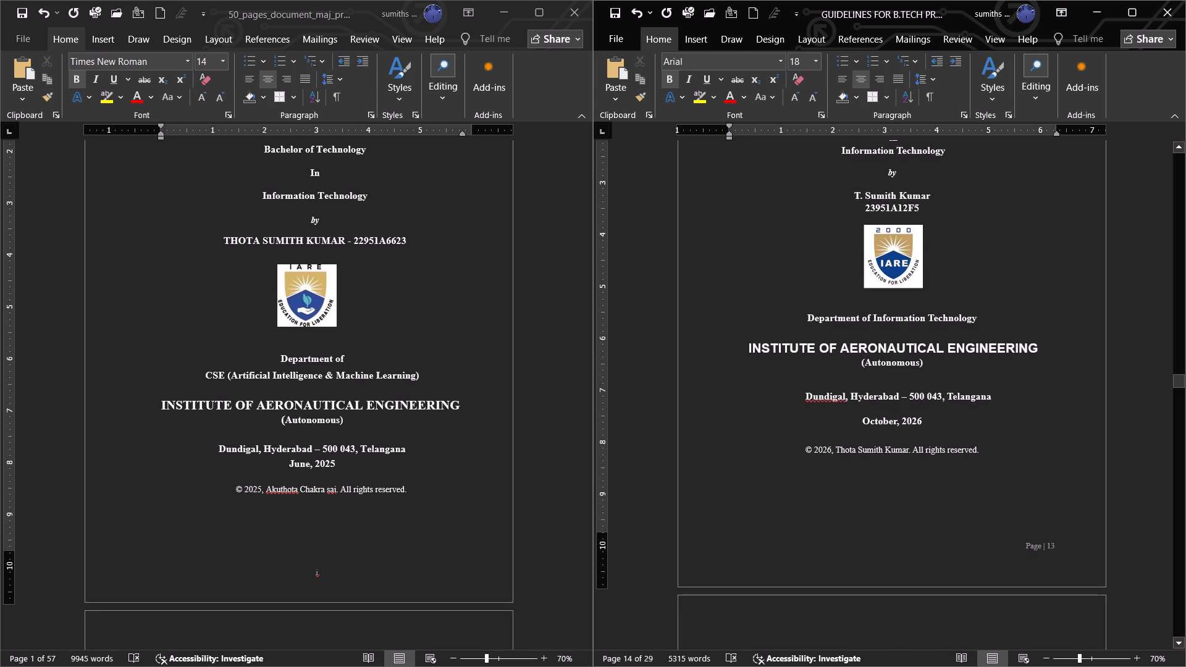
left_click(872, 364)
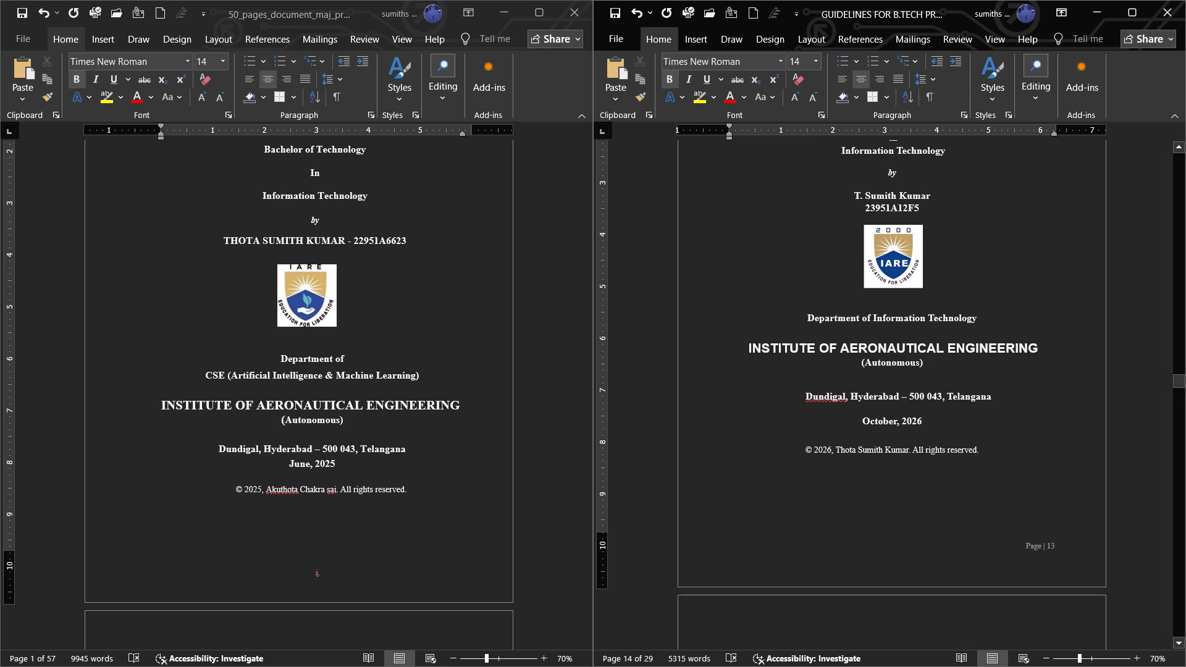
left_click(817, 400)
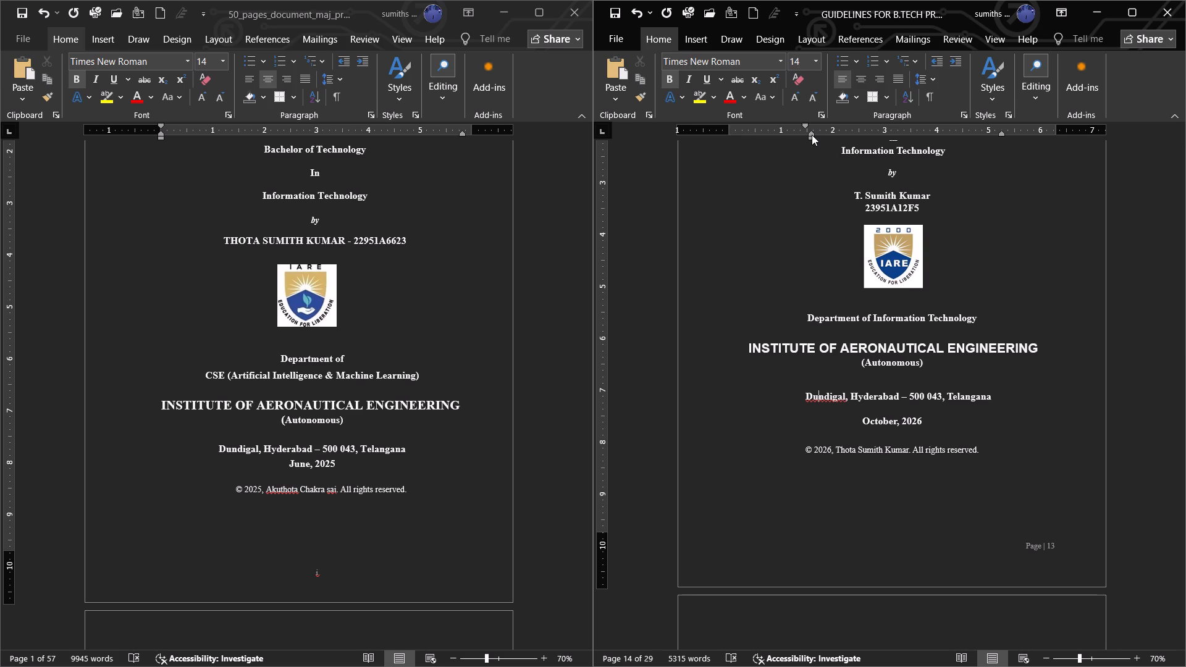
left_click_drag(812, 135, 759, 135)
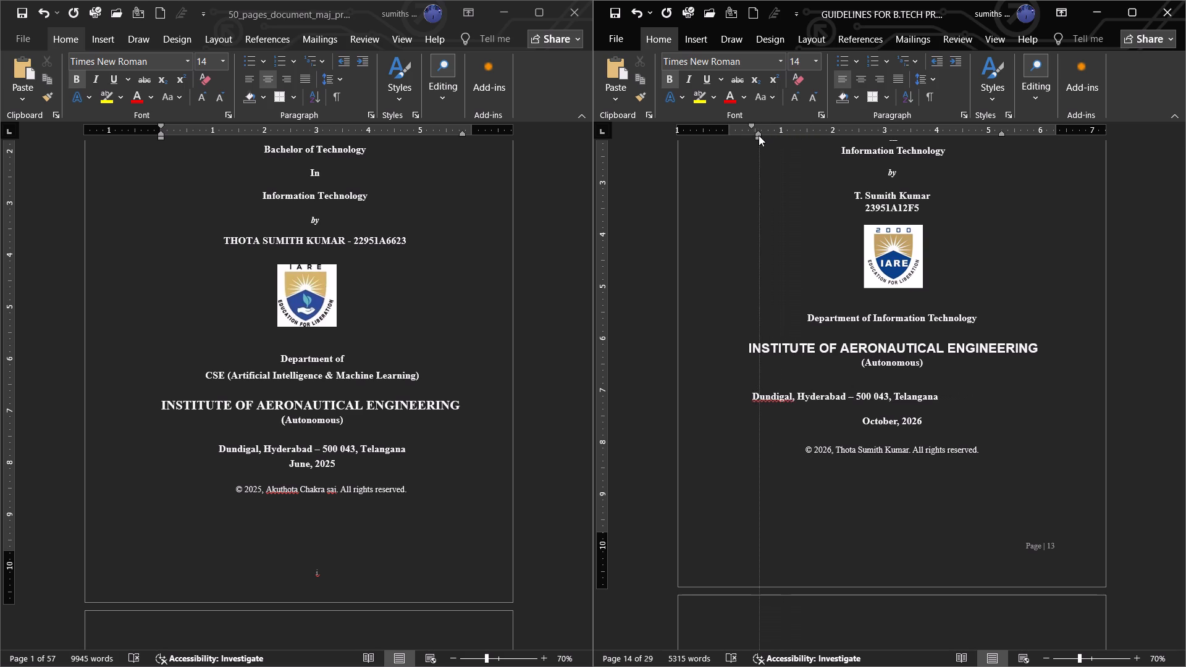
left_click_drag(759, 135, 730, 140)
left_click_drag(723, 127, 726, 127)
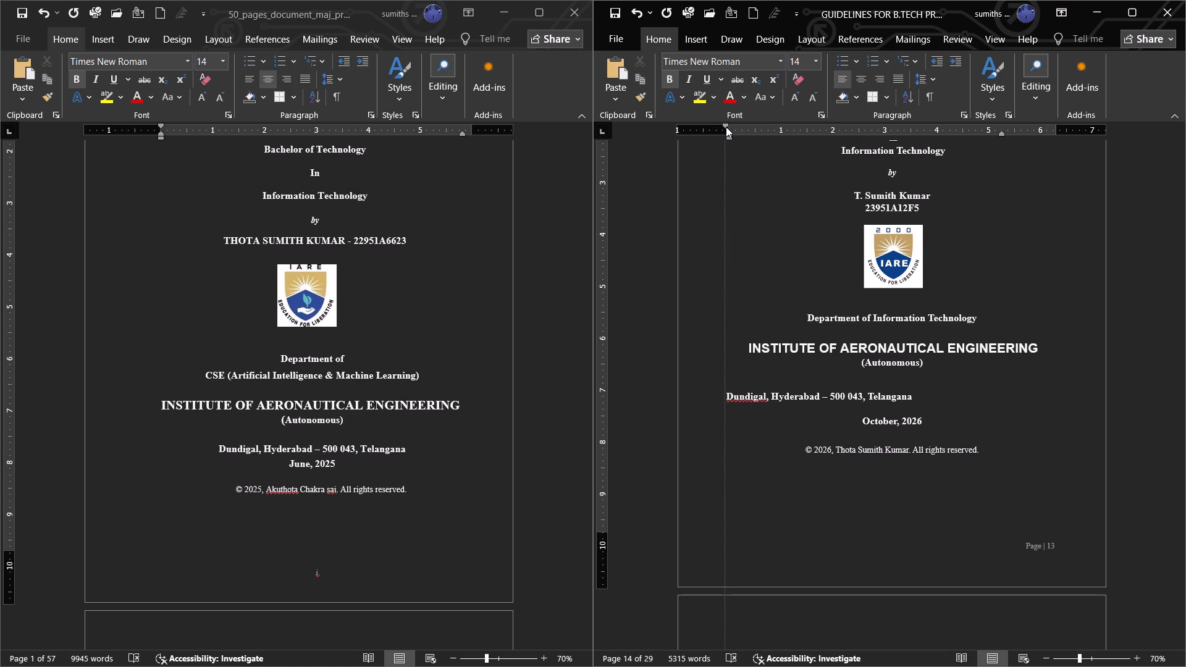
left_click_drag(726, 127, 728, 127)
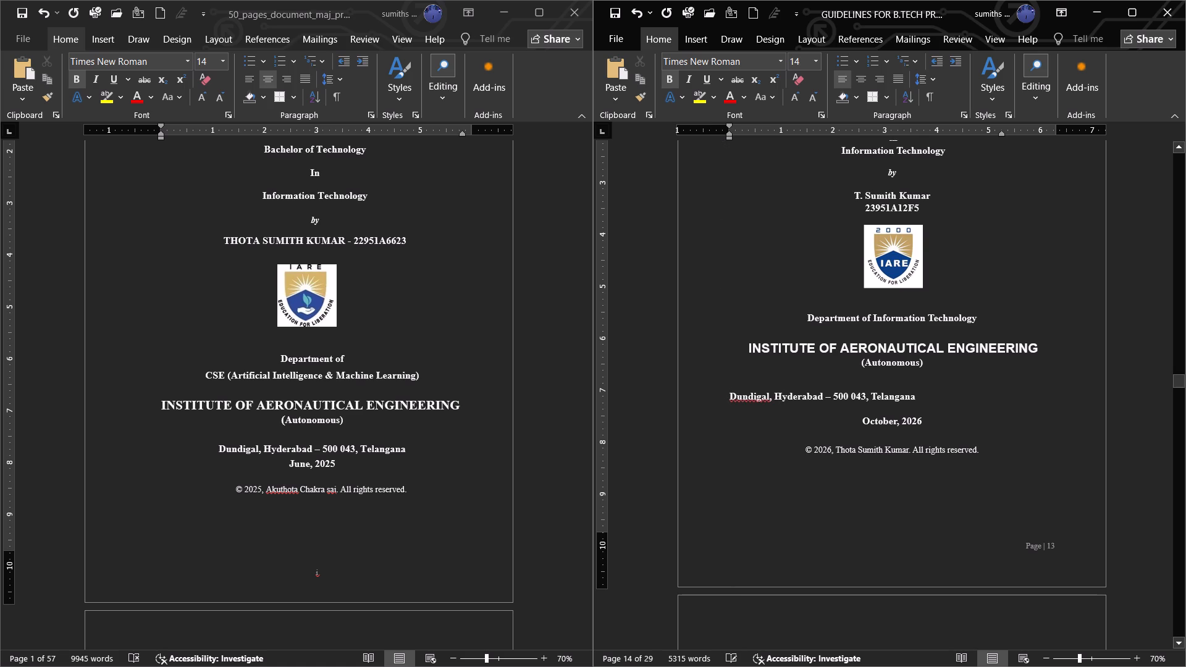
left_click(749, 395)
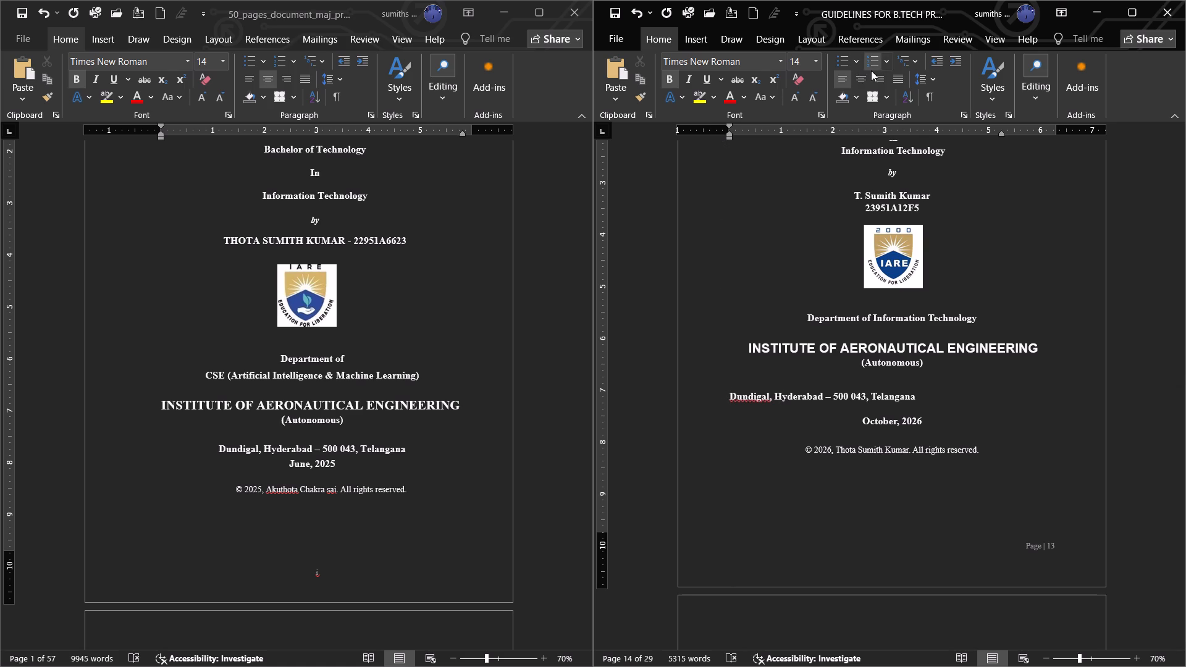
left_click(860, 78)
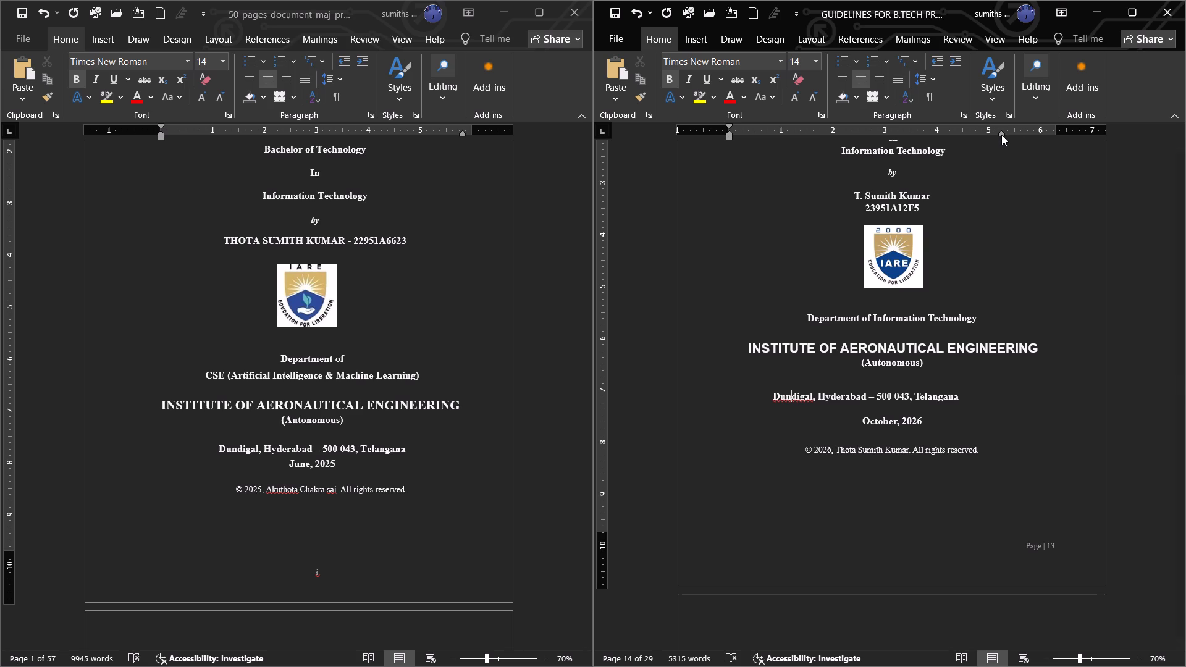
left_click_drag(1001, 135, 1056, 135)
Check the alignment, indents and font sizes of the new title page's lines from "(Autonomous)" up to "Bachelor of Technology".
scroll(901, 408, "up", 1)
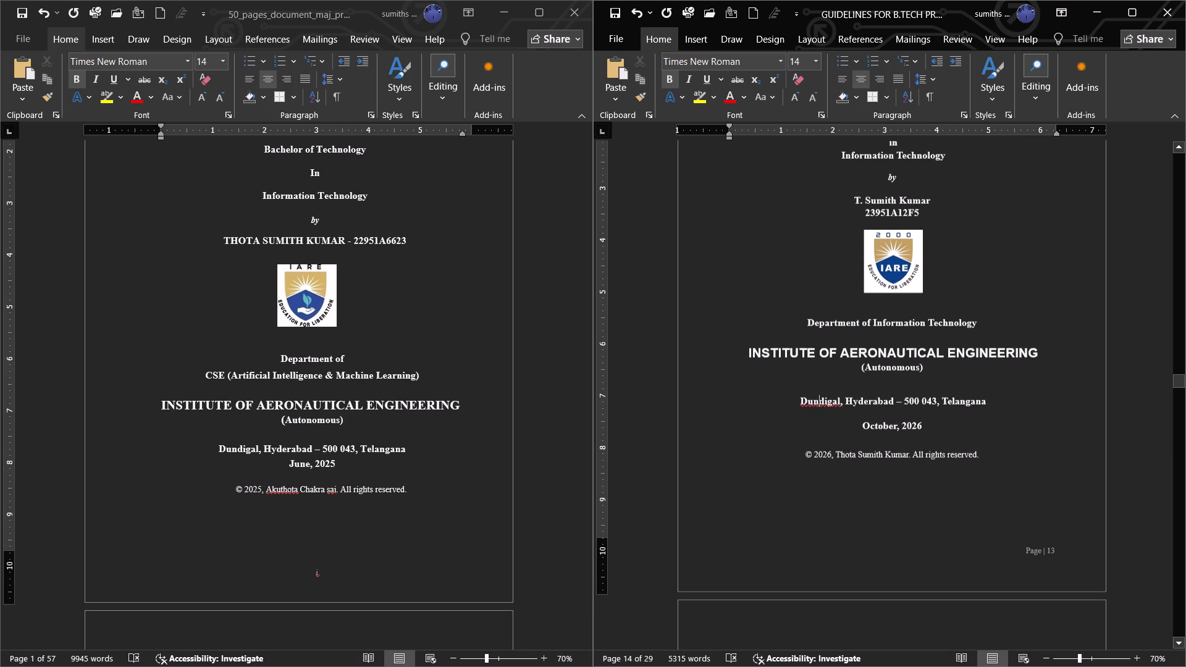
scroll(901, 408, "up", 1)
left_click(865, 372)
left_click(860, 351)
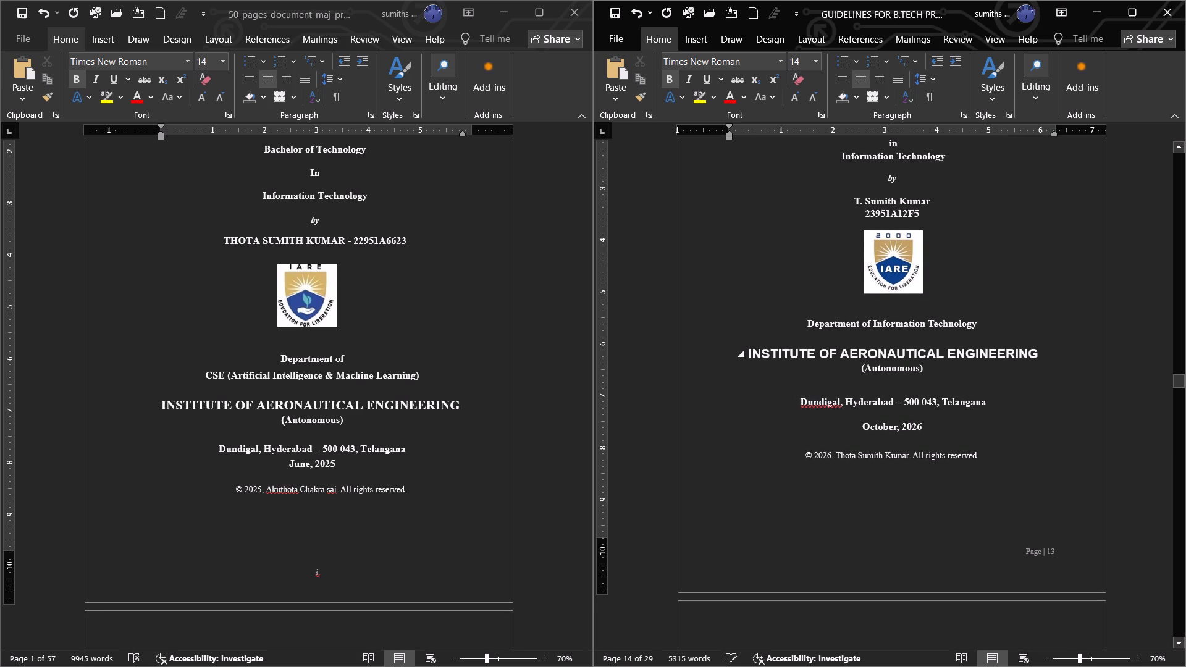
left_click(860, 308)
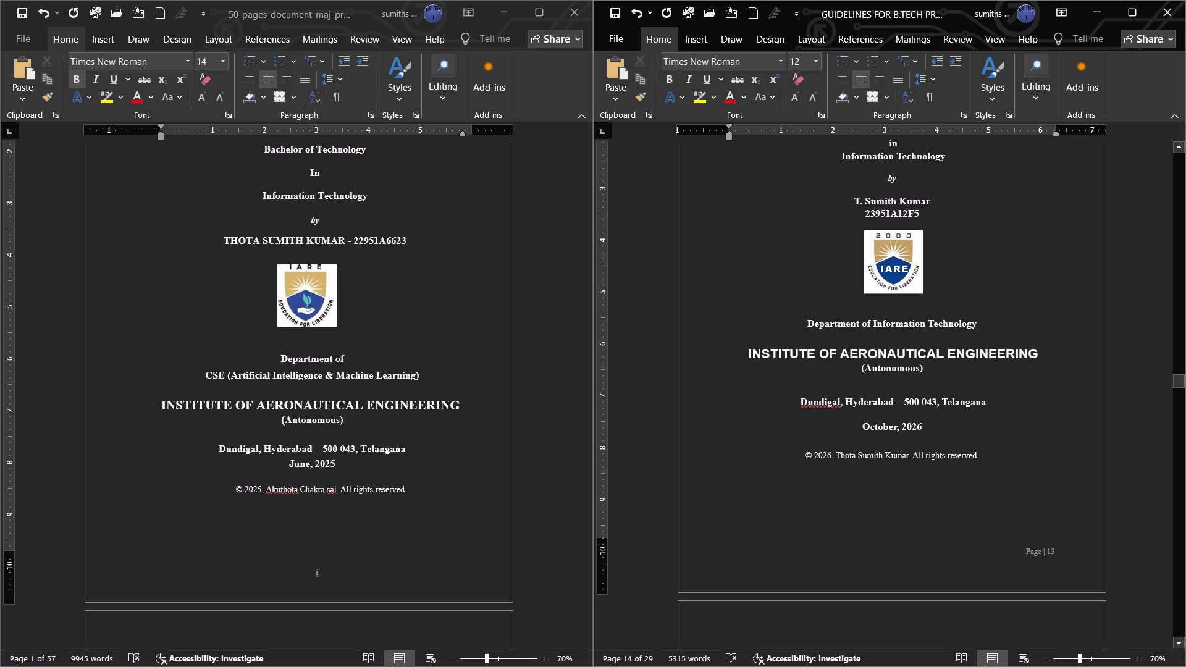
left_click(849, 325)
left_click(882, 283)
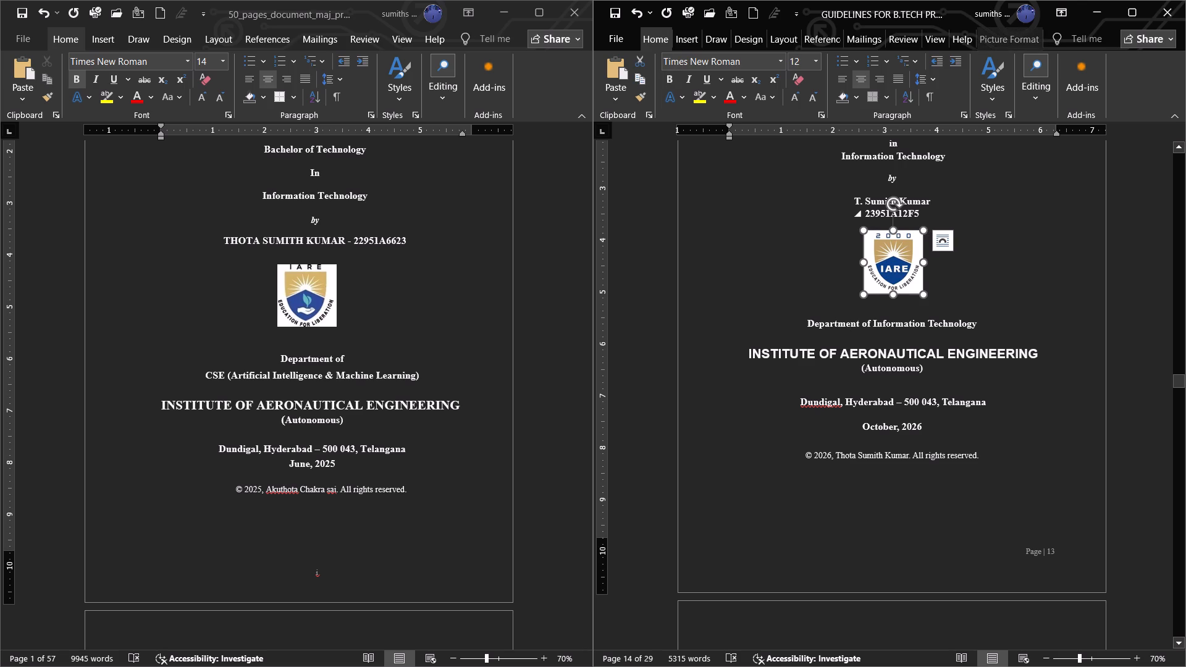
left_click(882, 211)
scroll(882, 211, "up", 1)
left_click(865, 246)
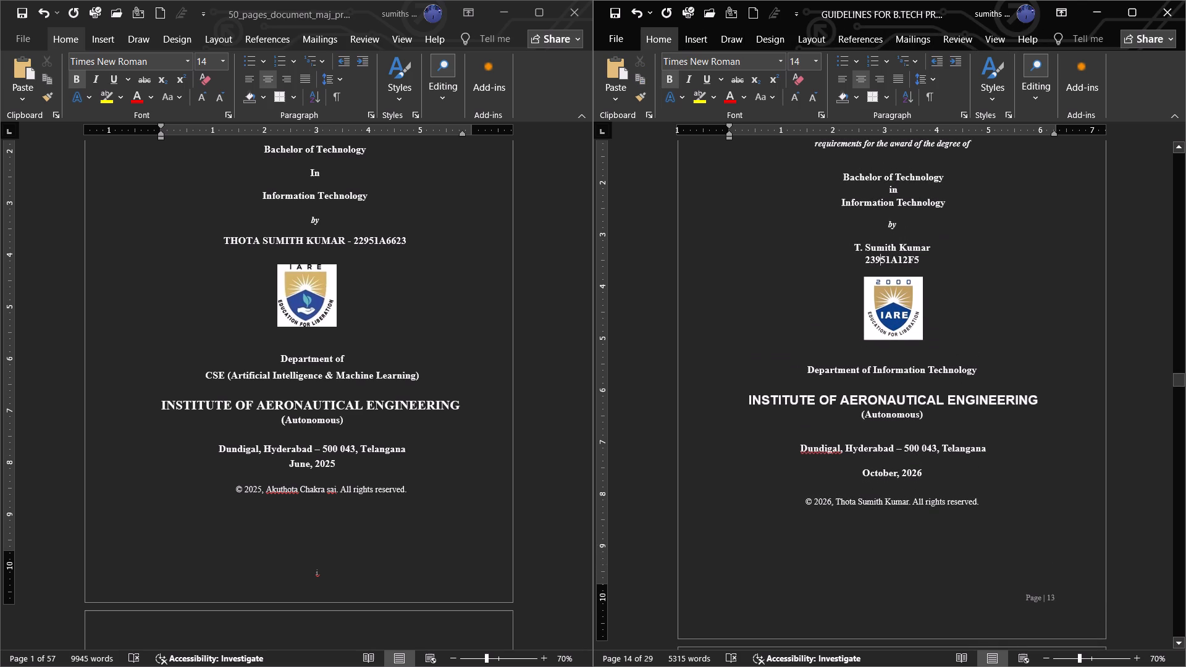
left_click(893, 225)
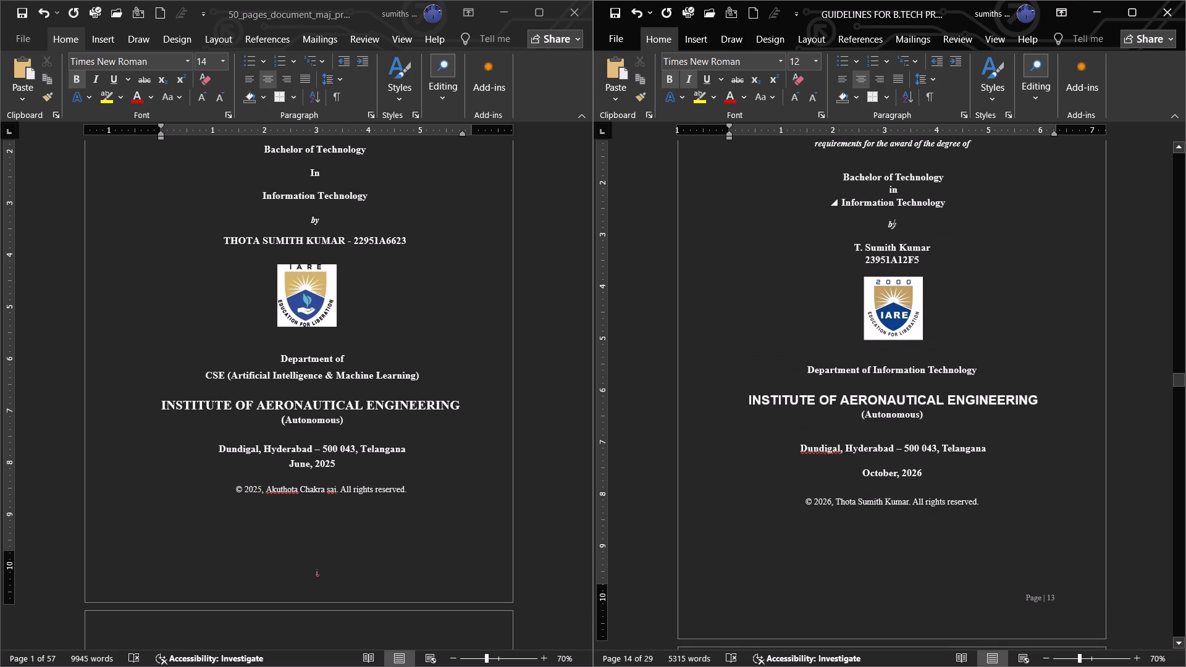
left_click(881, 209)
scroll(881, 209, "up", 1)
double_click(881, 209)
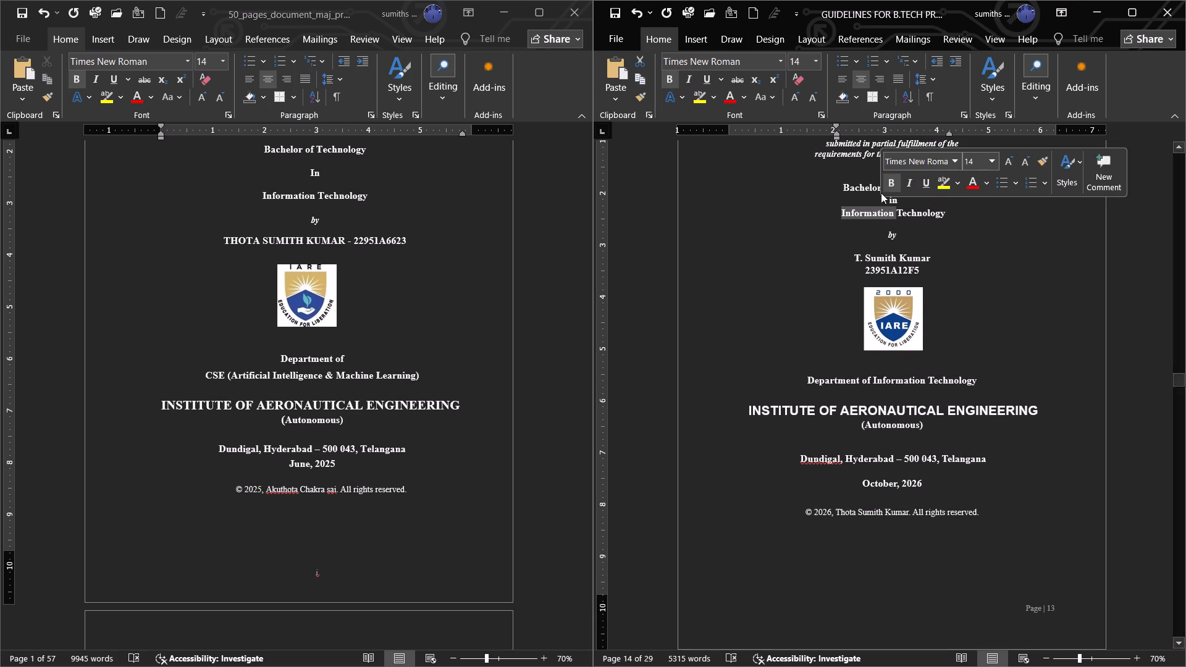
left_click(860, 189)
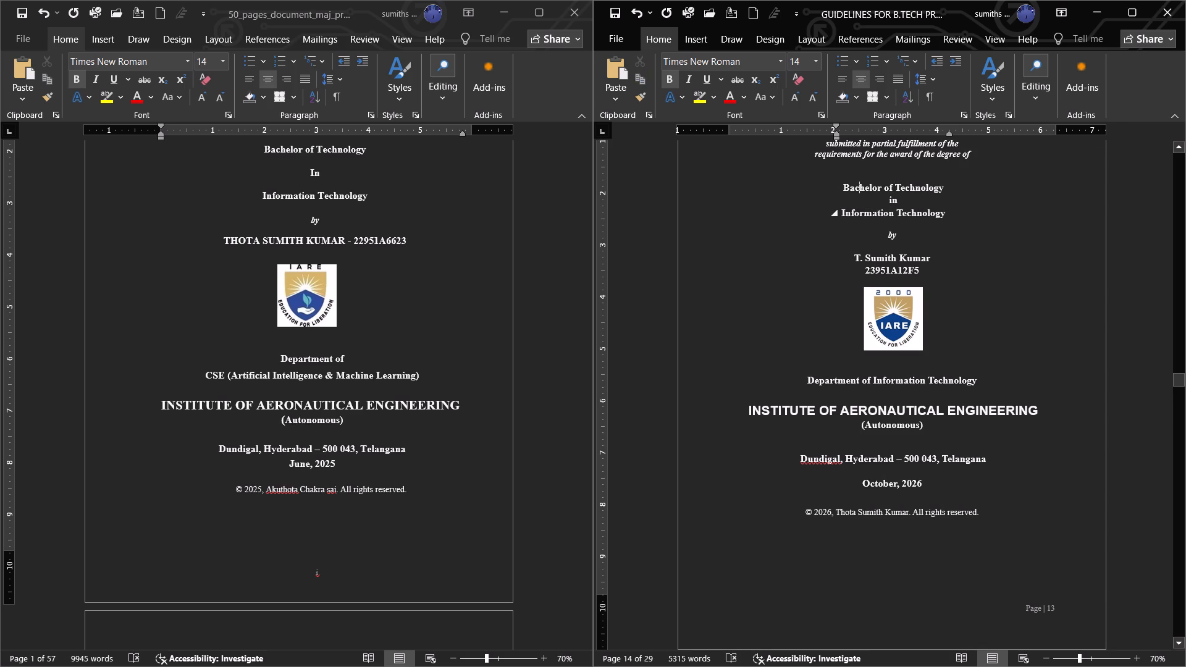
Check the font sizes and indents of the new page's degree lines and project title, comparing the title with the earlier report's.
left_click(879, 214)
scroll(384, 343, "up", 1)
scroll(891, 222, "up", 1)
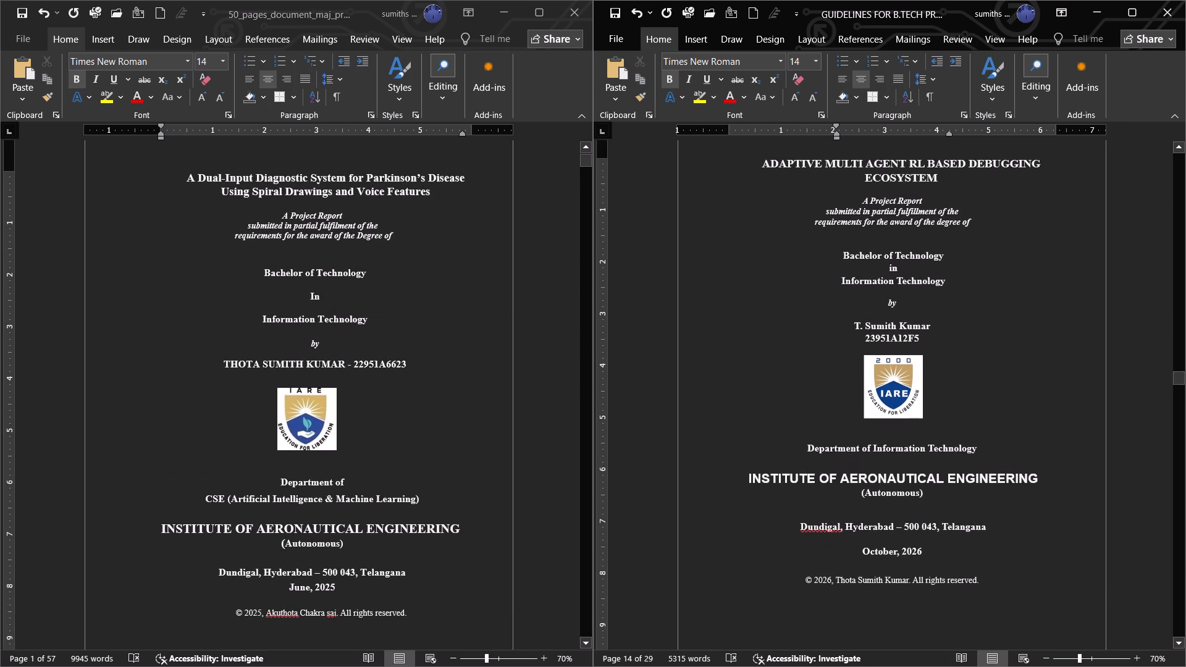
left_click(892, 273)
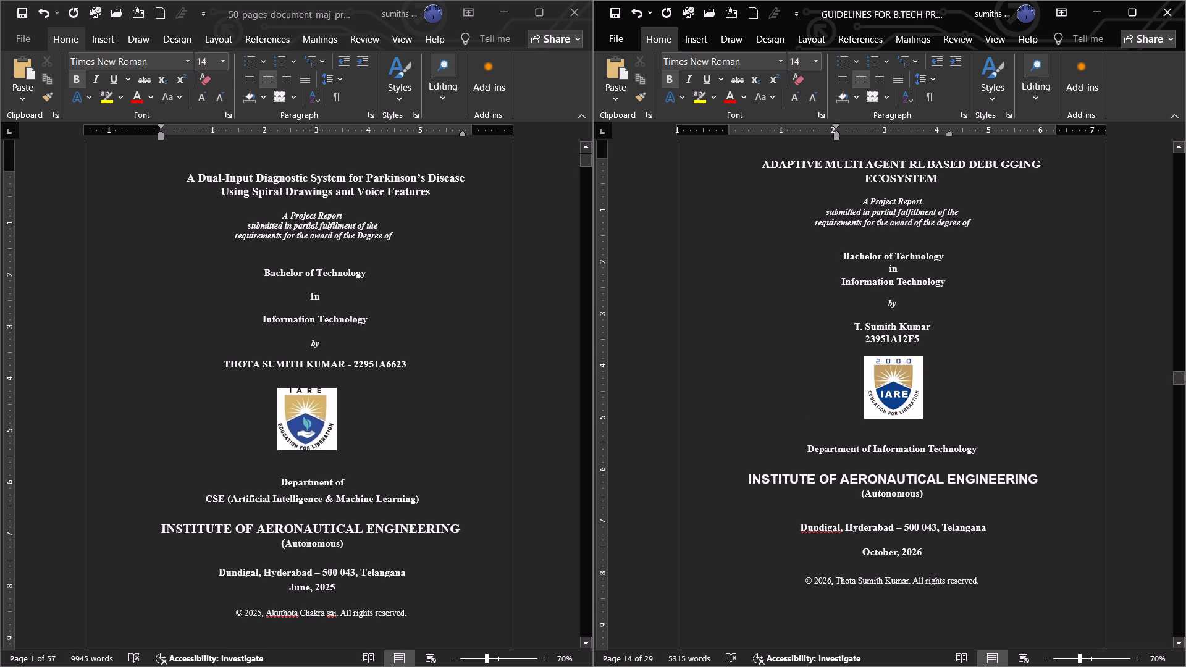
left_click(869, 212)
scroll(869, 212, "up", 1)
left_click(869, 212)
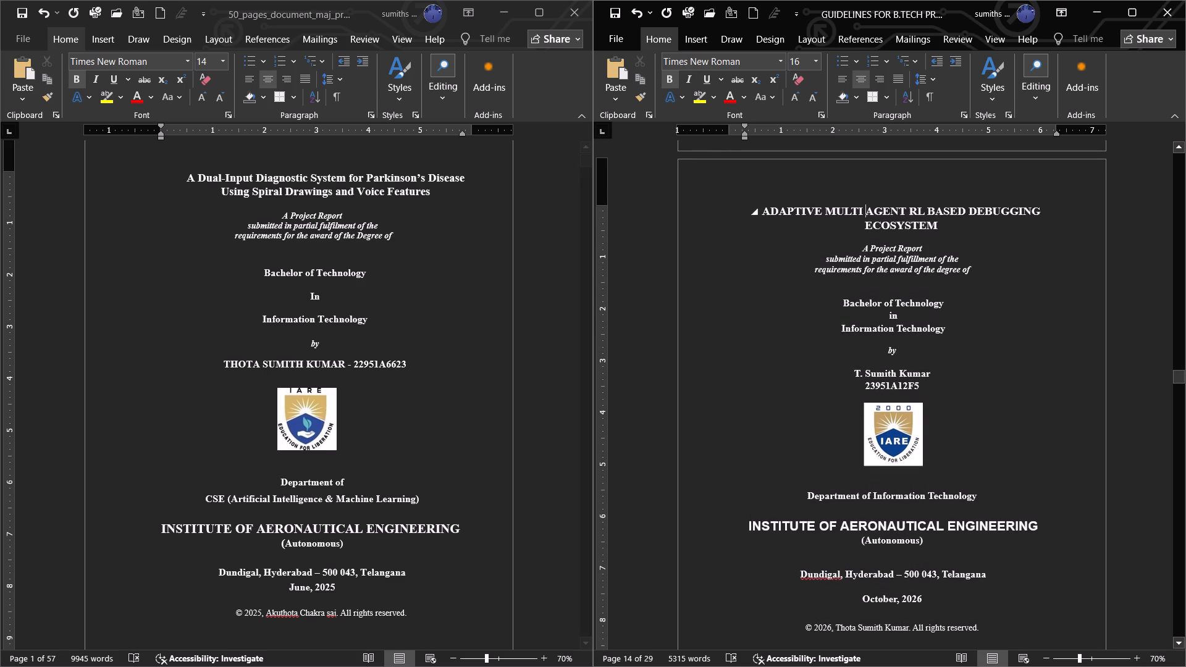
left_click(891, 229)
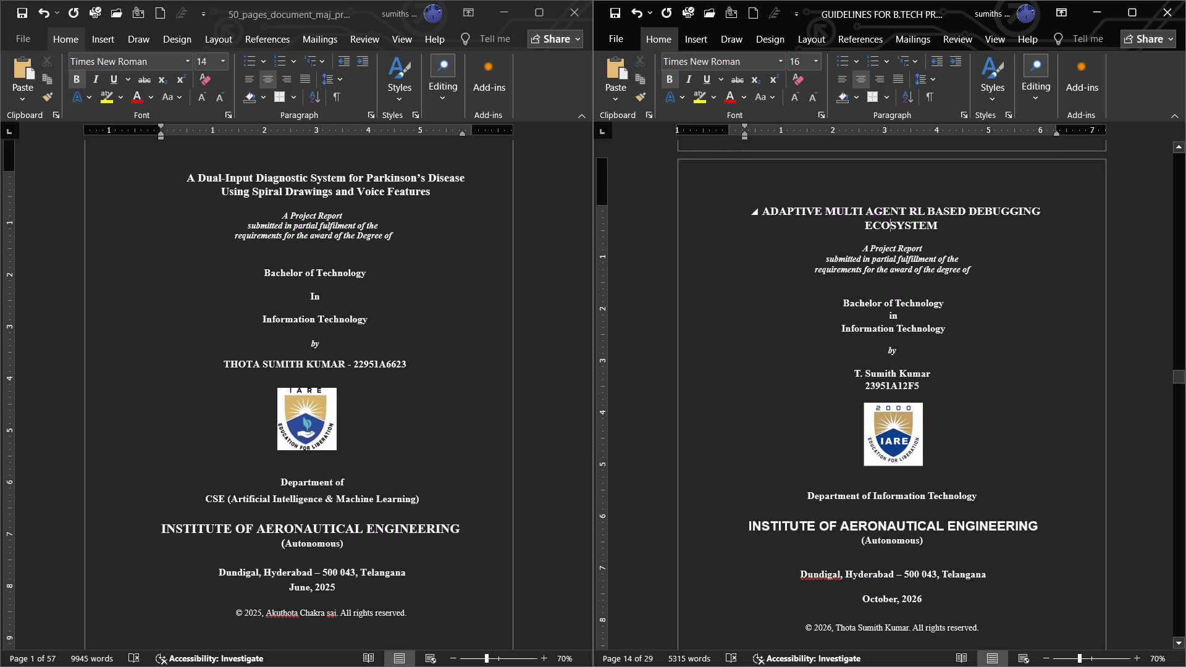
left_click(883, 218)
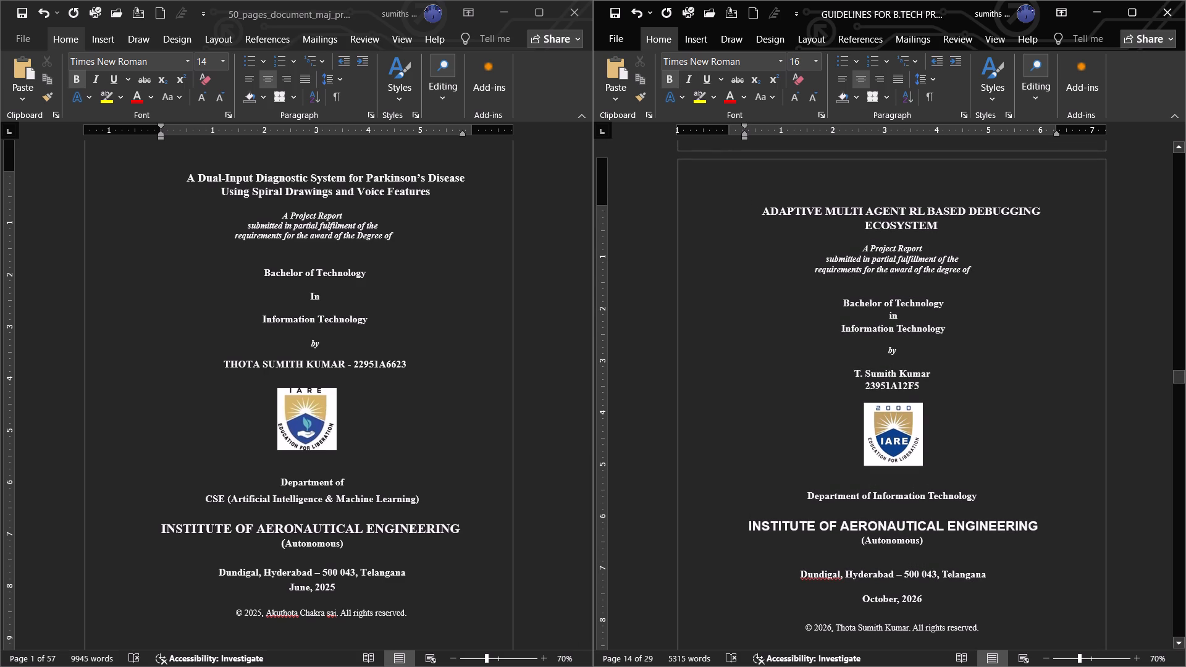
left_click(885, 237)
left_click(875, 222)
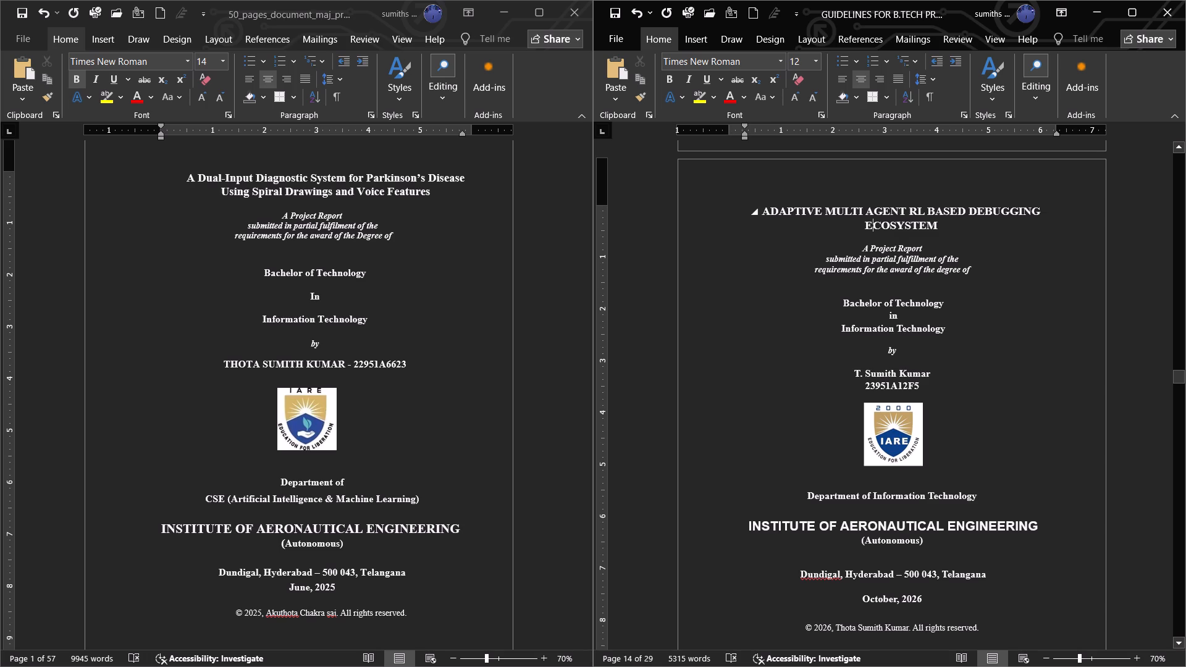
left_click(864, 212)
left_click(886, 225)
key("alt+Tab")
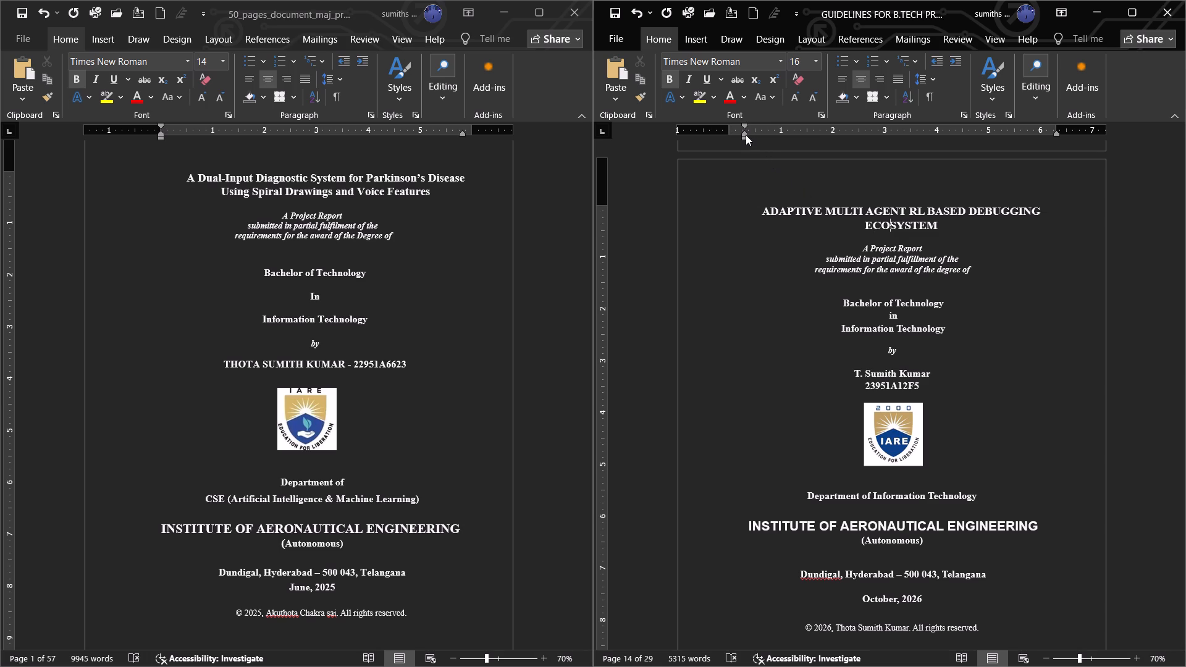
left_click(270, 185)
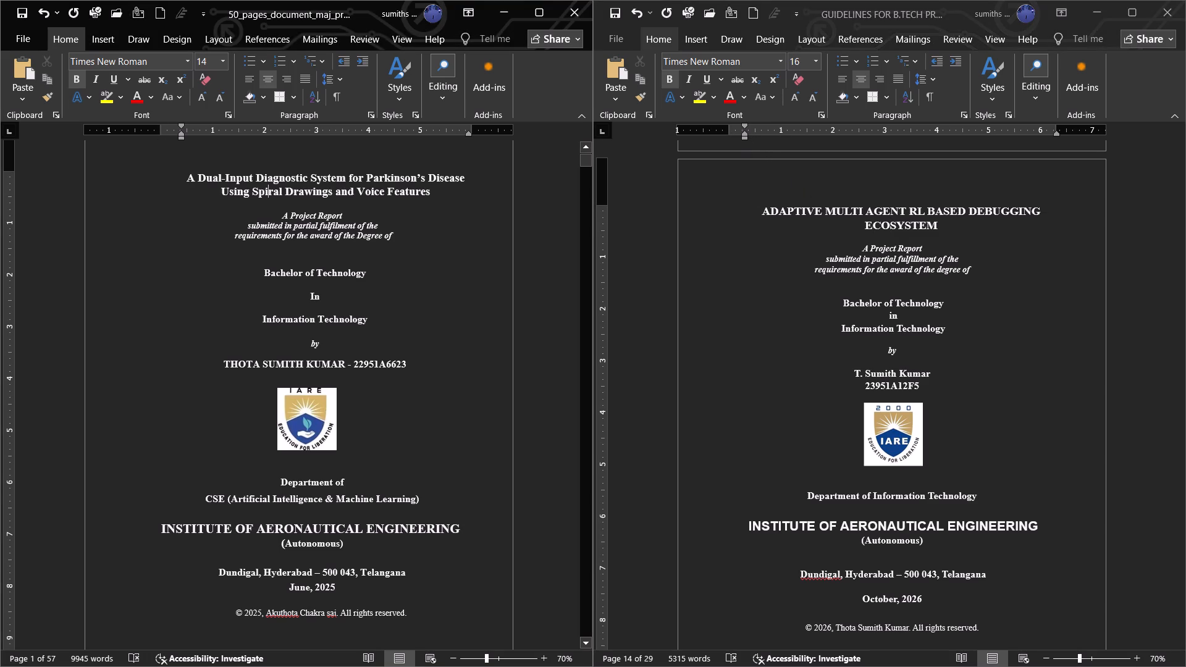
left_click(258, 175)
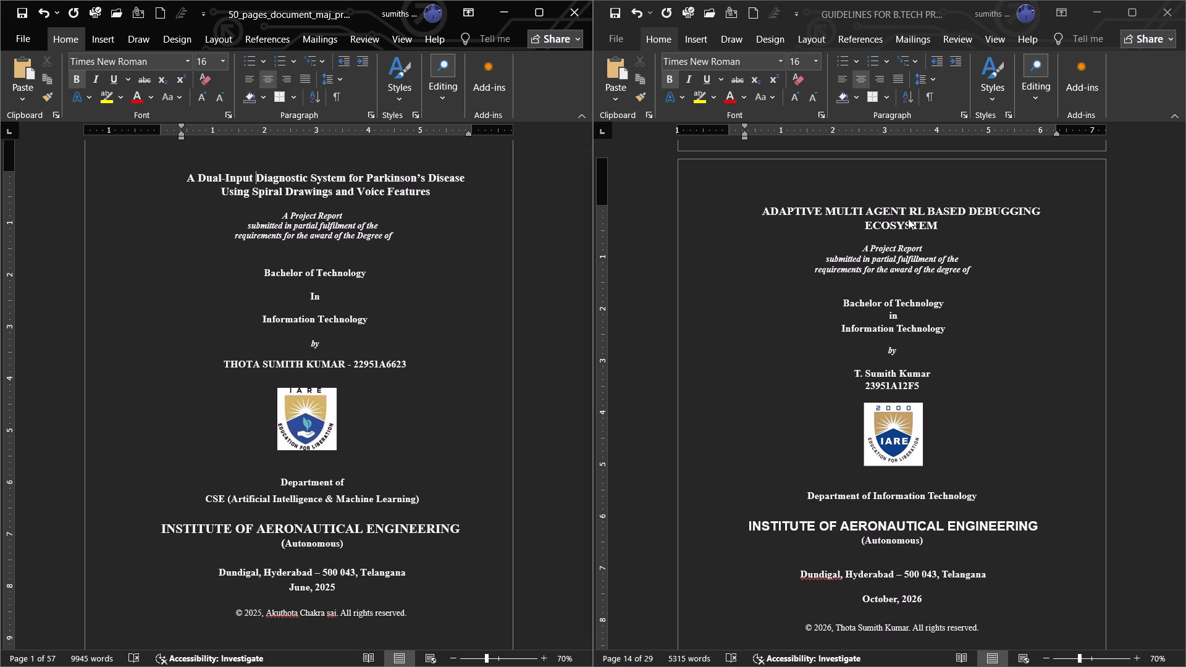
left_click(904, 204)
left_click(888, 227)
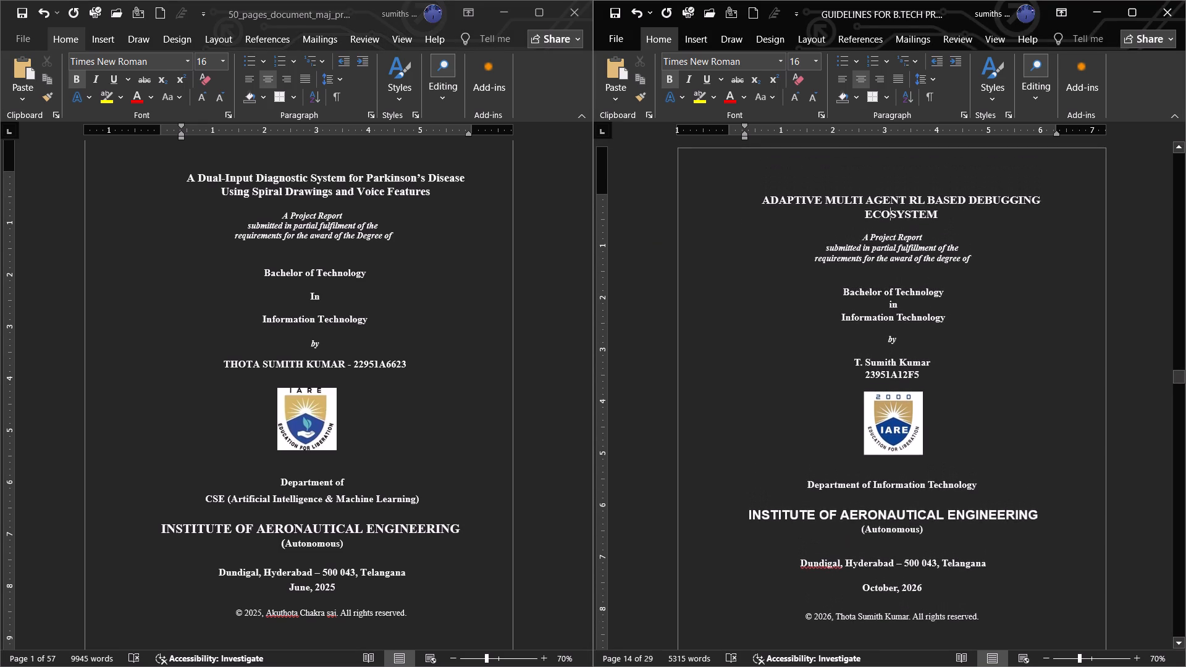
Save the guidelines document containing the new title page.
scroll(936, 456, "down", 1)
scroll(450, 500, "down", 2)
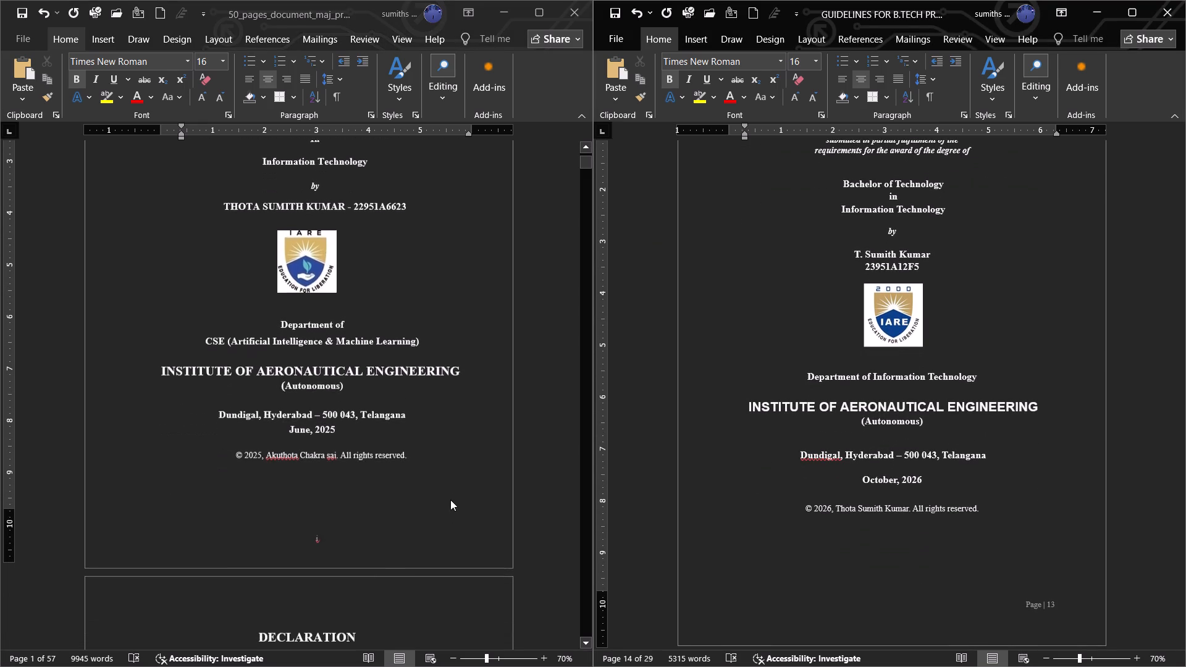
scroll(914, 436, "down", 1)
left_click(912, 383)
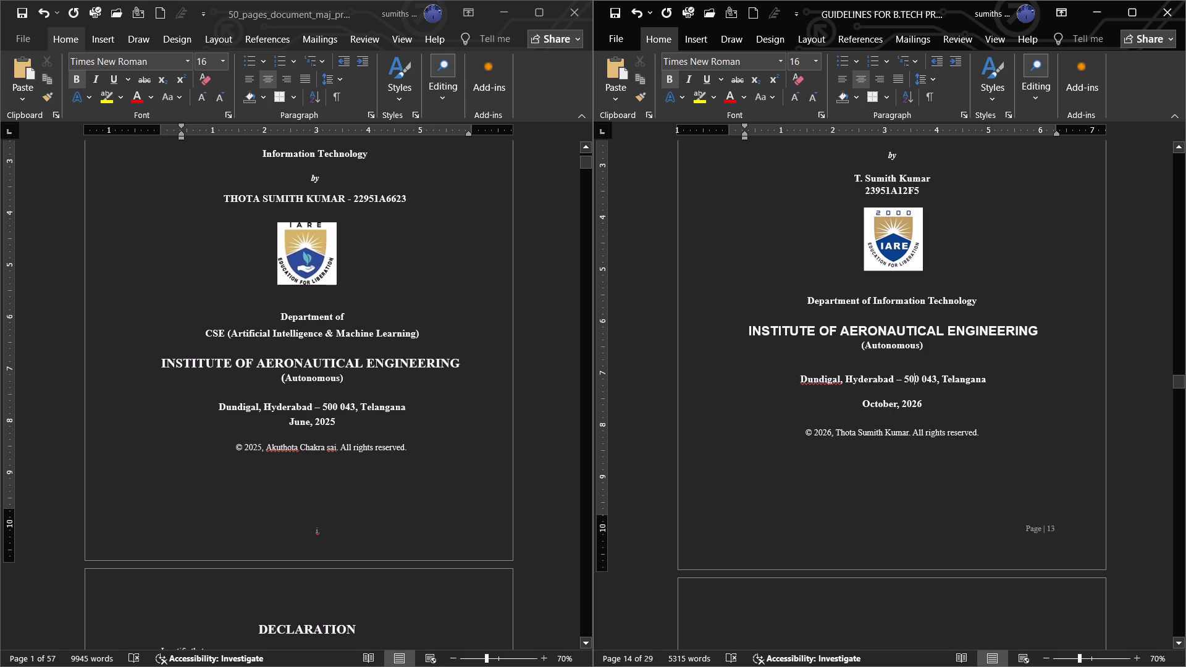
key("ctrl+s")
key("ctrl+s")
key("ctrl+s")
key("ctrl+s")
key("ctrl+s")
Switch to the guidelines PDF in Chrome, place it beside the new title page, and examine the lower half of Sample Page 2.
key("alt+Tab")
key("alt+Tab")
key("alt+Tab")
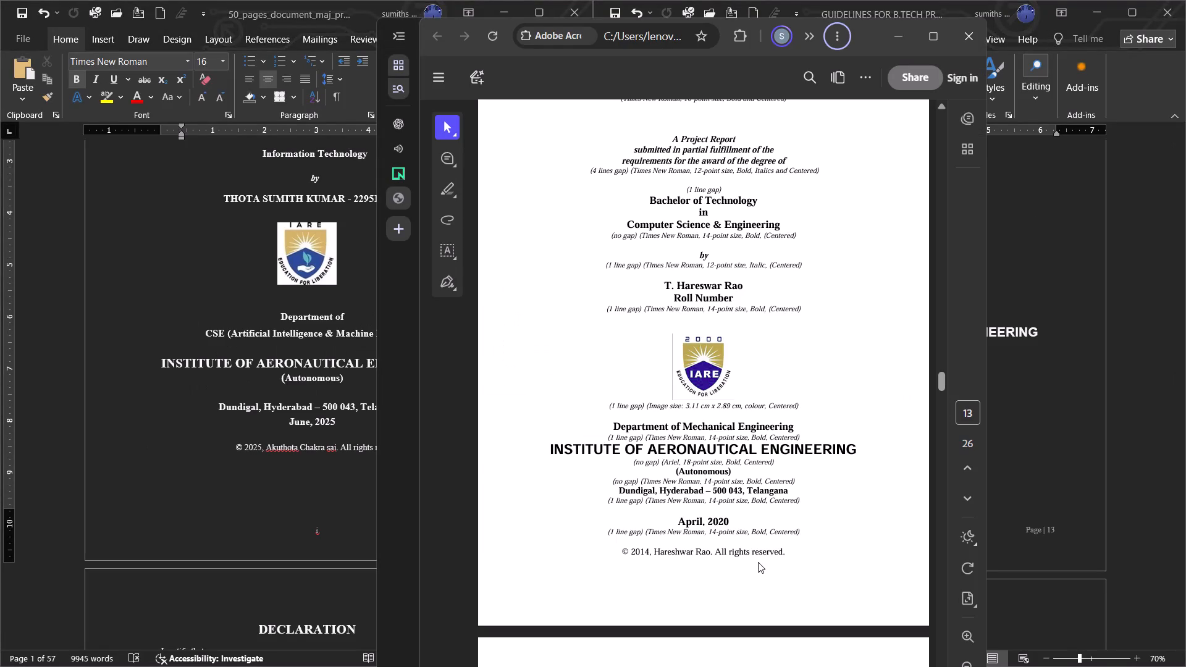
key("alt+Tab")
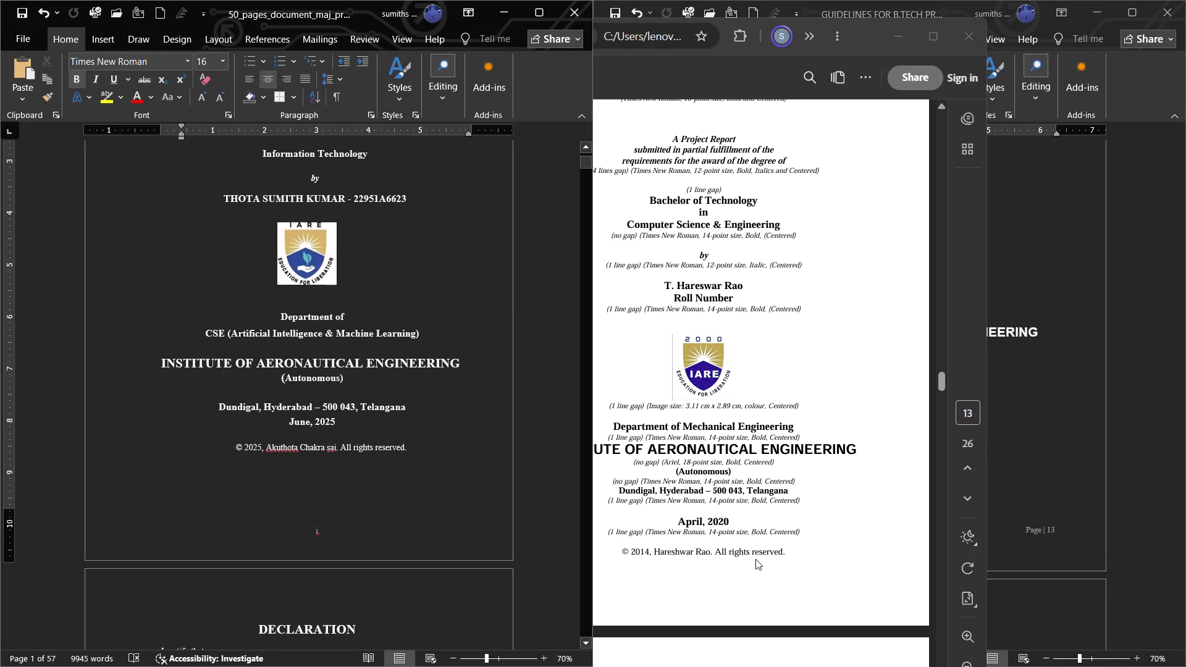
key("alt+Tab")
key("alt+Tab")
scroll(754, 558, "down", 1)
key("alt+Tab")
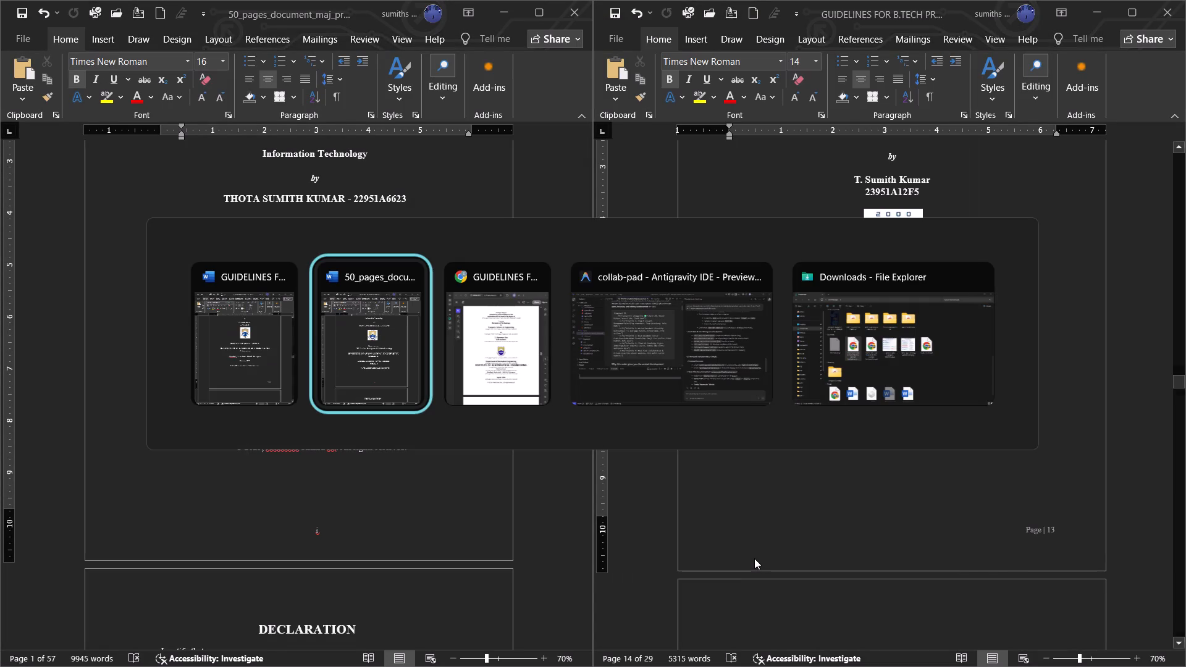
key("alt+Tab")
scroll(754, 558, "down", 1)
scroll(810, 232, "left", 1)
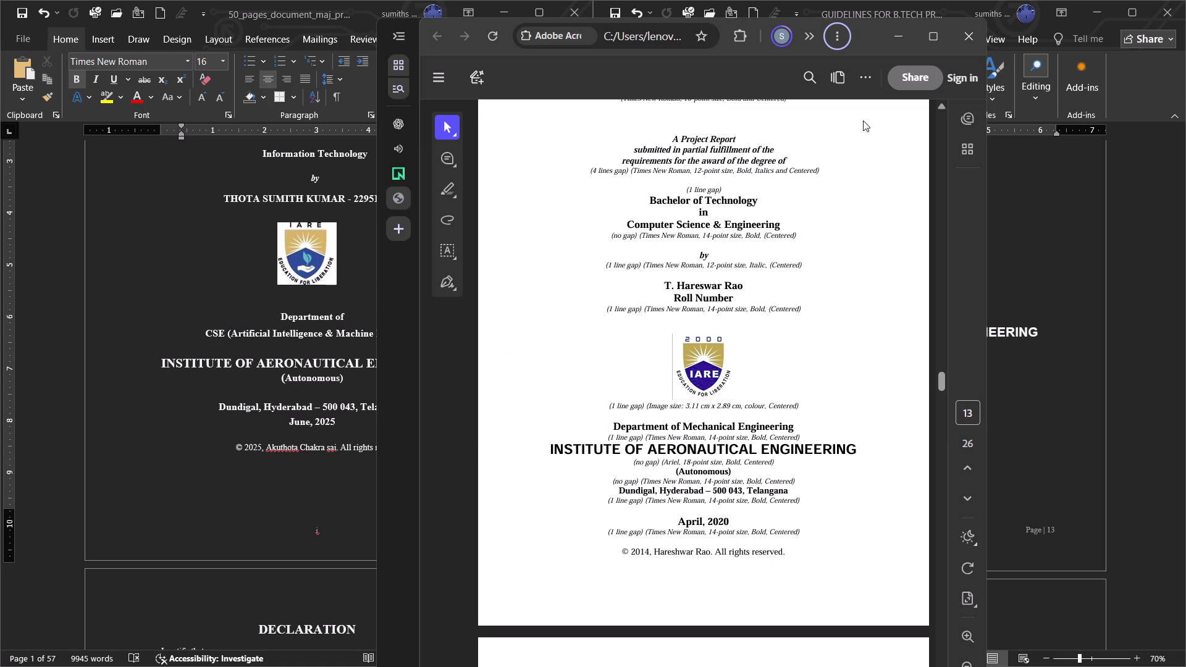
scroll(863, 120, "left", 1)
left_click_drag(873, 30, 571, 67)
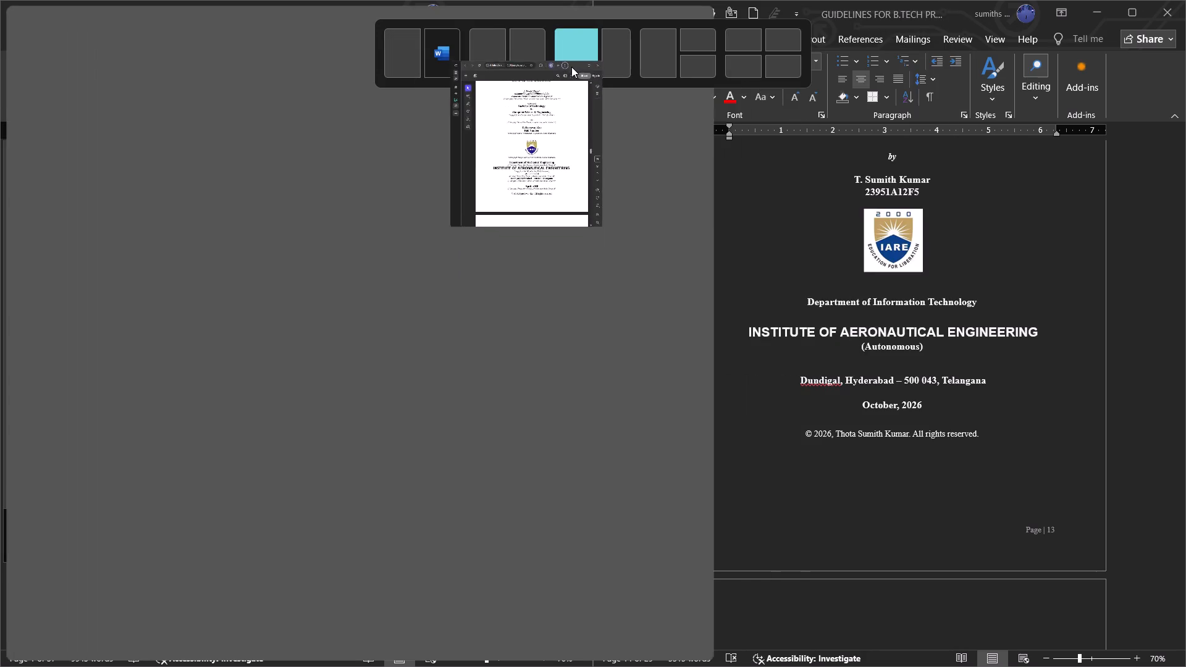
scroll(571, 67, "left", 1)
left_click_drag(571, 67, 421, 97)
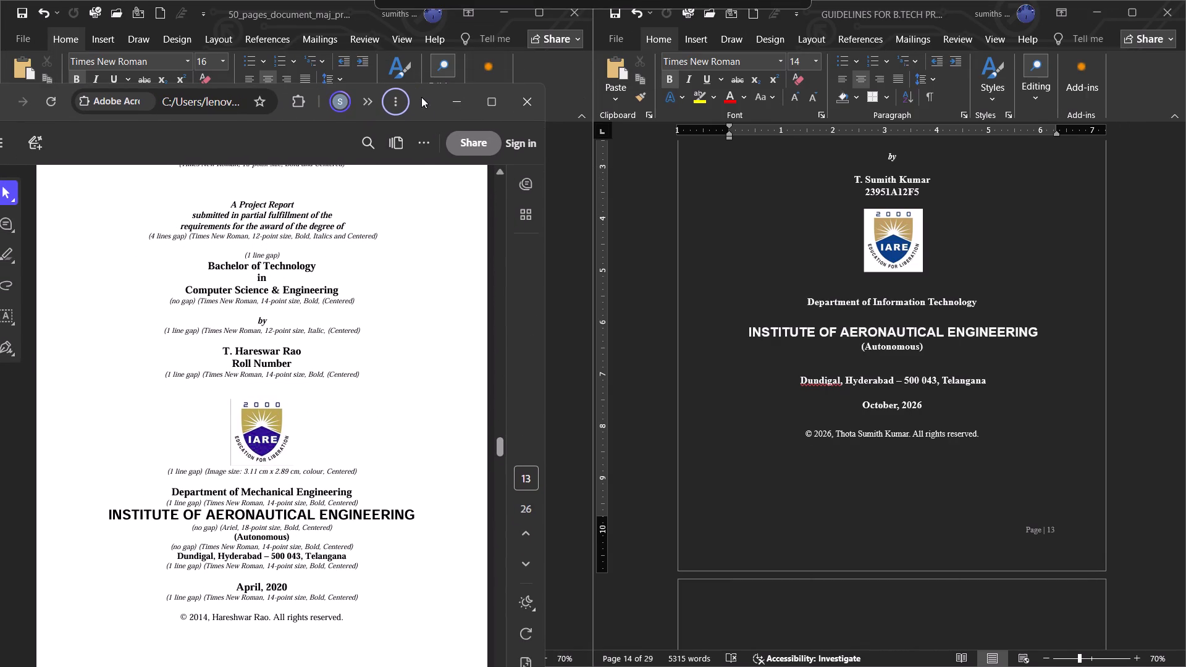
left_click_drag(421, 97, 419, 96)
scroll(378, 359, "down", 2)
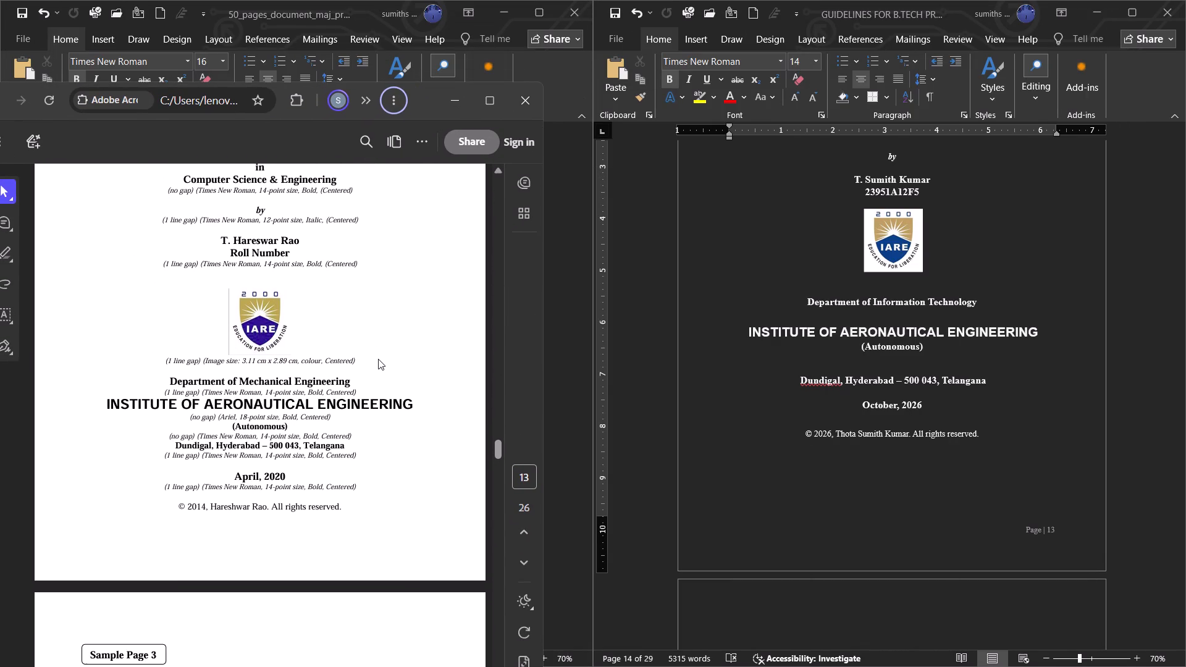
scroll(378, 359, "down", 2)
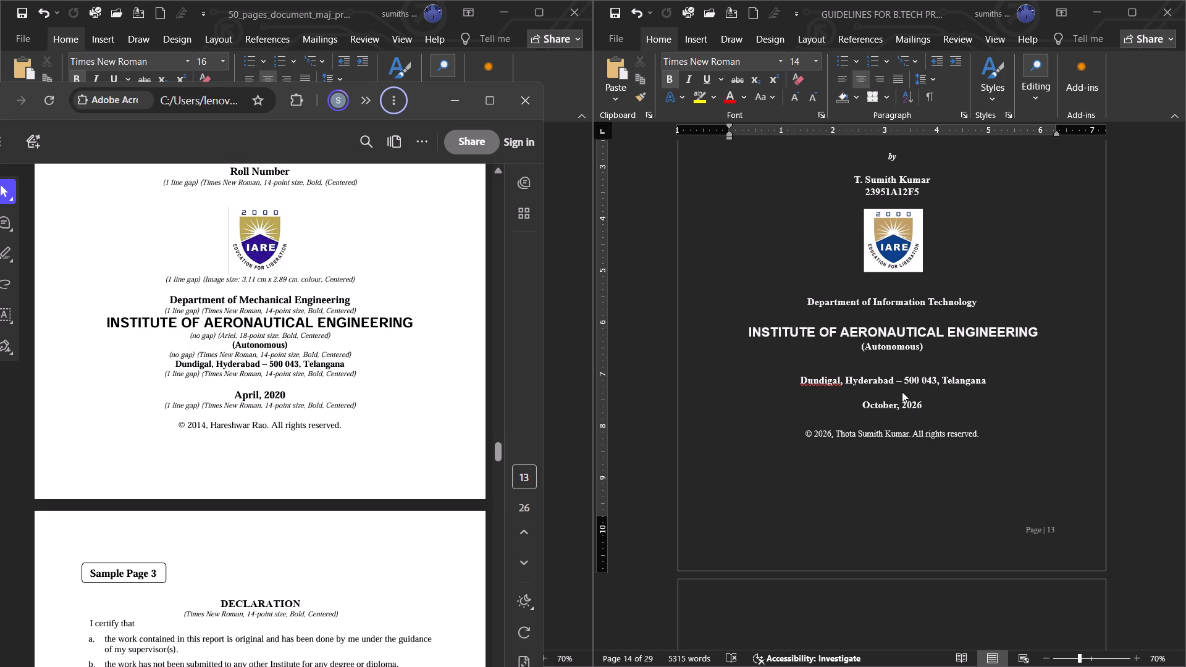
Check the blank lines between "(Autonomous)", the Dundigal address, the date and the copyright line against Sample Page 2's gaps.
left_click(885, 356)
left_click(874, 364)
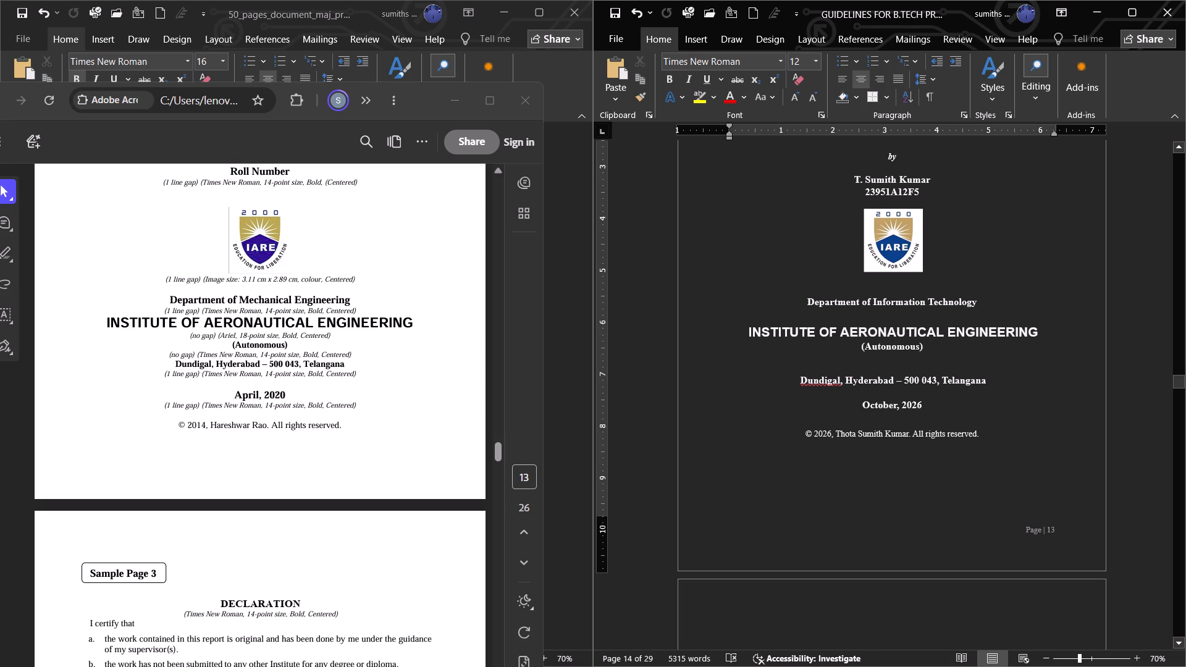
left_click(895, 392)
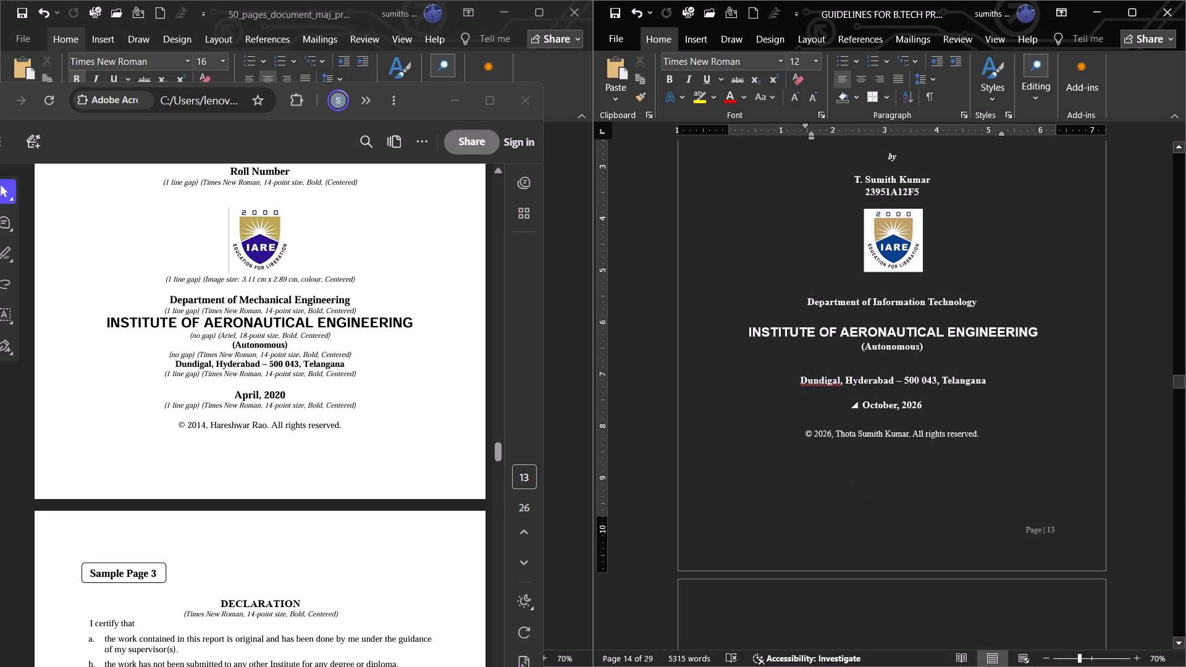
left_click(868, 421)
left_click(884, 445)
left_click_drag(884, 445, 883, 413)
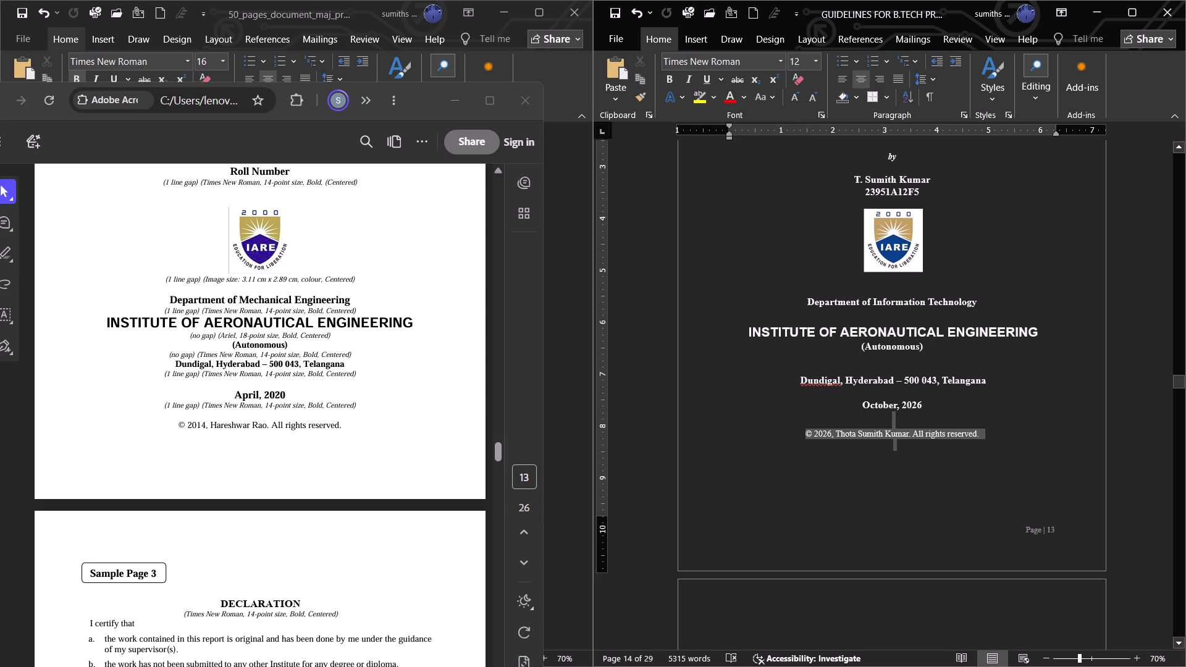
left_click_drag(883, 413, 883, 414)
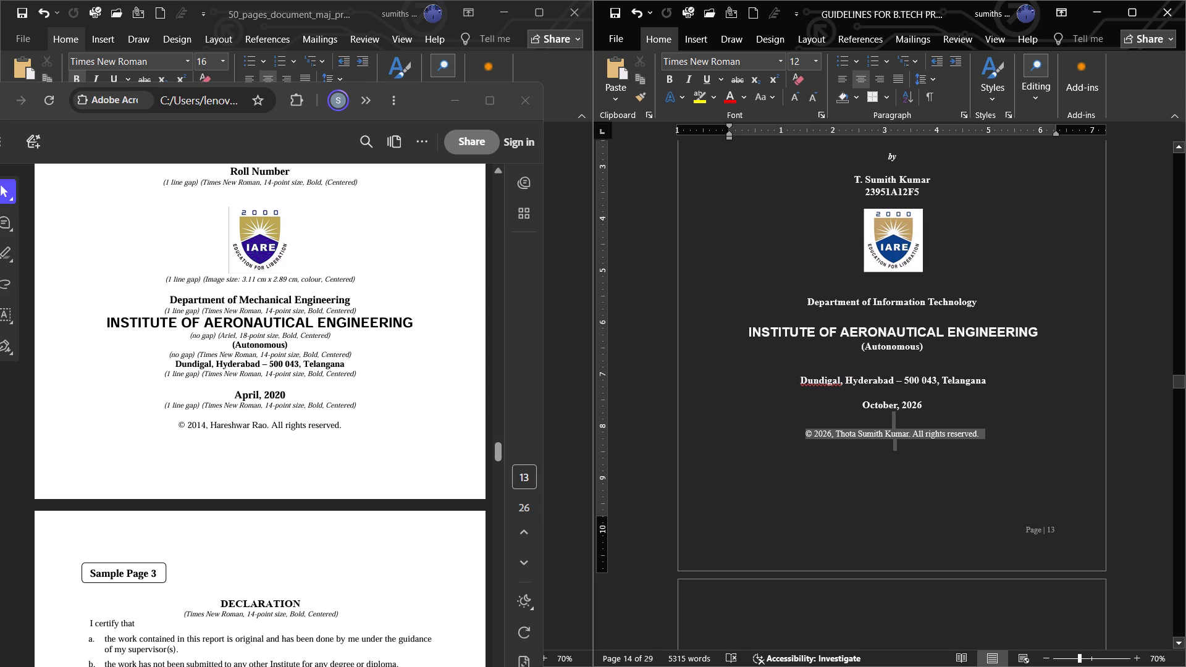
left_click_drag(883, 414, 883, 413)
left_click(883, 413)
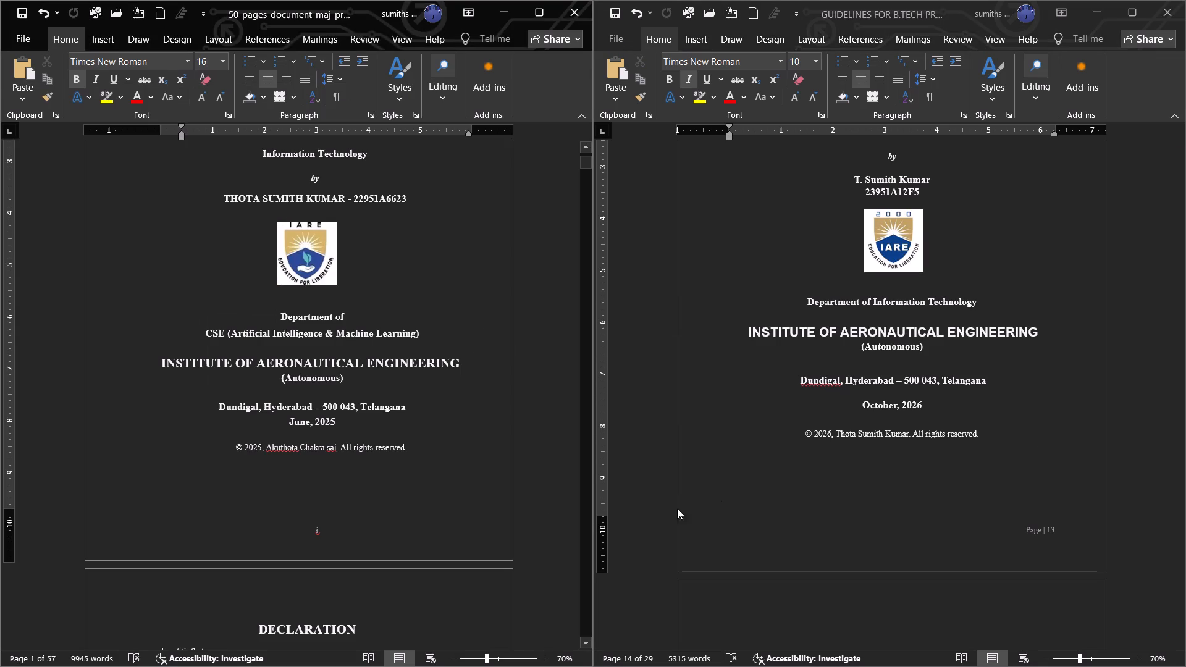
Delete the blank line between the Dundigal address and "October, 2026" on the new title page, and save the document.
scroll(344, 489, "up", 1)
scroll(875, 367, "up", 1)
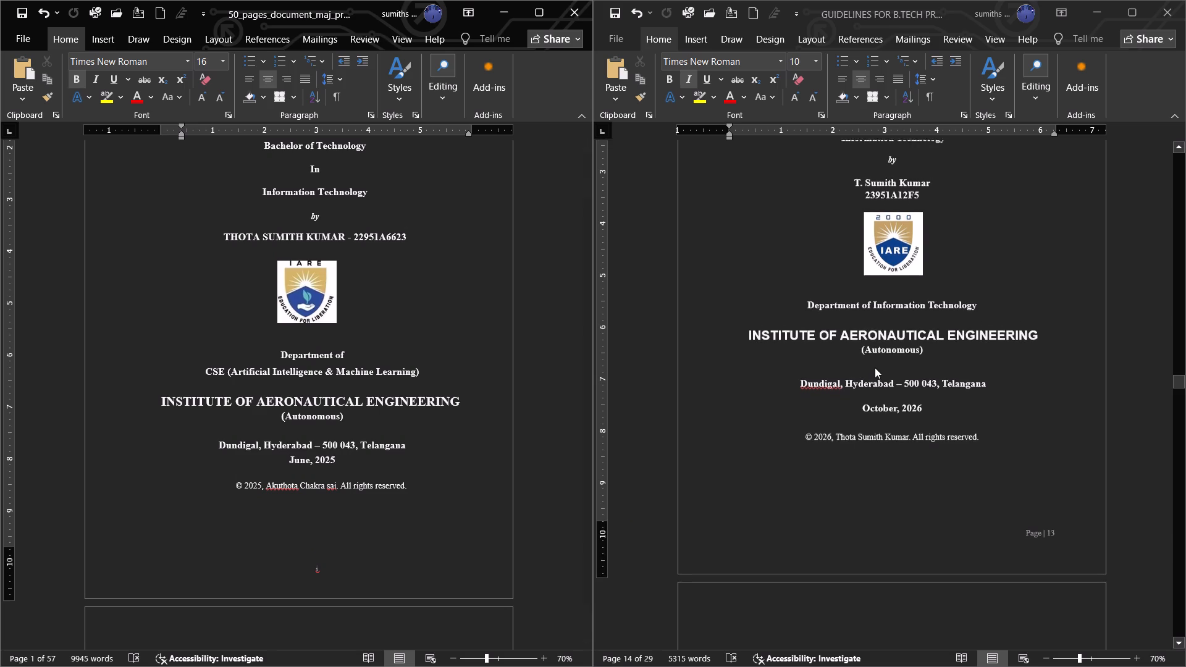
scroll(875, 367, "up", 1)
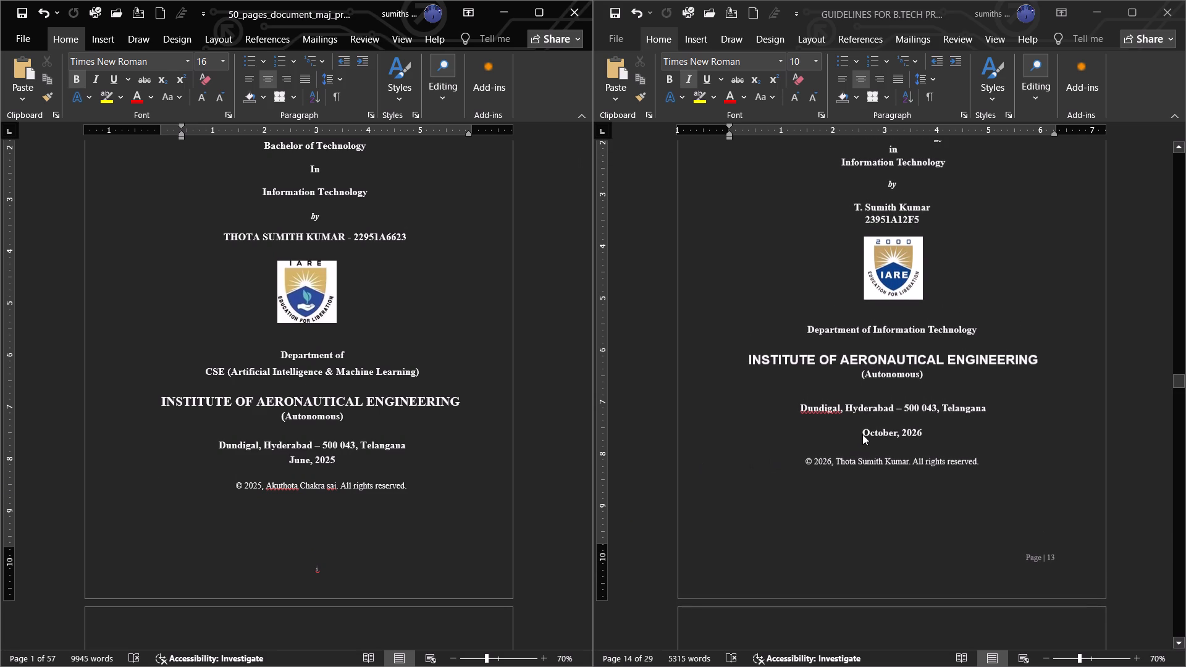
left_click(881, 423)
left_click(890, 422)
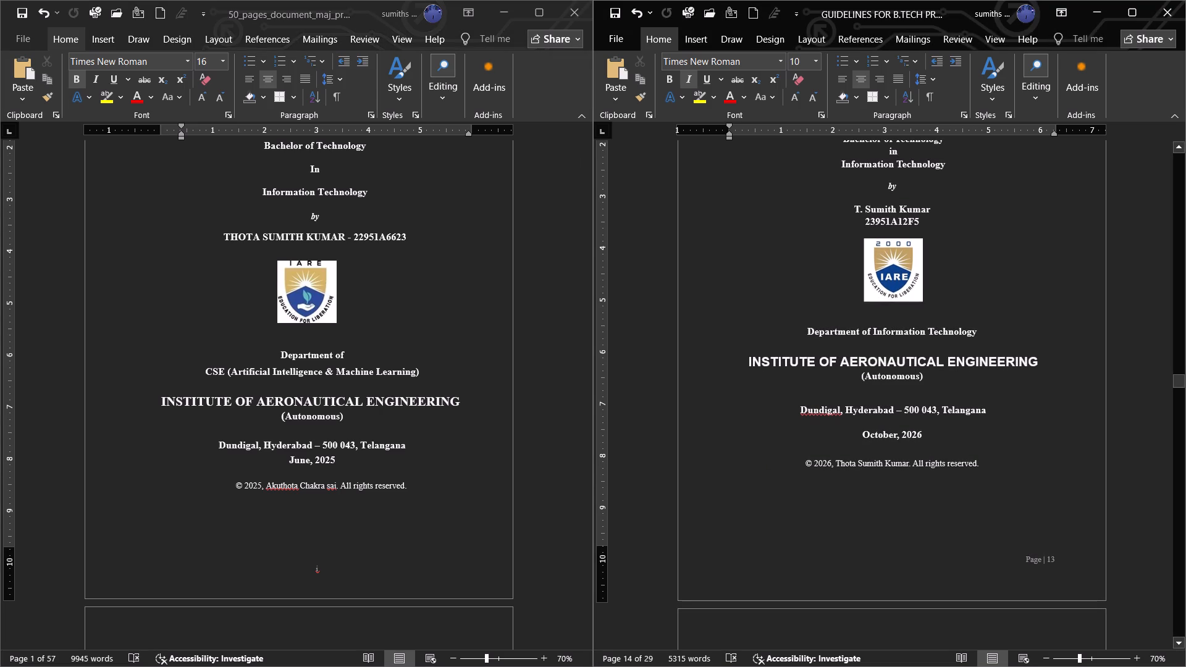
key("BackSpace")
key("BackSpace")
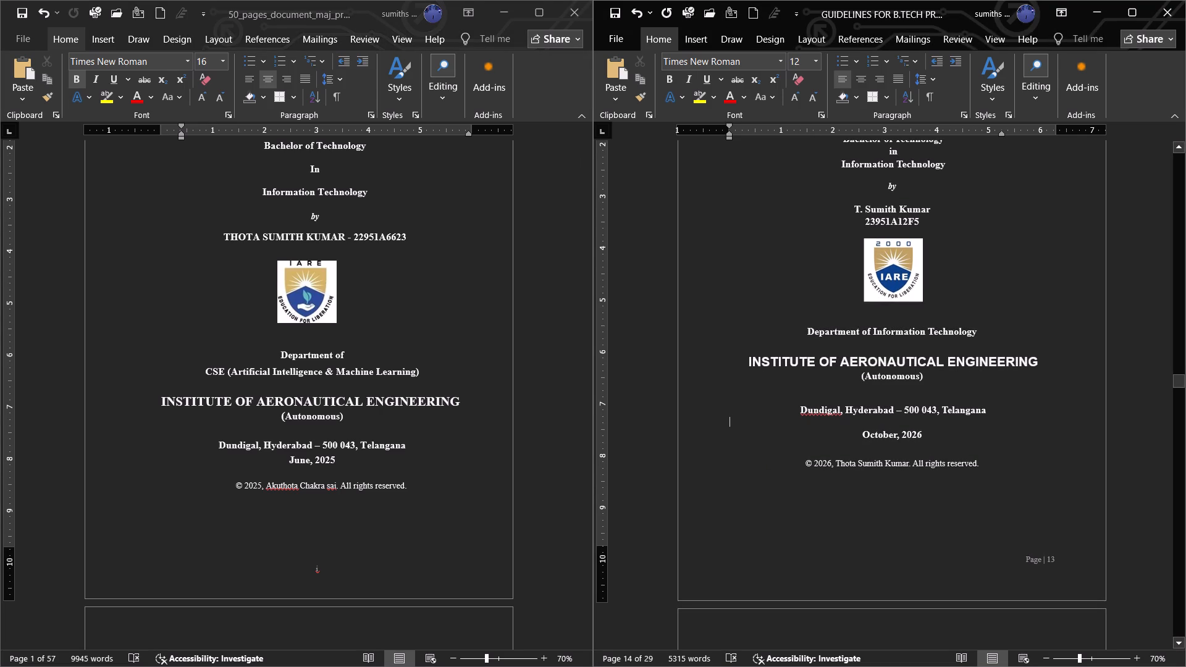
key("BackSpace")
key("ctrl+s")
Switch to the guidelines PDF in Chrome and compare Sample Page 2's line gaps with the new title page down to the copyright line.
key("alt+Tab")
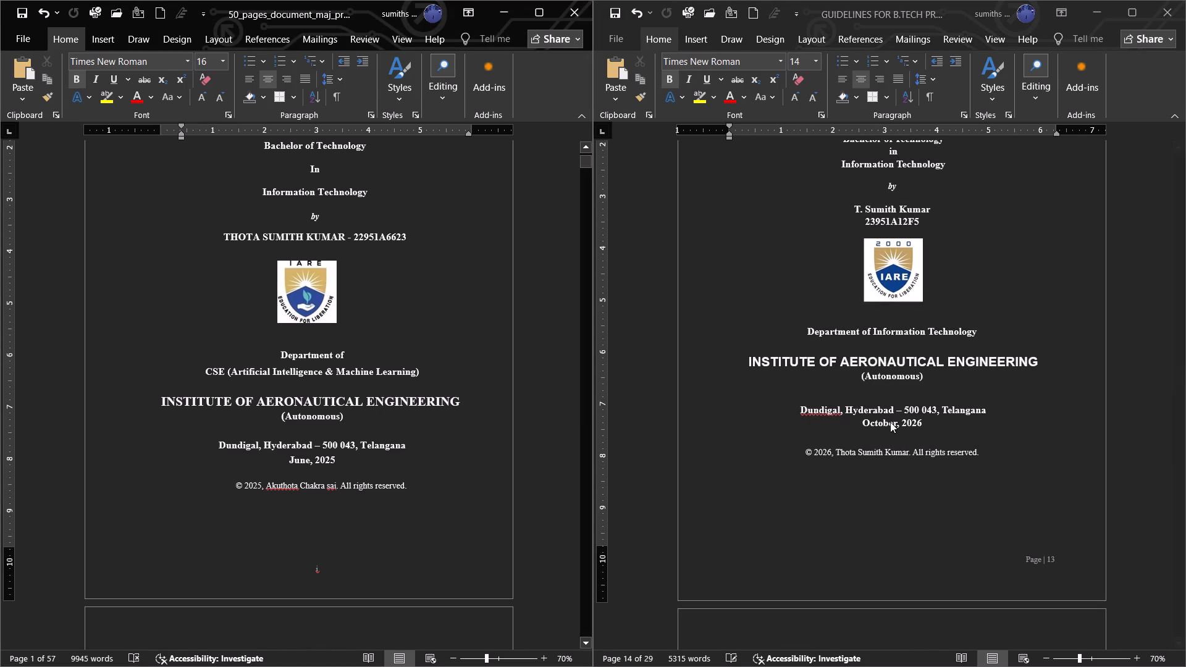
key("alt+Tab")
key("alt+Tab")
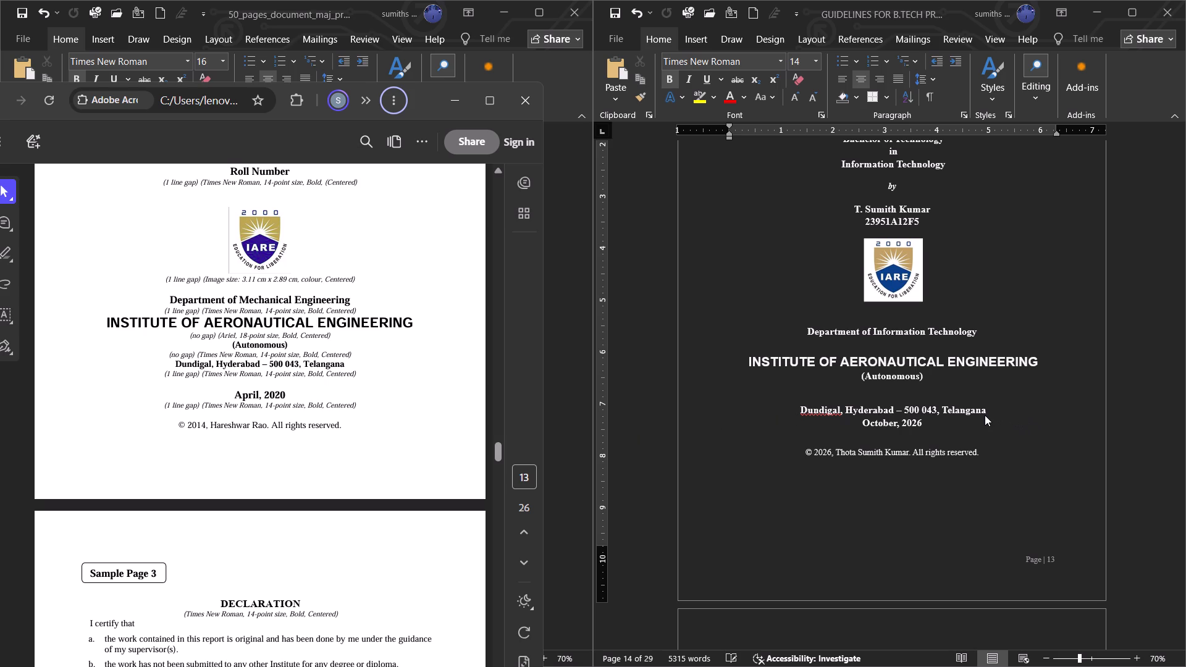
left_click(1003, 407)
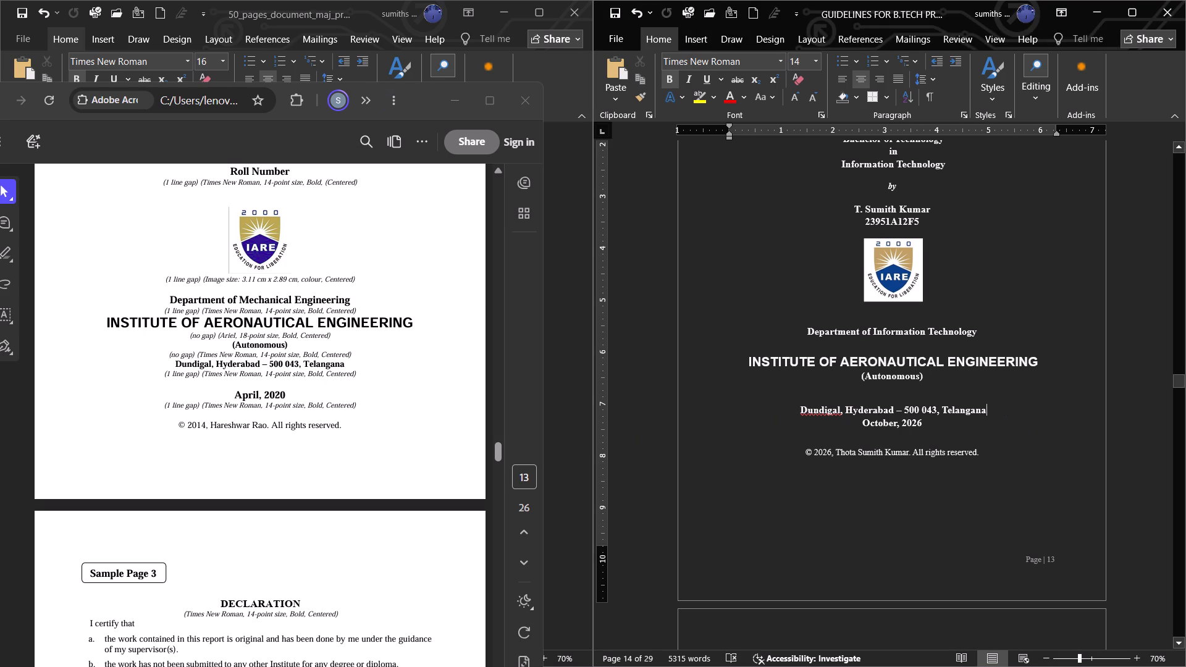
scroll(169, 308, "up", 2)
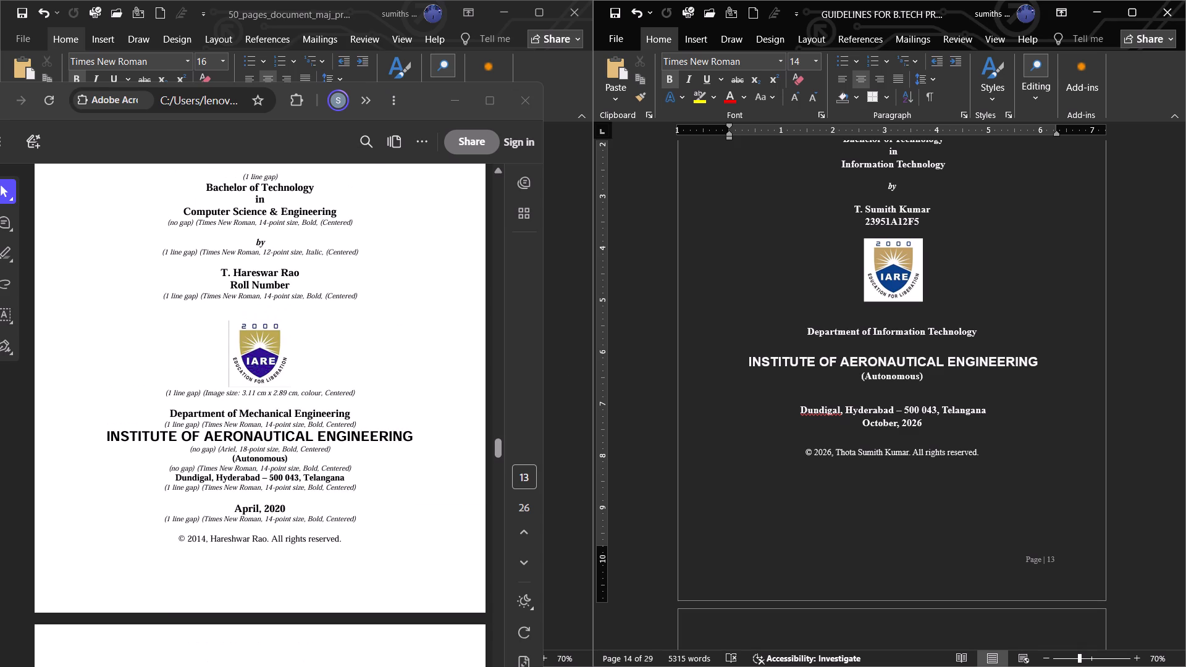
scroll(169, 308, "up", 2)
scroll(169, 308, "down", 1)
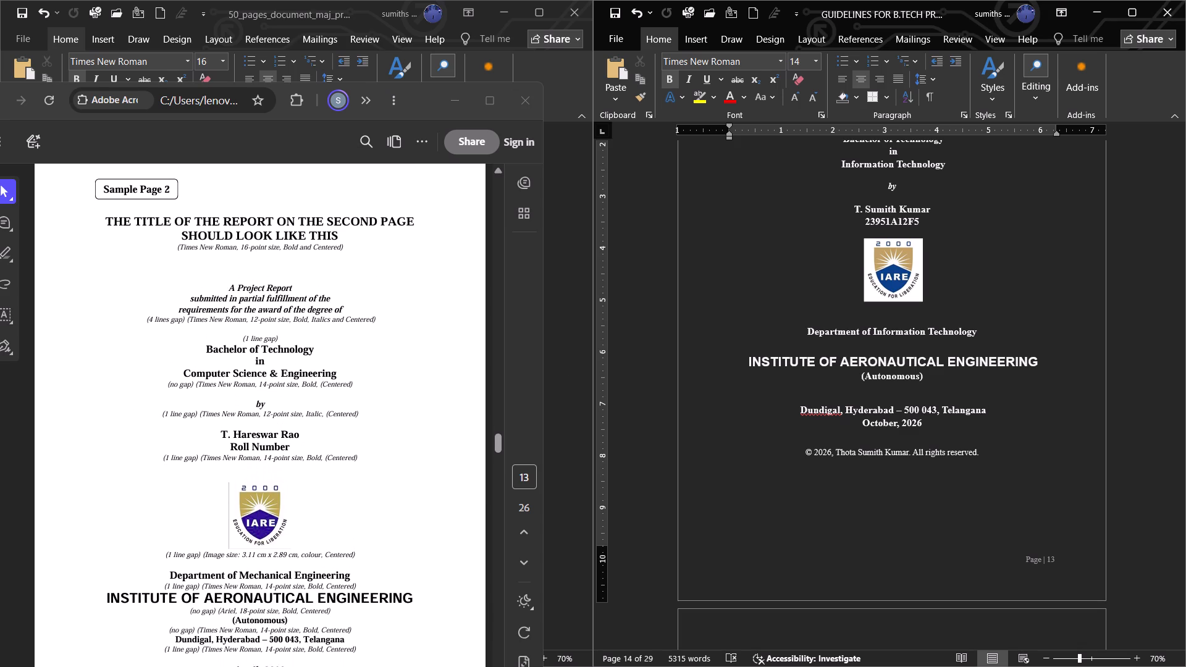
scroll(169, 308, "down", 1)
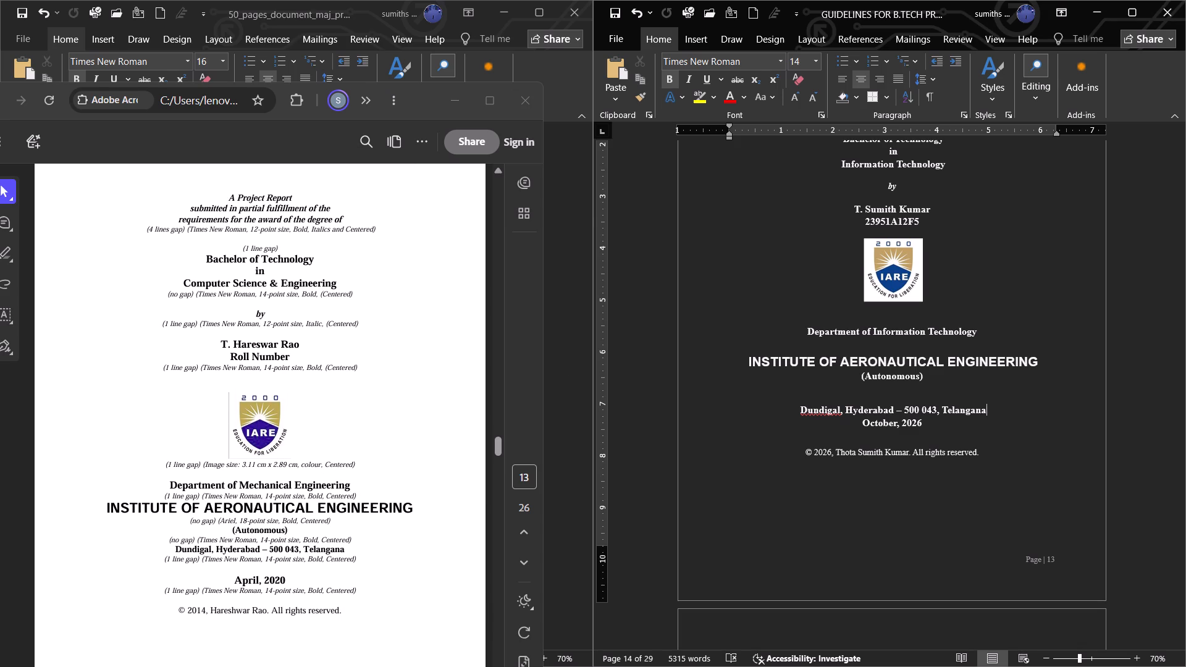
scroll(169, 308, "down", 2)
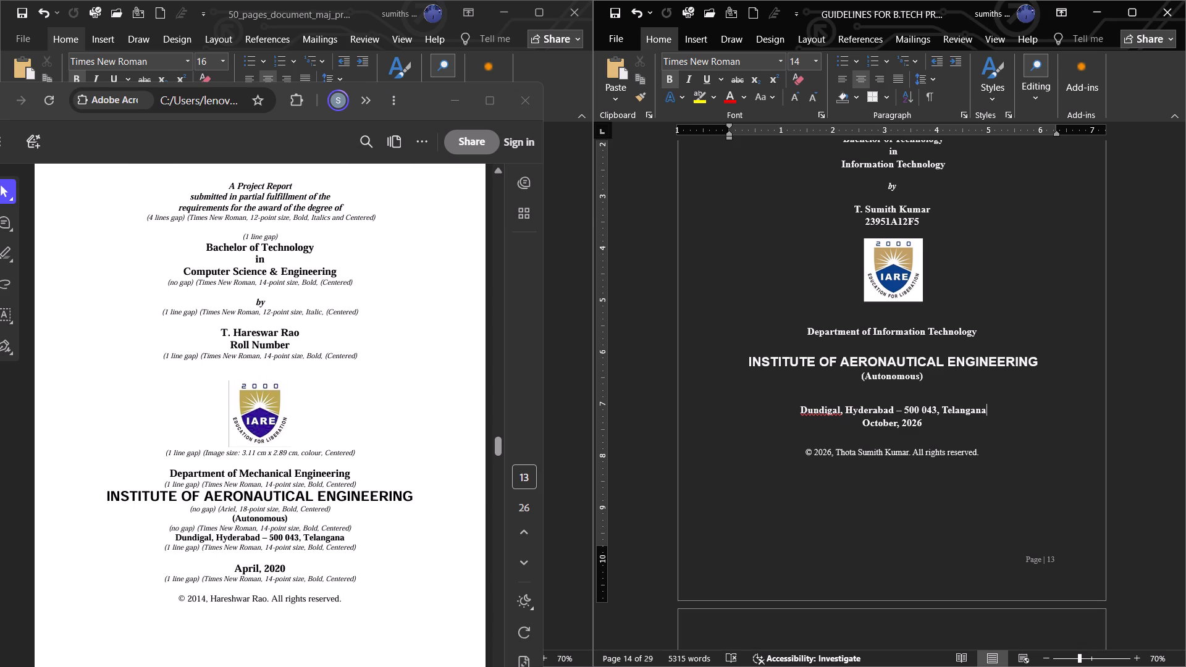
scroll(169, 308, "down", 1)
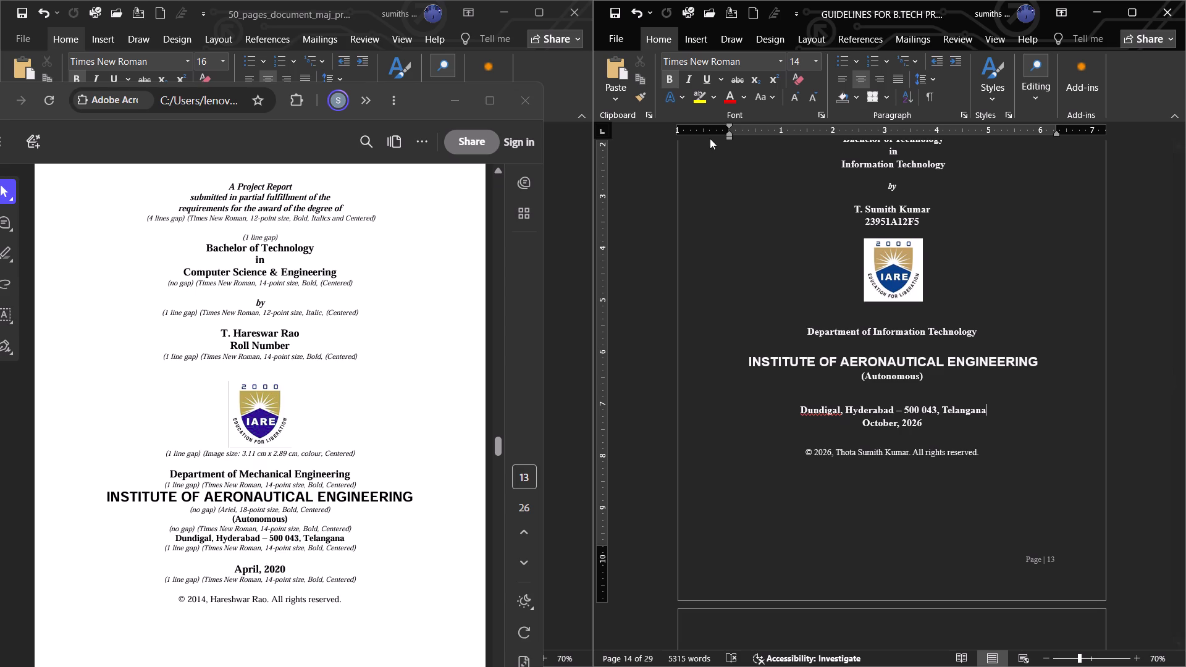
scroll(889, 351, "up", 1)
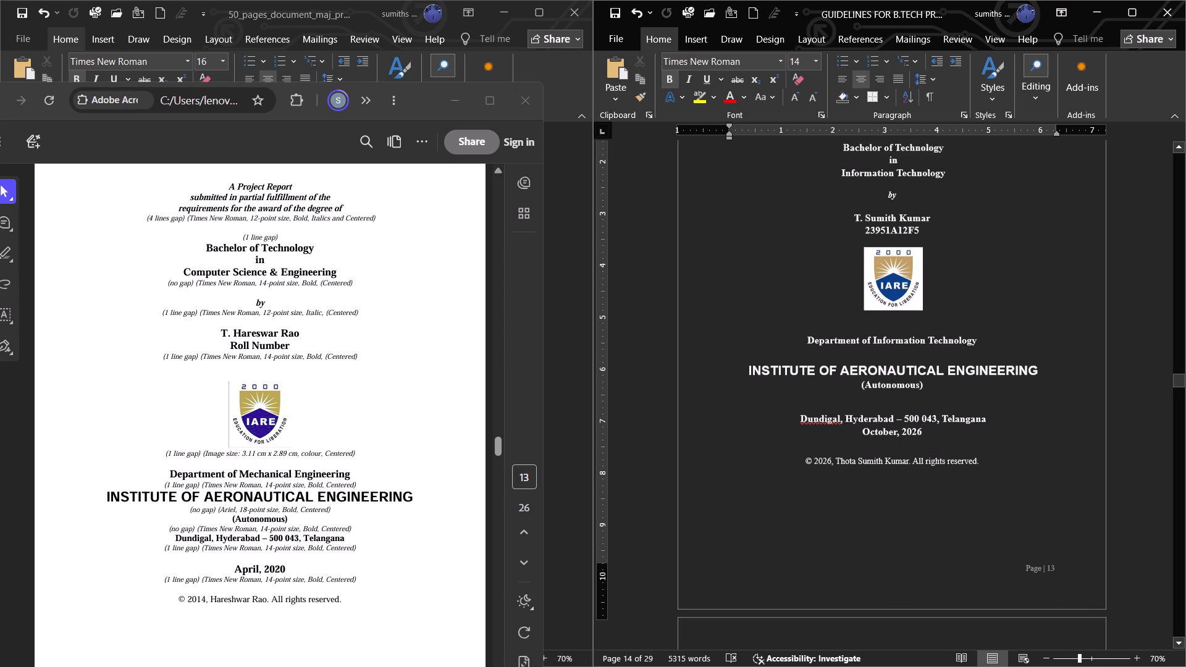
scroll(889, 351, "up", 2)
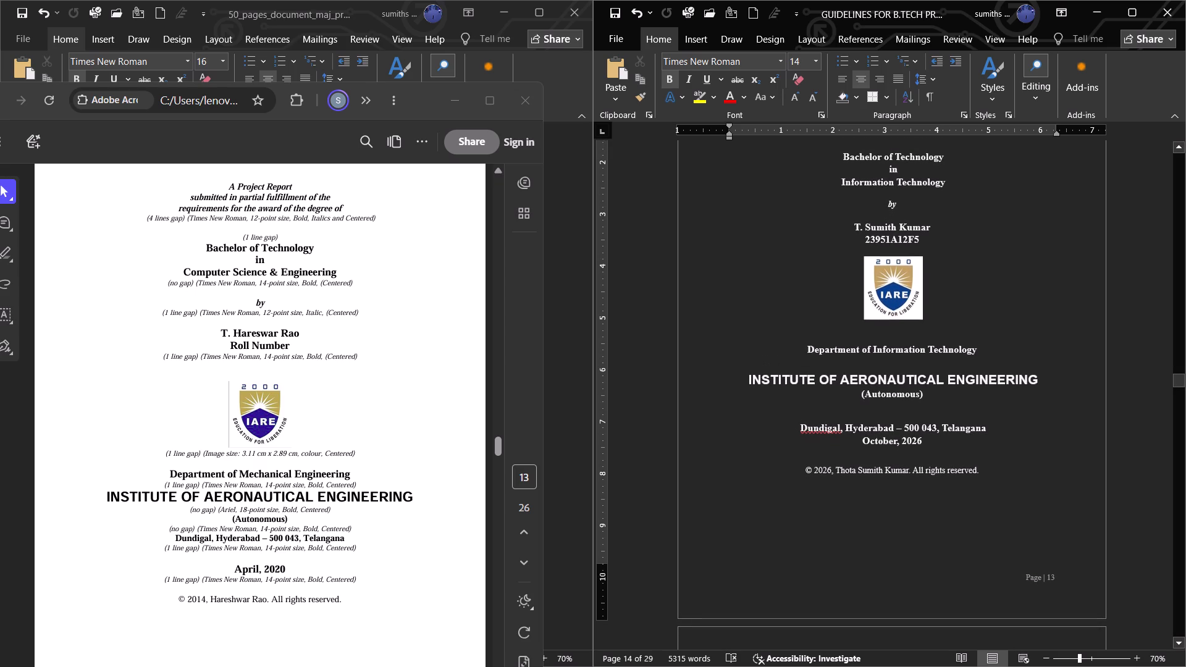
scroll(343, 456, "right", 1)
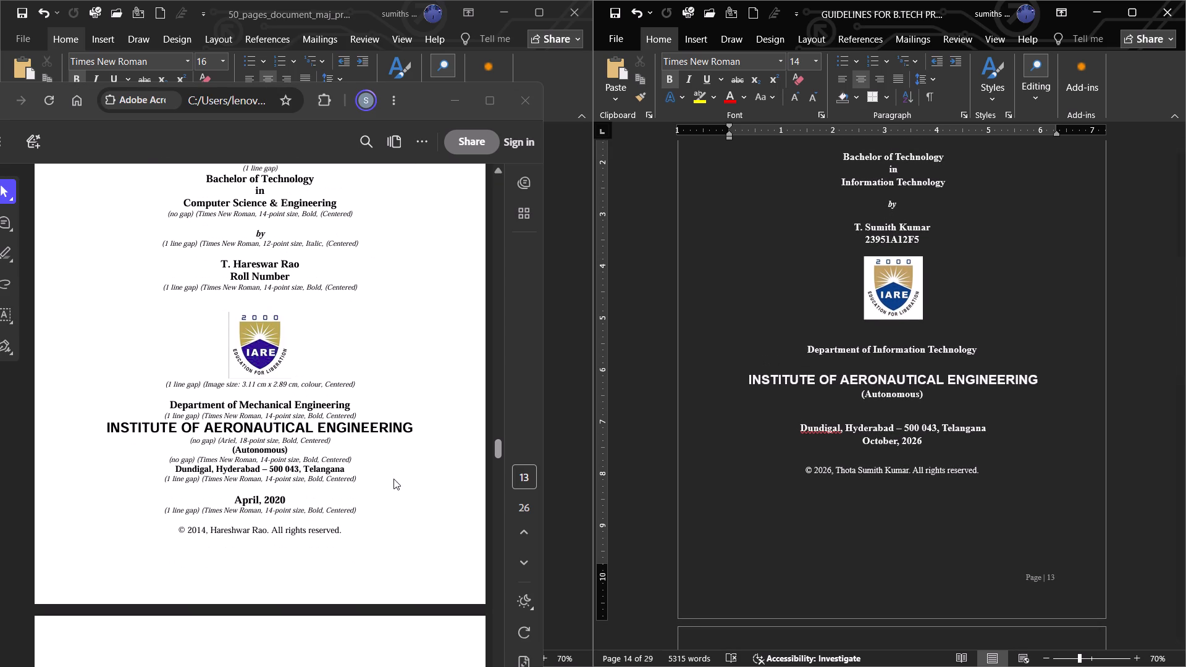
scroll(393, 483, "down", 1)
scroll(879, 395, "down", 1)
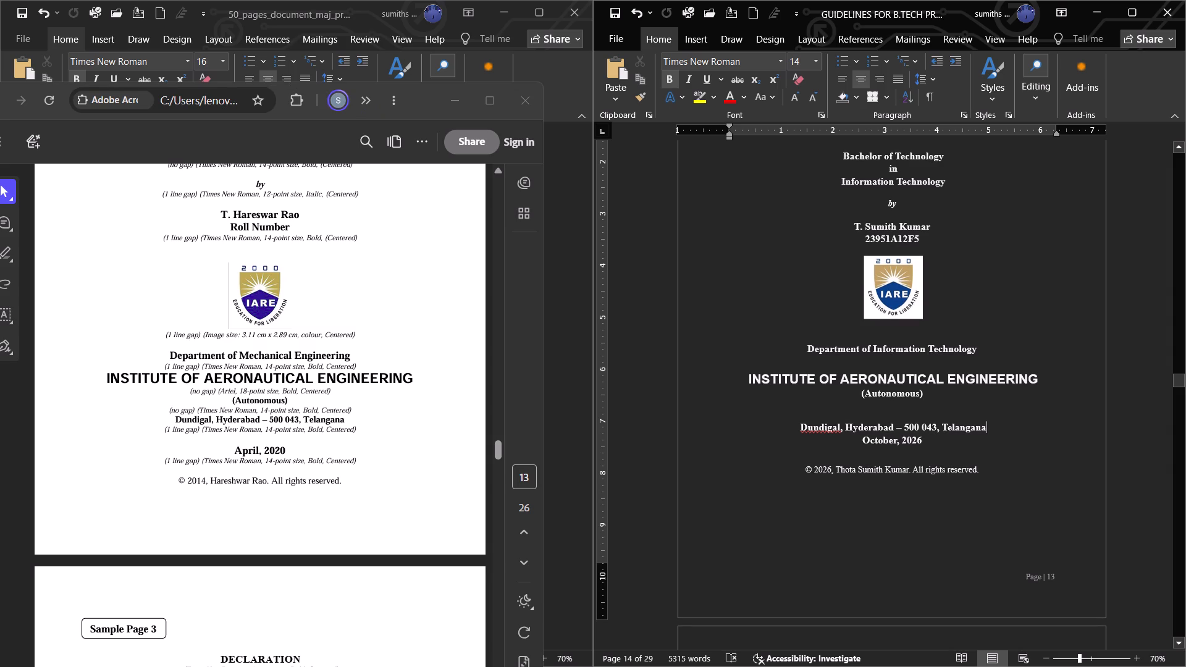
scroll(295, 468, "down", 1)
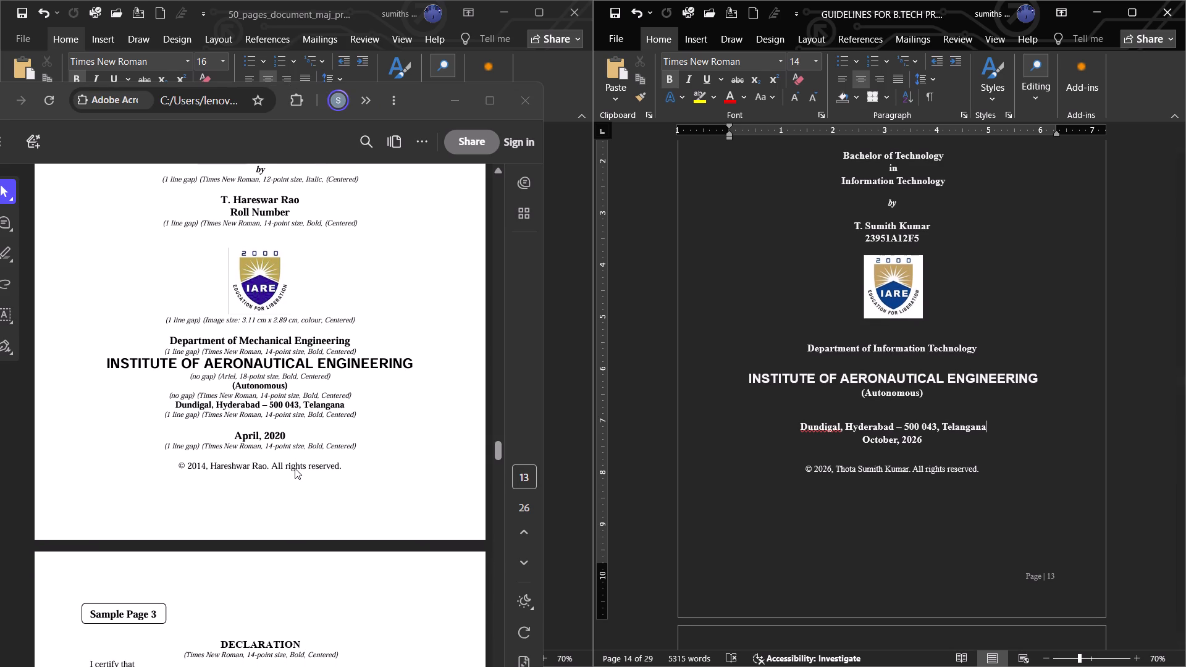
scroll(295, 468, "down", 1)
scroll(258, 510, "down", 1)
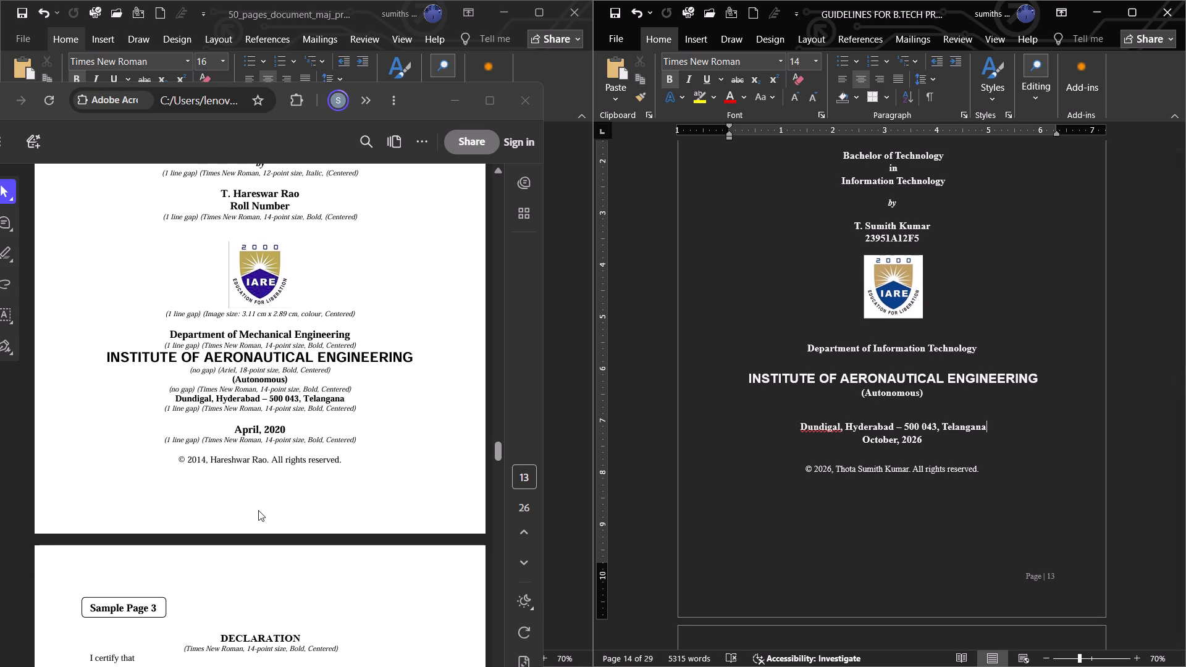
scroll(258, 510, "down", 1)
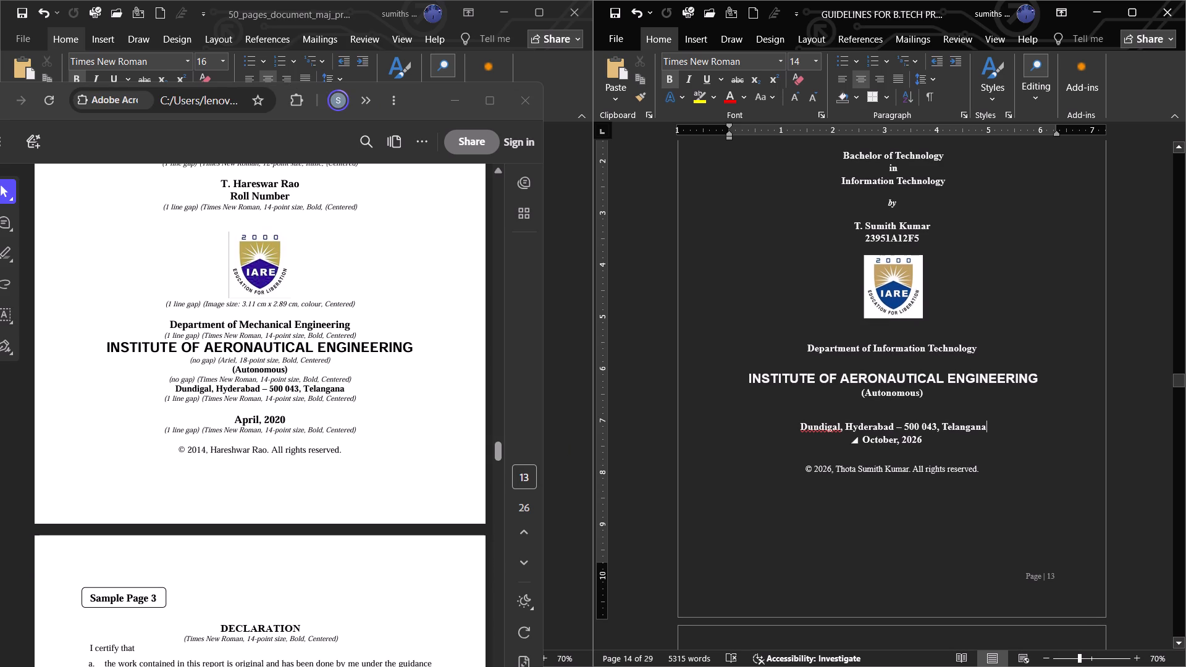
key("alt+Tab")
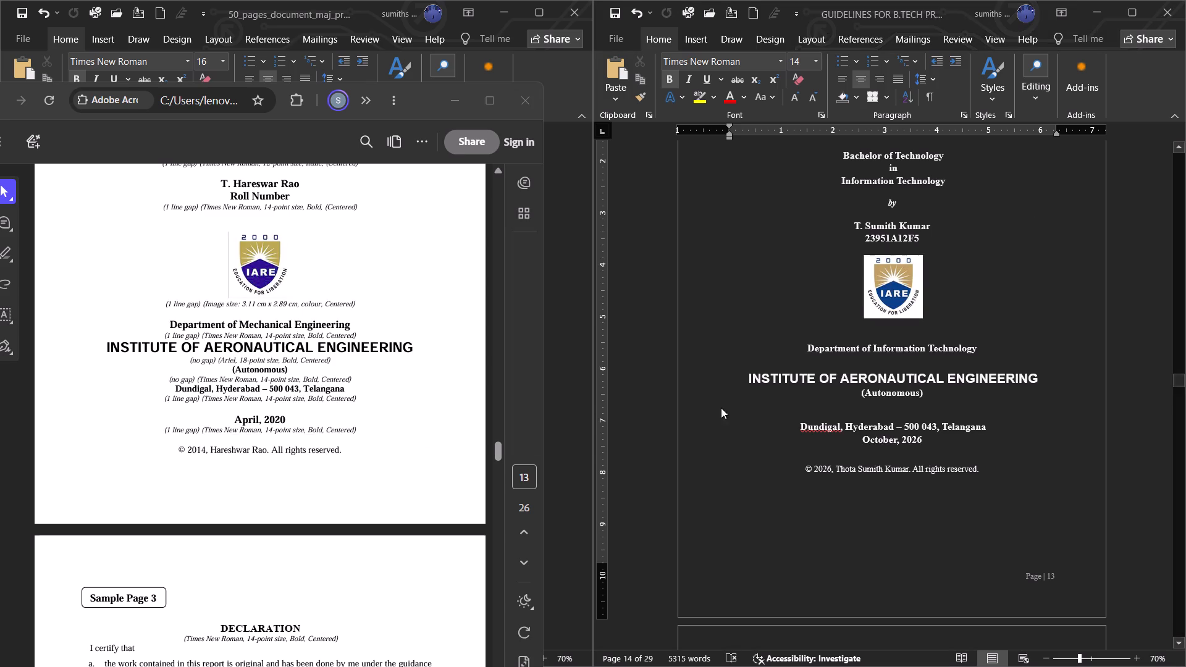
key("alt+Tab")
key("alt+Tab")
key("alt+Tab")
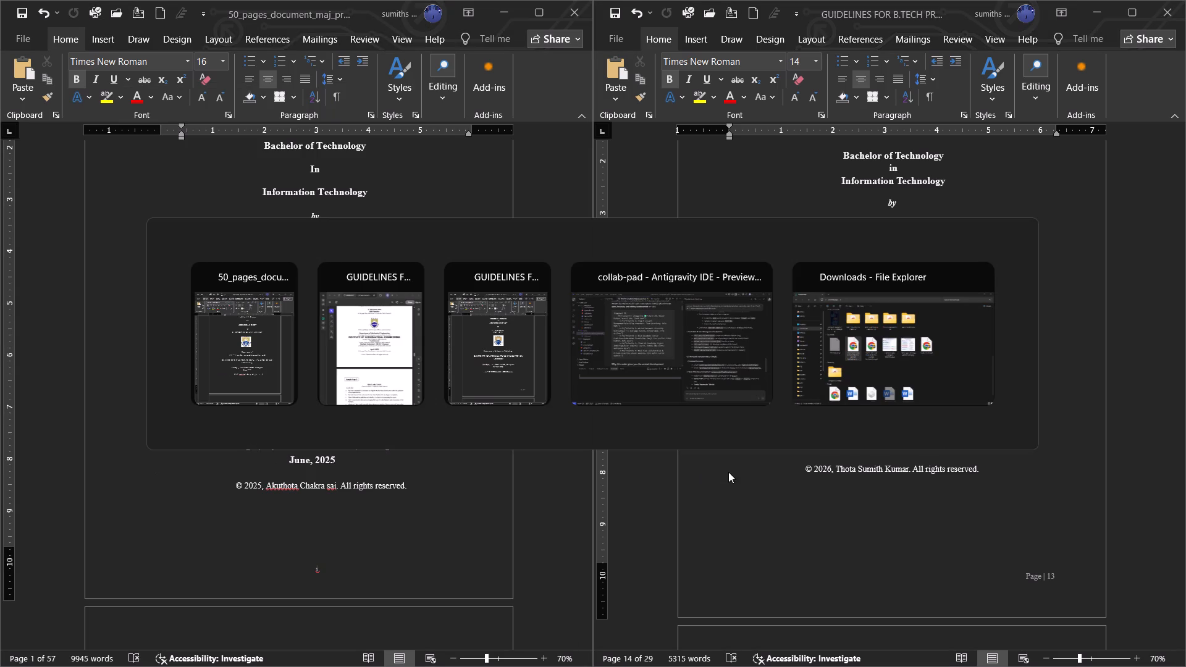
left_click(384, 330, "alt")
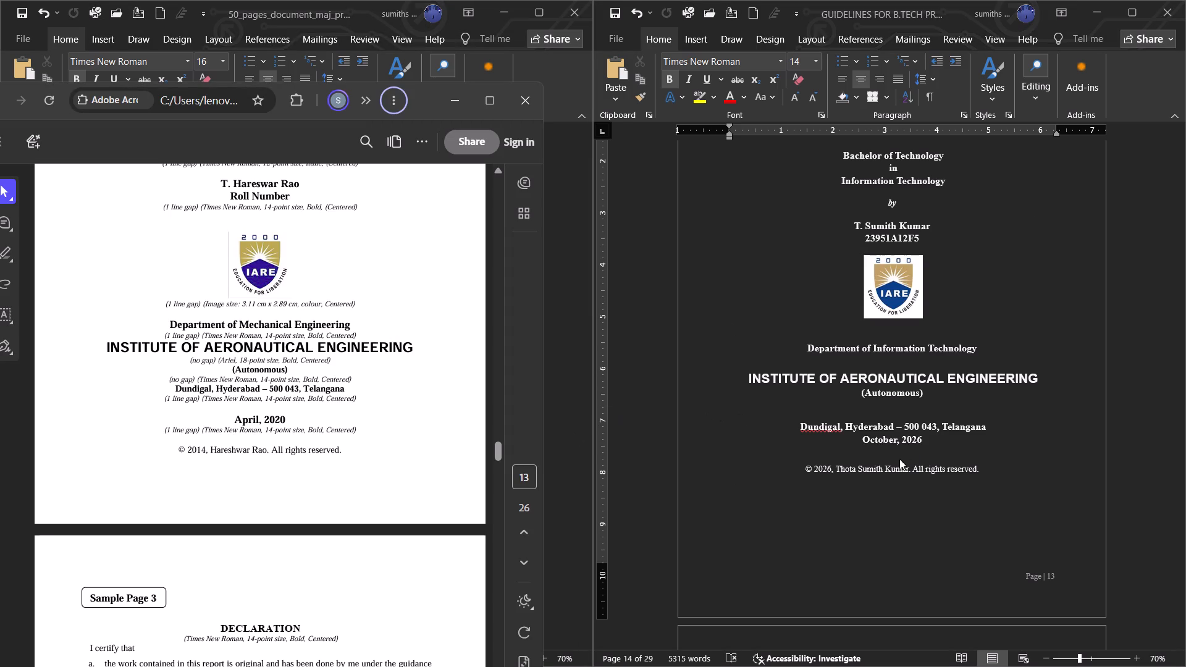
Insert a blank line between the Dundigal address and "October, 2026" on the new title page, and save the document.
left_click(872, 449)
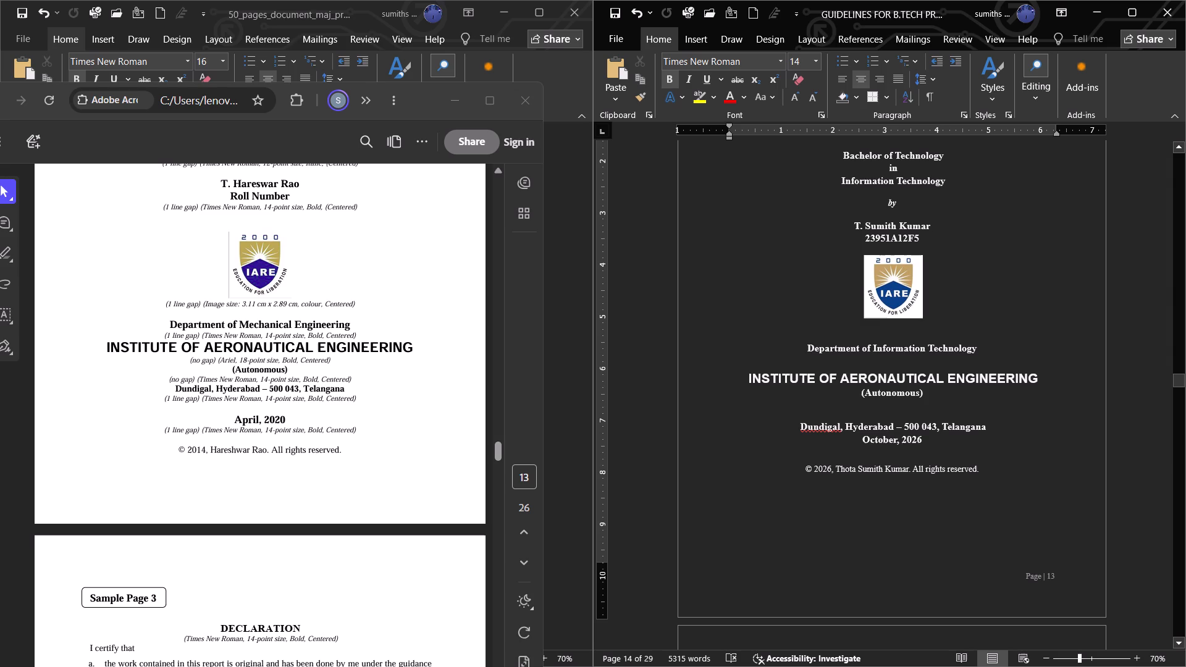
key("Up")
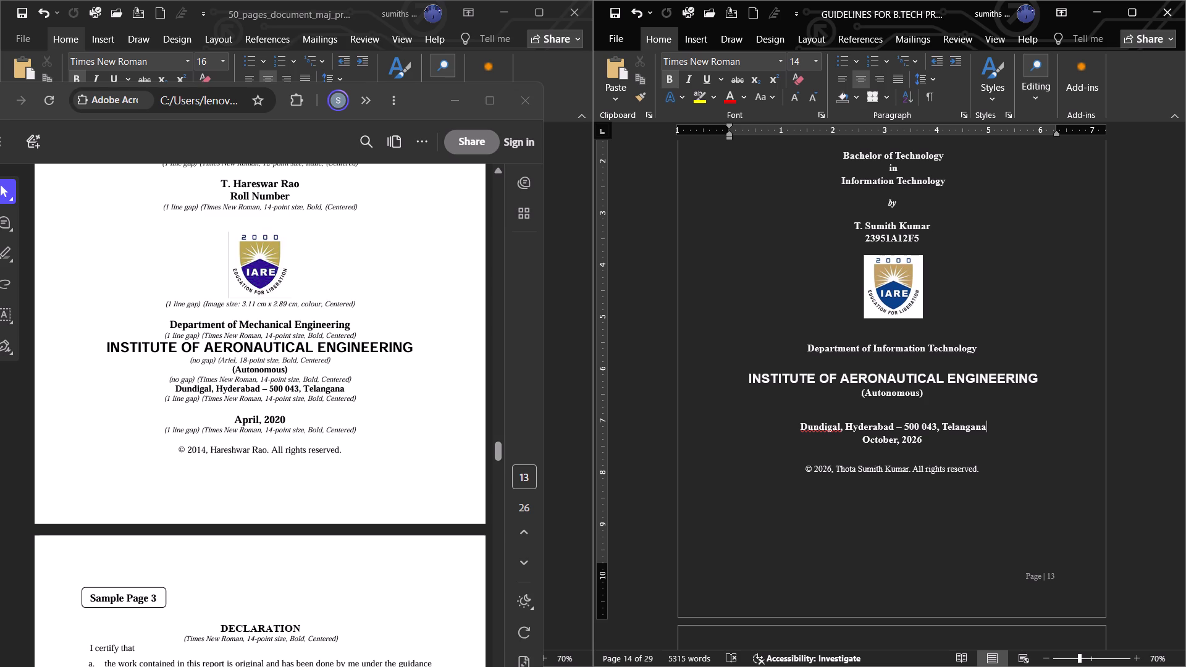
key("Return")
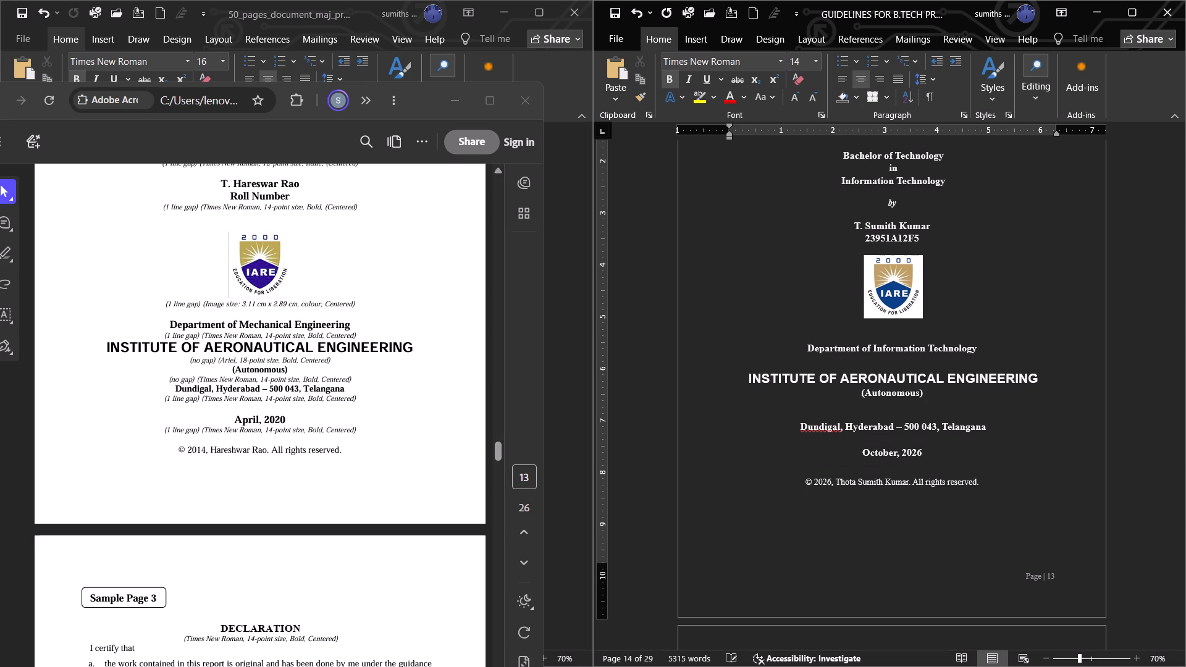
key("ctrl+s")
key("ctrl+s")
key("ctrl+s")
key("ctrl+s")
key("ctrl+s")
Review the new title page's overall layout along with the sample cover page before it in the guidelines document.
scroll(1008, 424, "up", 6)
scroll(1008, 424, "down", 1)
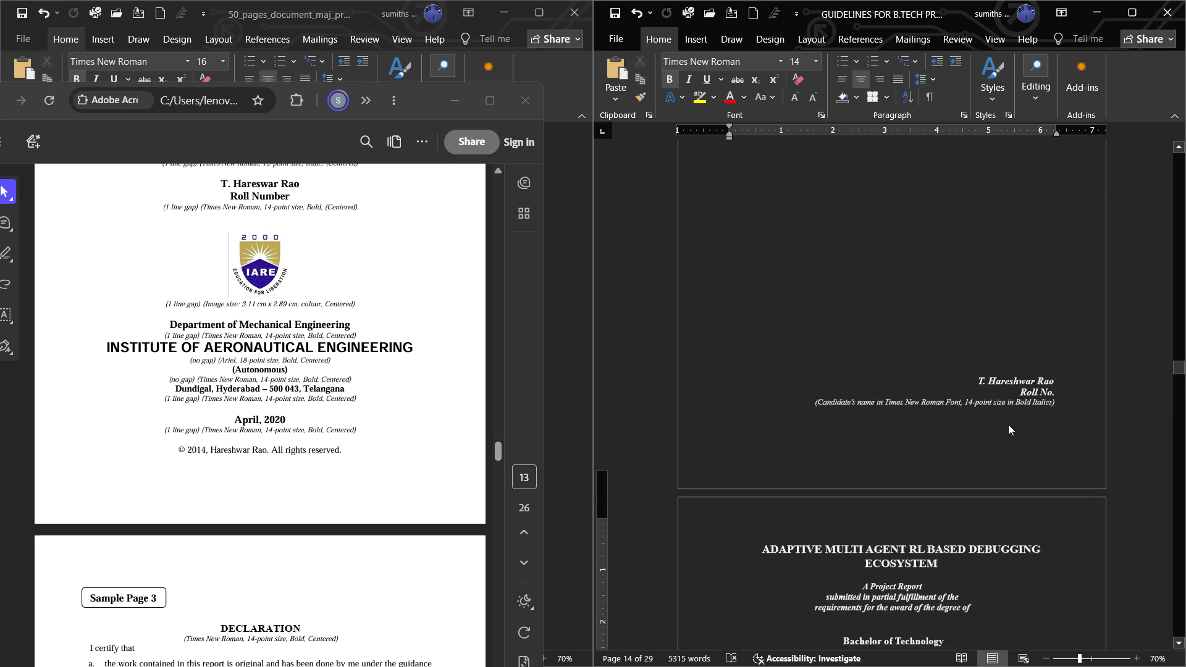
scroll(1008, 424, "down", 1)
scroll(1008, 424, "up", 6)
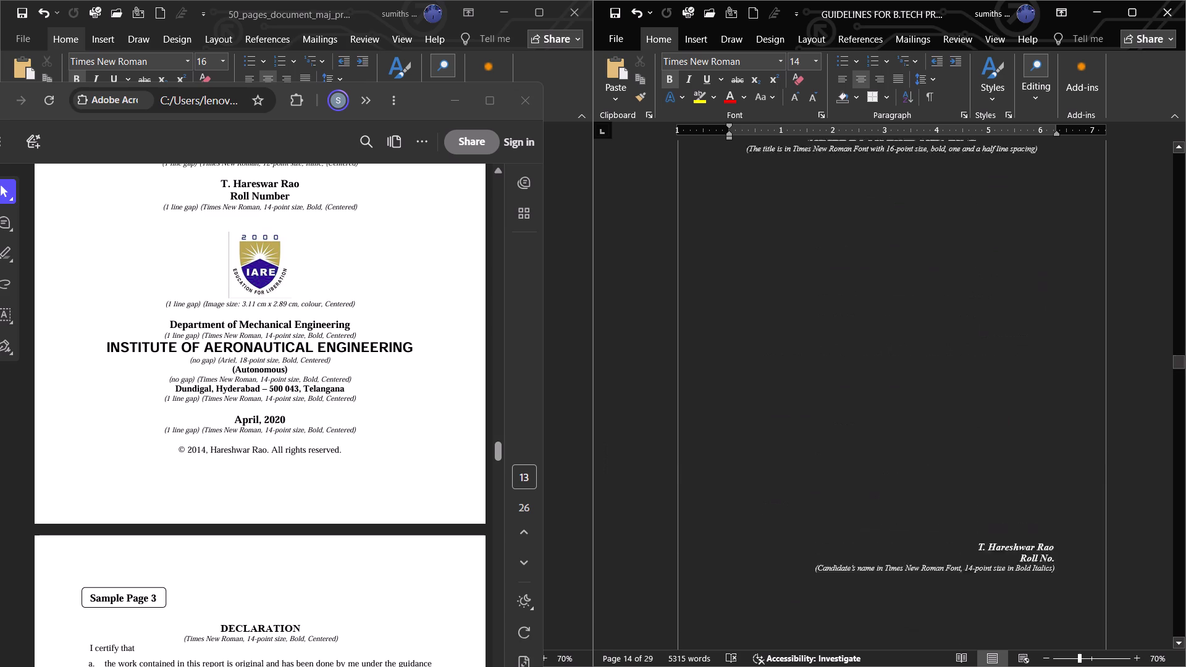
scroll(1008, 424, "right", 1)
scroll(967, 520, "down", 1)
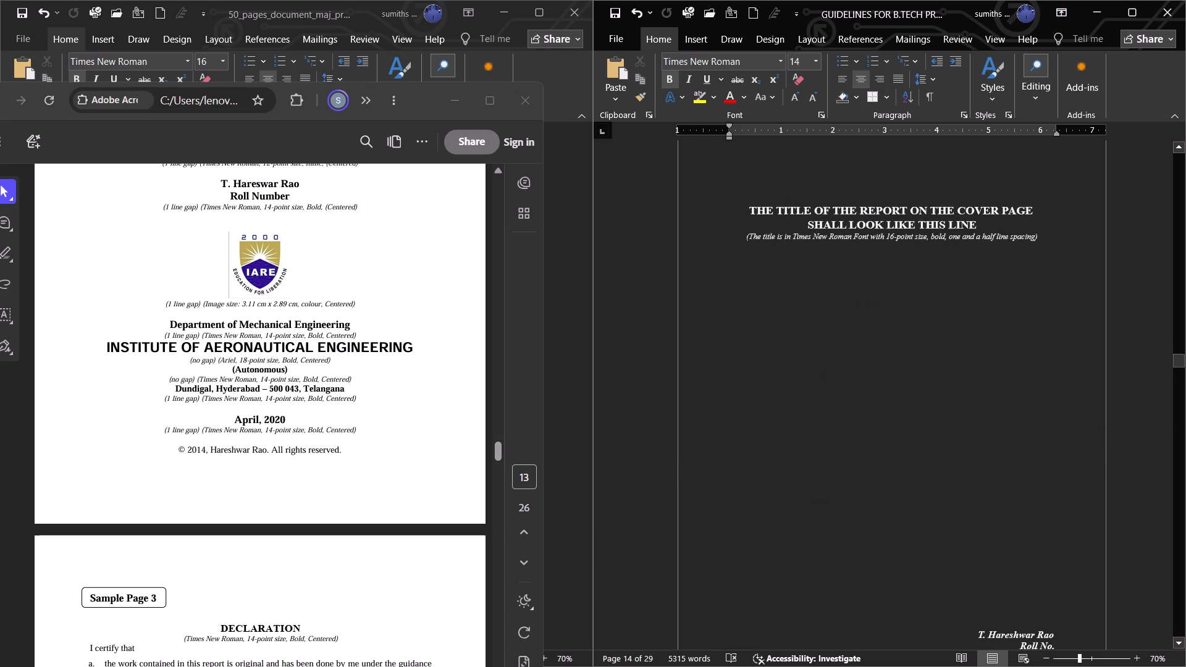
scroll(967, 520, "down", 9)
scroll(967, 520, "up", 1)
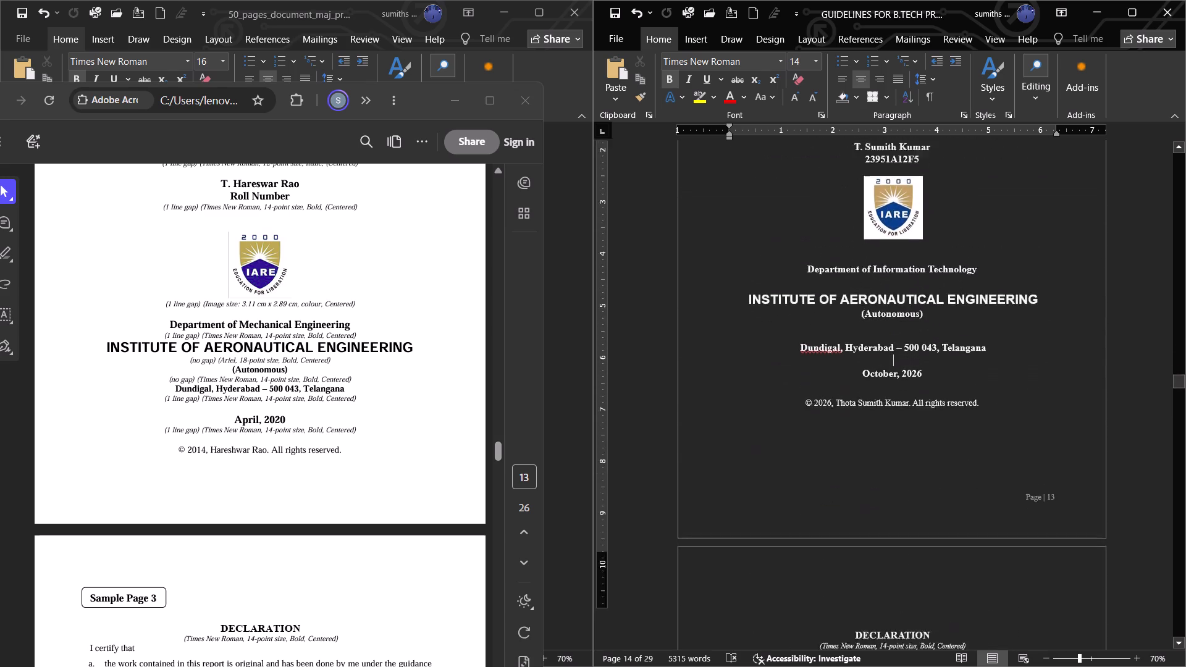
scroll(967, 520, "up", 1)
left_click(942, 319)
scroll(904, 359, "down", 1)
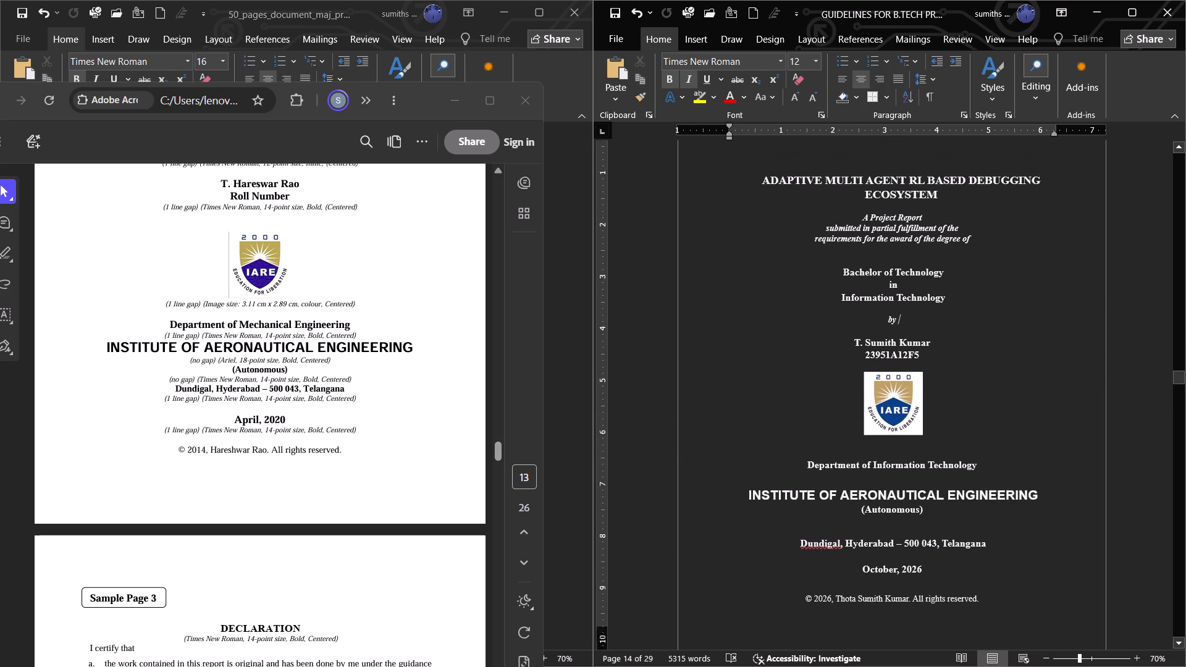
Compare the Declaration page in the guidelines document with Sample Page 3 in the guidelines PDF.
scroll(904, 359, "down", 2)
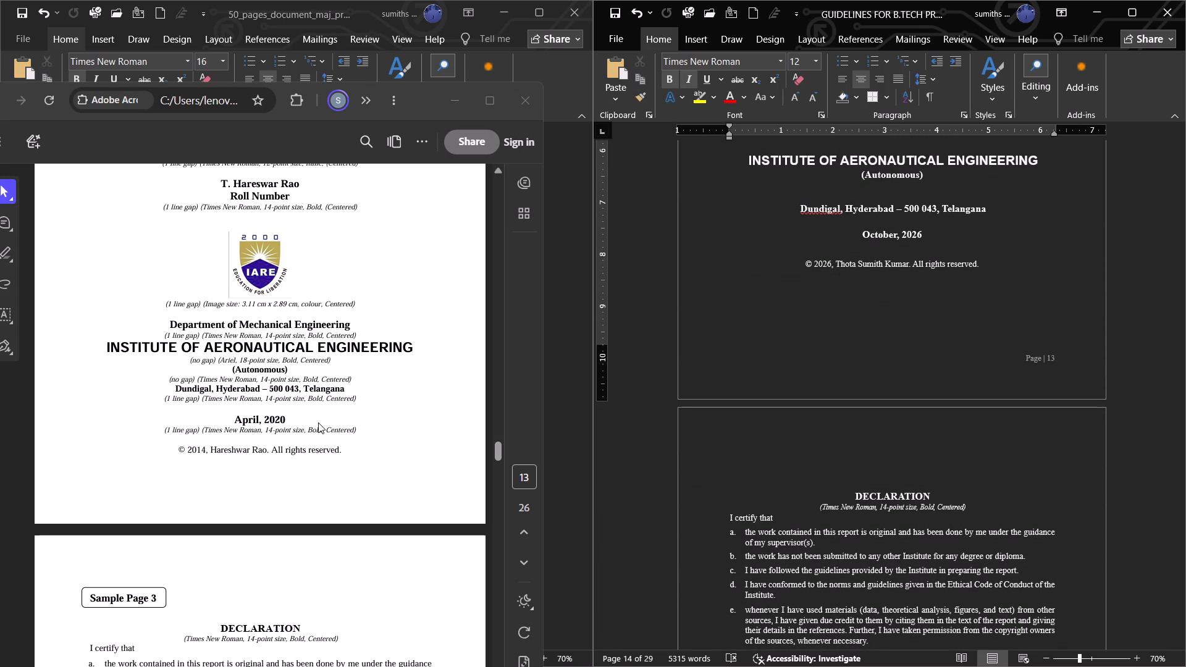
scroll(318, 422, "down", 2)
scroll(589, 350, "down", 1)
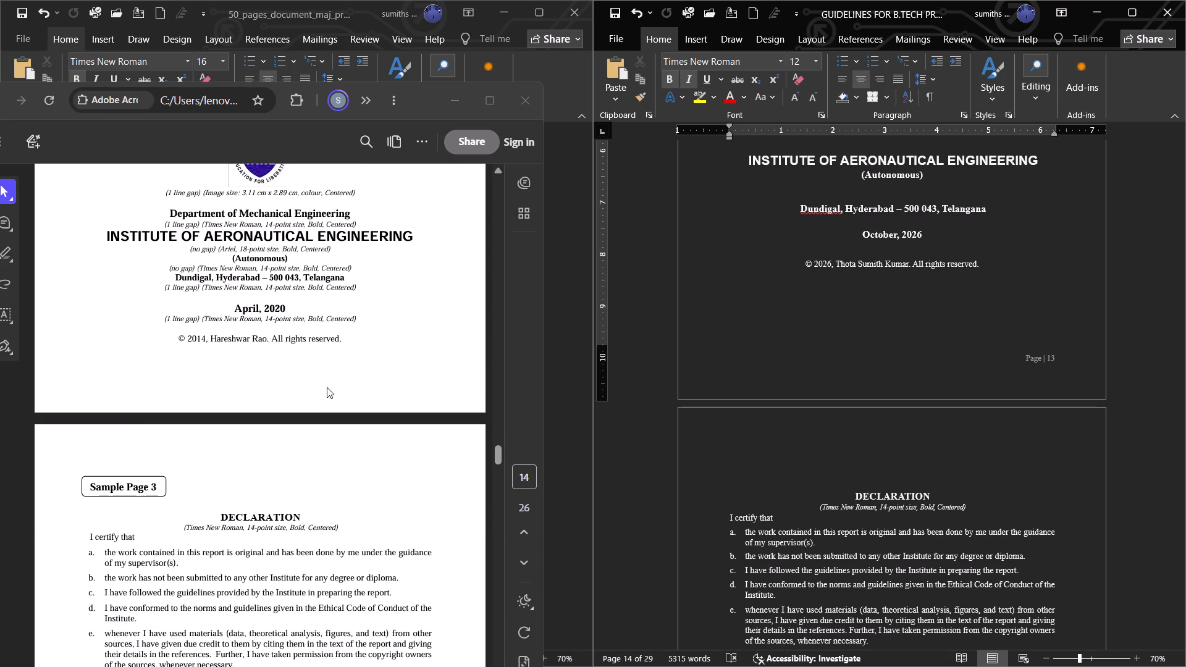
scroll(327, 387, "down", 2)
scroll(815, 378, "down", 2)
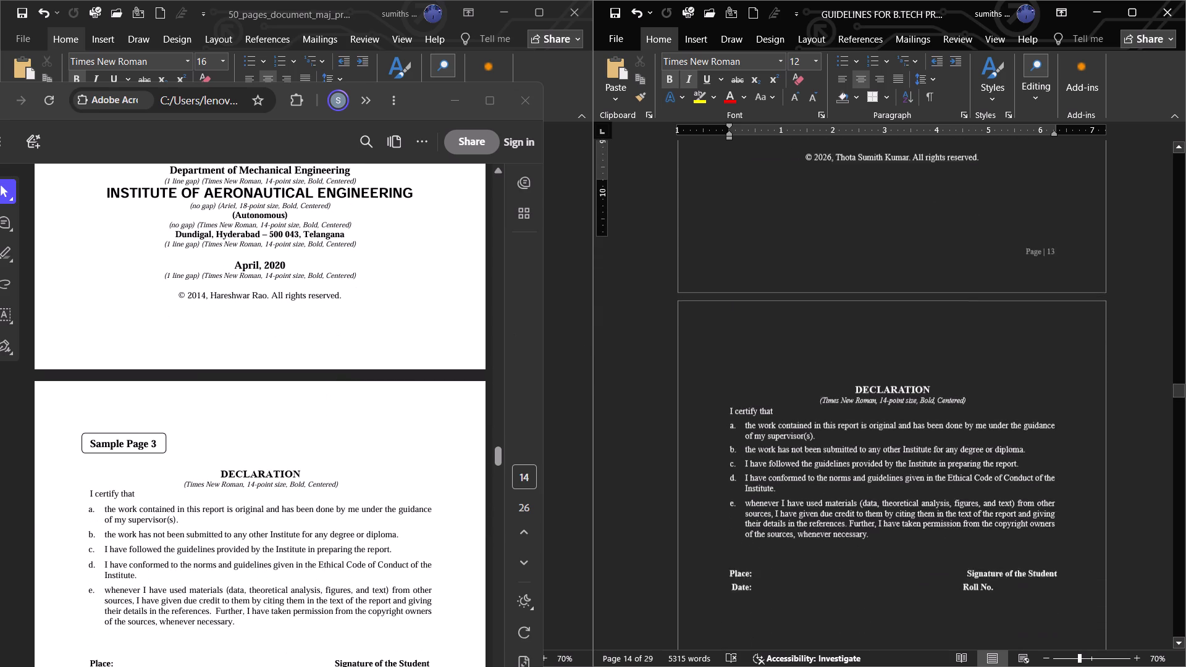
scroll(291, 486, "down", 1)
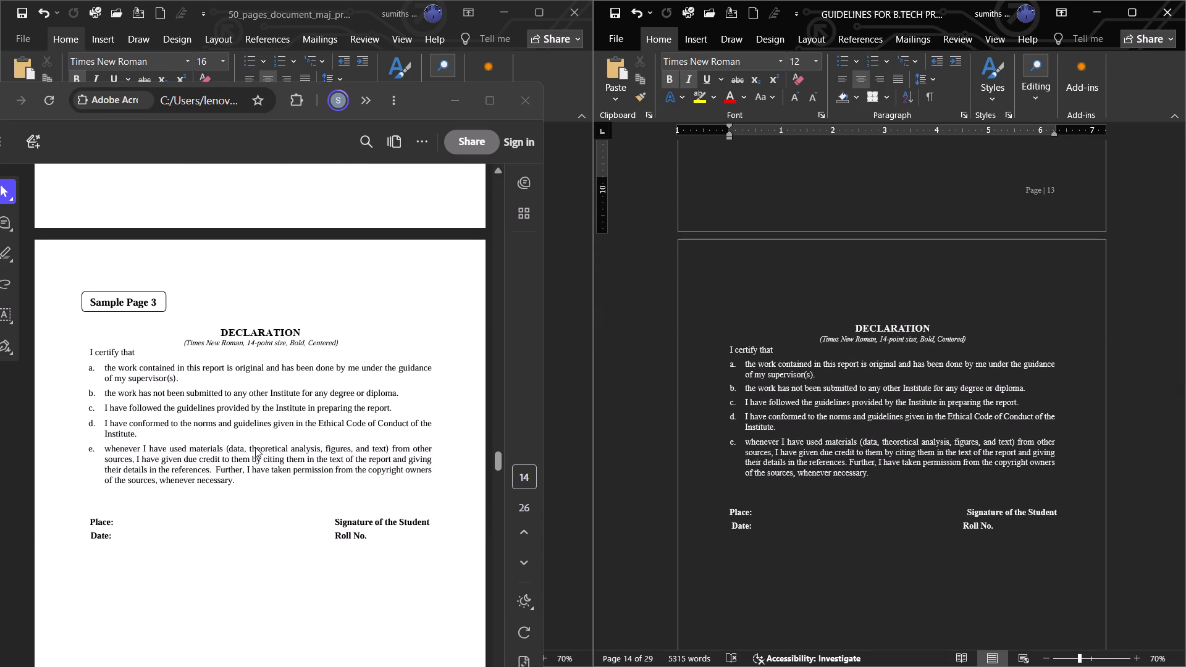
scroll(255, 447, "down", 1)
Put the guidelines PDF away and compare the earlier report's Declaration page with the Declaration in the guidelines document.
key("alt+Tab")
left_click(744, 340)
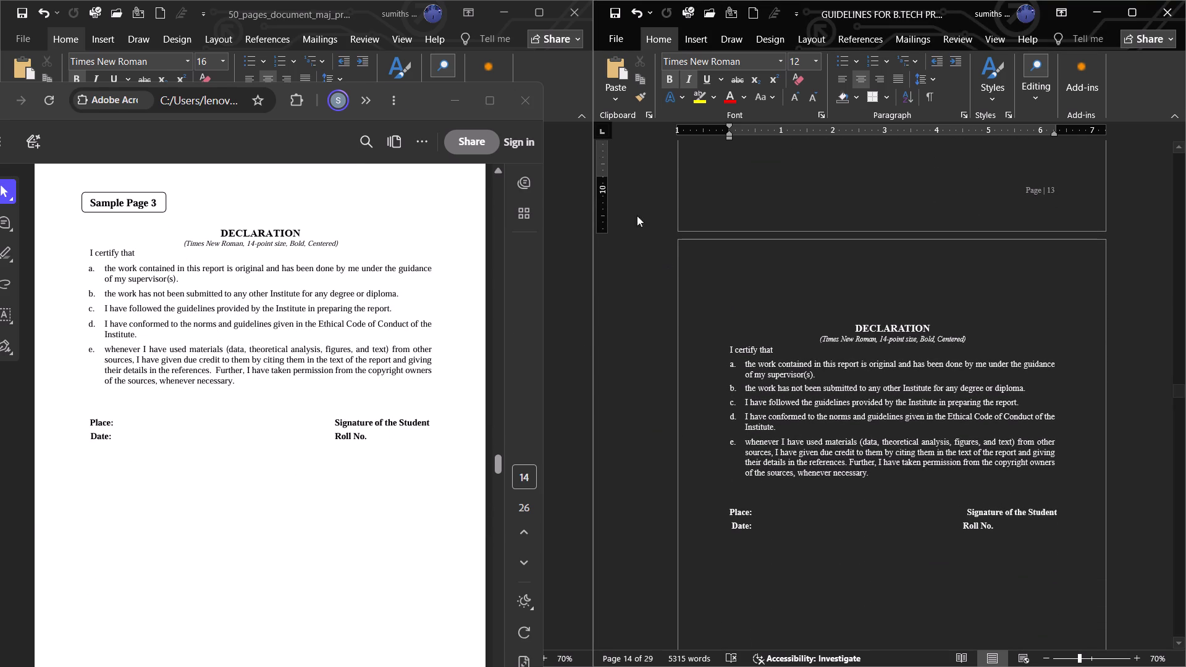
left_click(448, 104)
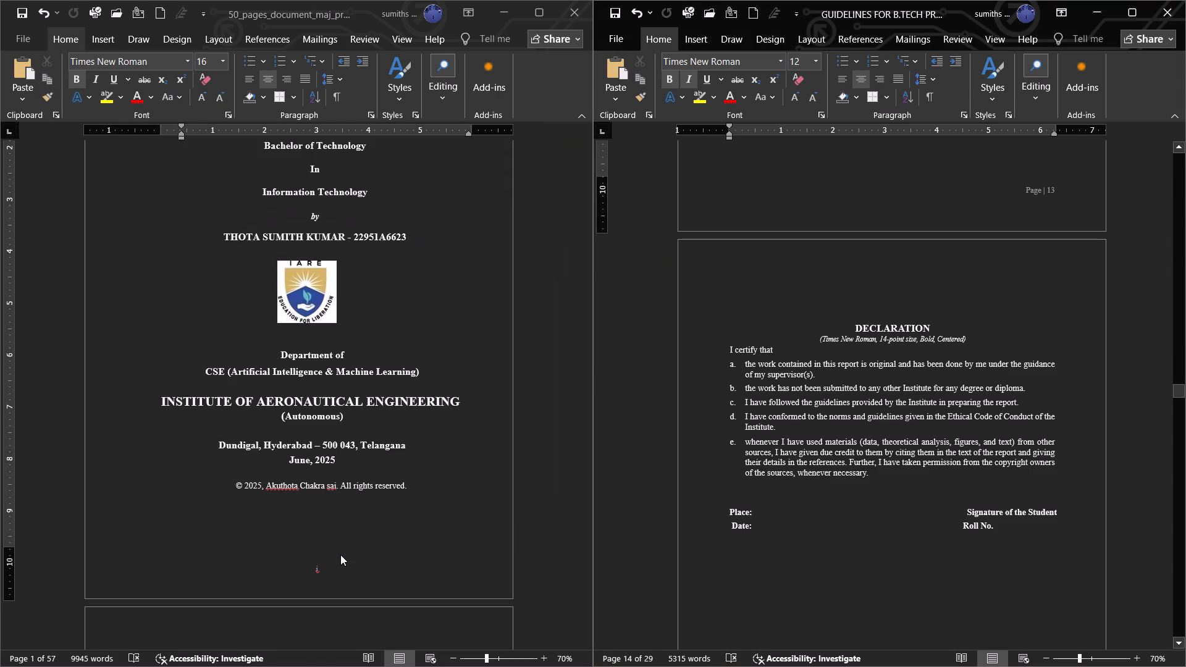
scroll(340, 555, "down", 7)
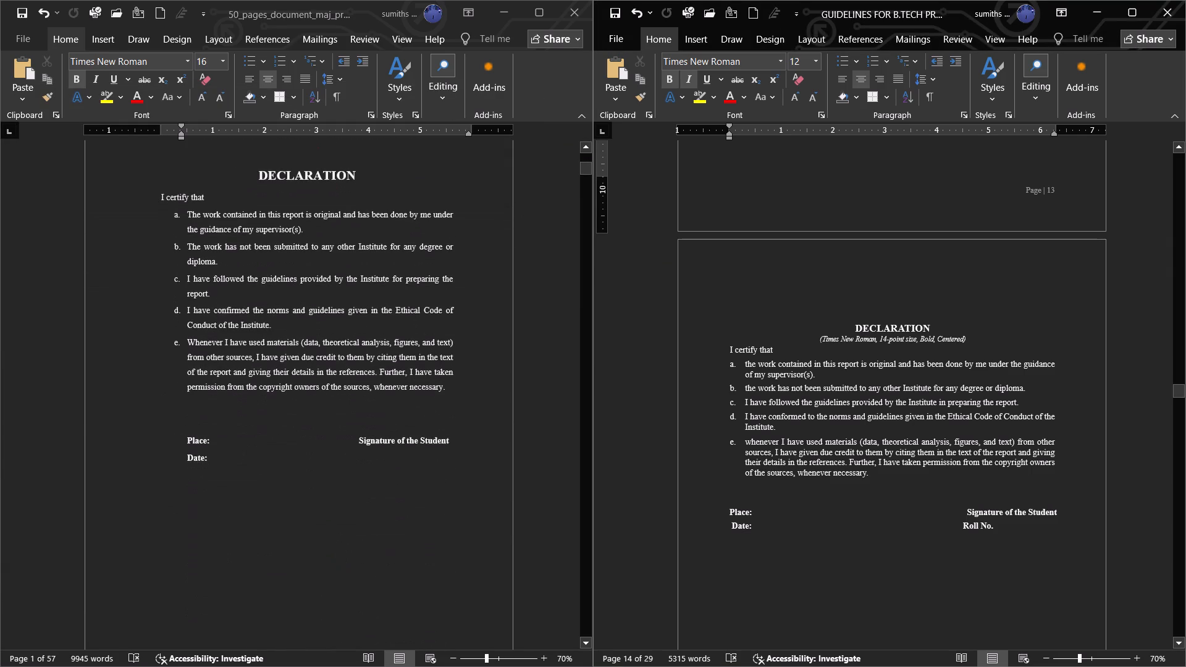
scroll(857, 498, "down", 2)
scroll(296, 455, "down", 1)
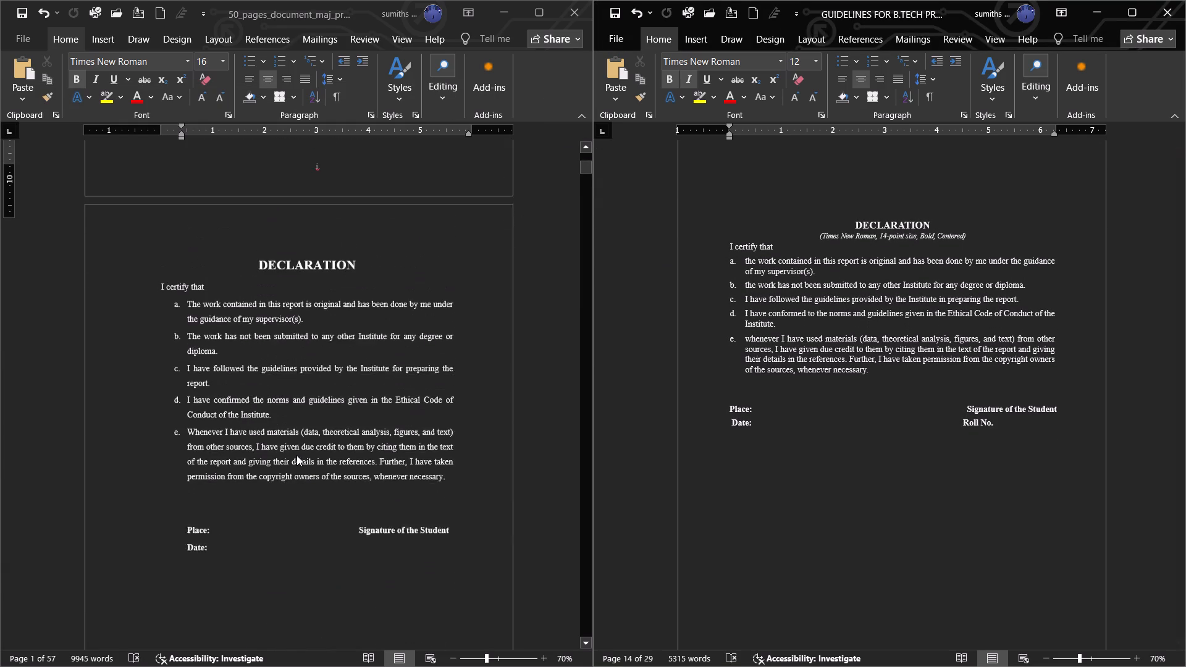
scroll(296, 455, "down", 2)
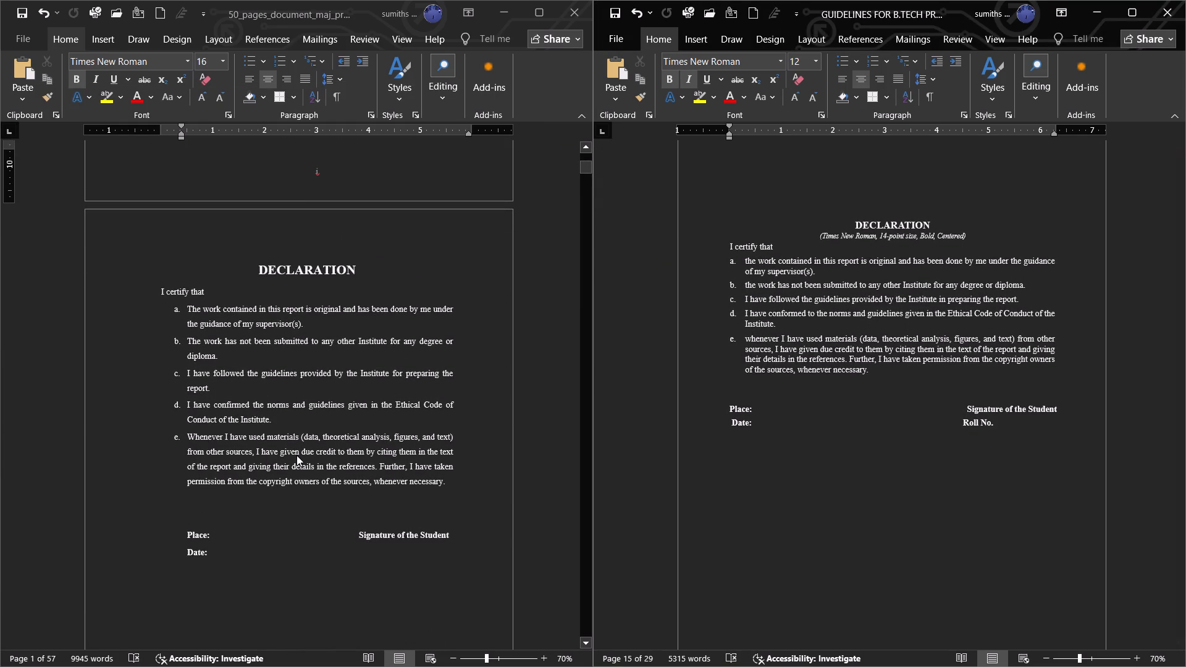
scroll(296, 455, "down", 1)
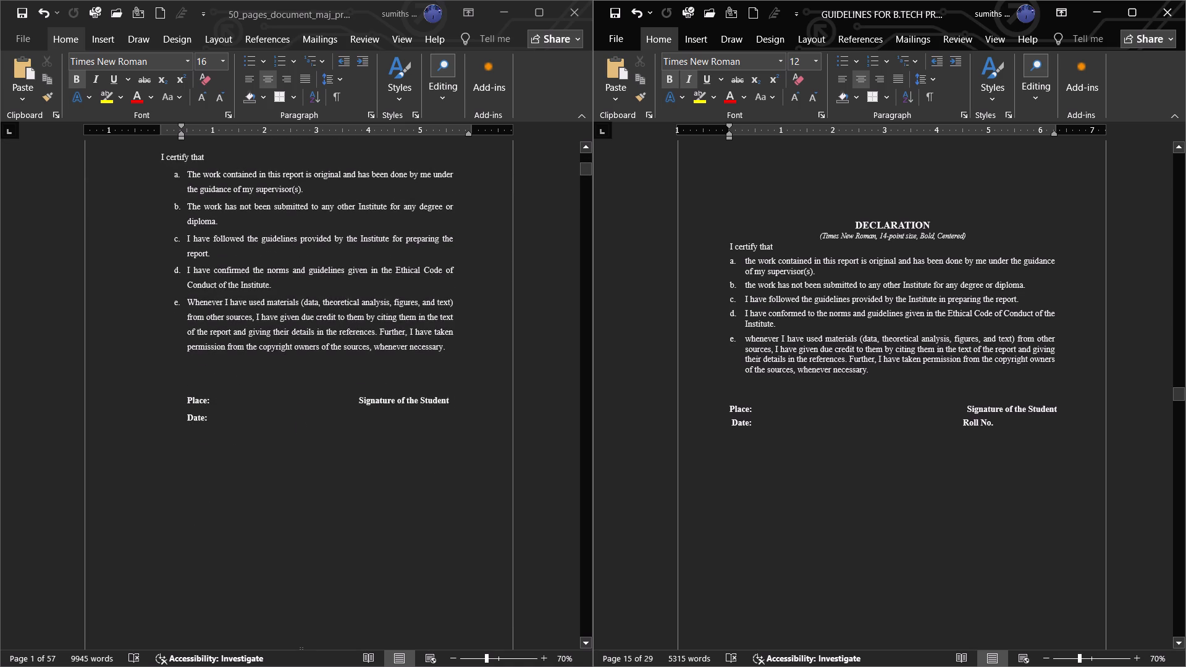
scroll(864, 479, "up", 1)
scroll(434, 401, "up", 2)
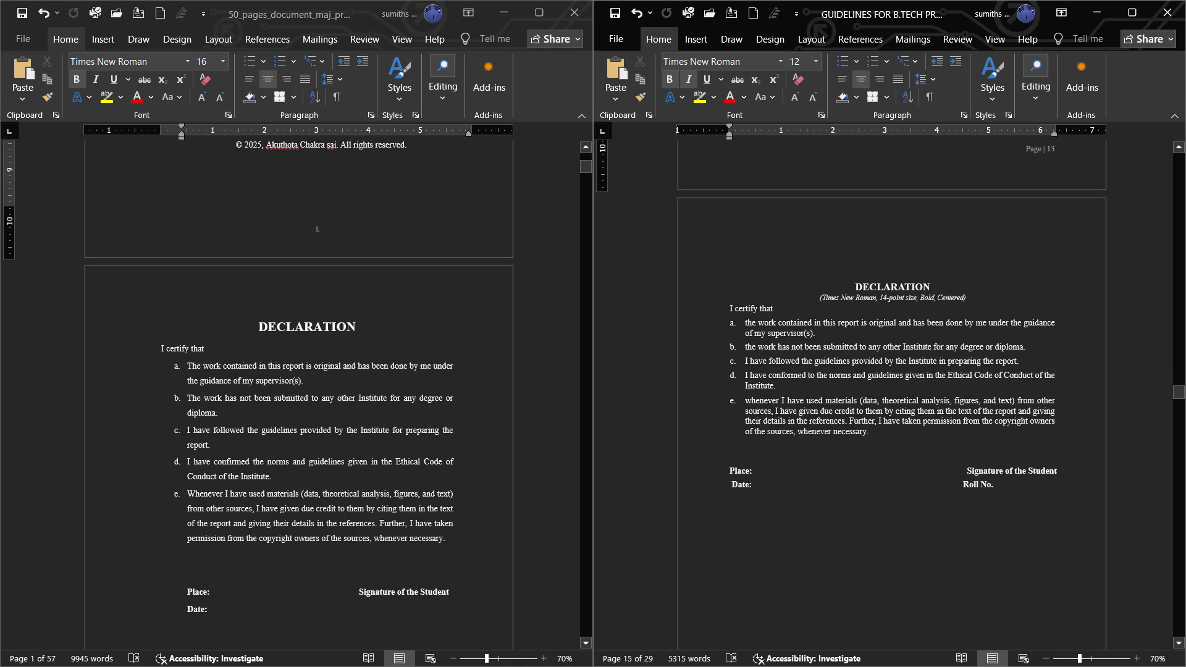
scroll(374, 518, "down", 1)
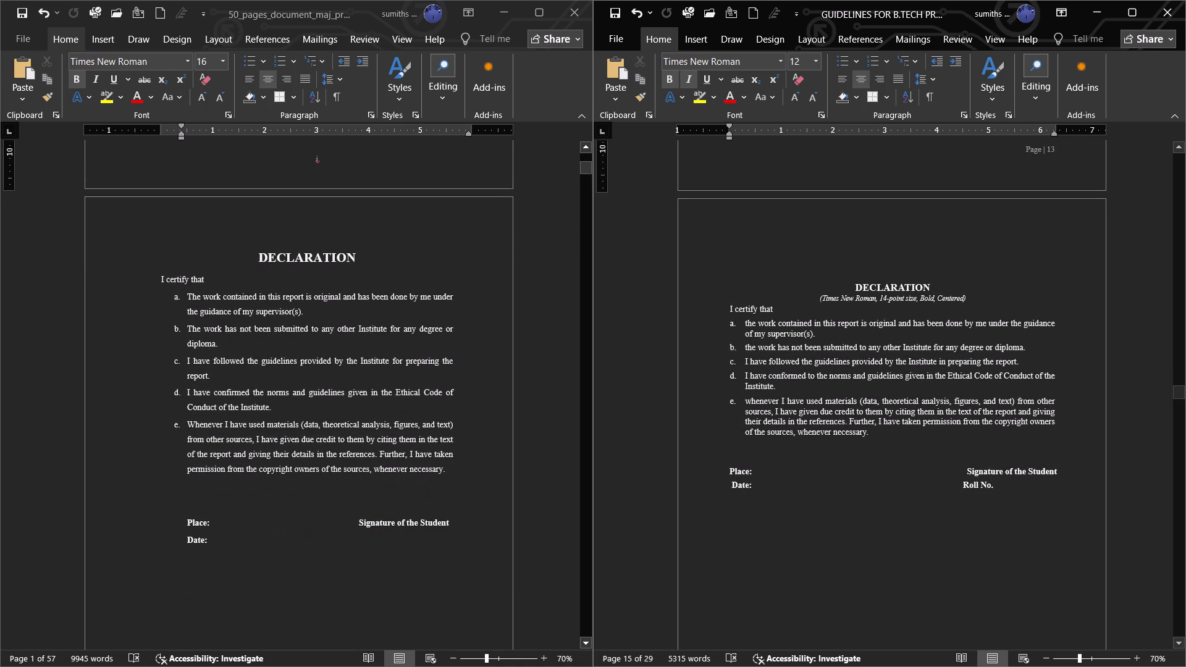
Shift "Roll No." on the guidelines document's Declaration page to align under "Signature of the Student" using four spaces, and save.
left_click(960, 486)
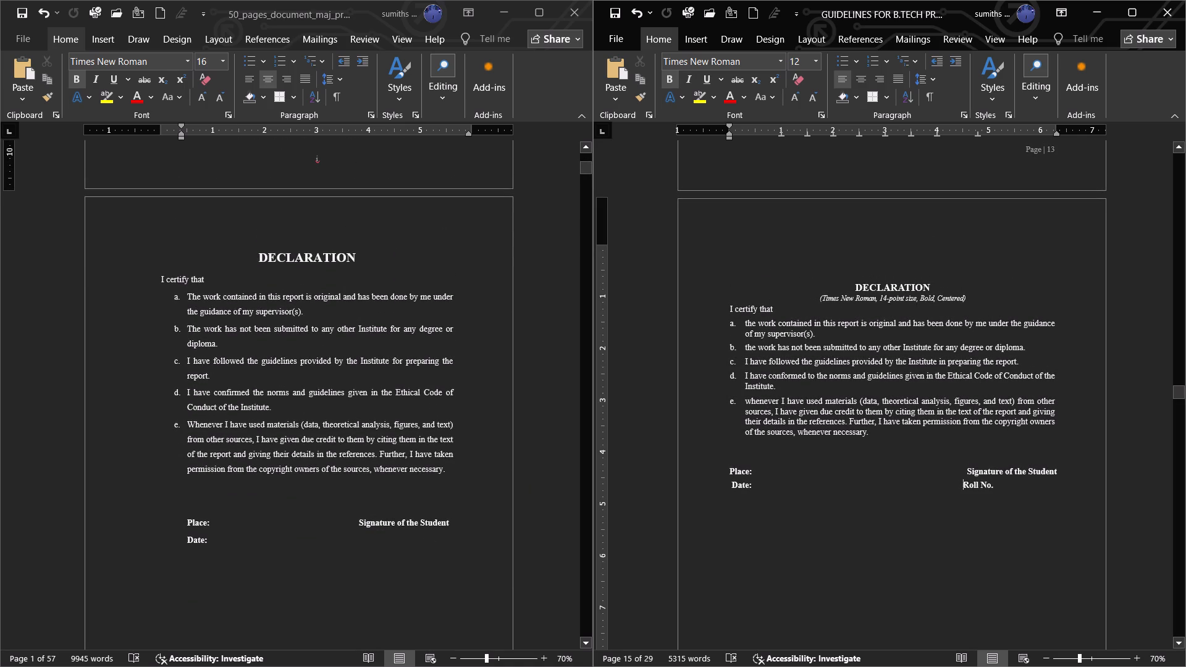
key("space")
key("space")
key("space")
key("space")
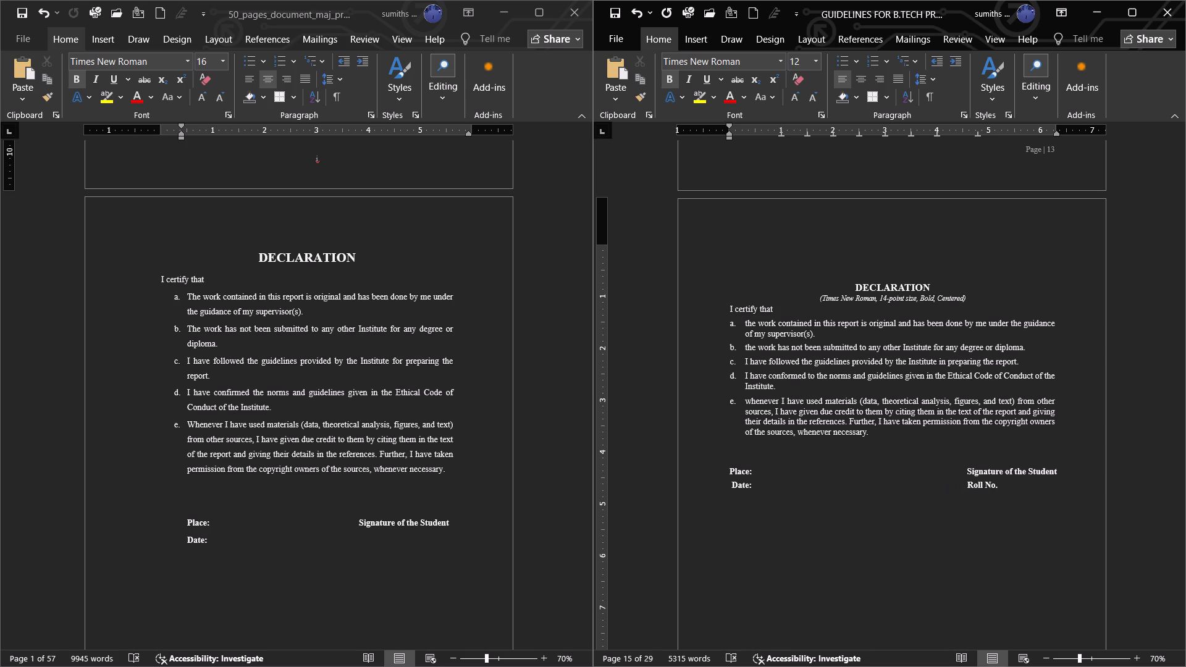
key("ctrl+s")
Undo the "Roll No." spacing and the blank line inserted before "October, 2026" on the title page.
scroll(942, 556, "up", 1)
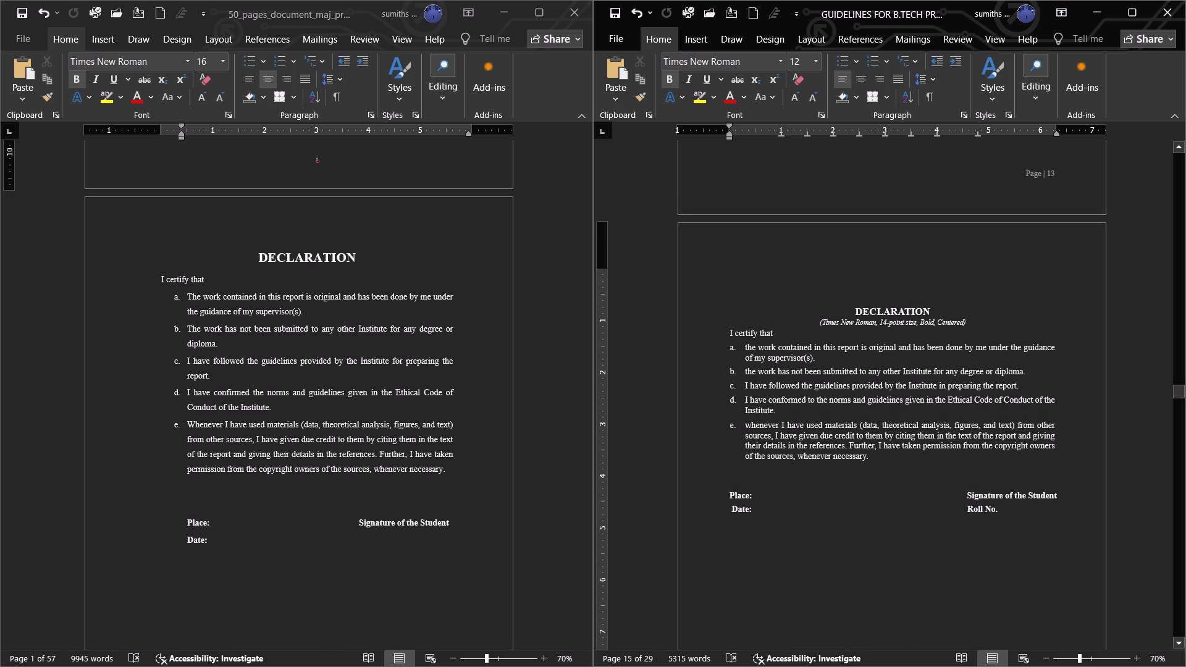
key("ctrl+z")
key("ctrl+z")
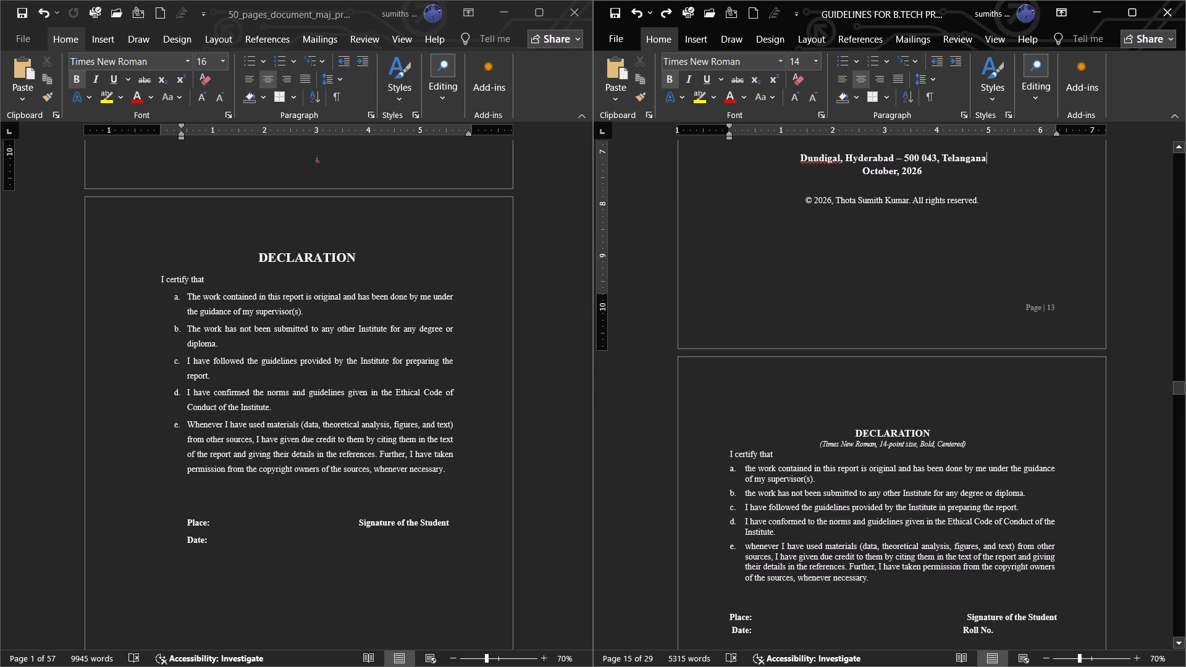
Bring back the guidelines PDF in the browser and compare the lower half of Sample Page 2 with the new title page.
scroll(1027, 311, "up", 2)
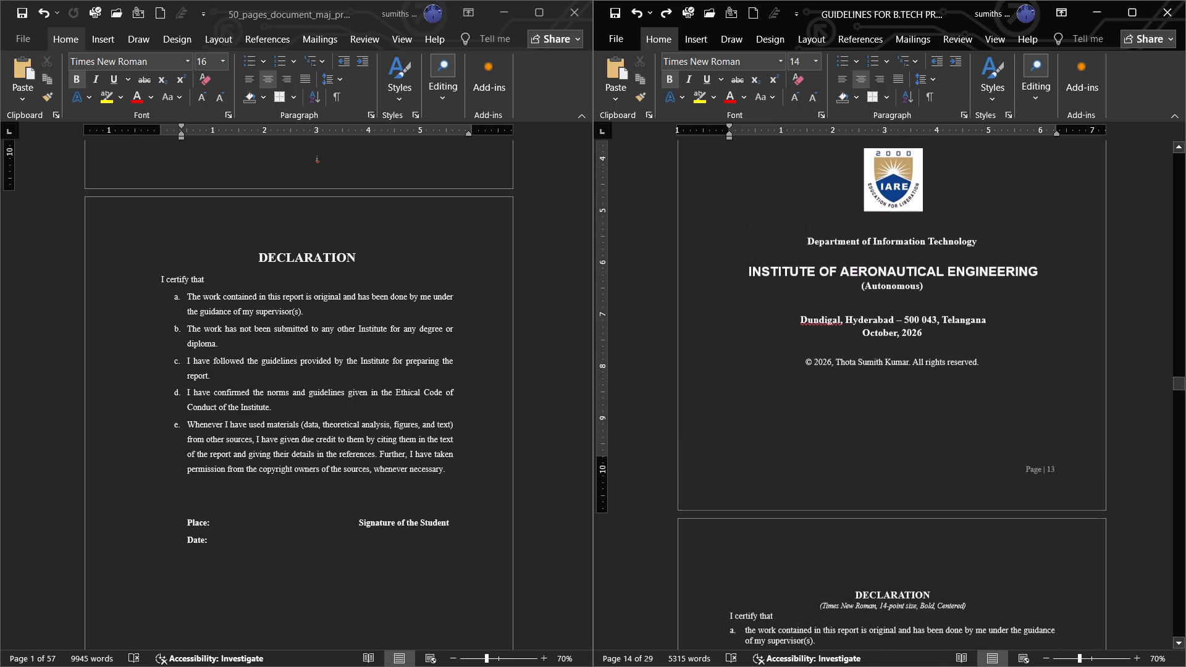
scroll(1027, 311, "up", 1)
scroll(456, 513, "up", 5)
key("alt+Tab")
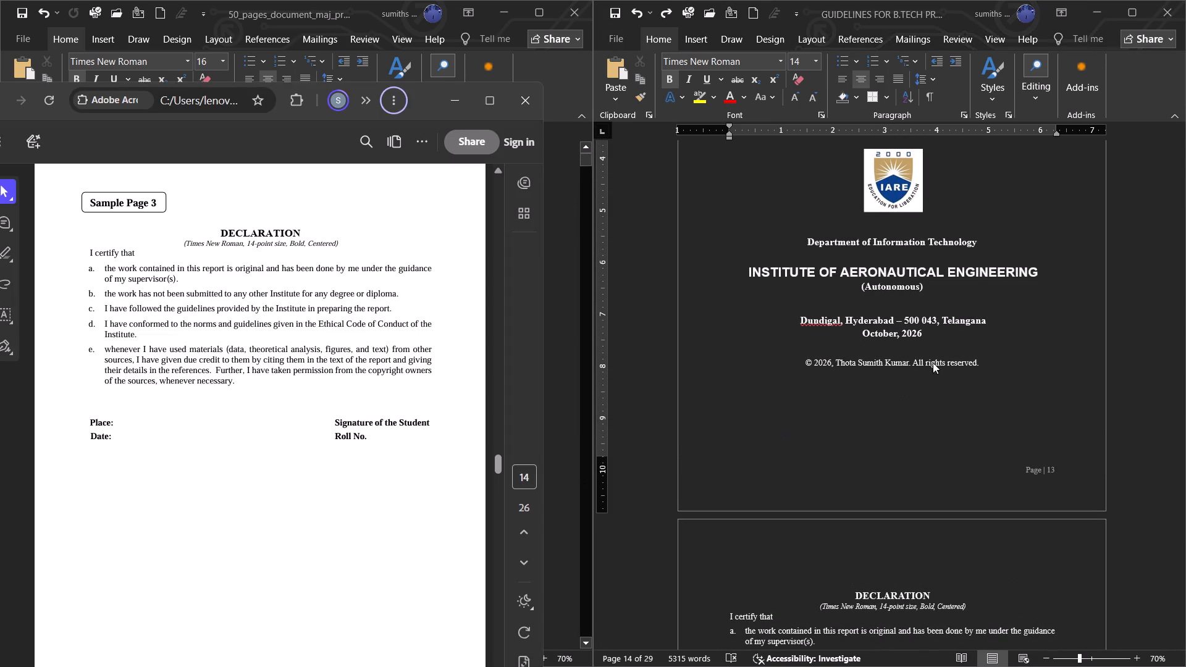
key("alt+Tab")
left_click(211, 307, "alt")
scroll(206, 378, "up", 5)
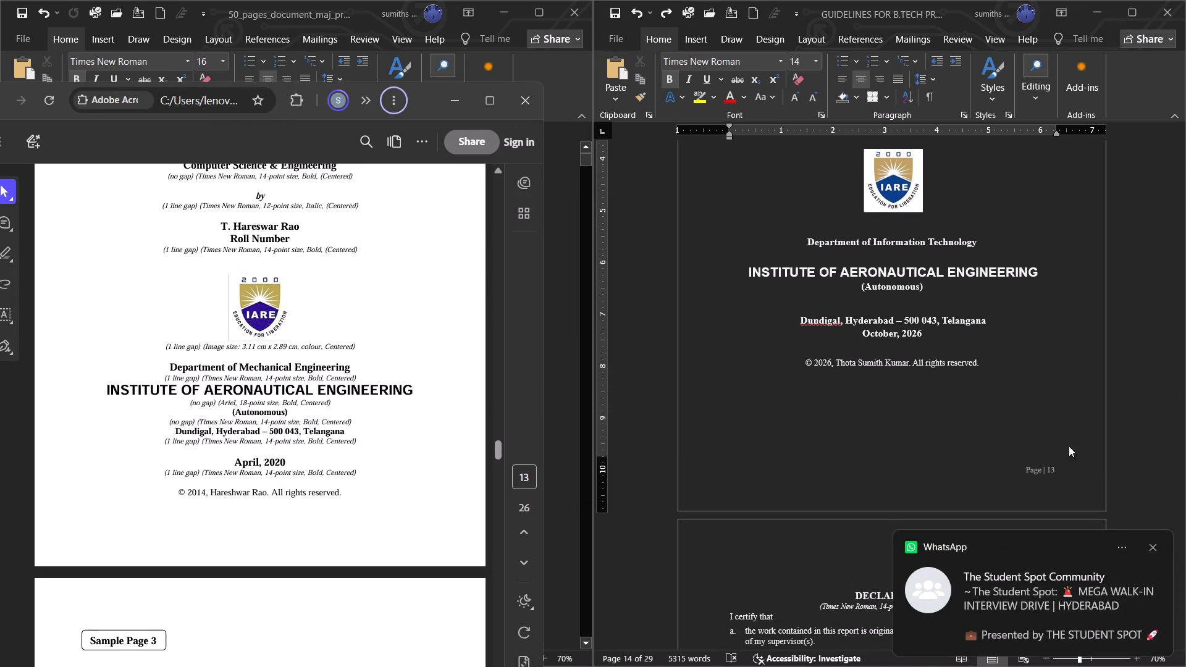
left_click(1154, 548)
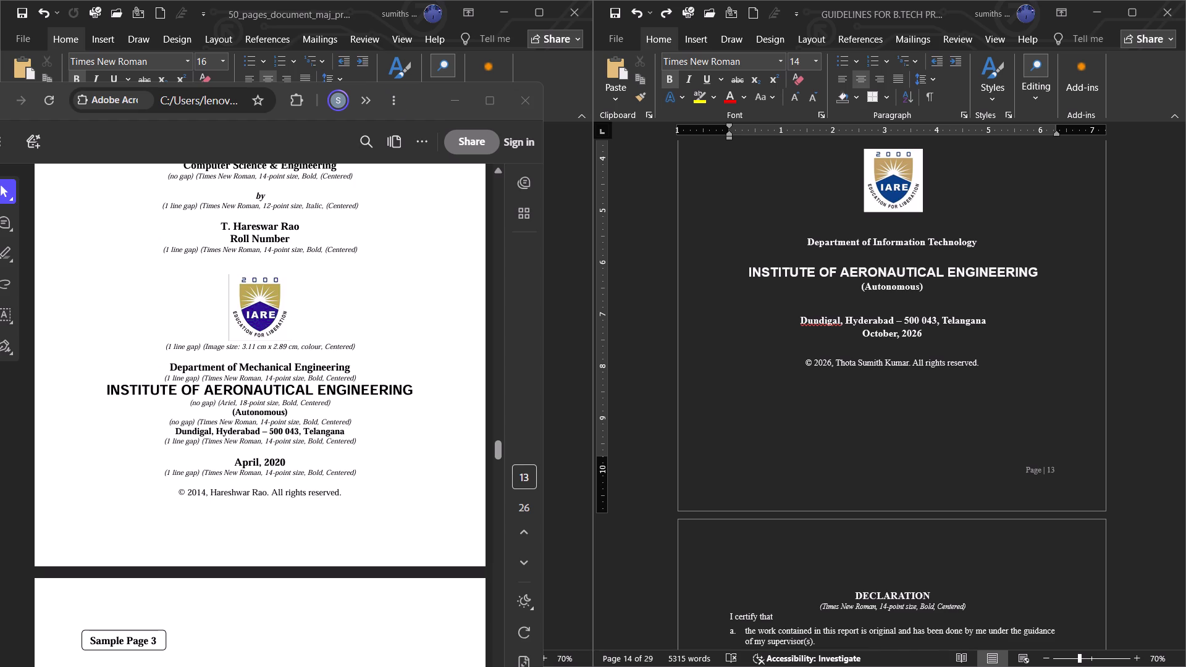
scroll(715, 394, "up", 1)
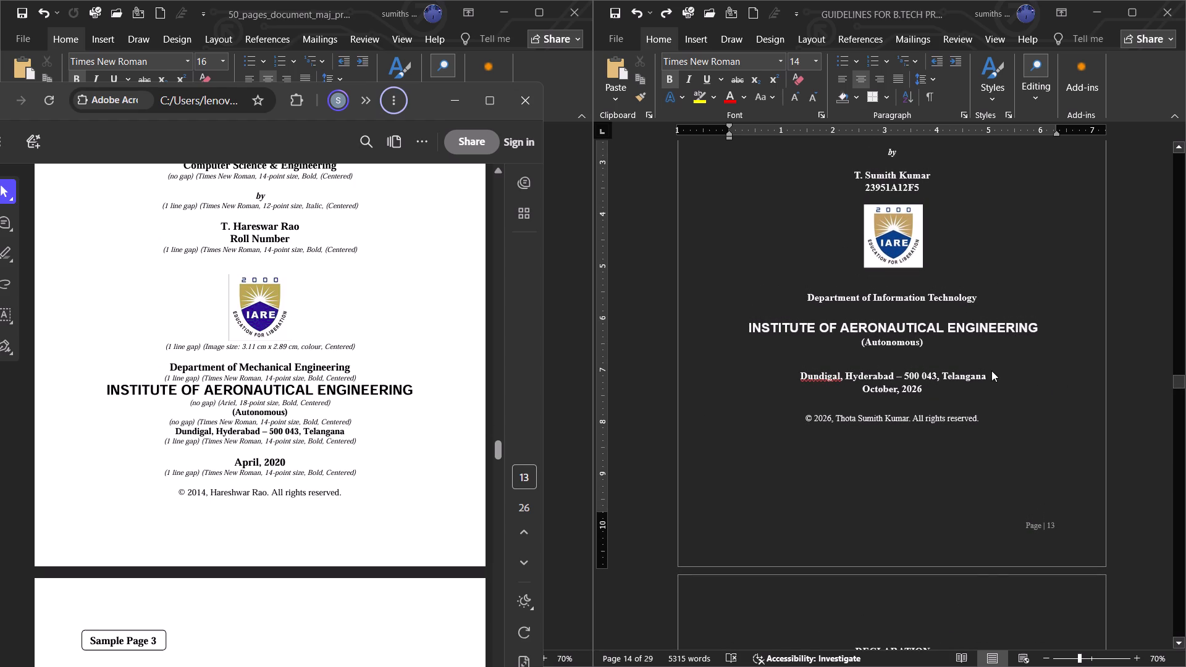
Insert a blank line between the Dundigal address and "October, 2026" on the title page, and save the document.
left_click(991, 371)
key("Return")
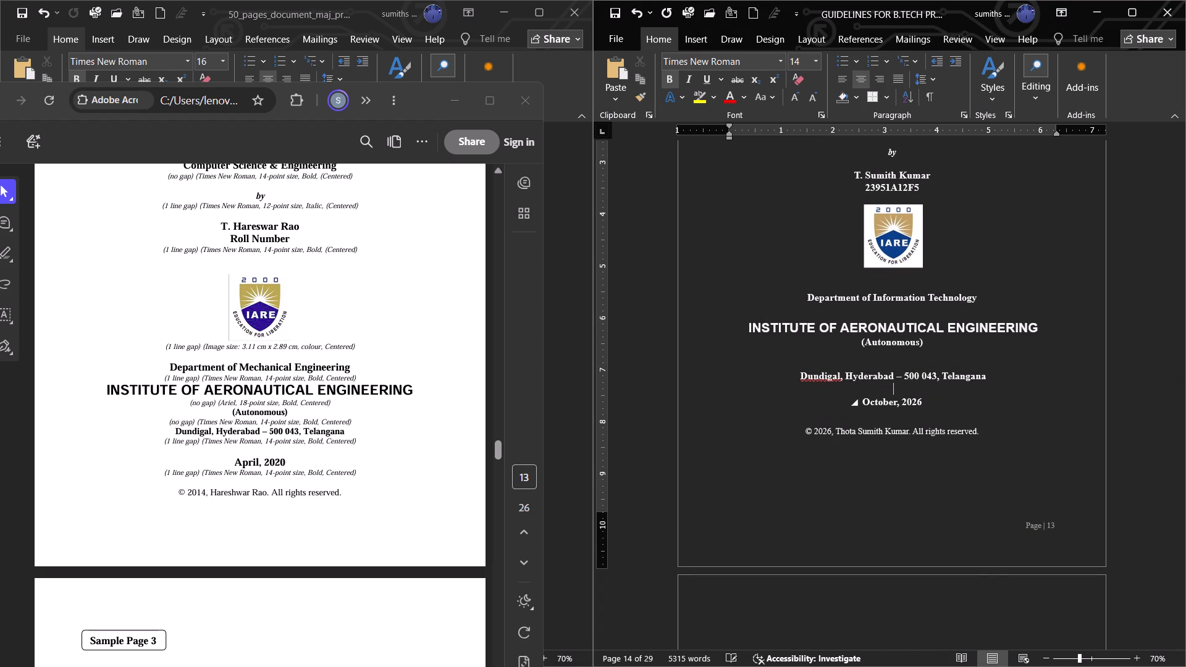
key("ctrl+s")
key("ctrl+s")
key("ctrl+s")
key("ctrl+s")
key("ctrl+s")
key("ctrl+s")
Compare the title page with Sample Page 2 and the Declaration page with Sample Page 3 in the guidelines PDF.
scroll(986, 386, "up", 1)
scroll(468, 358, "up", 1)
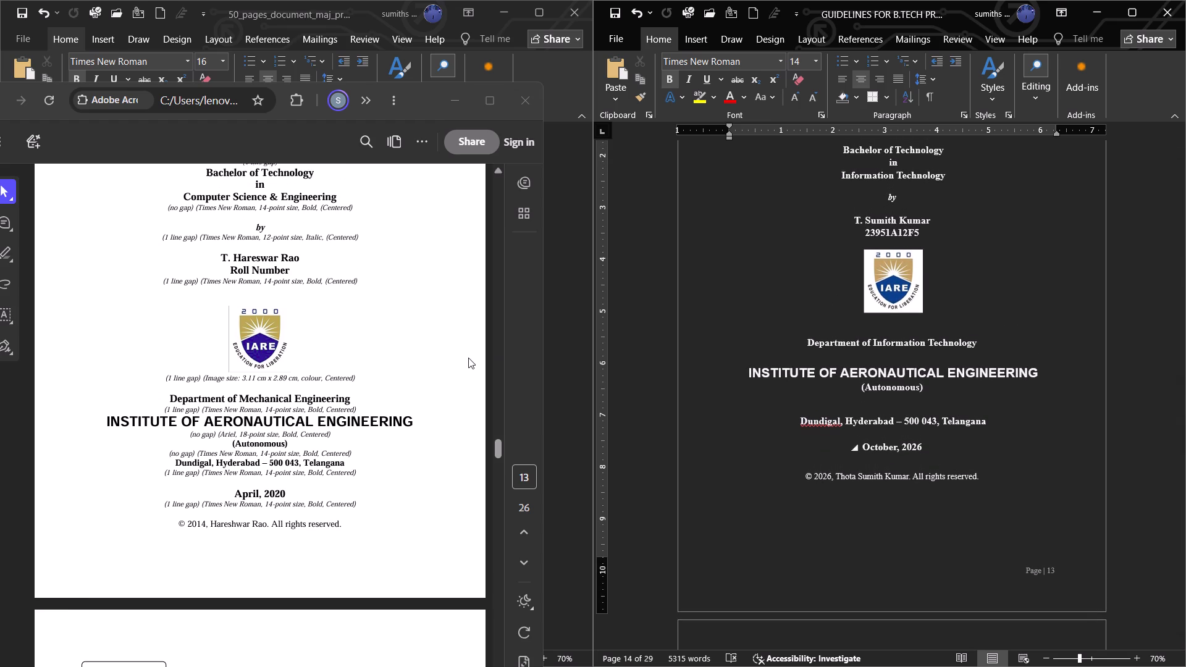
scroll(468, 358, "up", 3)
scroll(1001, 323, "up", 1)
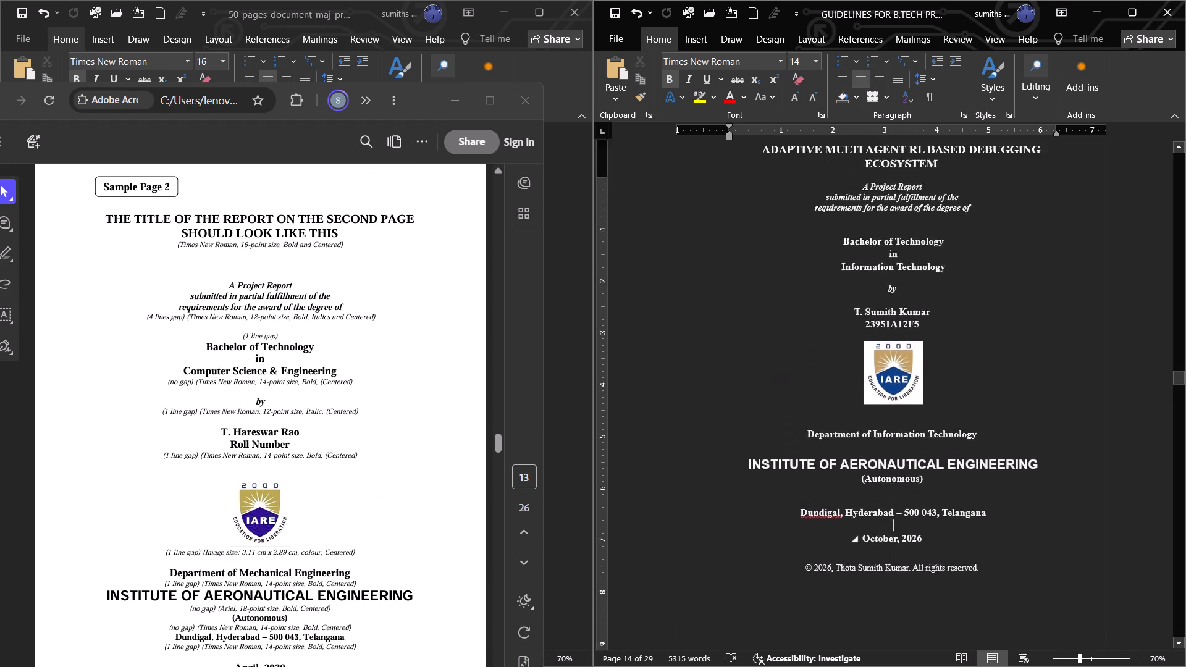
scroll(1001, 323, "up", 1)
scroll(385, 525, "down", 2)
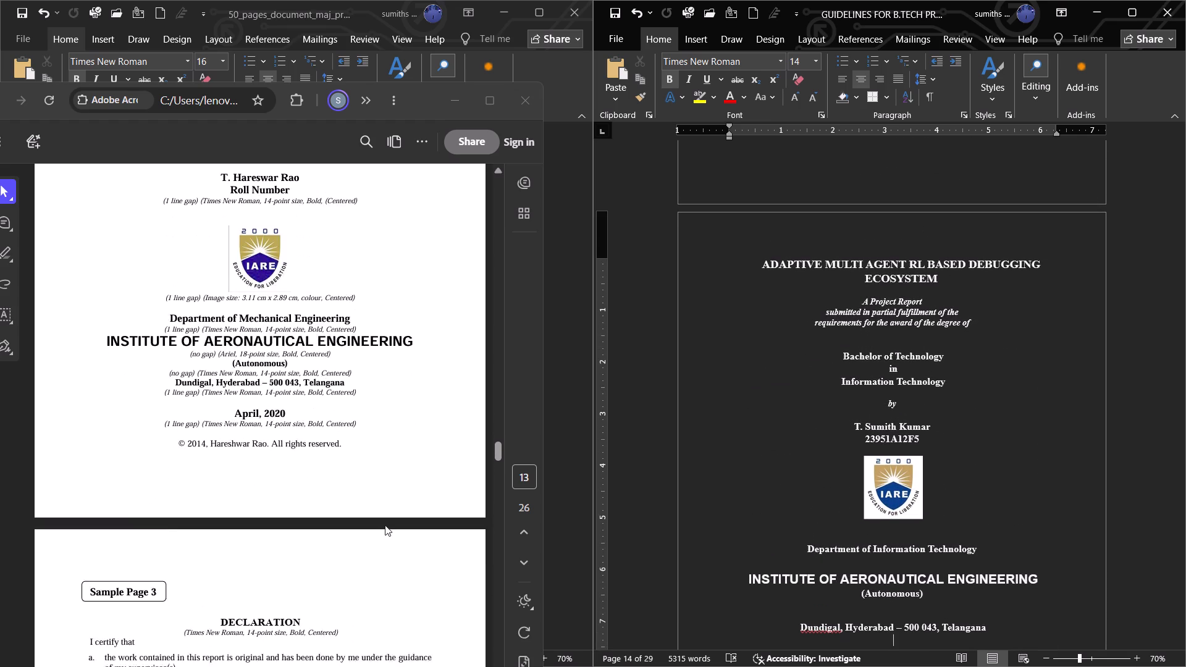
scroll(385, 525, "down", 1)
scroll(1020, 487, "down", 4)
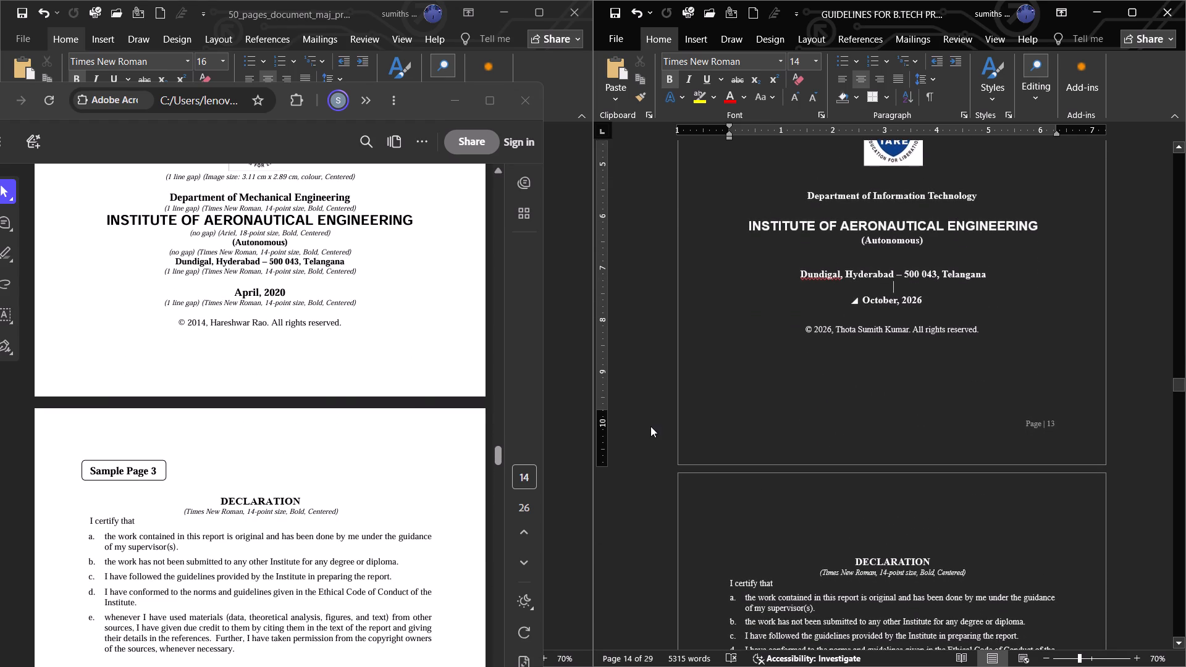
scroll(337, 396, "down", 1)
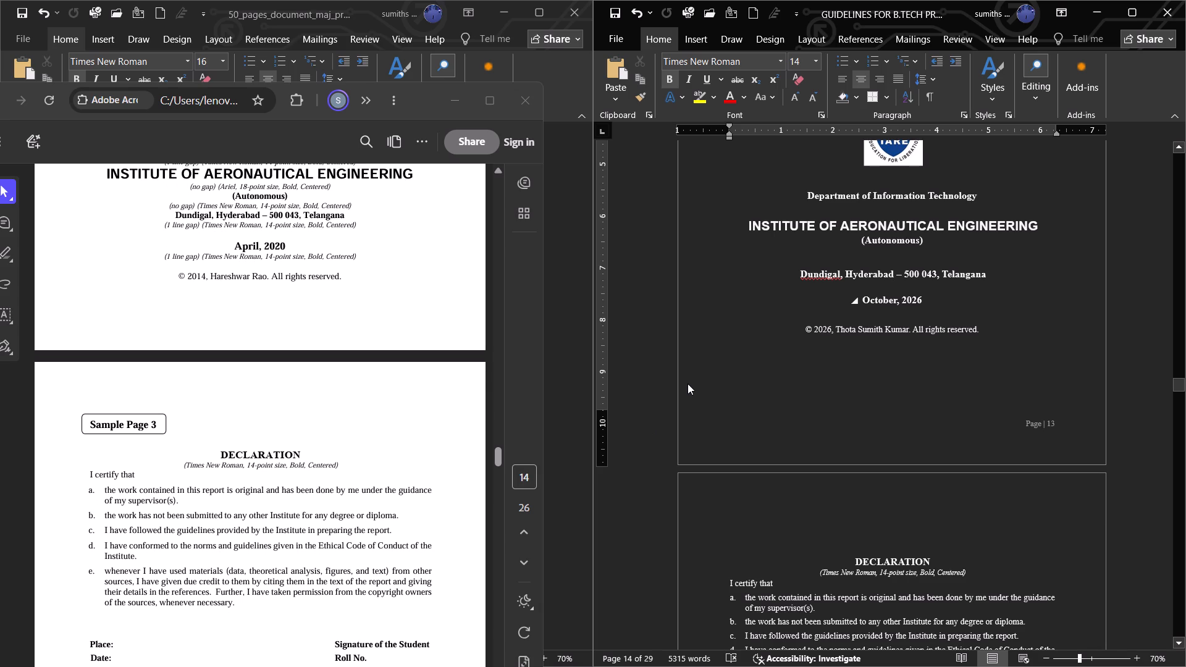
scroll(688, 384, "down", 1)
scroll(445, 396, "down", 1)
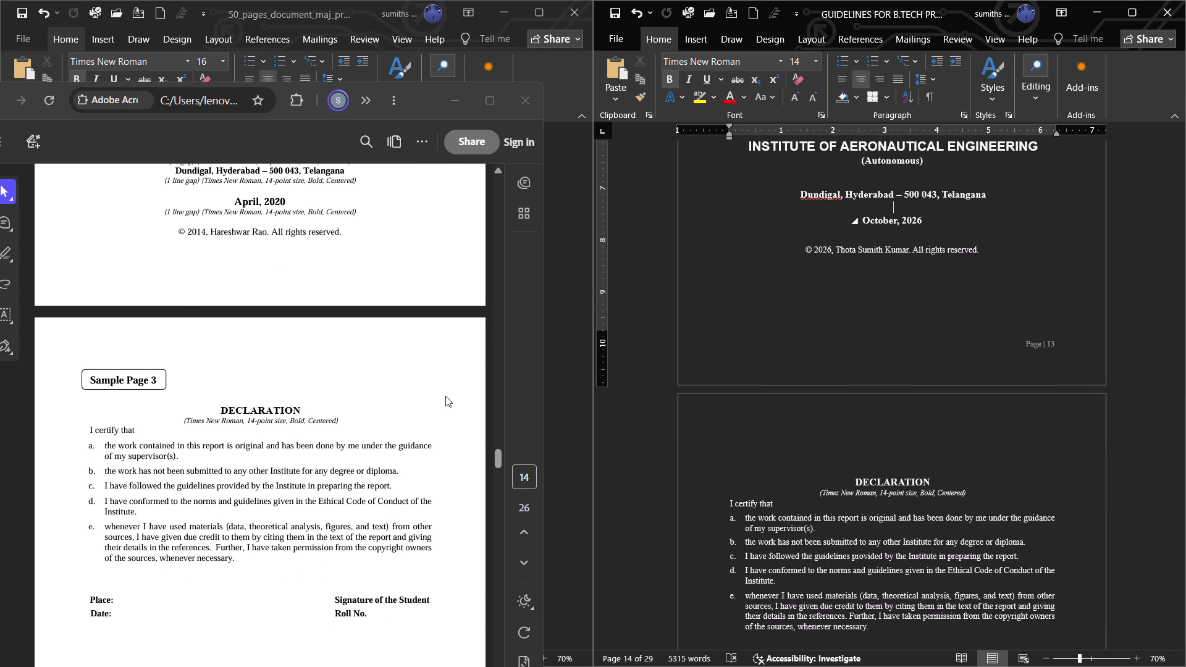
scroll(846, 406, "down", 1)
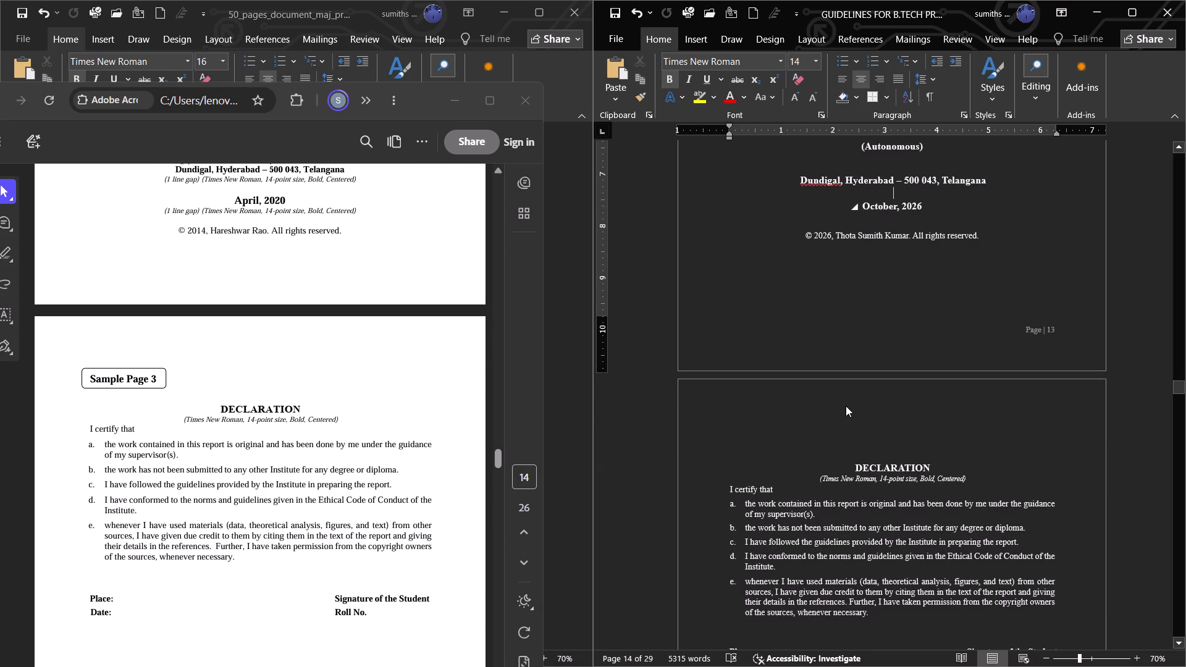
scroll(846, 406, "down", 1)
scroll(835, 527, "down", 1, "ctrl")
Place the text cursor in the "October, 2026" line on the title page.
scroll(835, 527, "up", 1, "ctrl")
scroll(707, 369, "up", 3, "ctrl")
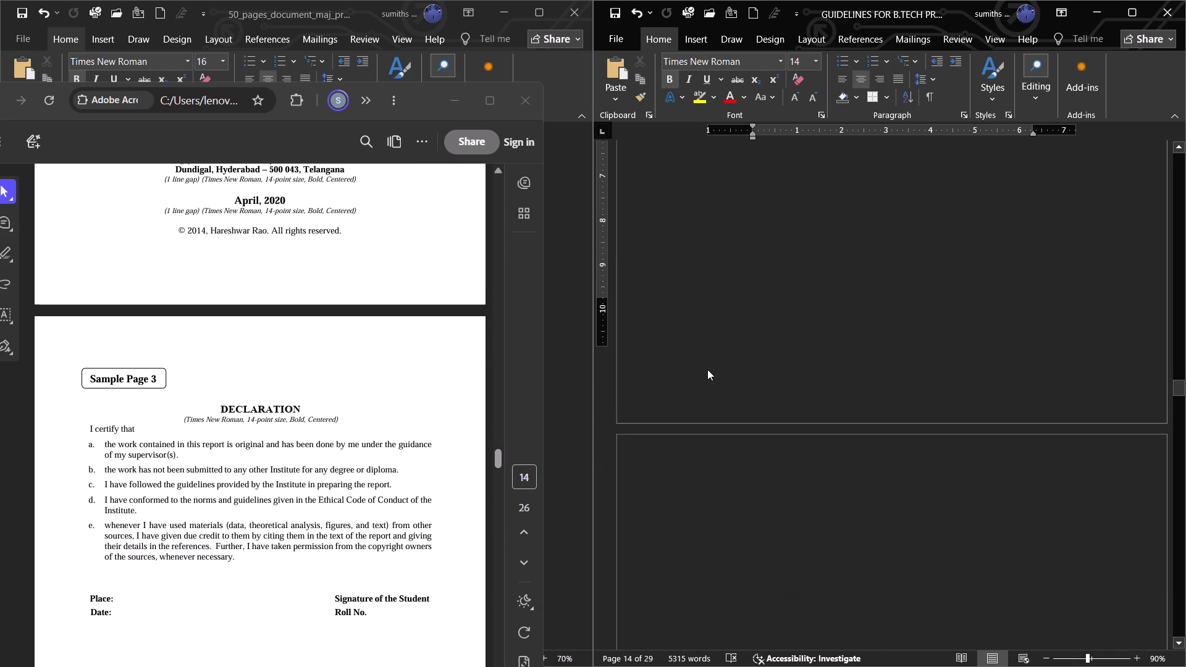
scroll(913, 269, "up", 1)
left_click(881, 327)
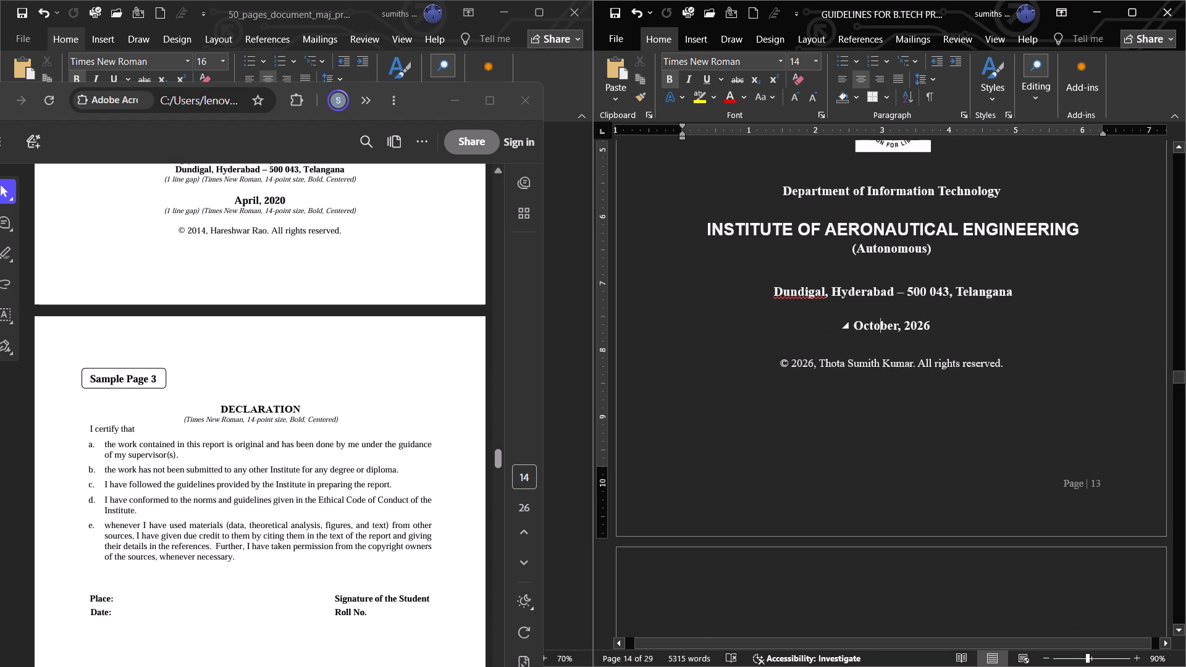
Compare the new title page with Sample Page 2 in the guidelines PDF, from the copyright line up to the project title.
left_click(928, 295)
scroll(928, 295, "up", 1)
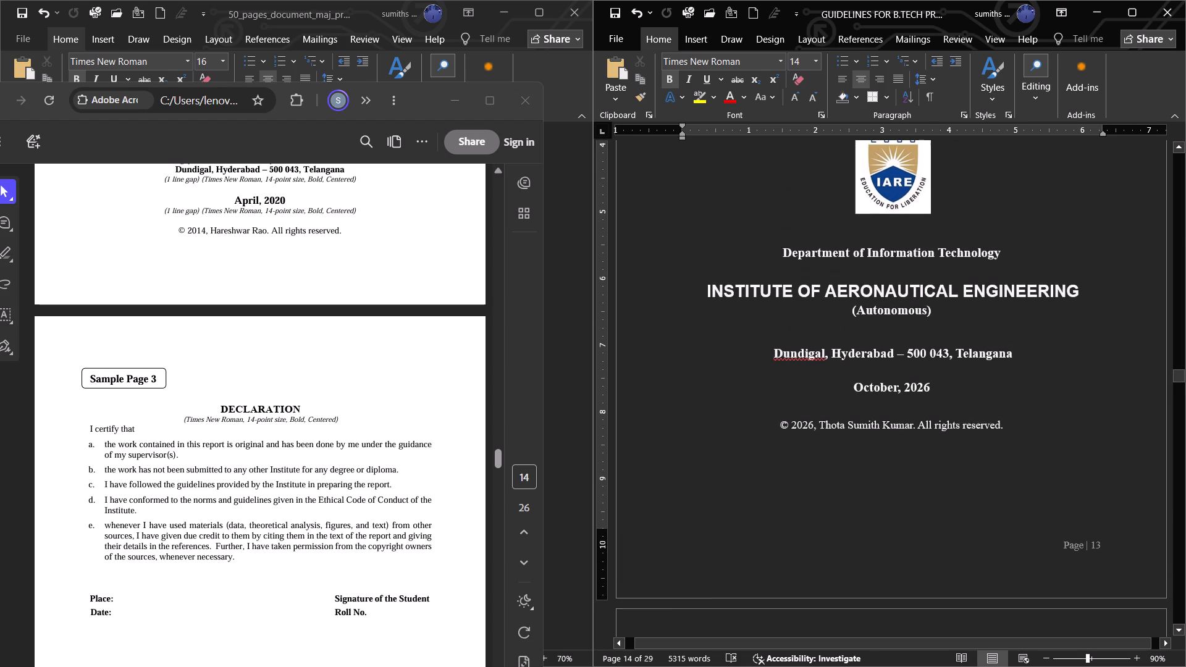
scroll(398, 339, "up", 1)
scroll(755, 354, "up", 1)
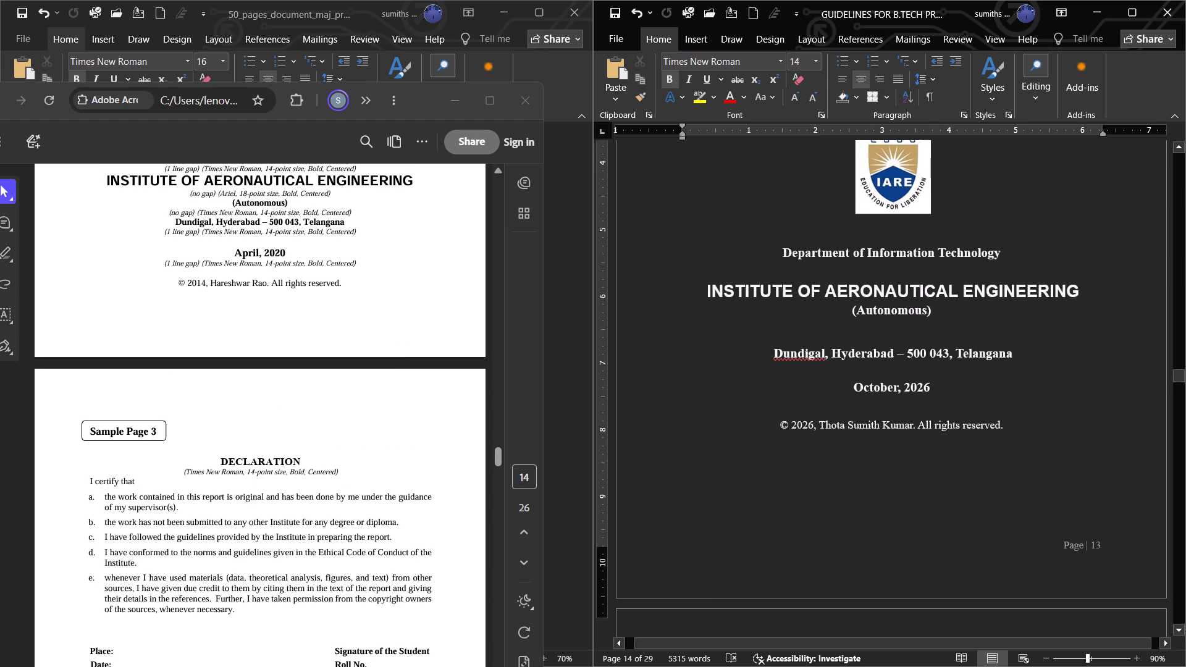
scroll(755, 354, "up", 1)
left_click(826, 384)
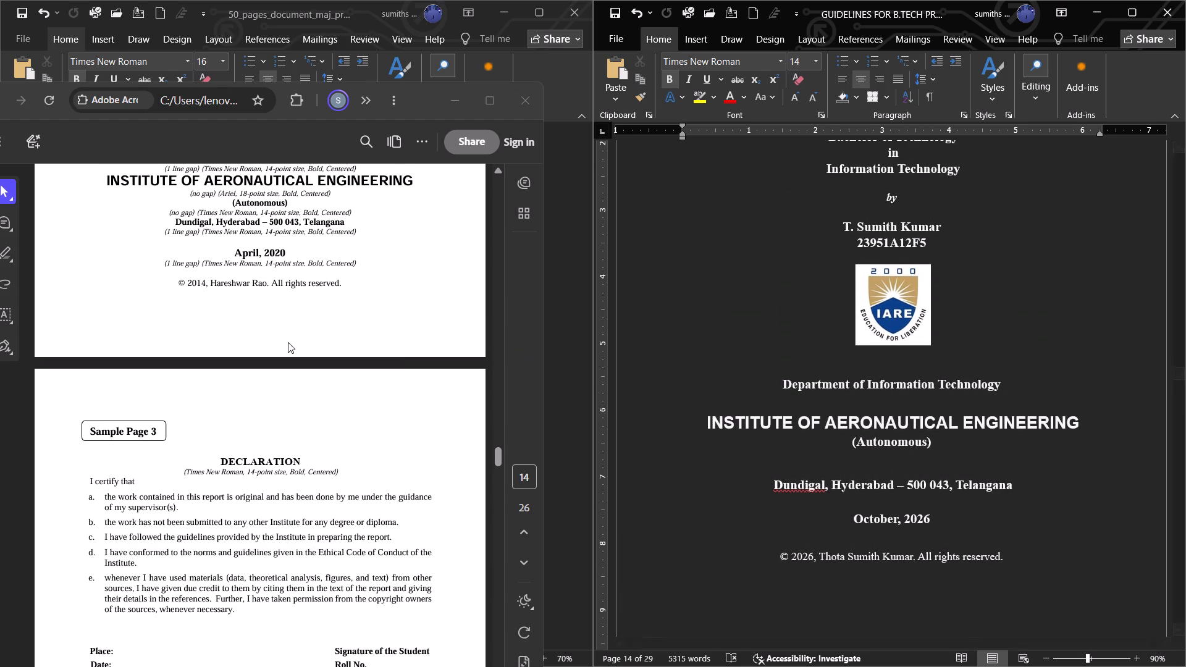
scroll(288, 342, "up", 1)
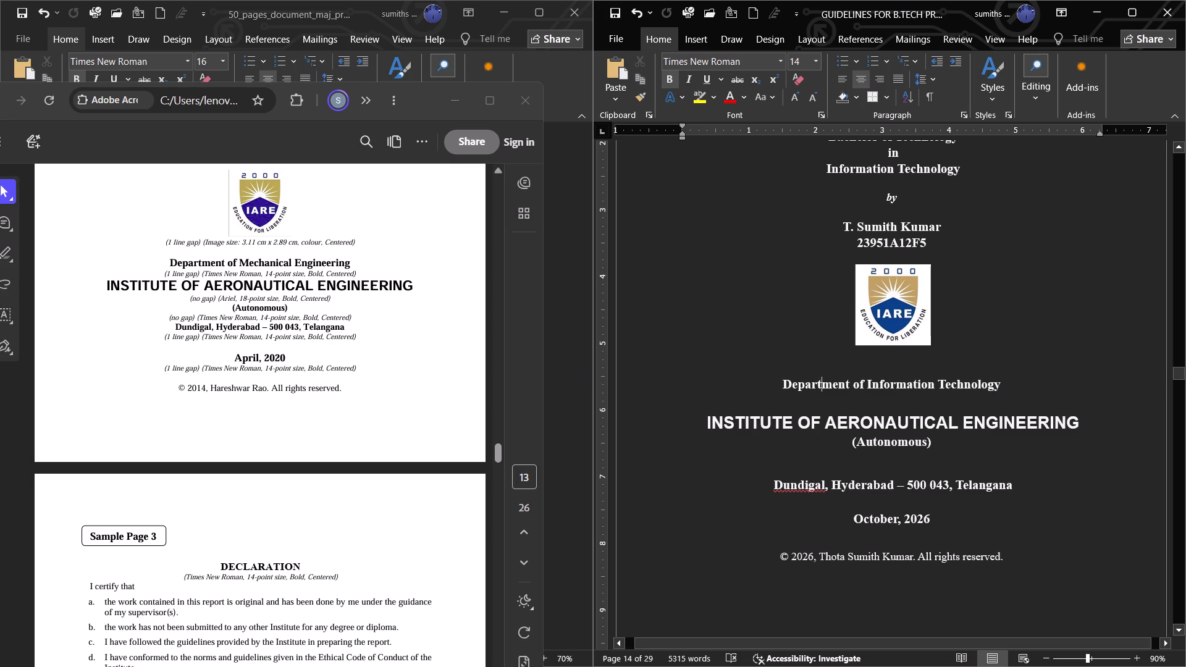
scroll(775, 460, "up", 1)
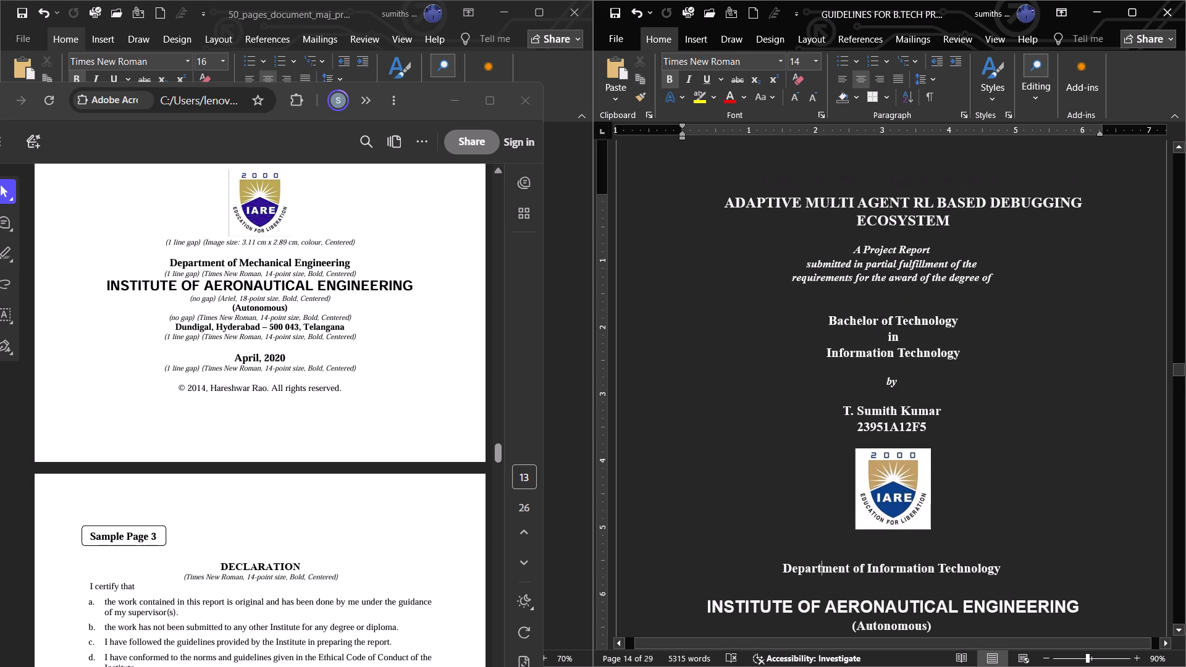
Compare the Declaration page in the guidelines document with Sample Page 3 in the guidelines PDF, down to the signature block.
scroll(877, 472, "down", 4)
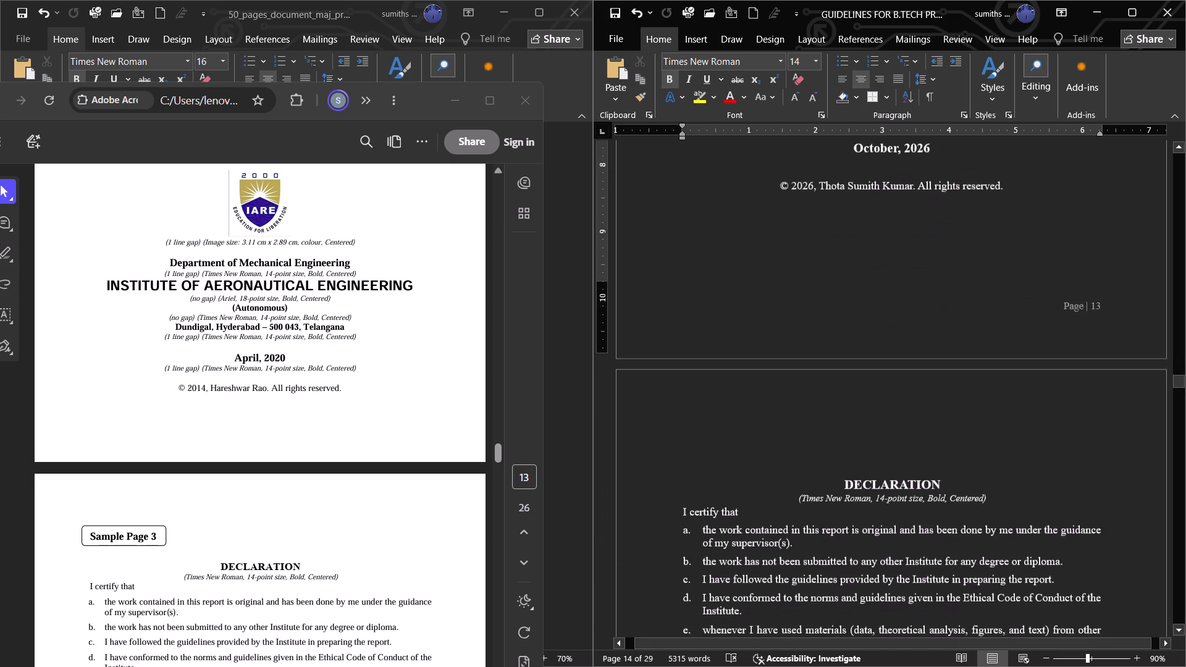
scroll(299, 527, "down", 2)
scroll(733, 492, "down", 1)
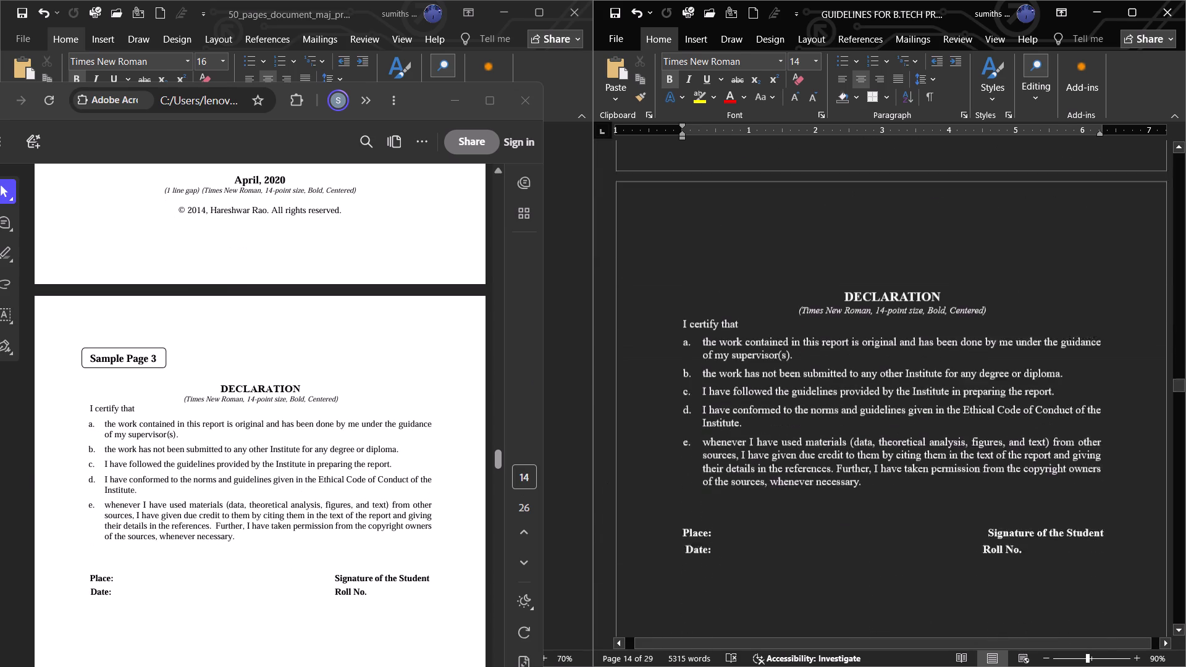
scroll(733, 492, "down", 1)
scroll(846, 333, "down", 2, "ctrl")
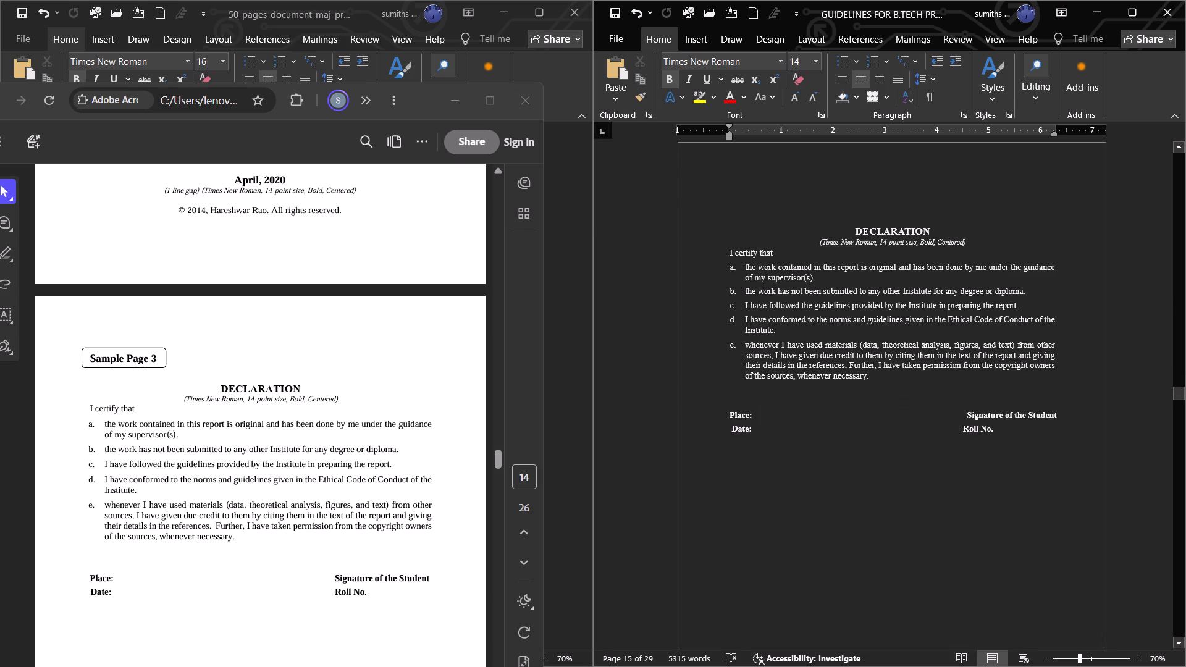
scroll(846, 333, "up", 1)
scroll(391, 397, "down", 1)
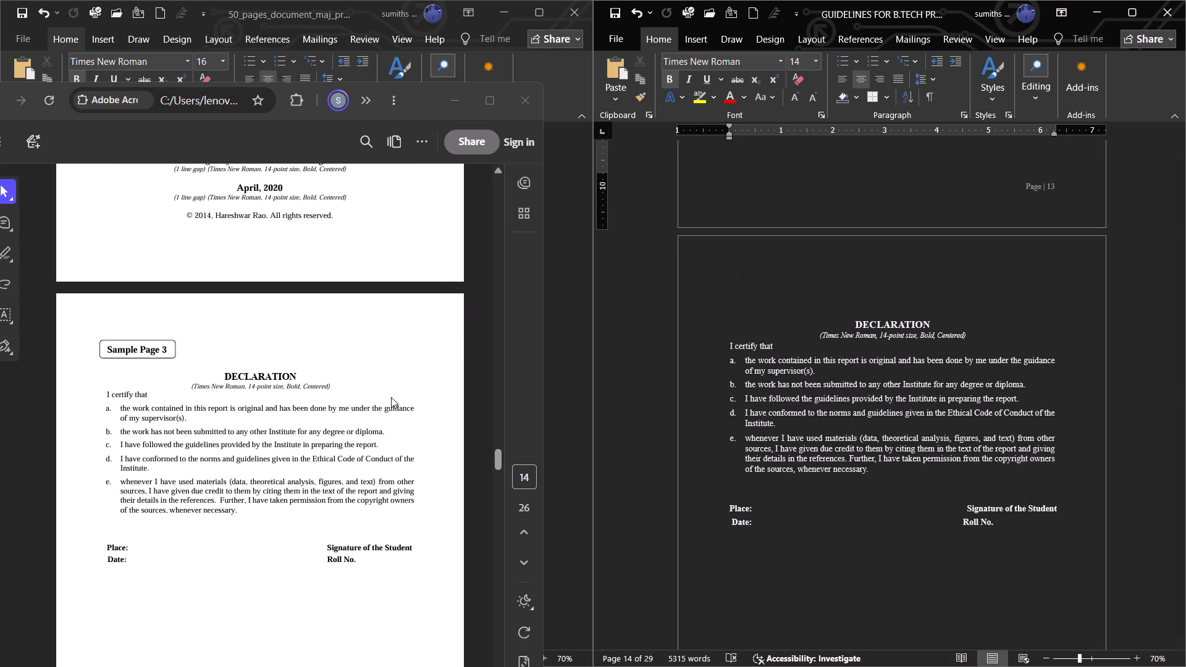
scroll(391, 397, "down", 1)
scroll(893, 401, "down", 1)
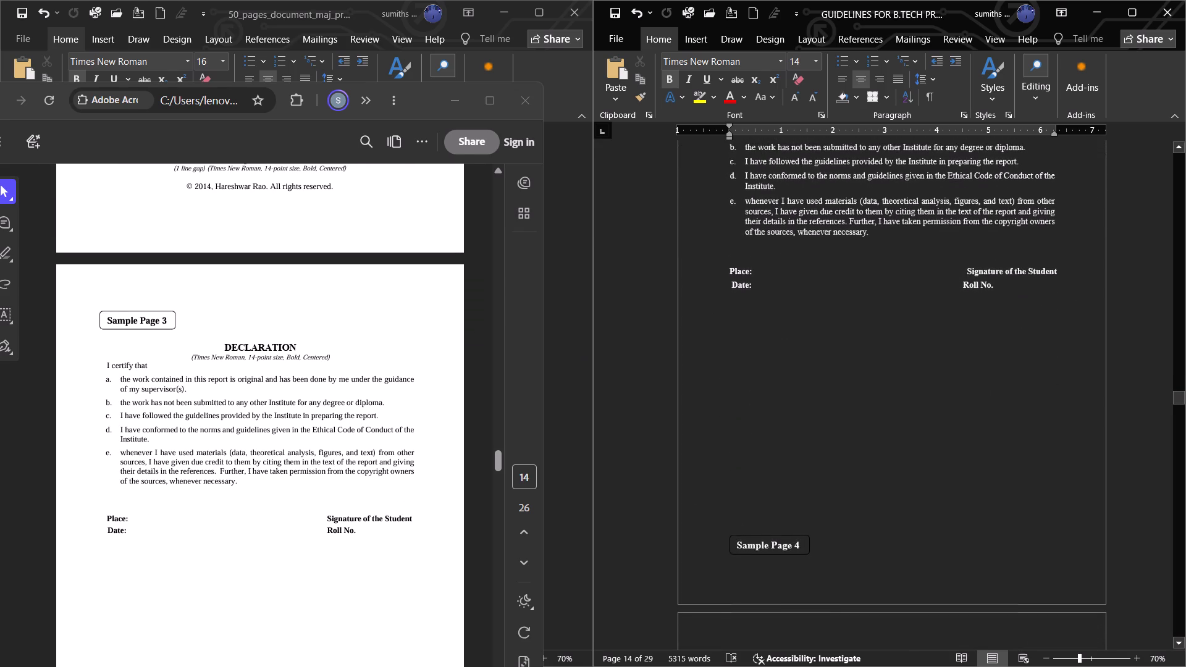
Insert a blank line before the "Sample Page 4" label below the Declaration to push it onto the Certificate page, and save the document.
scroll(781, 519, "up", 1)
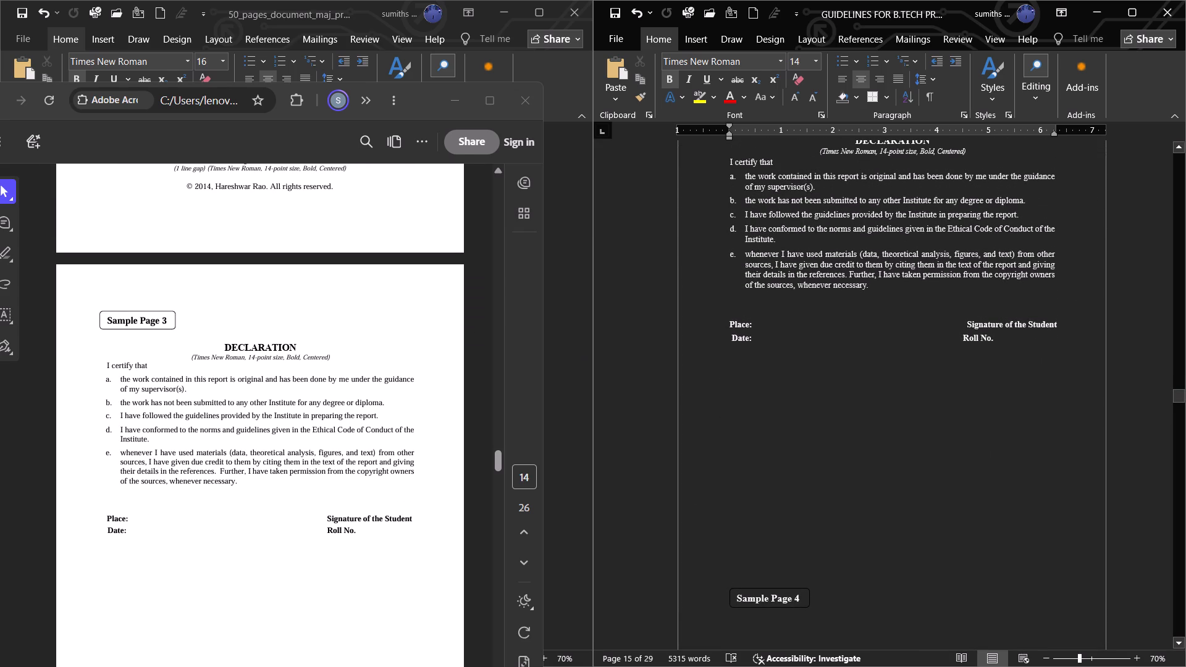
left_click(776, 591)
left_click(725, 569)
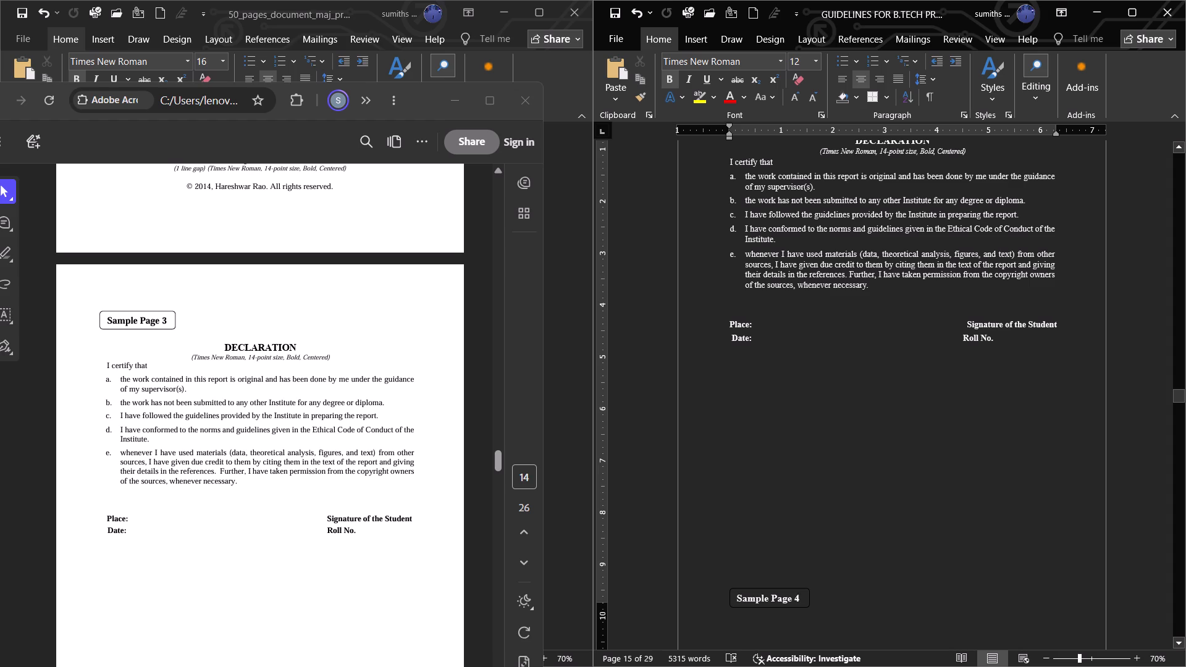
key("Return")
key("ctrl+s")
scroll(1016, 616, "down", 2)
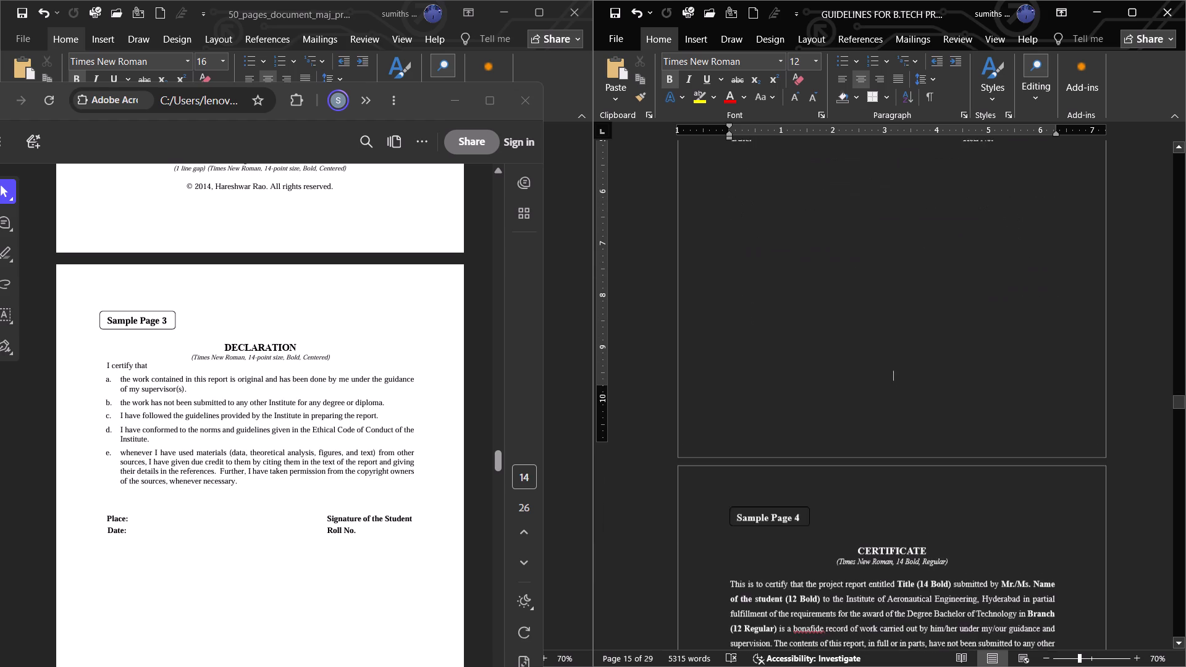
scroll(822, 482, "up", 1)
scroll(822, 482, "down", 1)
scroll(822, 482, "up", 1)
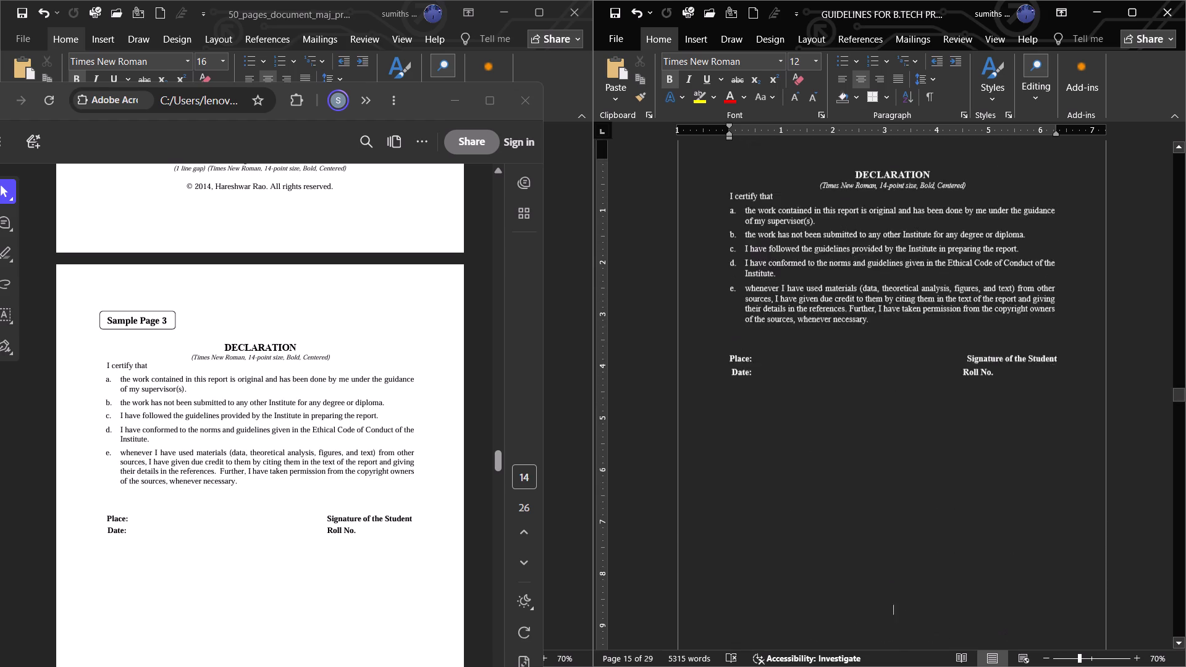
Check the Declaration page against Sample Page 3 in the guidelines PDF and against the earlier report's Declaration.
scroll(822, 482, "up", 1)
scroll(822, 482, "down", 1, "ctrl")
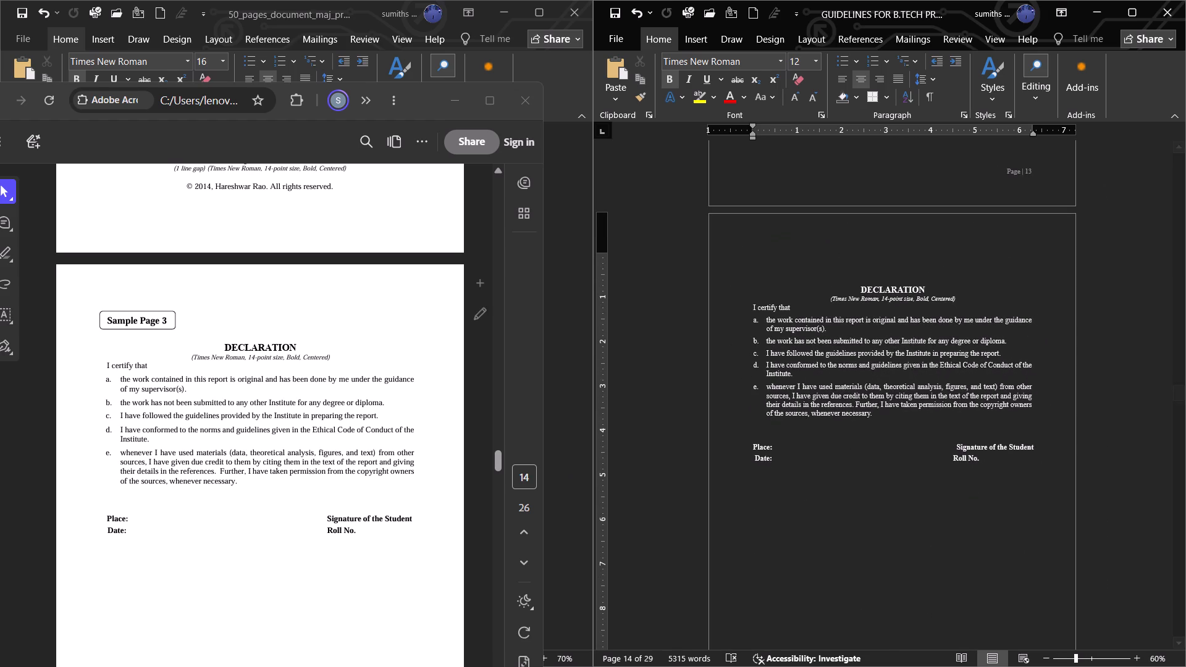
scroll(279, 481, "down", 1)
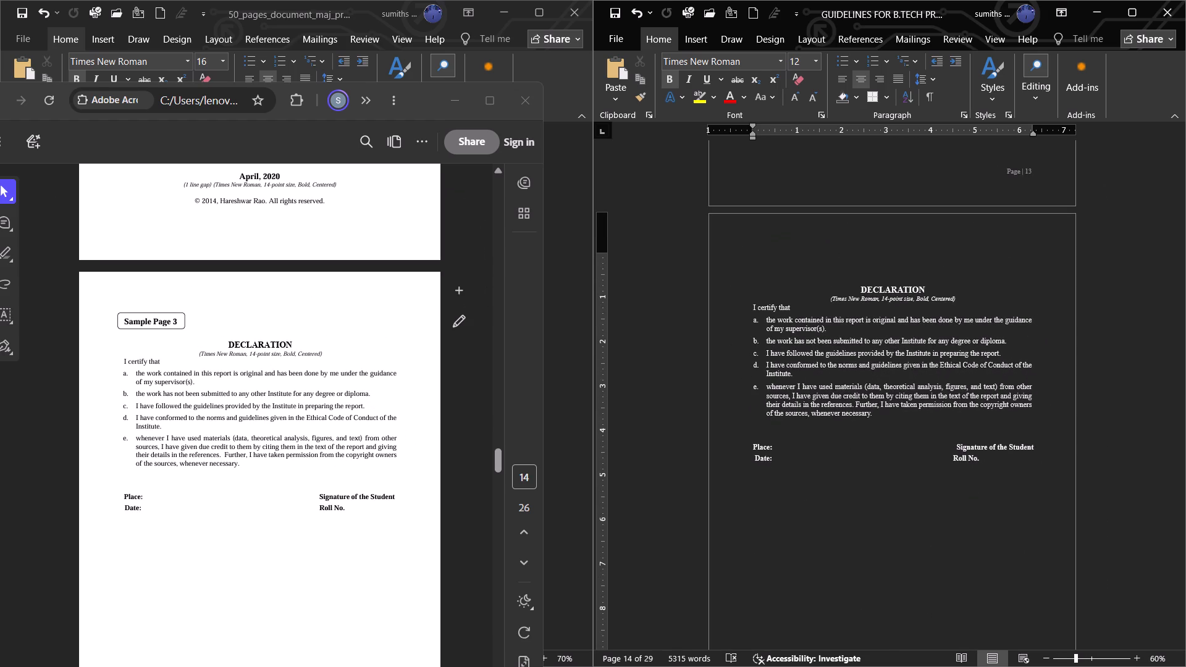
scroll(718, 494, "down", 1)
left_click(745, 432)
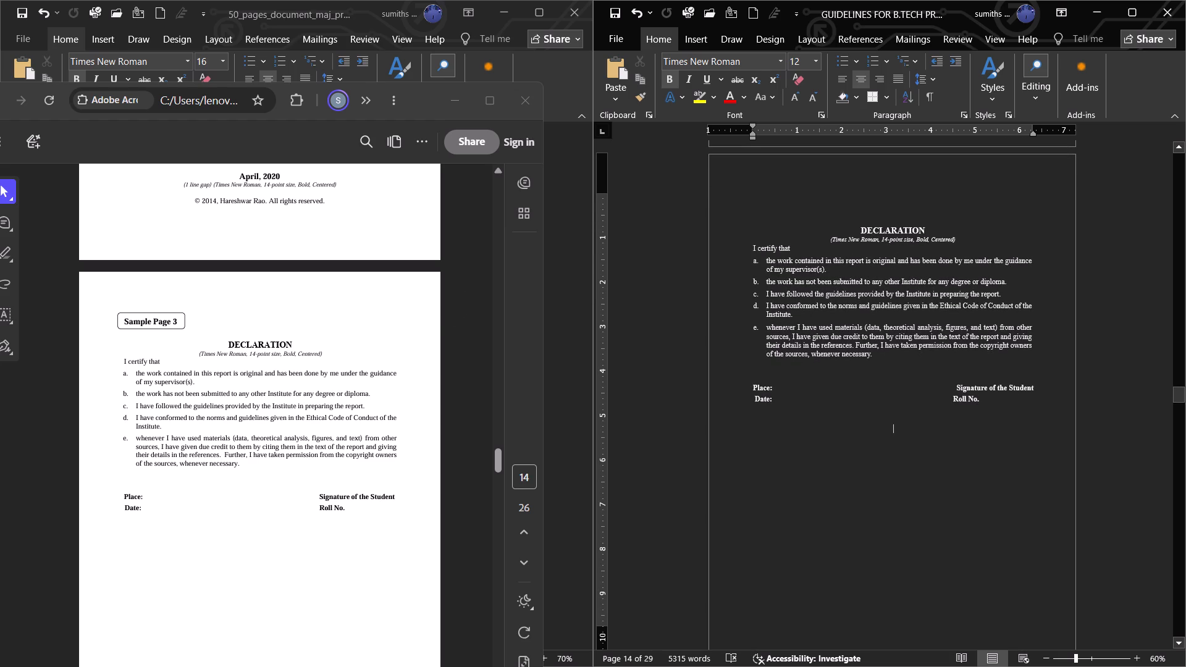
key("alt+Tab")
left_click(466, 94)
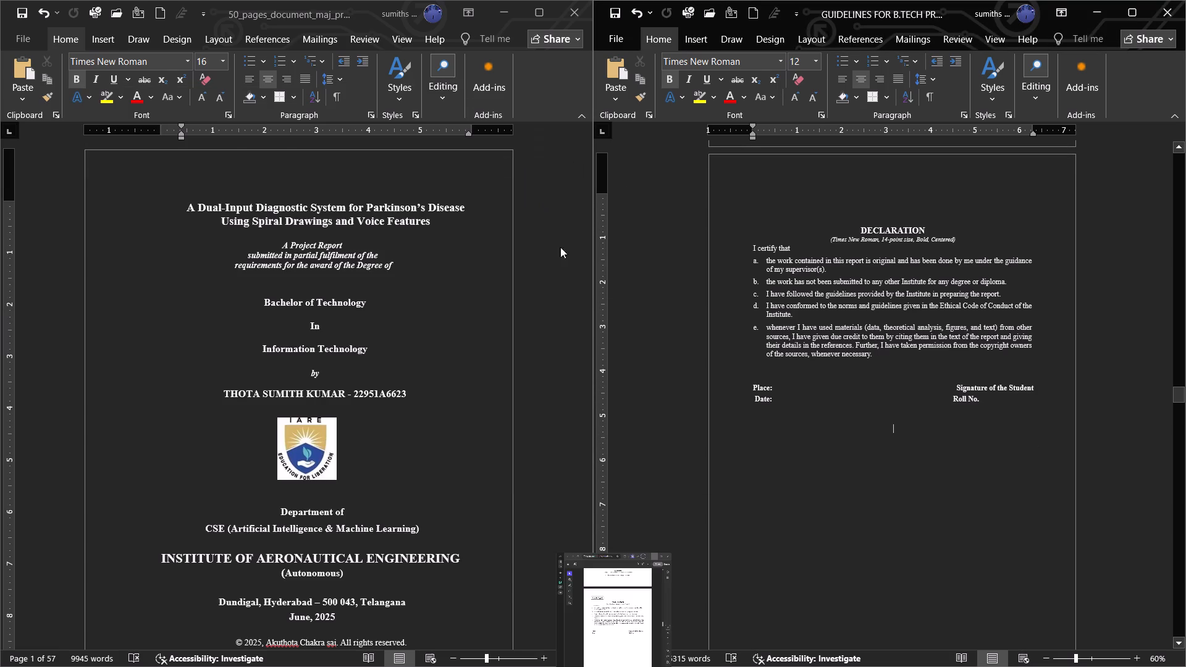
scroll(388, 548, "down", 6)
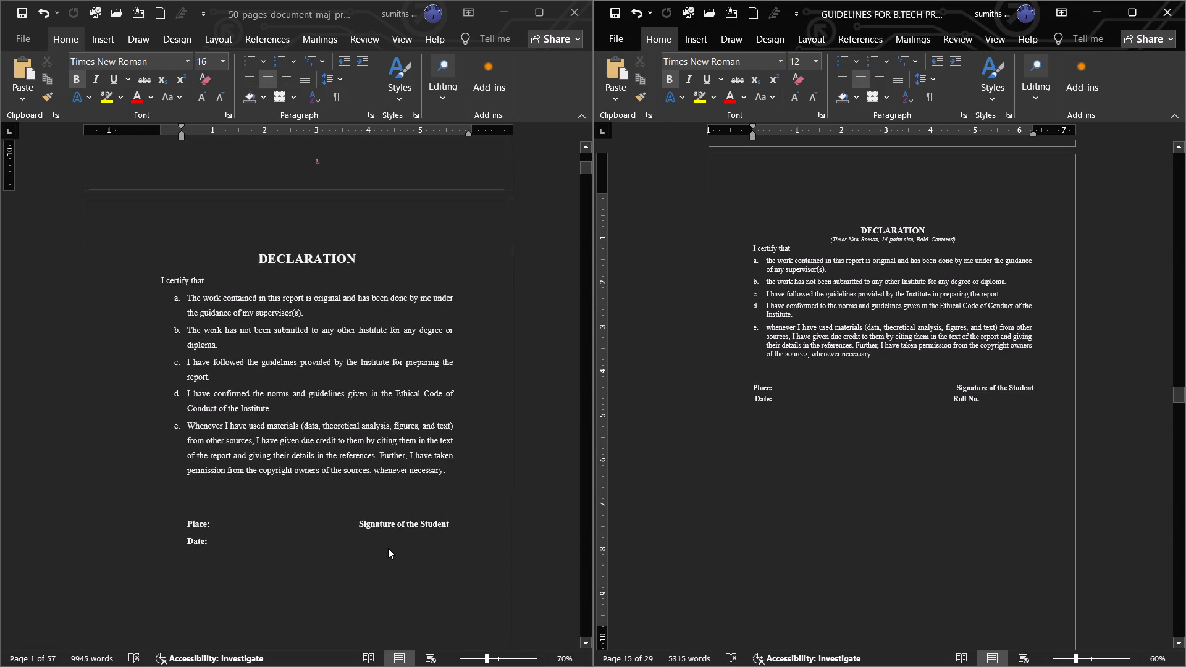
scroll(478, 513, "down", 1)
scroll(478, 513, "up", 3)
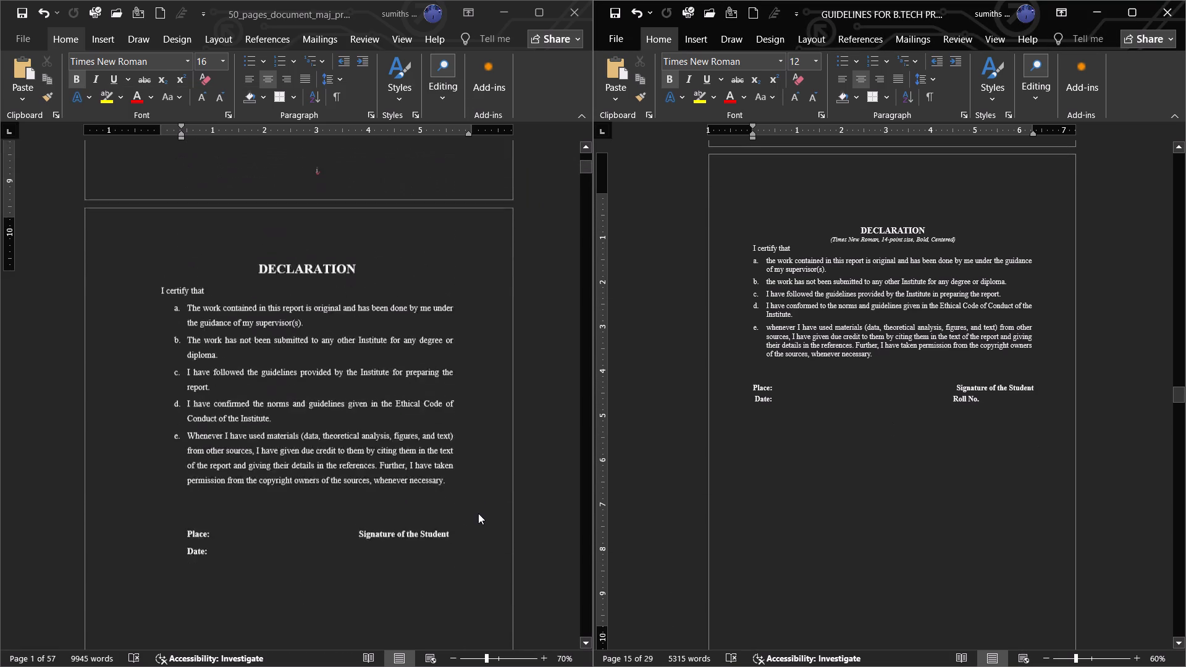
Delete the "(Times New Roman, 14-point size, Bold, Centered)" note under the DECLARATION heading, and save the document.
left_click(970, 267)
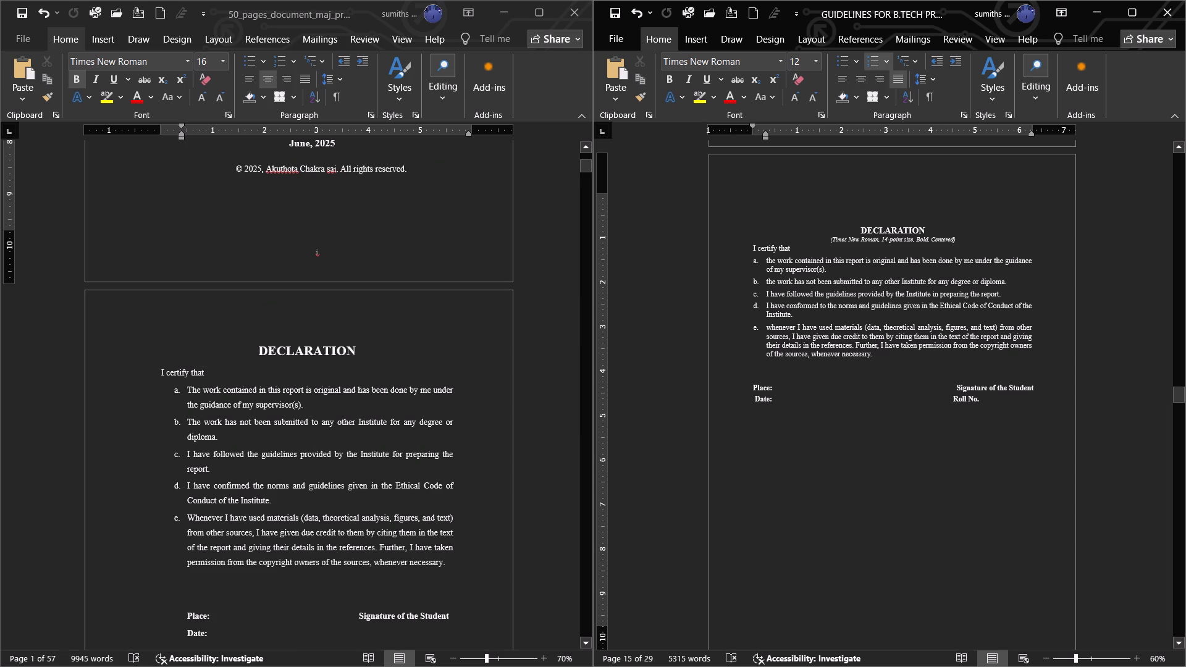
left_click(880, 228)
left_click(868, 227)
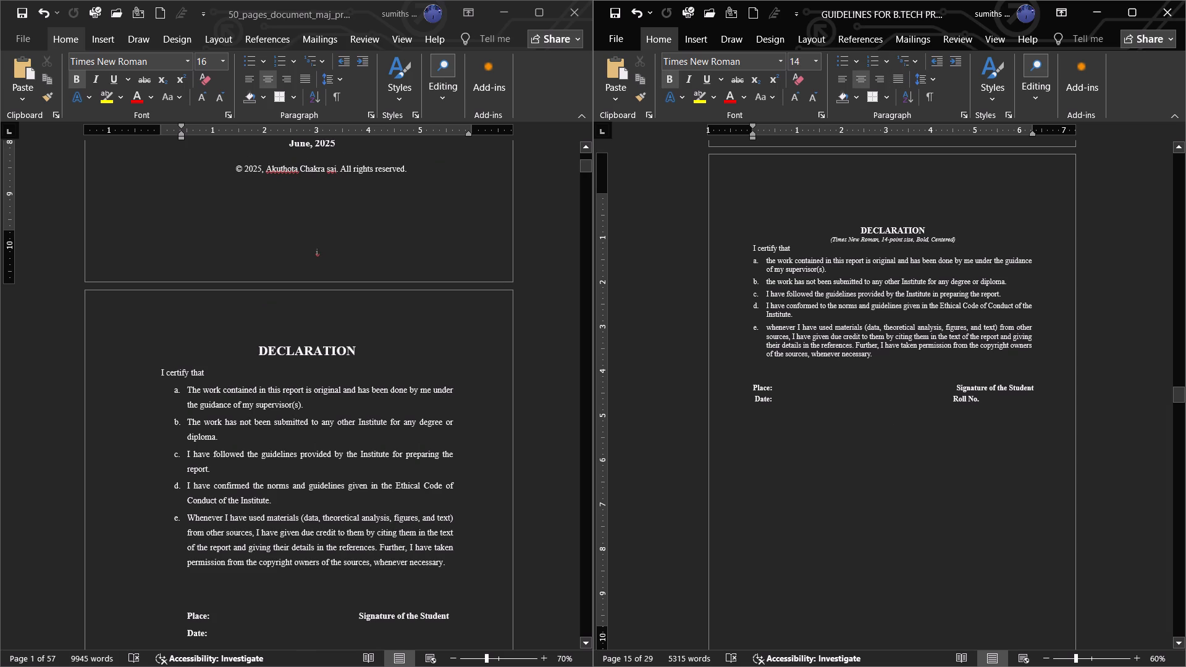
left_click(959, 233)
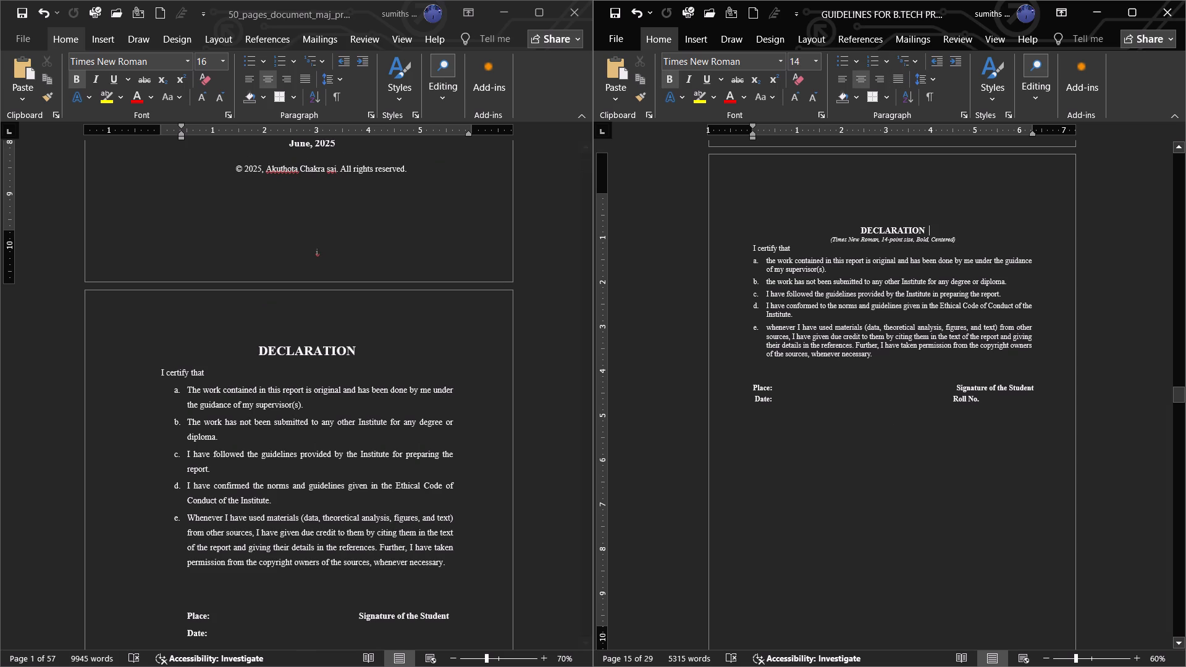
left_click_drag(964, 240, 833, 241)
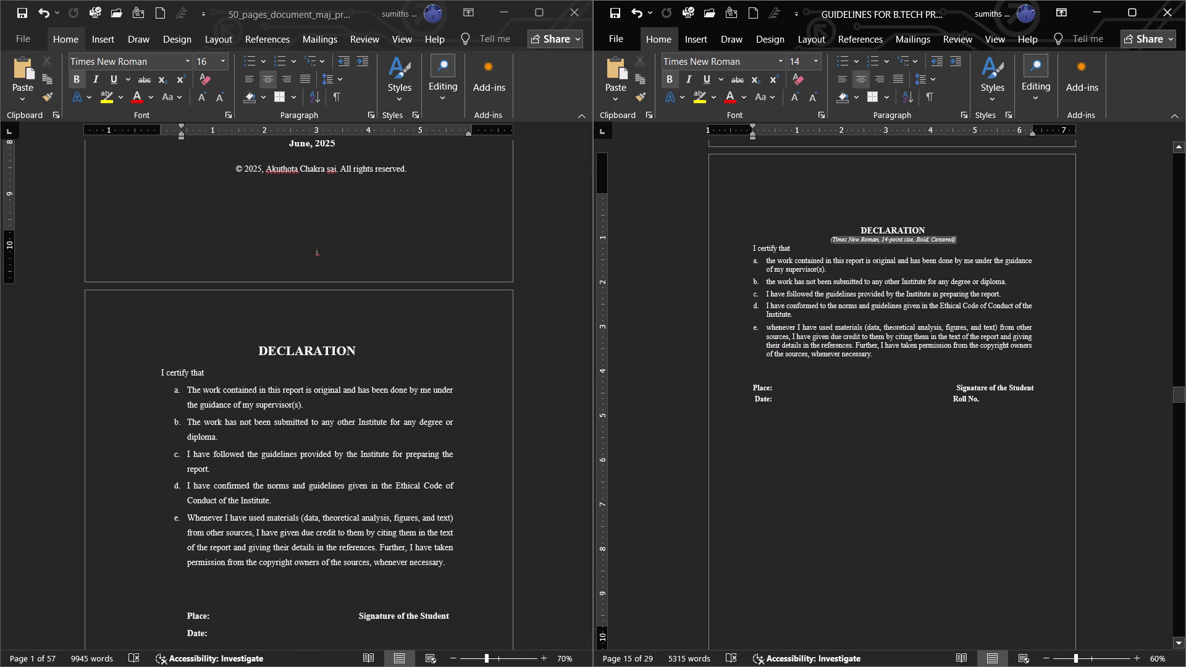
key("BackSpace")
key("BackSpace")
key("ctrl+s")
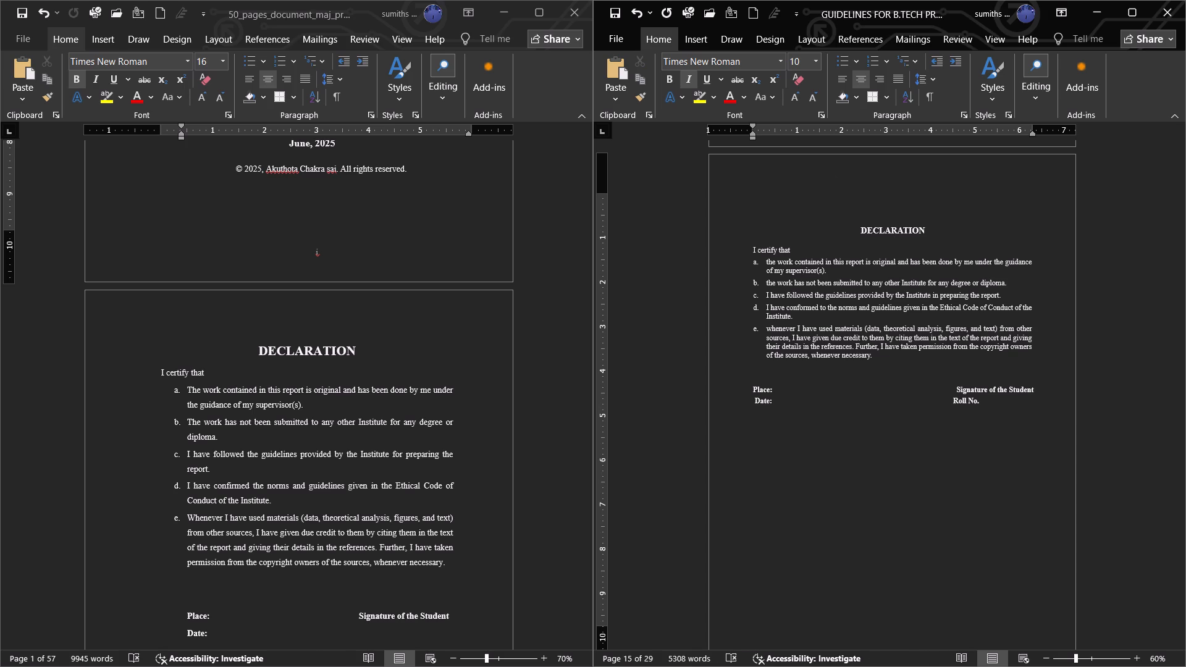
scroll(886, 304, "down", 1)
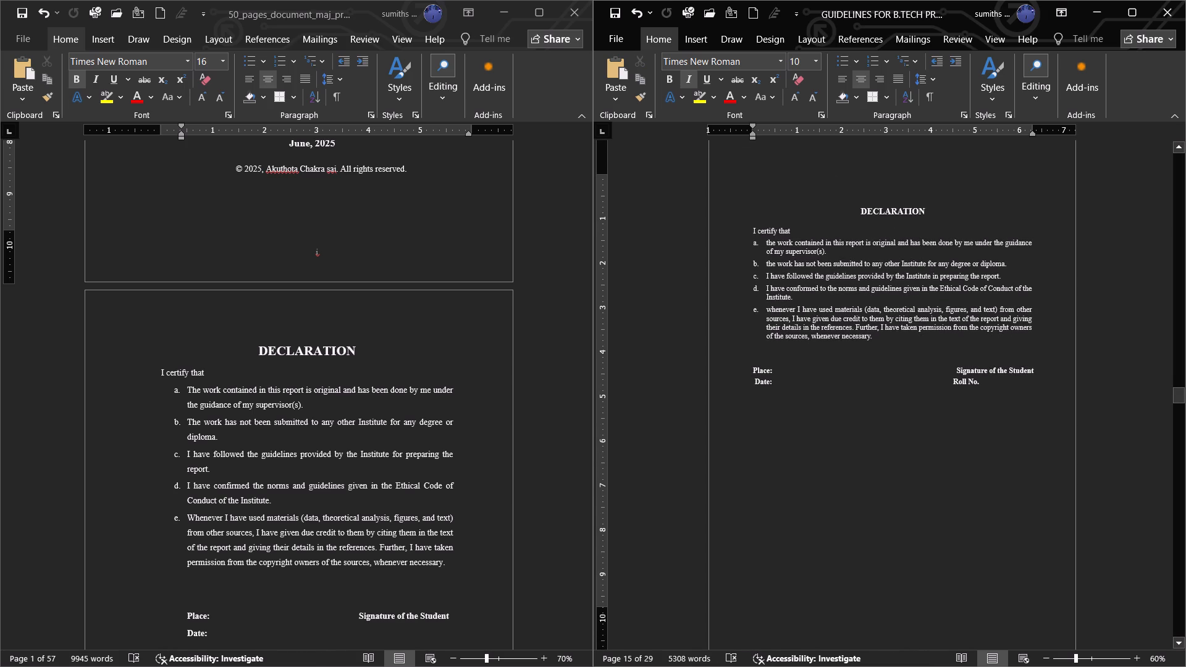
scroll(374, 442, "down", 1)
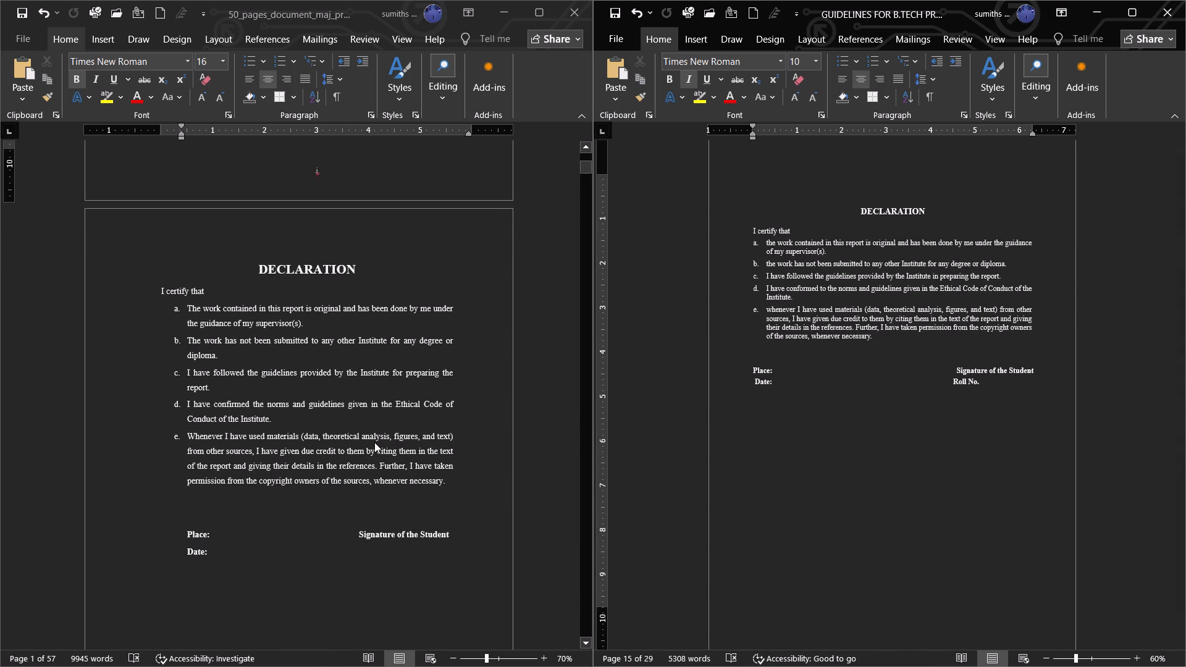
Add spaces before "Roll No." in the Declaration's signature block to line it up under "Signature of the Student", and save the document.
scroll(374, 442, "down", 1)
scroll(876, 298, "down", 1)
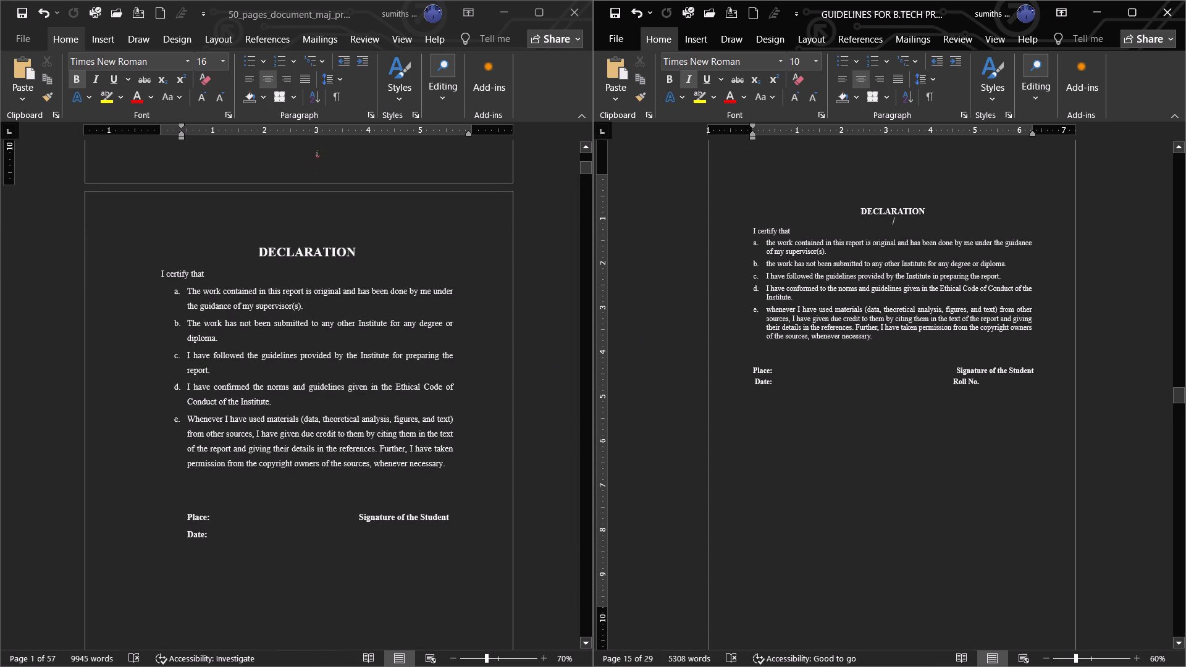
scroll(876, 298, "down", 3)
scroll(787, 253, "up", 1)
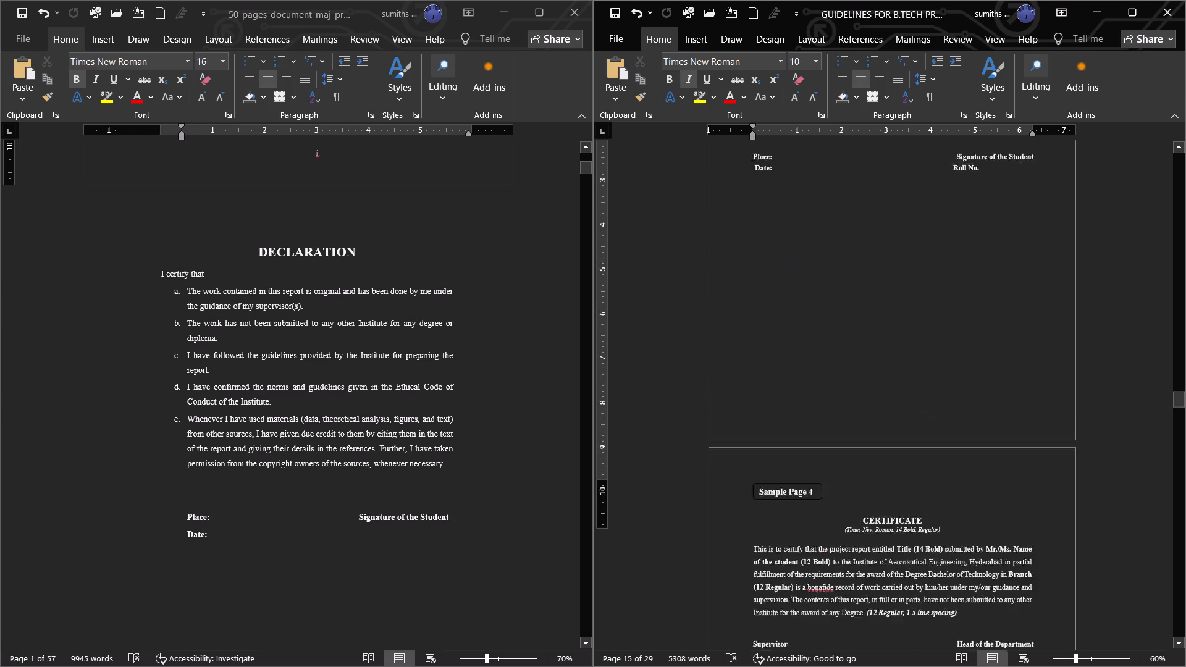
scroll(787, 253, "up", 5)
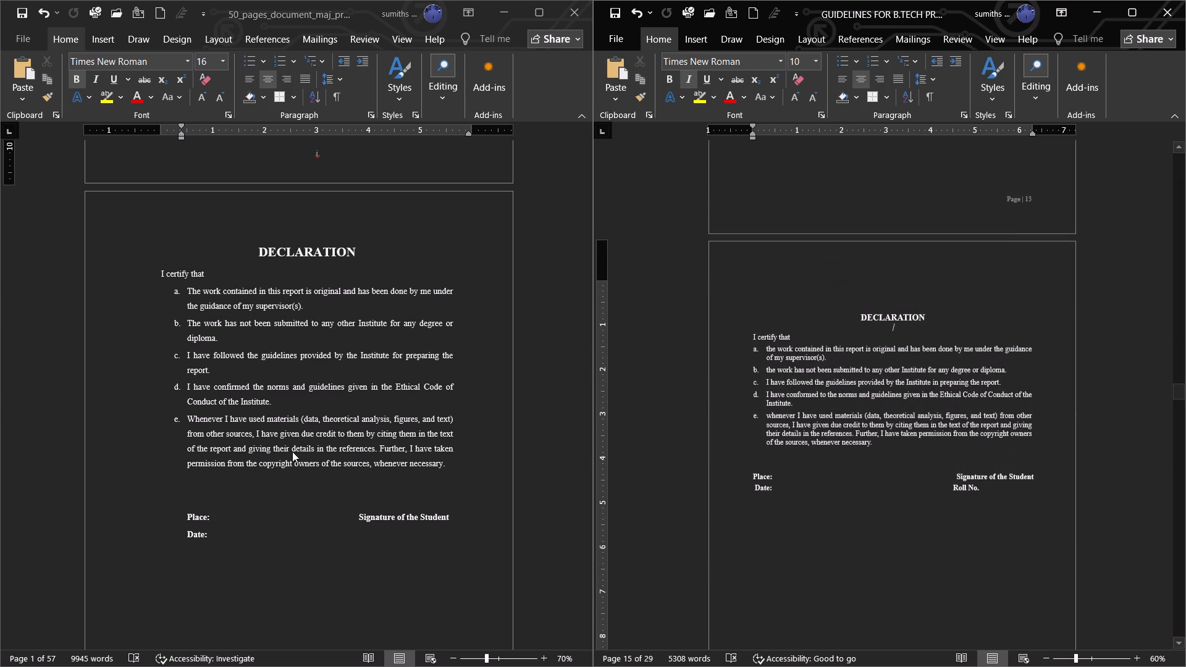
scroll(292, 451, "down", 1)
left_click(953, 490)
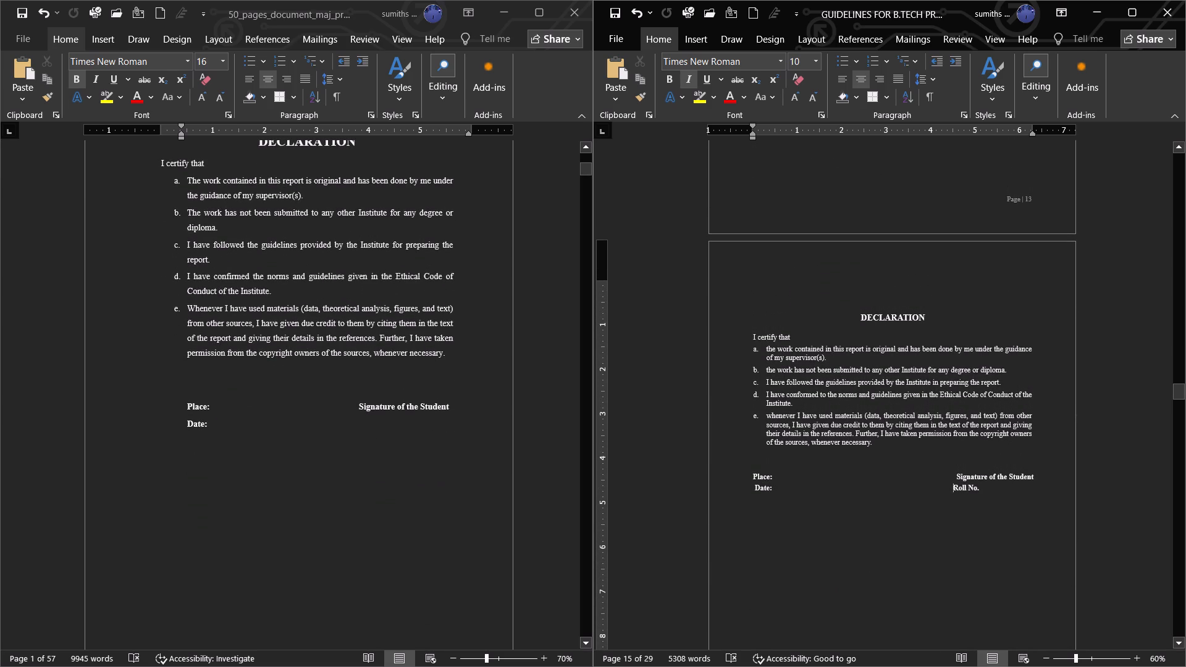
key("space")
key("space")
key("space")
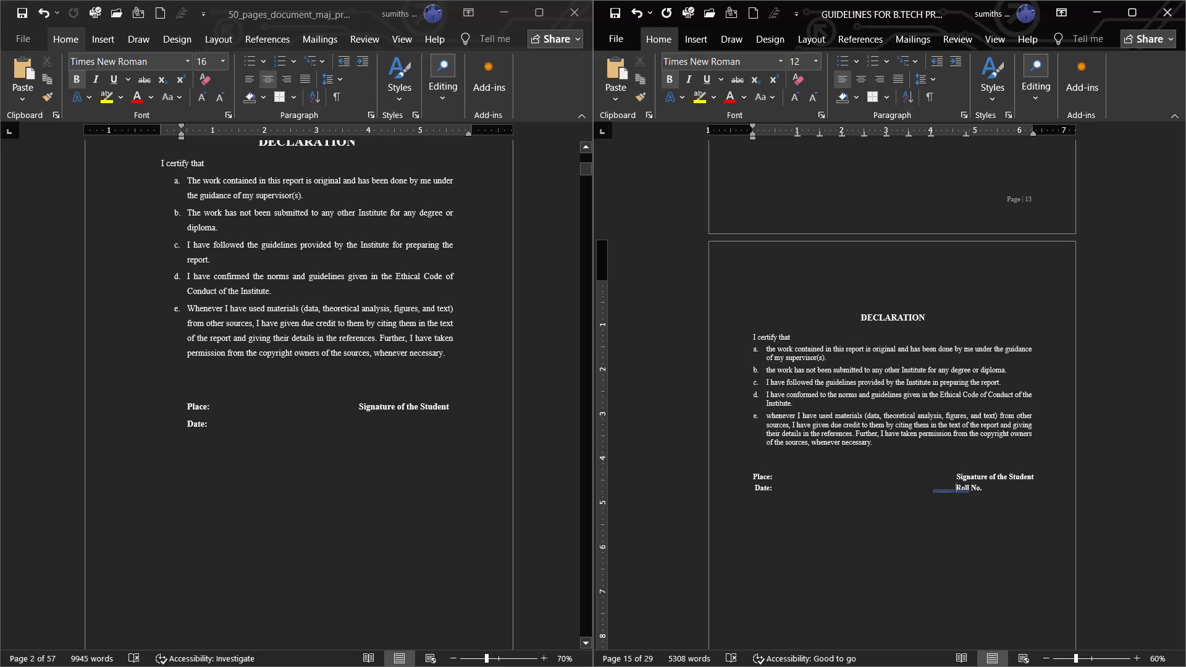
key("alt+Tab")
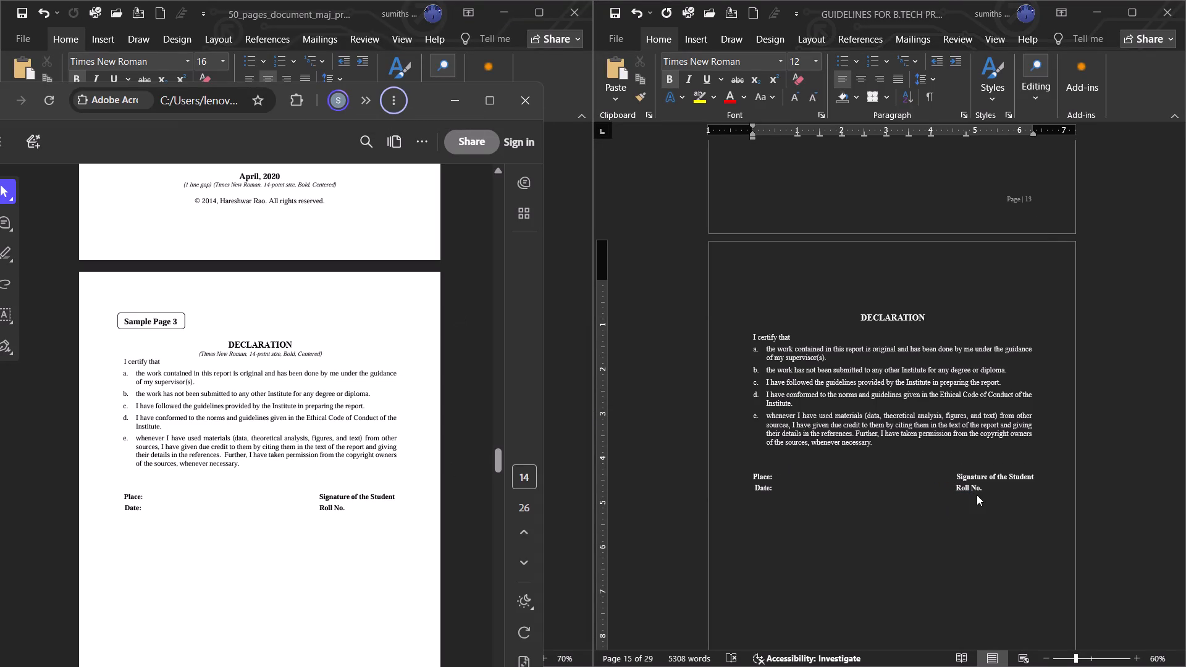
left_click(942, 489)
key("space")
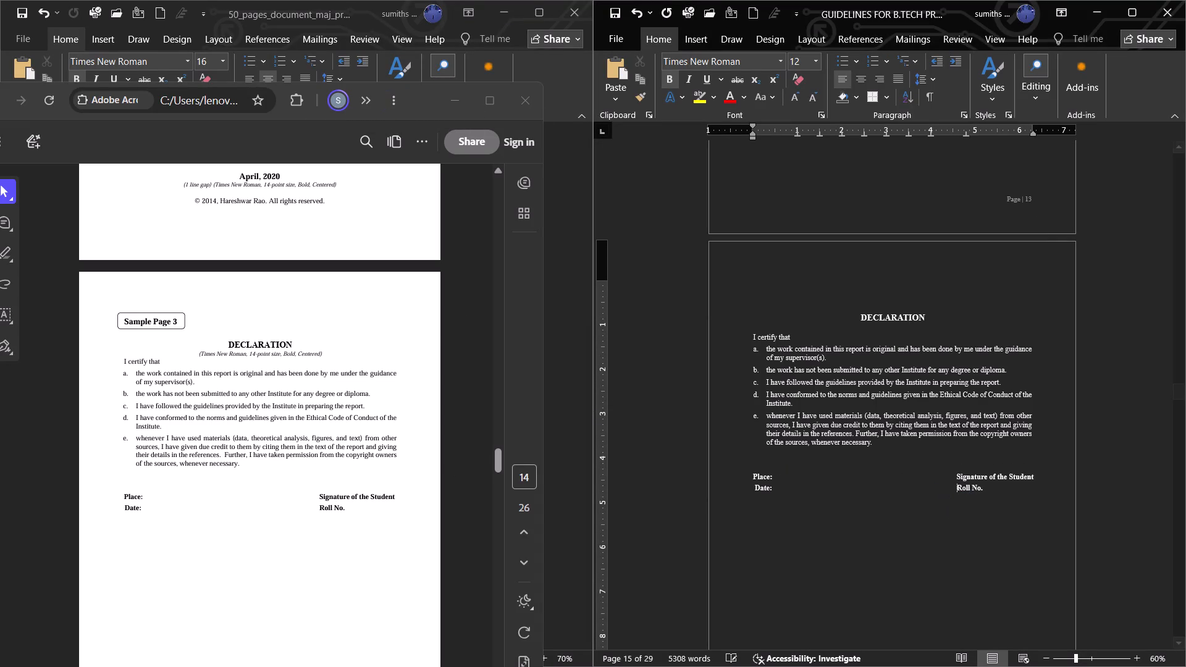
key("ctrl+s")
key("ctrl+s")
key("ctrl+s")
key("ctrl+s")
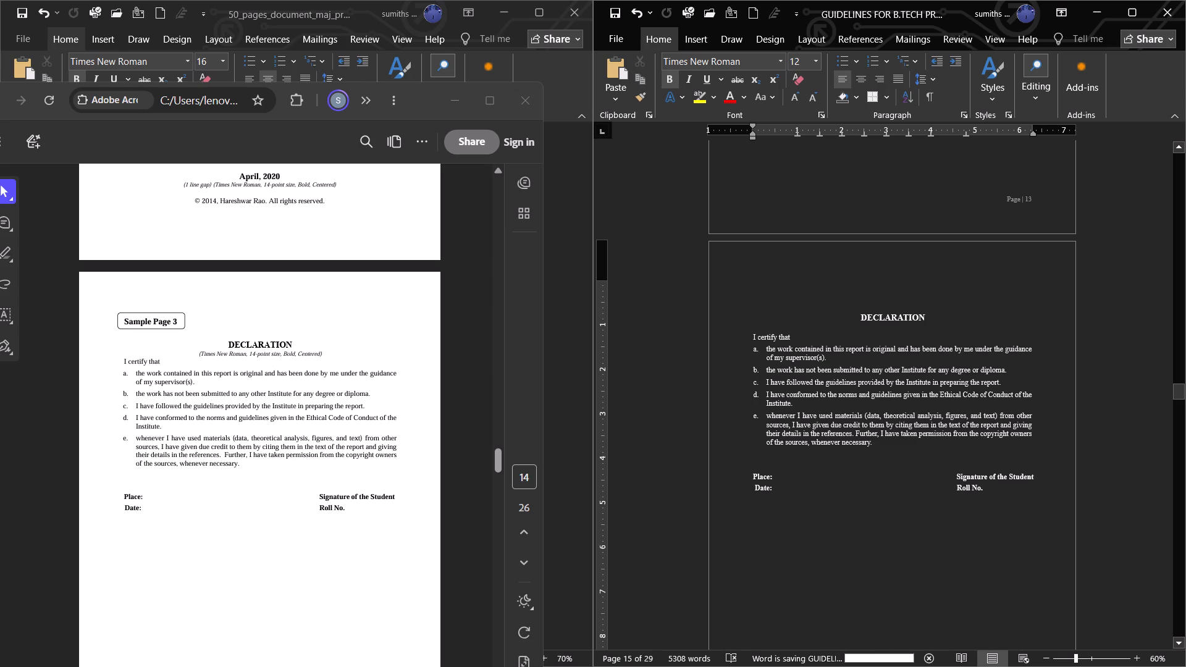
key("ctrl+s")
key("ctrl+s")
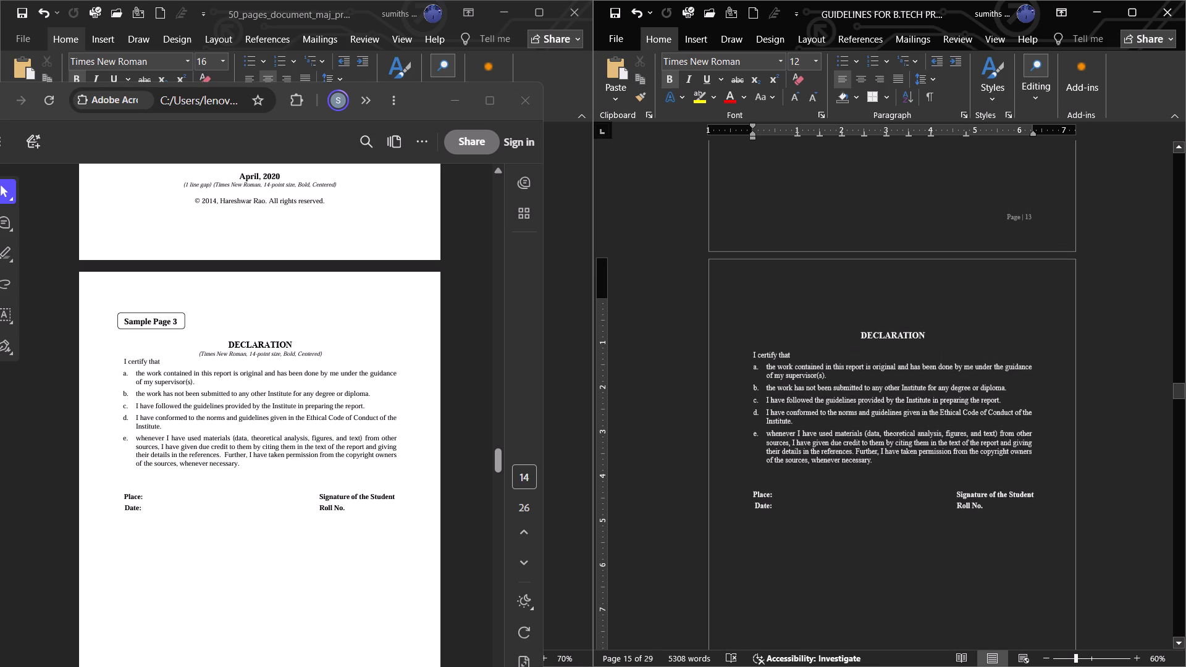
Delete the extra space before "Date:" in the Declaration to align it with "Place:", and save the document.
left_click(754, 506)
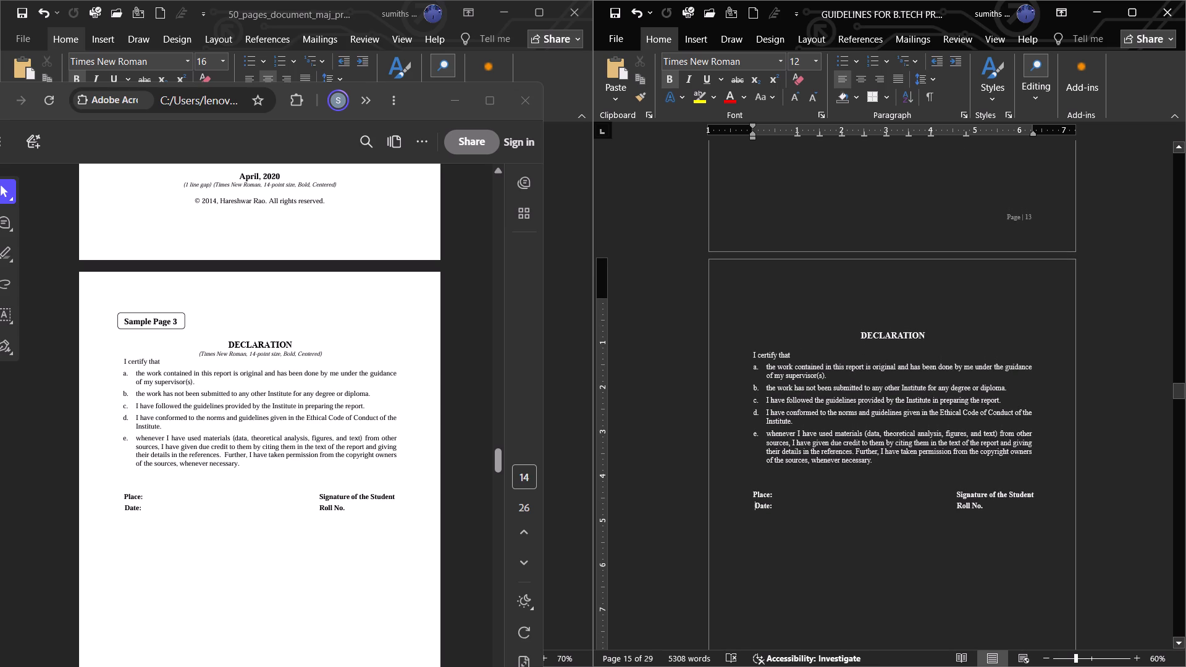
key("BackSpace")
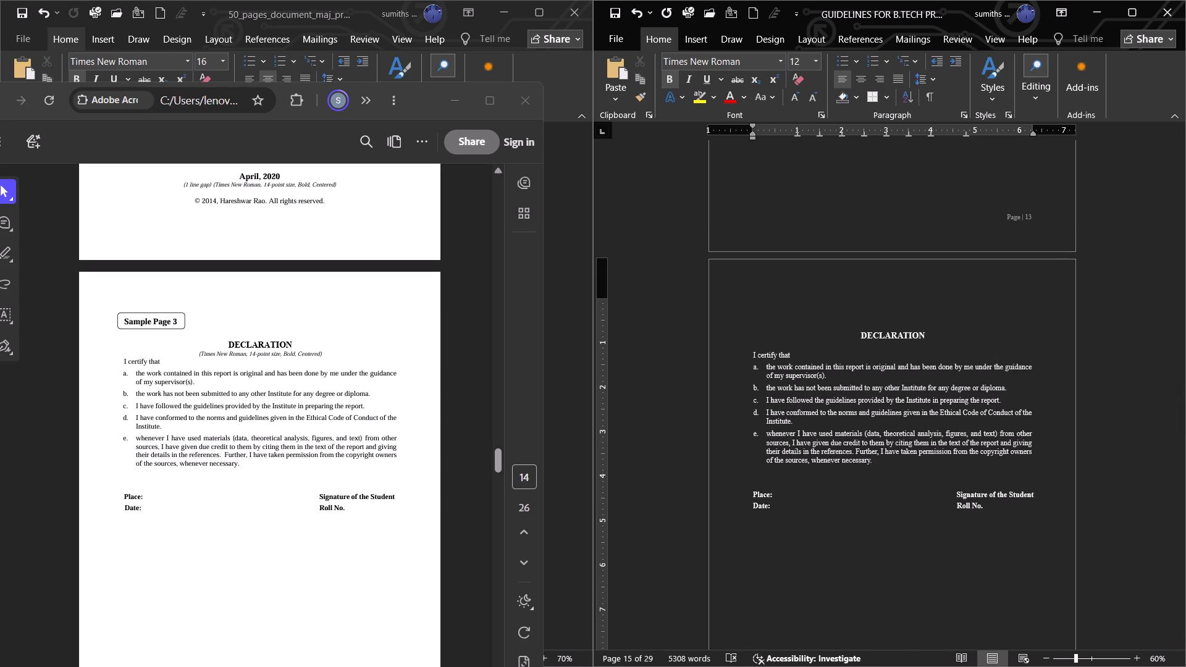
key("ctrl+s")
key("ctrl+s")
Review the guidelines document's pages before the Declaration, including the title page, the cover page and the formatting instructions.
scroll(819, 466, "up", 1)
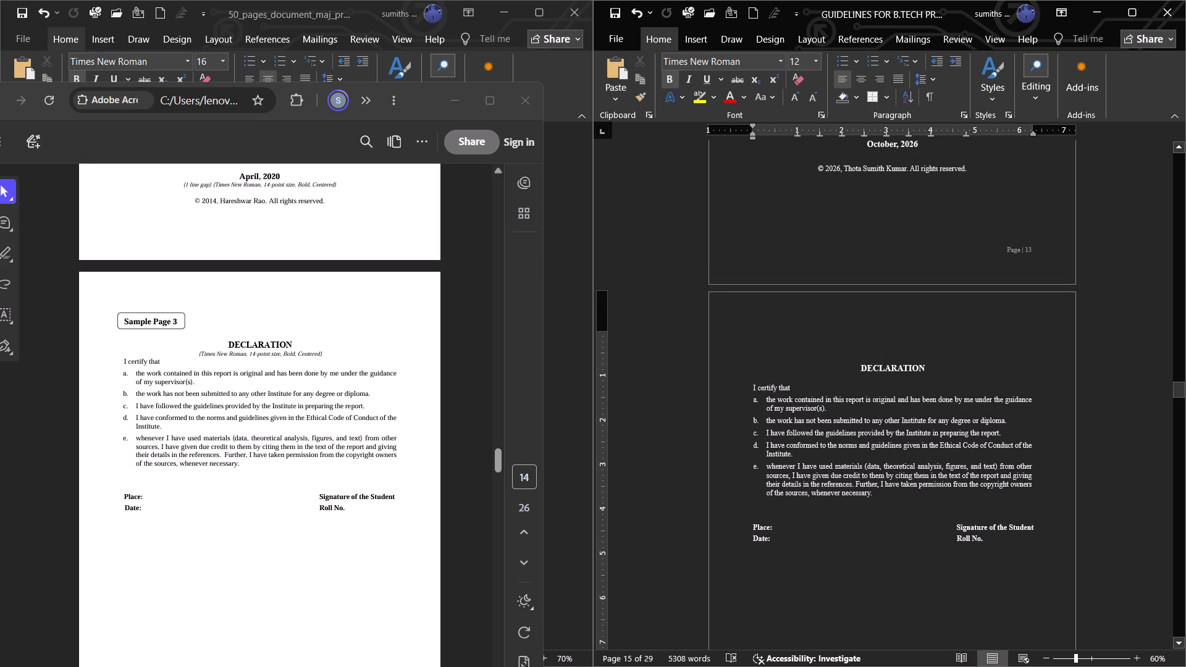
scroll(819, 466, "up", 4)
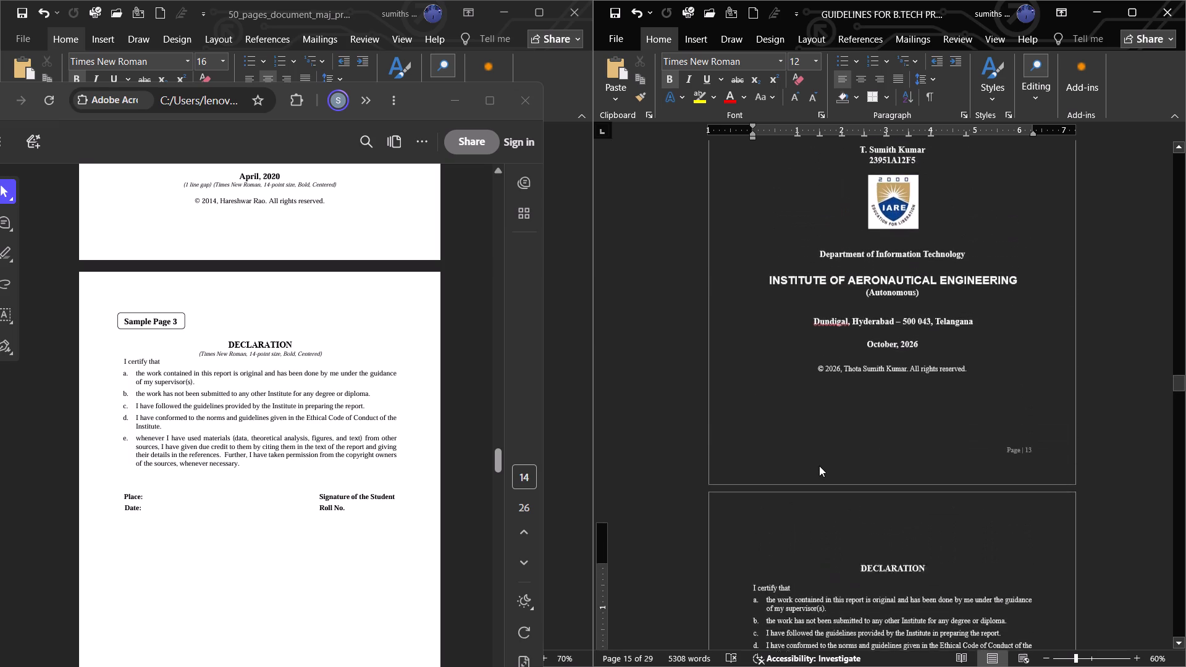
scroll(819, 466, "up", 3)
left_click(1049, 347)
scroll(1049, 347, "up", 1)
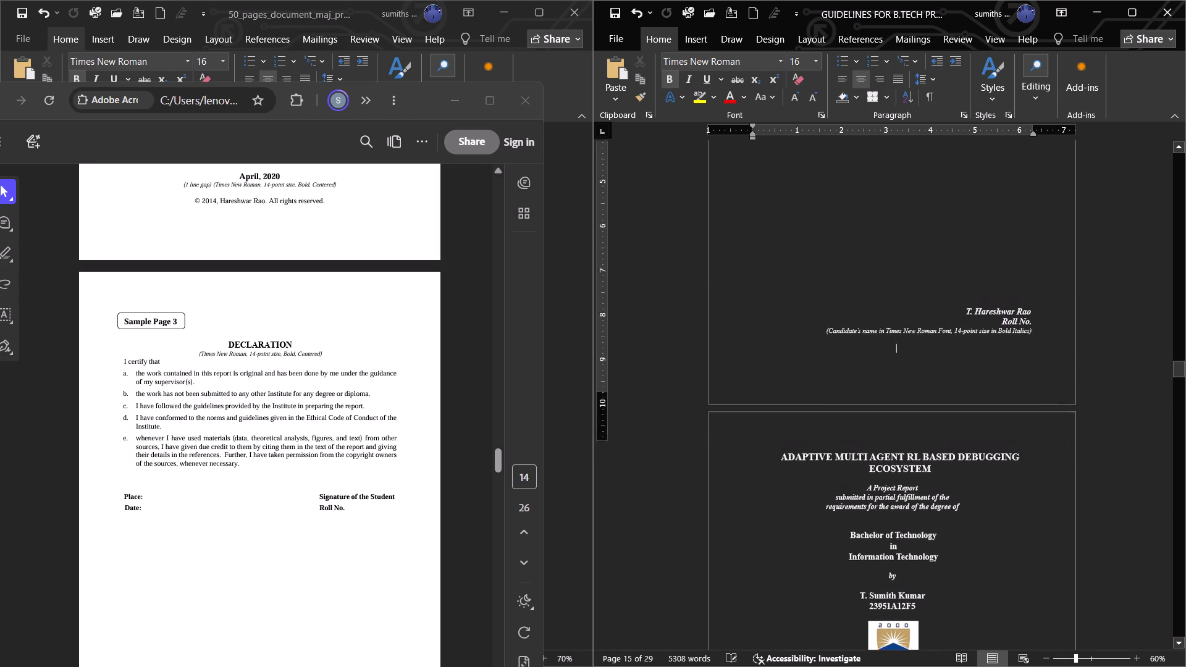
scroll(1049, 347, "up", 1)
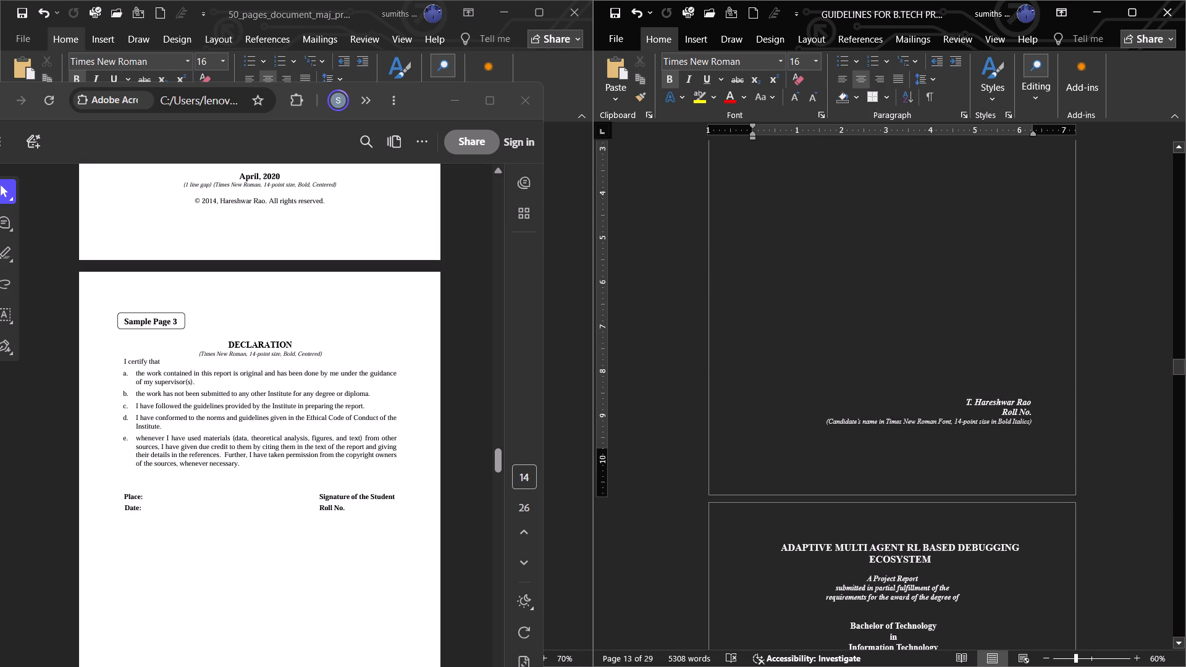
scroll(927, 426, "up", 2)
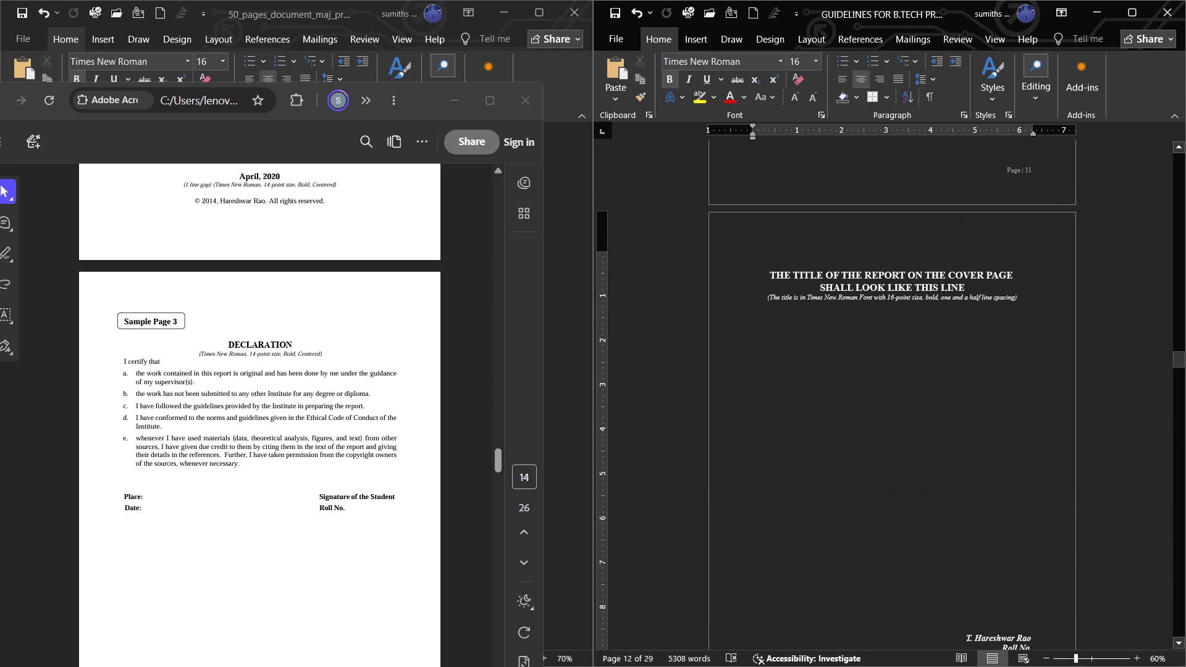
scroll(995, 359, "up", 6)
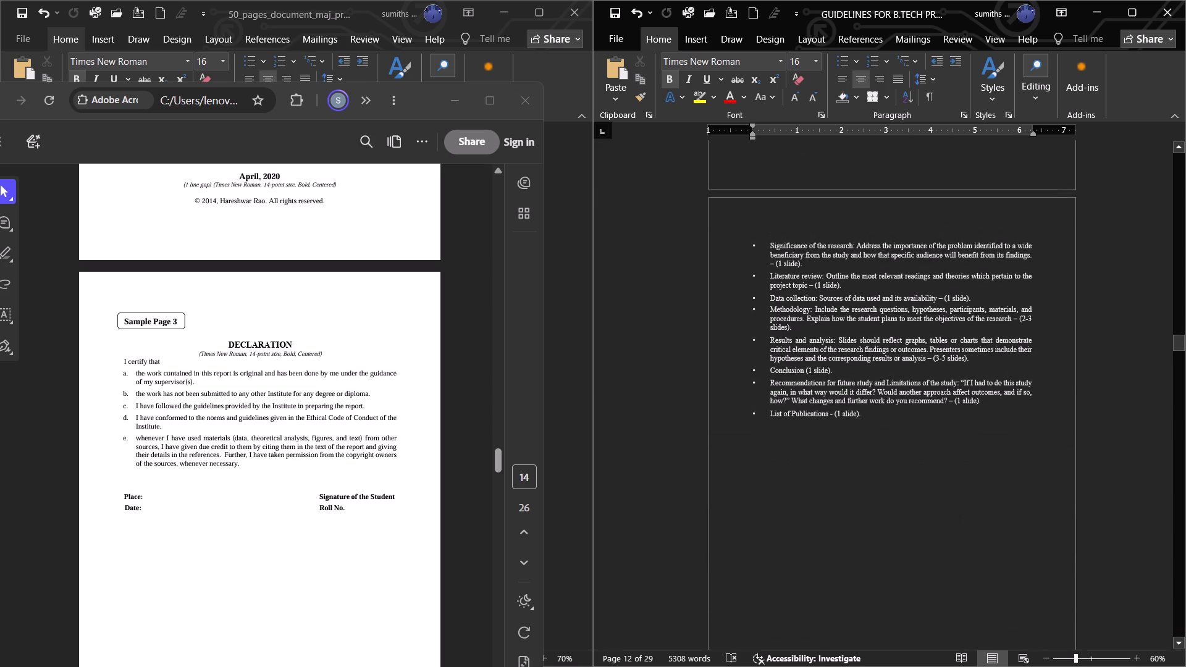
scroll(995, 359, "up", 6)
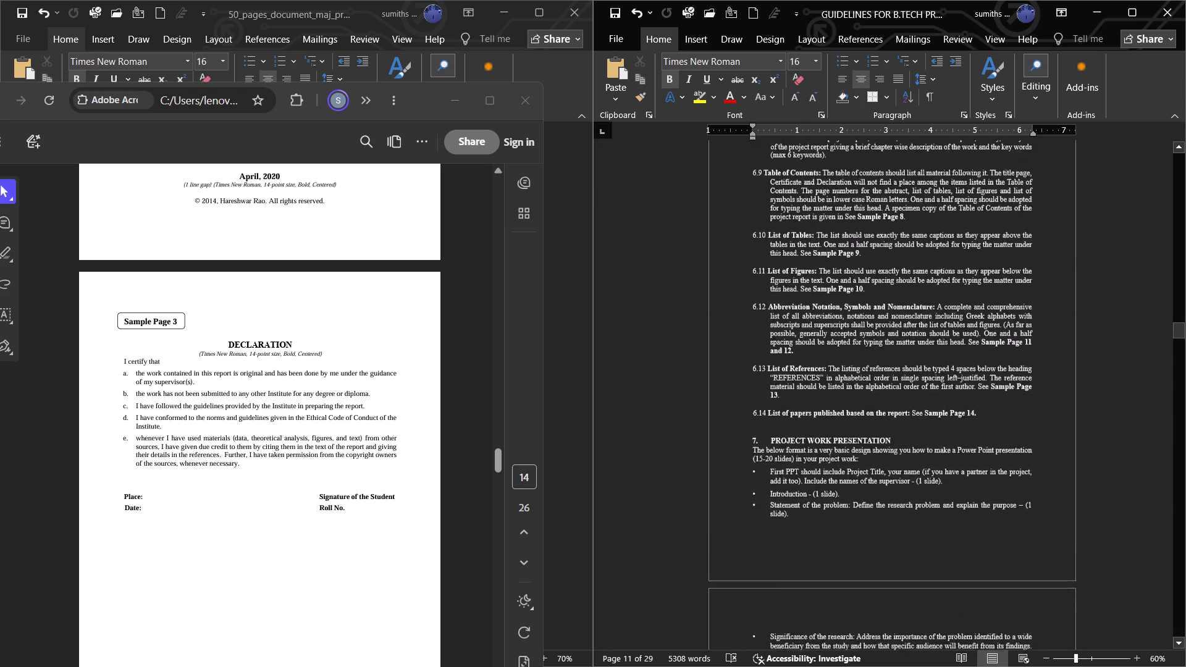
scroll(995, 359, "up", 7)
scroll(995, 359, "down", 4)
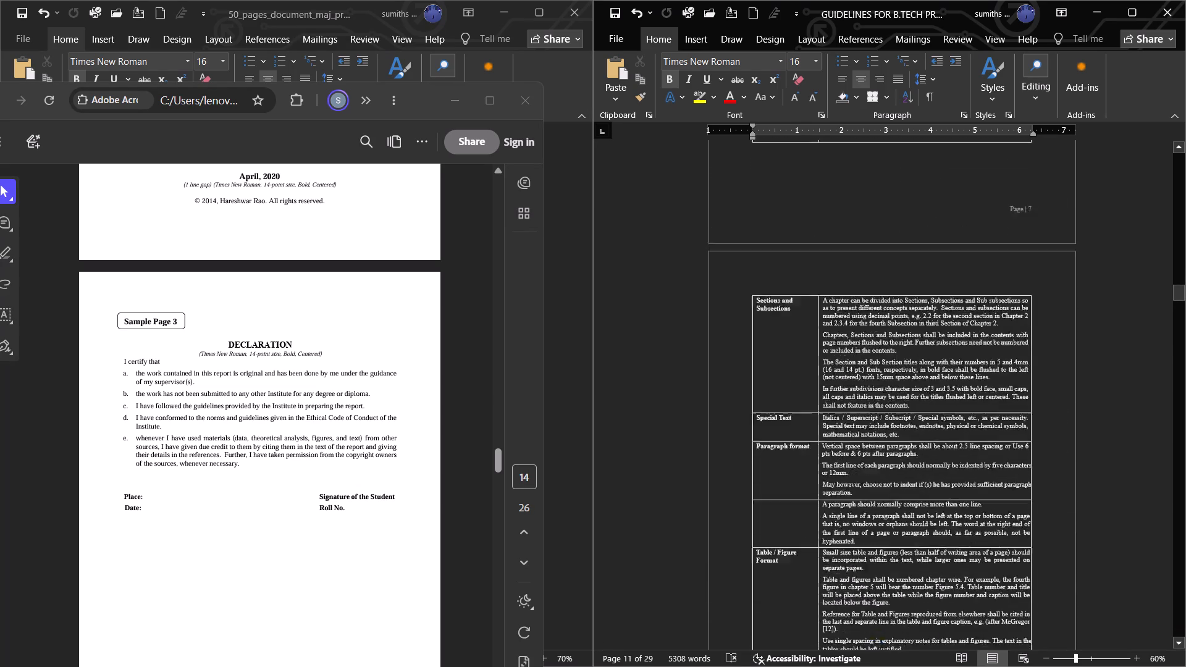
scroll(995, 359, "down", 16)
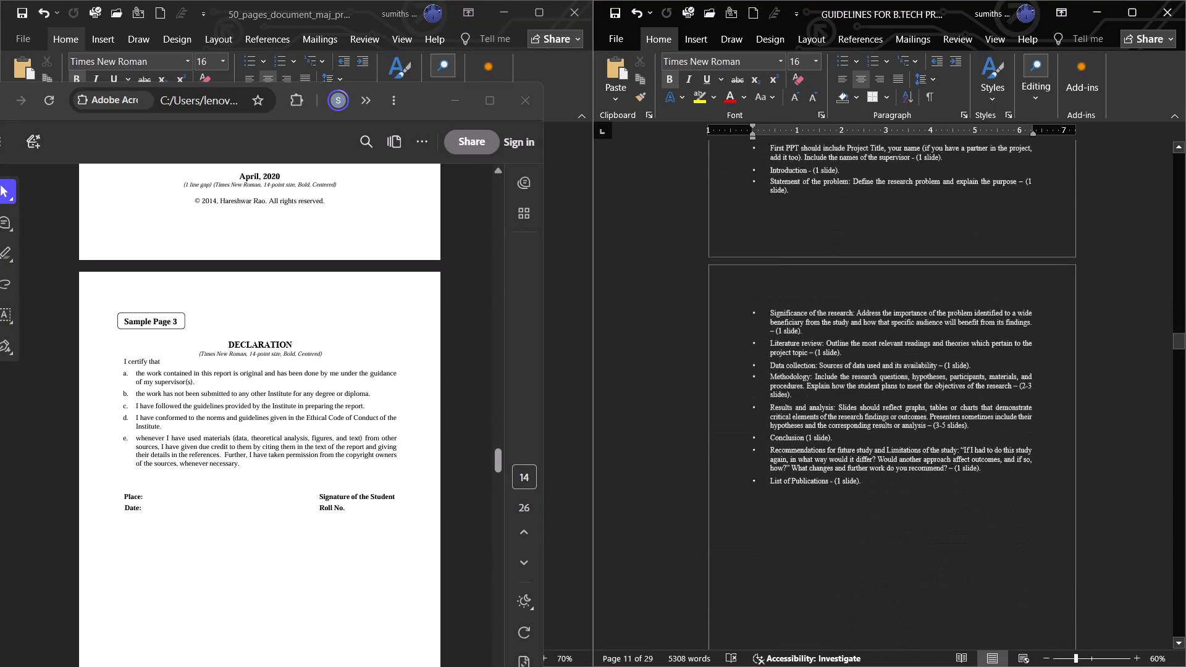
scroll(1014, 294, "down", 8)
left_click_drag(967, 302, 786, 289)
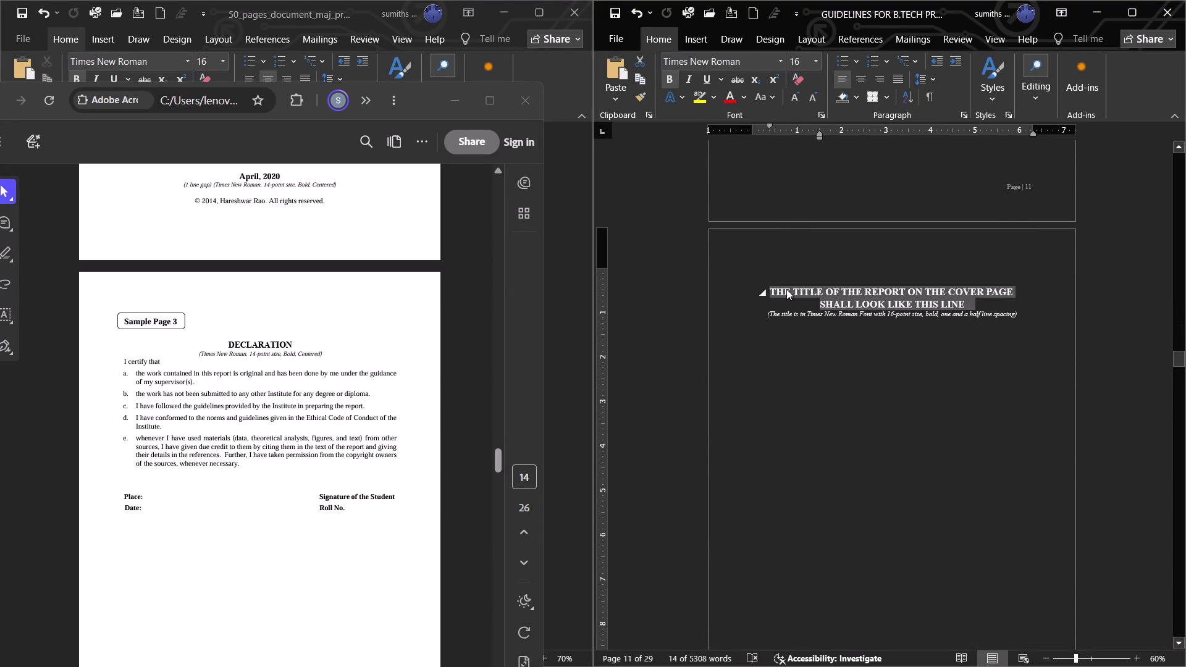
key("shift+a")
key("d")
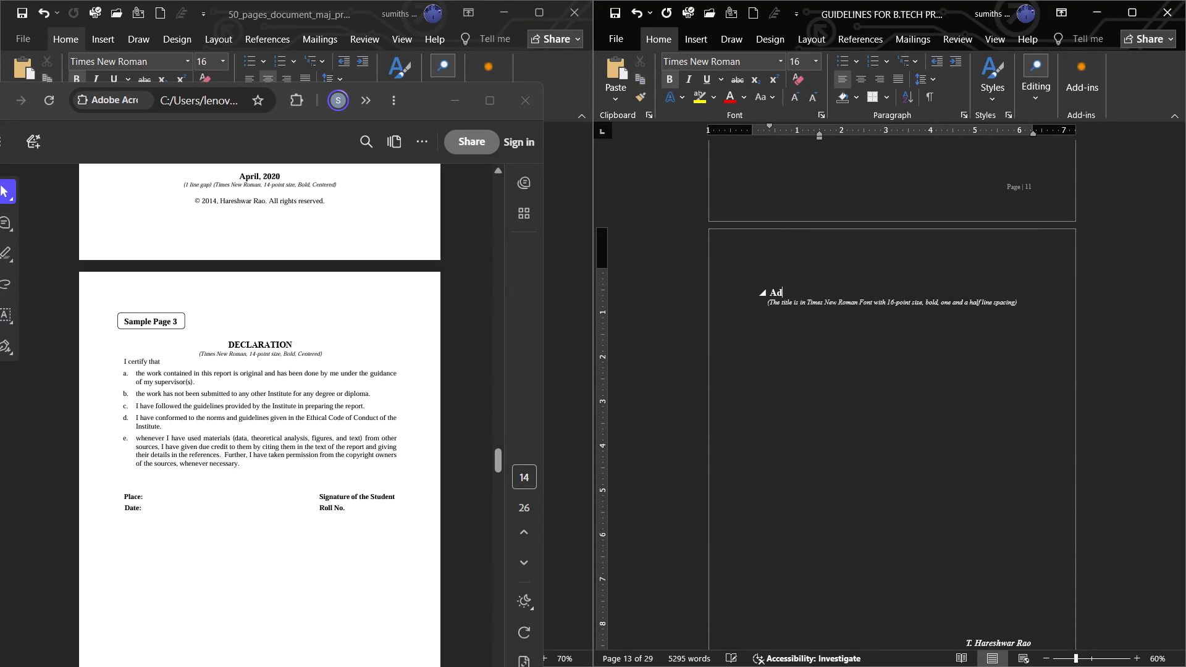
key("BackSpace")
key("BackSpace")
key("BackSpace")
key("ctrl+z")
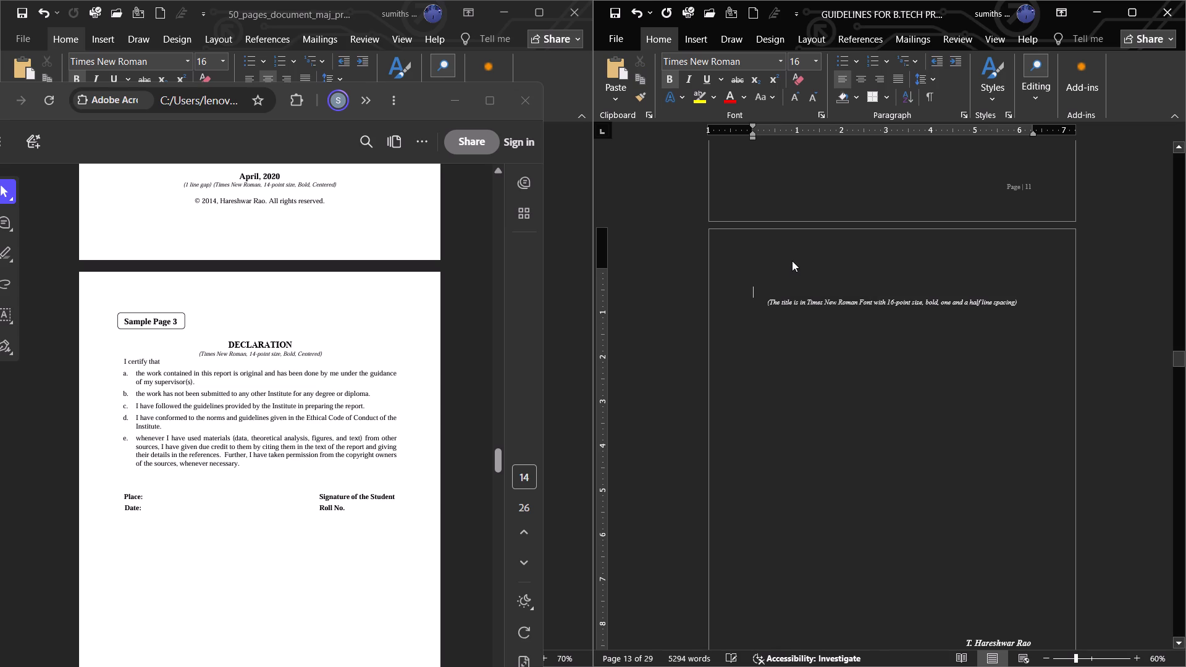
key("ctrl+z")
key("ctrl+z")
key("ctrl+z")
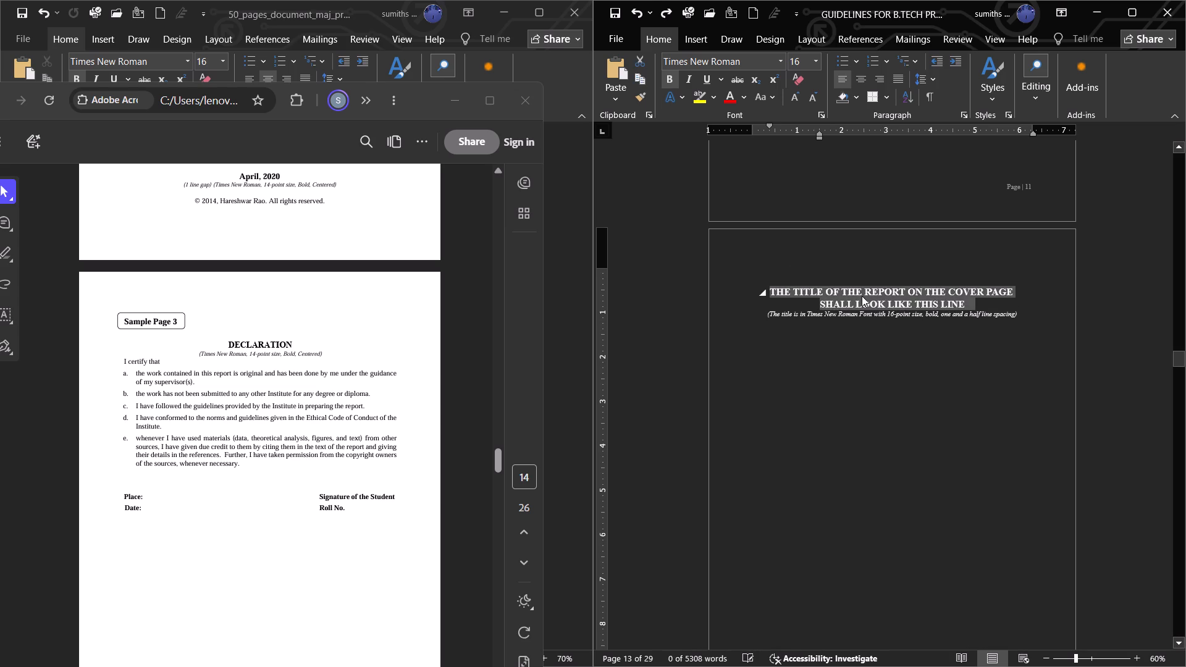
Insert "ADAPTIVE MULTI AGENT RL BASED DEBUGGING ECOSYSTEM" after "THE" in the cover page's placeholder title.
left_click(853, 296)
left_click(788, 293)
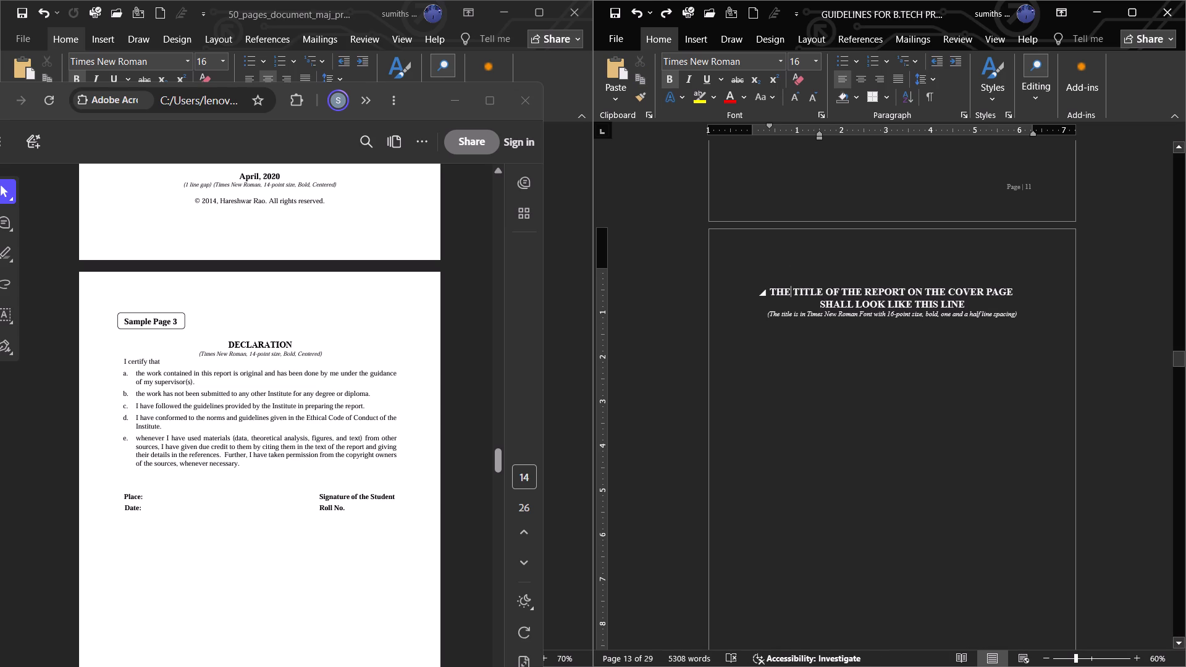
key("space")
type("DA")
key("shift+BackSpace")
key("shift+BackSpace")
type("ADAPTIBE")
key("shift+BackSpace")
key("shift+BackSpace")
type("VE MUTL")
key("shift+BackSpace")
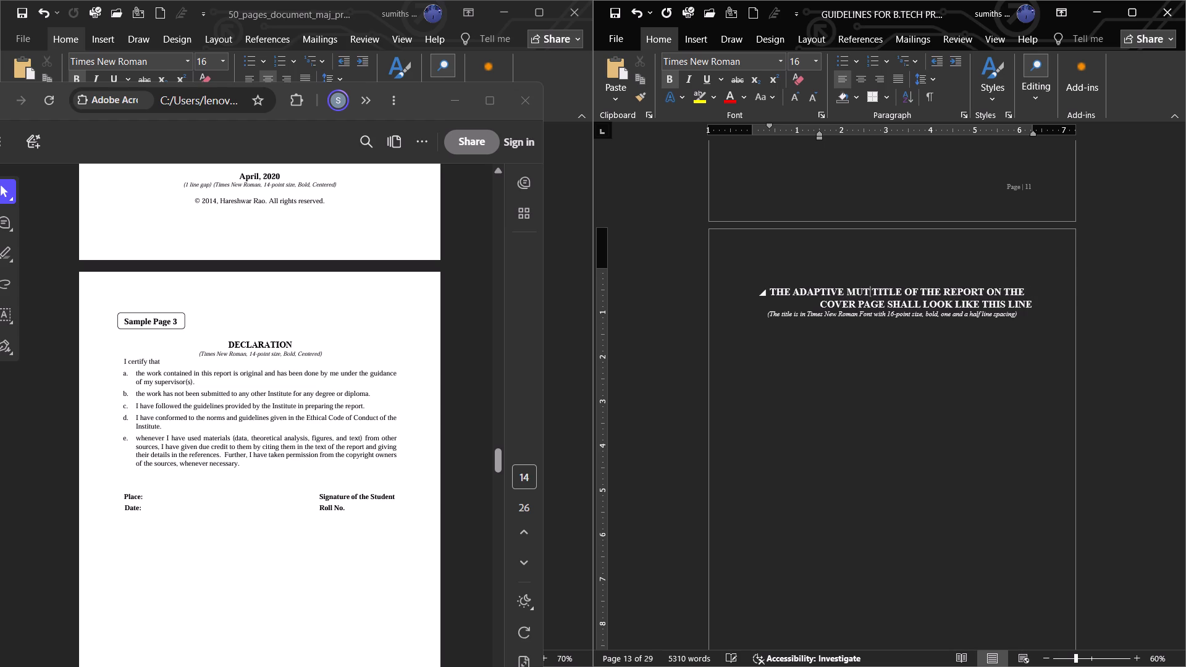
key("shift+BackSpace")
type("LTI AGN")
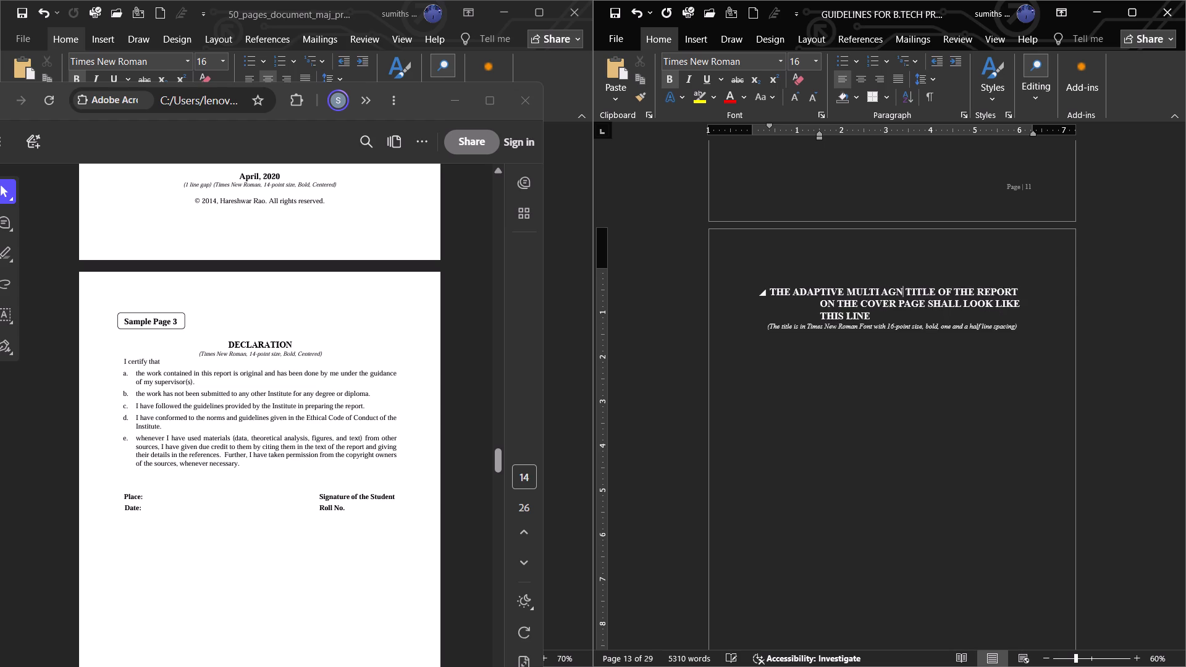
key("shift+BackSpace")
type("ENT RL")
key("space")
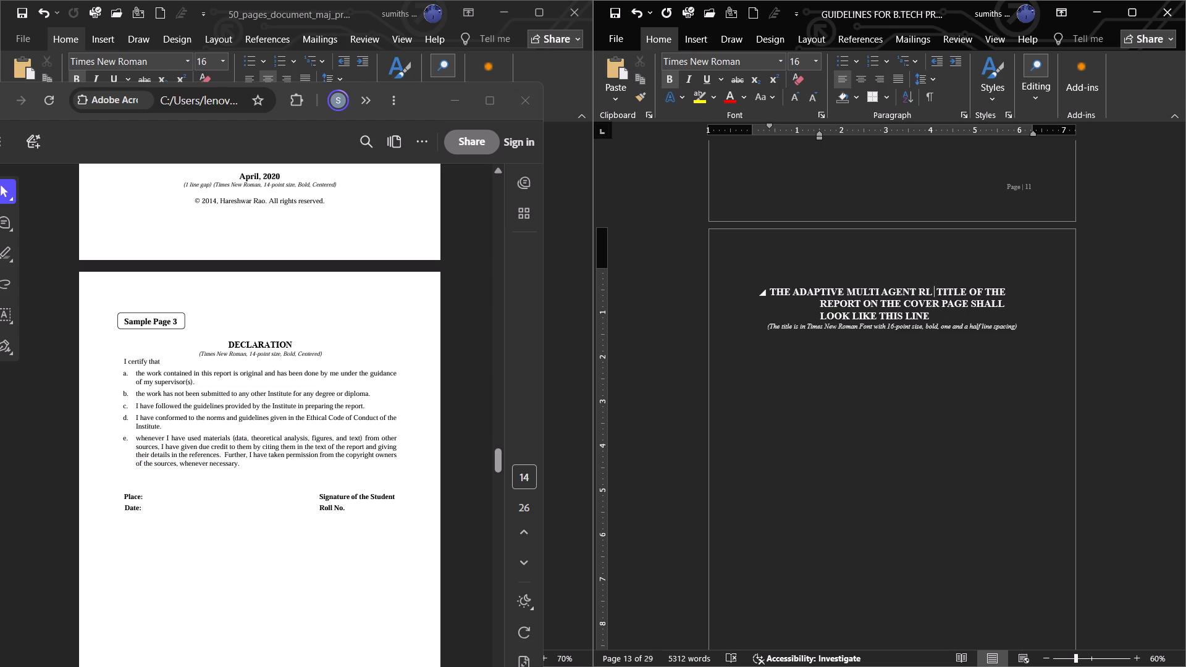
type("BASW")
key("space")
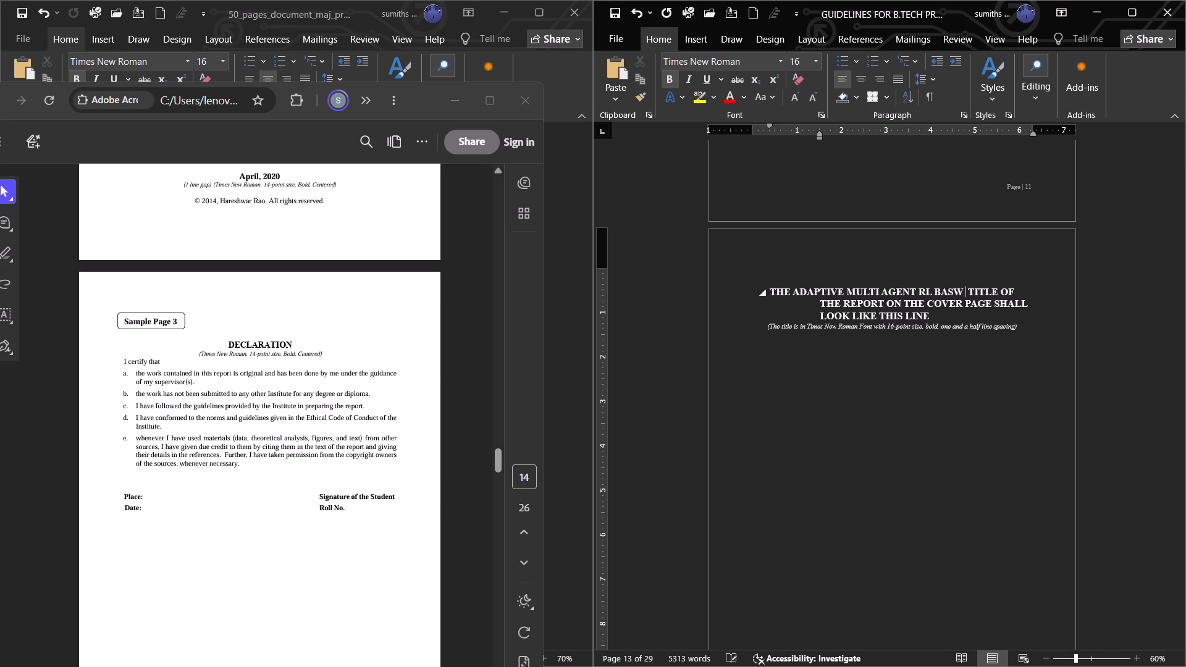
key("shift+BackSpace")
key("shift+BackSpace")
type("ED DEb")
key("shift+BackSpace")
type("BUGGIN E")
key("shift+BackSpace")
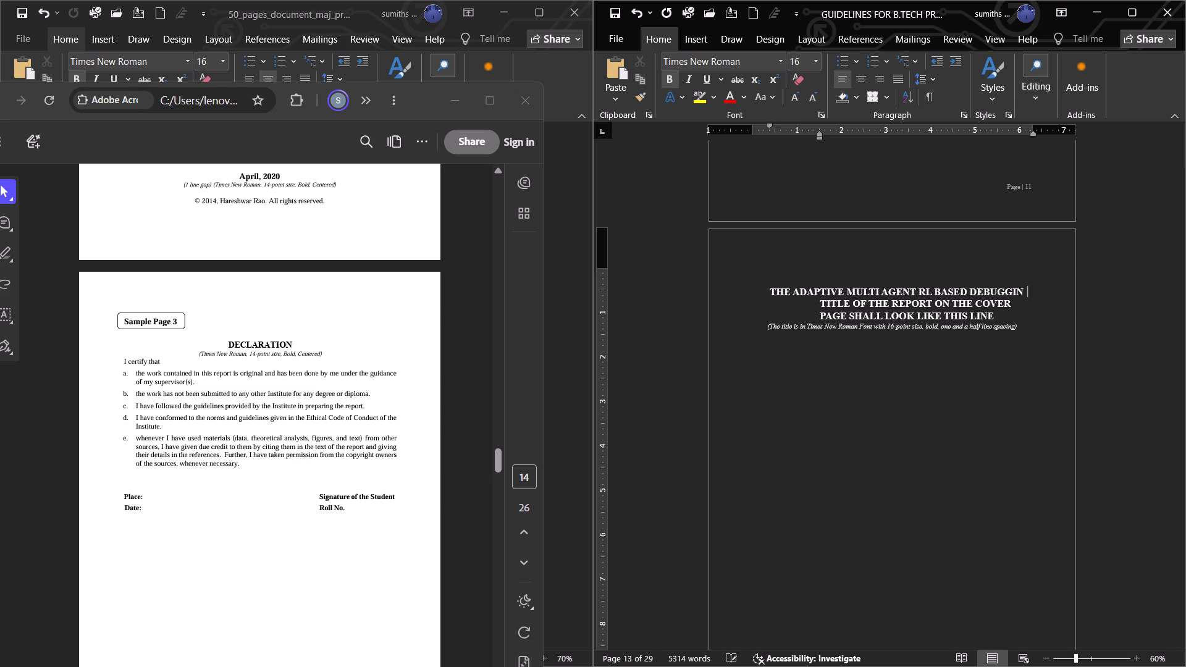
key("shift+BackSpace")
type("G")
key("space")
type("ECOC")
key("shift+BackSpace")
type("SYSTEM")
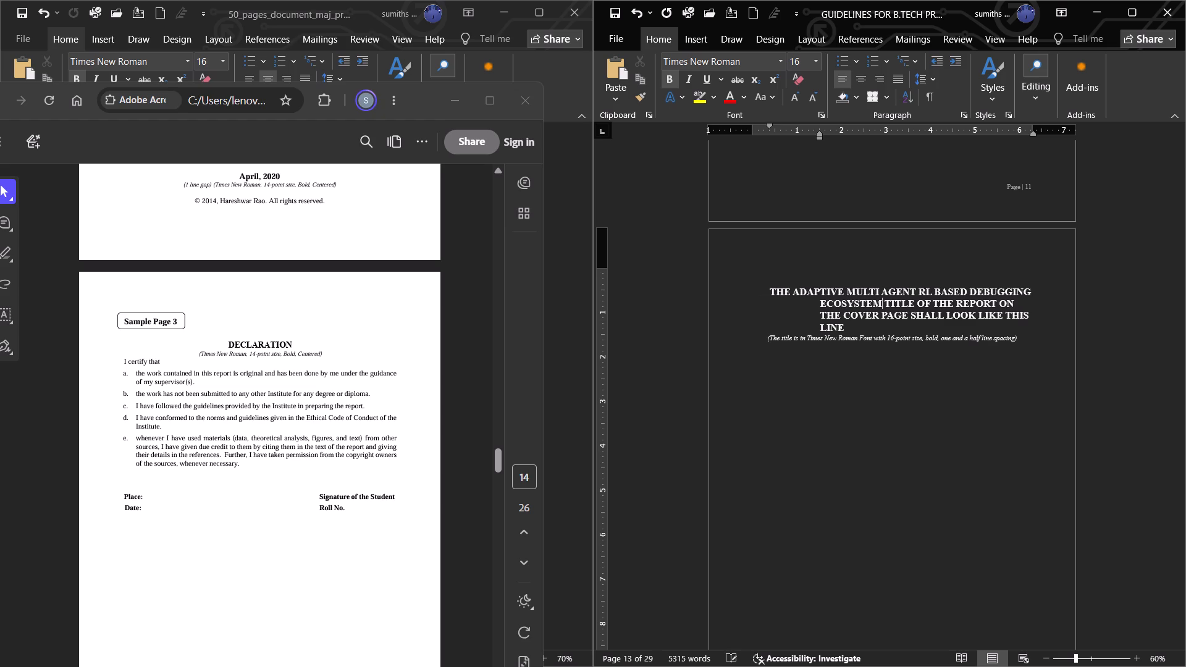
Delete the leftover placeholder text "TITLE OF THE REPORT ON THE COVER PAGE SHALL LOOK LIKE THIS LINE" after "ECOSYSTEM" on the cover page.
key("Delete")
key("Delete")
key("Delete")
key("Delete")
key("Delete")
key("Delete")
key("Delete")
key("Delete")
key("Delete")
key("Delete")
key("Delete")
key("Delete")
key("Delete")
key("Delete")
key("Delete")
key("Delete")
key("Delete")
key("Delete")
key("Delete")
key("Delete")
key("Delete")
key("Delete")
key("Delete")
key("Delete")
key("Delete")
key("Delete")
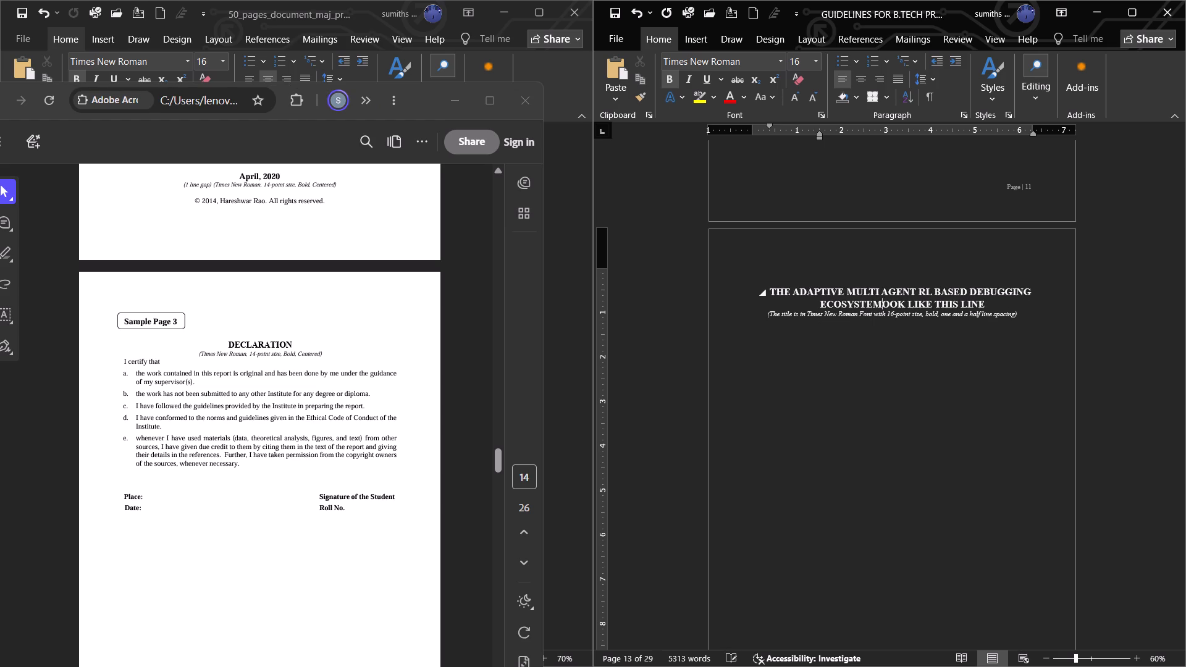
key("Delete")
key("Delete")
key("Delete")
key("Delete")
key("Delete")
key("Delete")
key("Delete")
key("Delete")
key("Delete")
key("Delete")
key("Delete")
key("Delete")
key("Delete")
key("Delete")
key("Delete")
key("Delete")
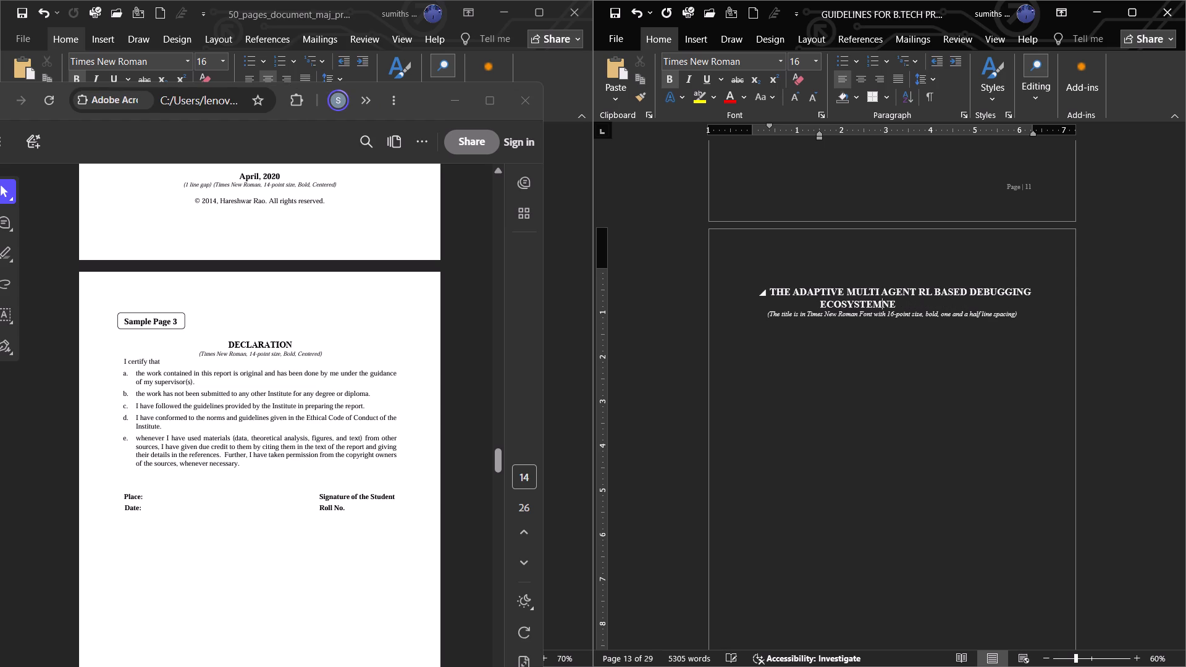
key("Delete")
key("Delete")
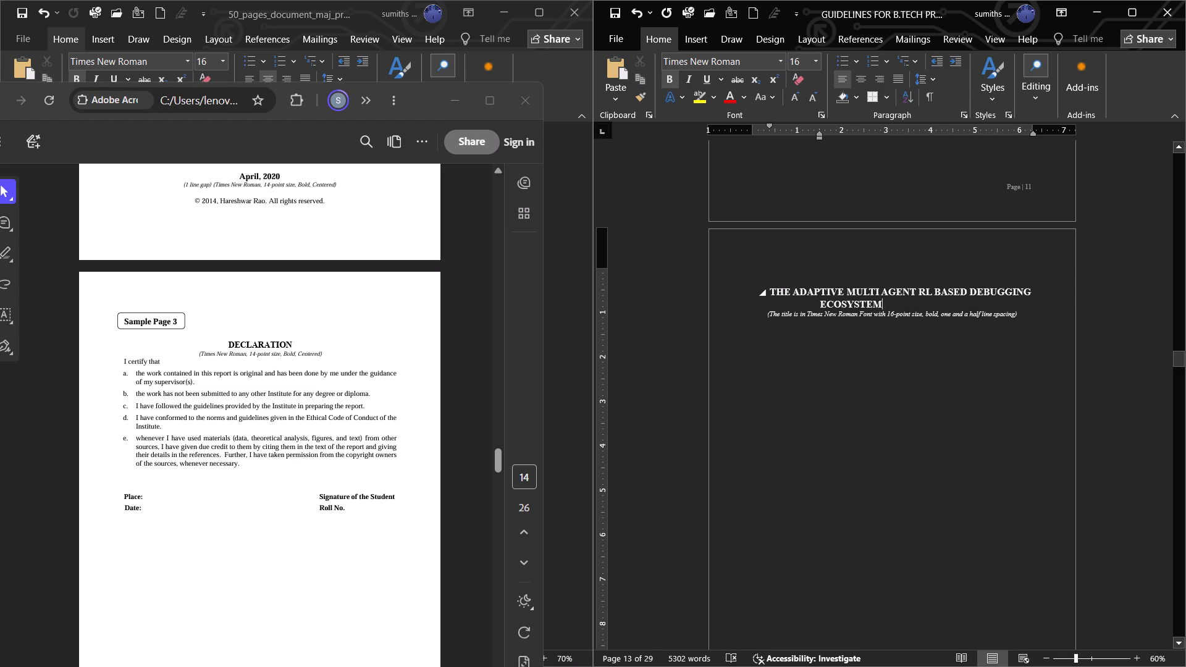
Centre the cover page's title and reset its left and first-line indents to 0.
left_click(789, 296)
left_click(883, 305)
left_click(866, 79)
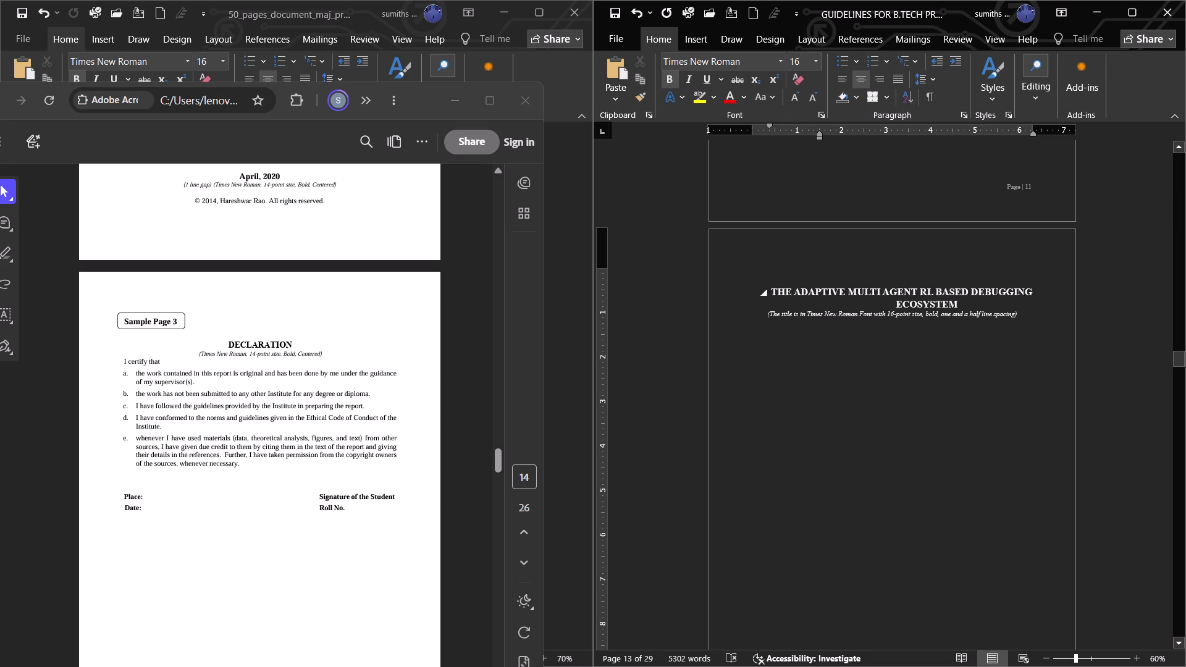
left_click_drag(820, 133, 817, 133)
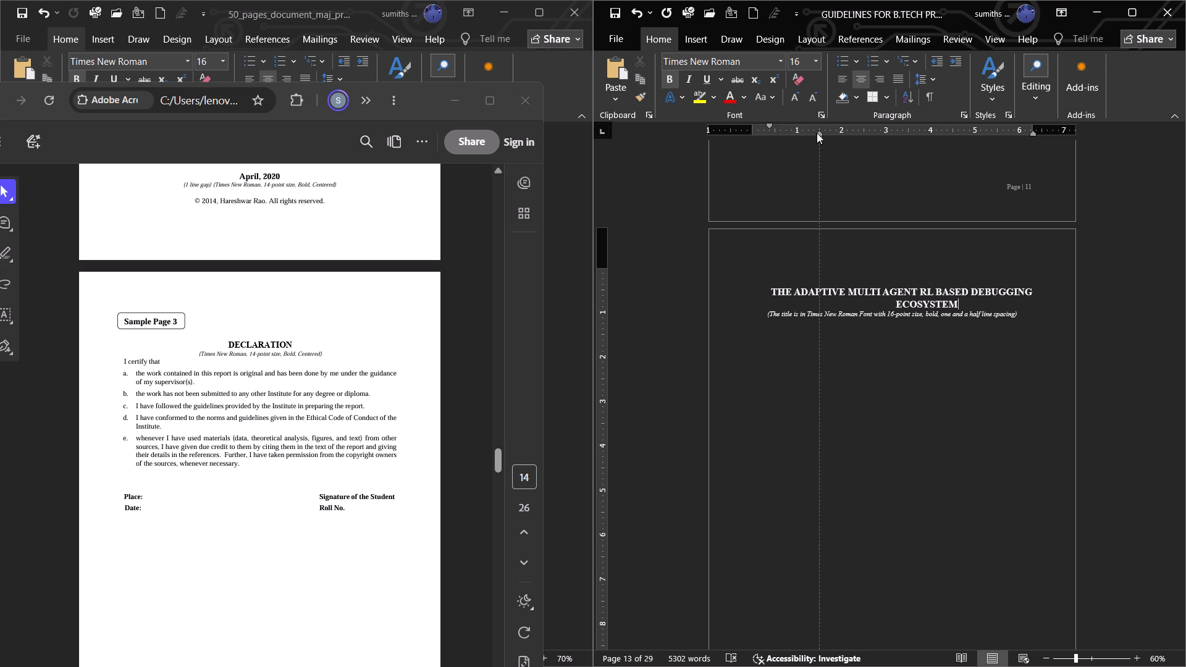
left_click_drag(817, 133, 752, 131)
left_click_drag(770, 124, 759, 124)
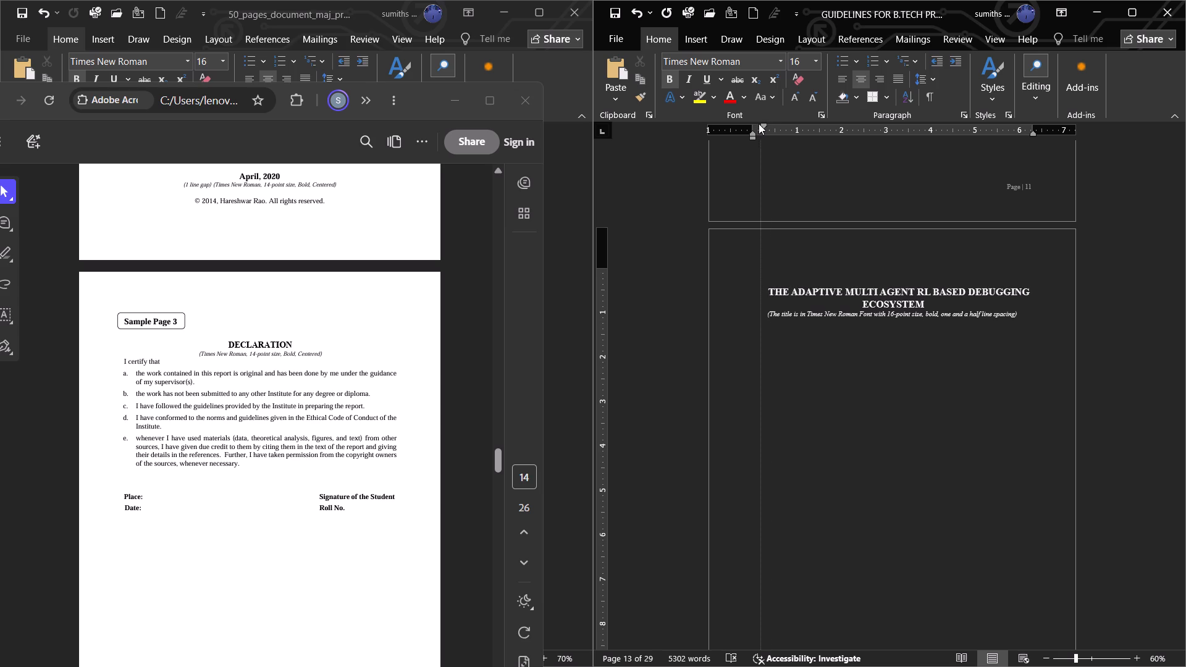
left_click_drag(759, 124, 752, 124)
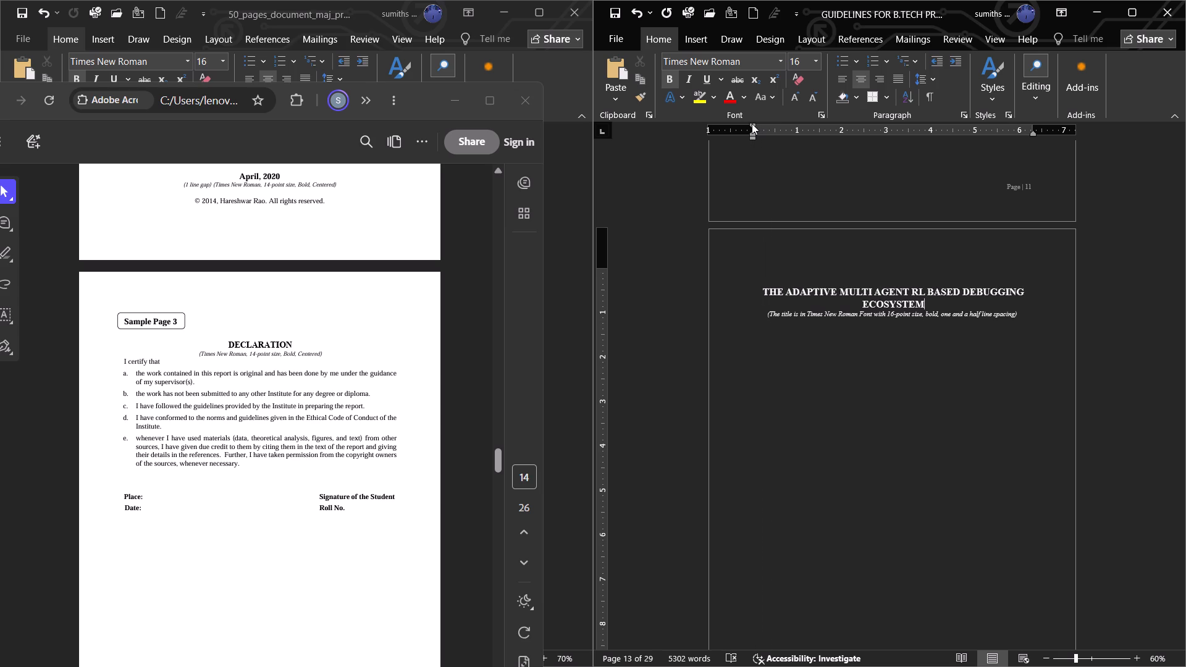
left_click(813, 294)
Delete the italic formatting note about the 16-point title font beneath the cover page's title, and save the document.
scroll(810, 271, "up", 1)
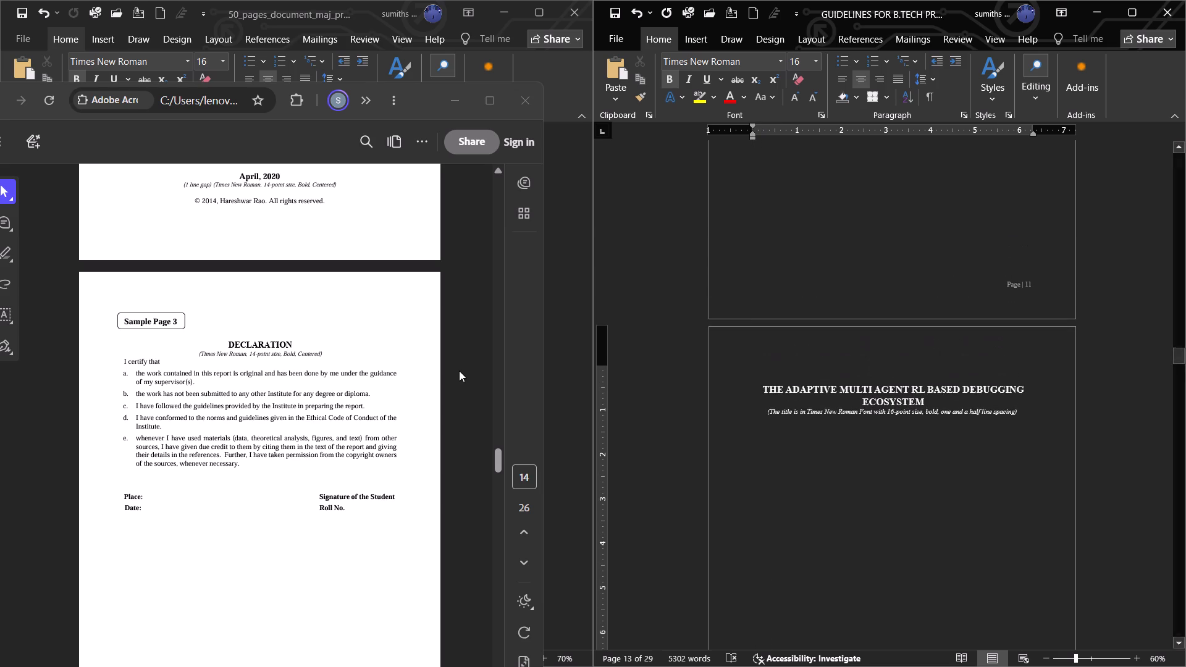
scroll(458, 370, "up", 12)
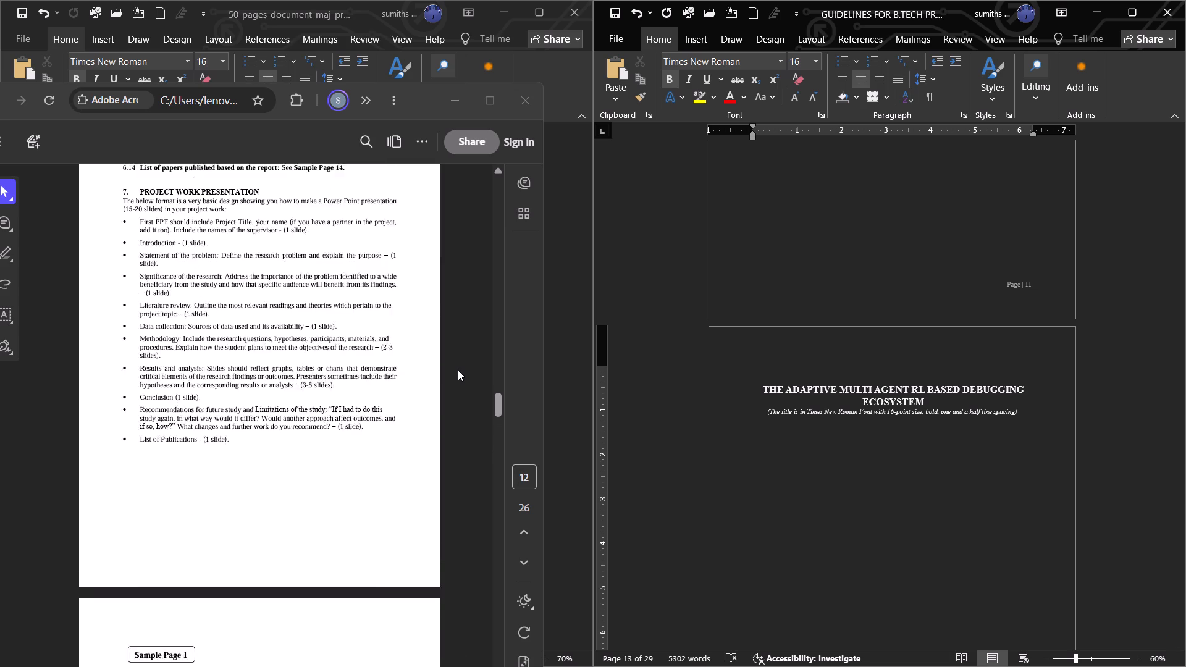
scroll(458, 370, "down", 1)
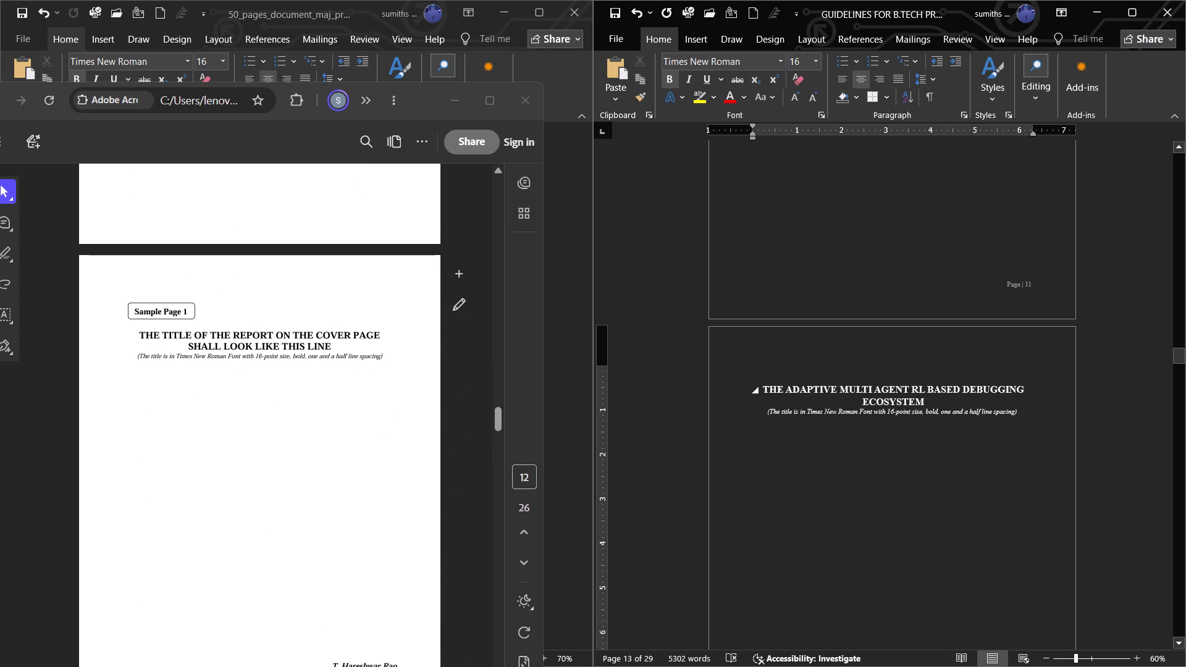
scroll(959, 396, "down", 1)
scroll(432, 401, "down", 1)
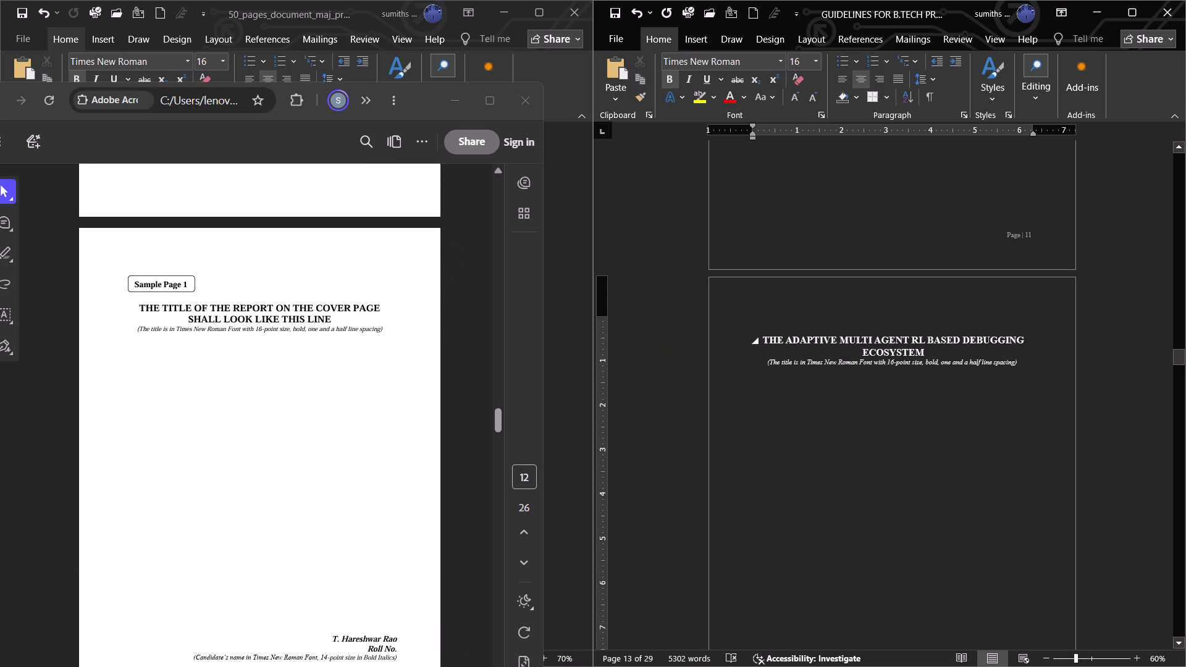
scroll(837, 356, "down", 1)
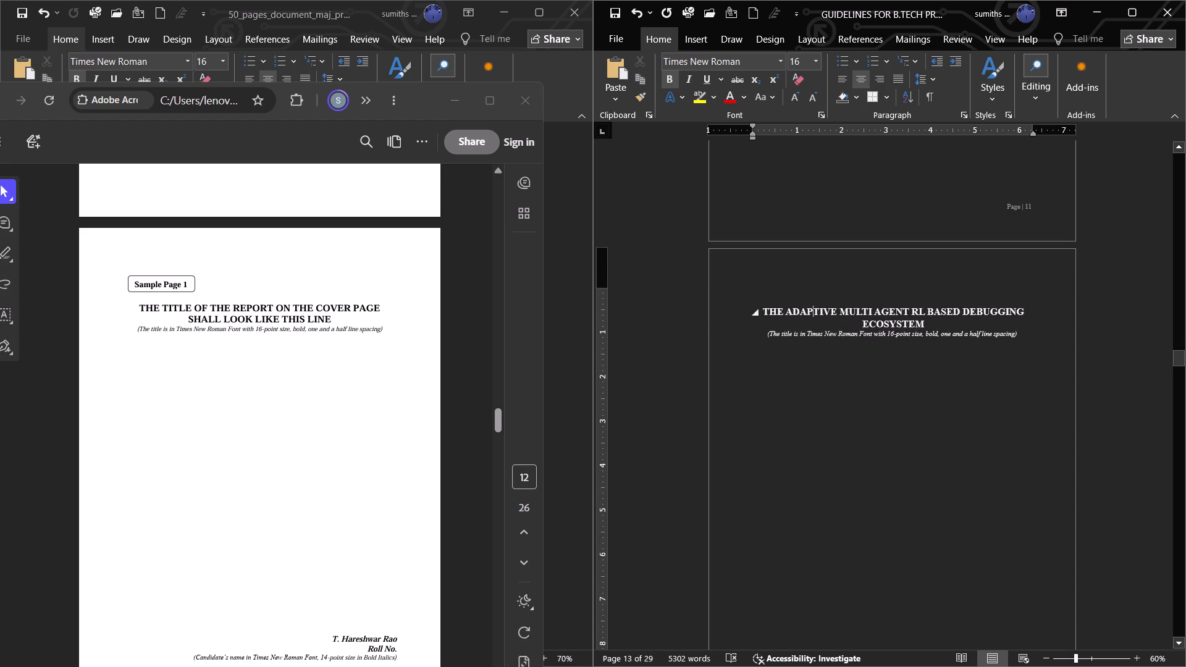
left_click_drag(1016, 335, 907, 337)
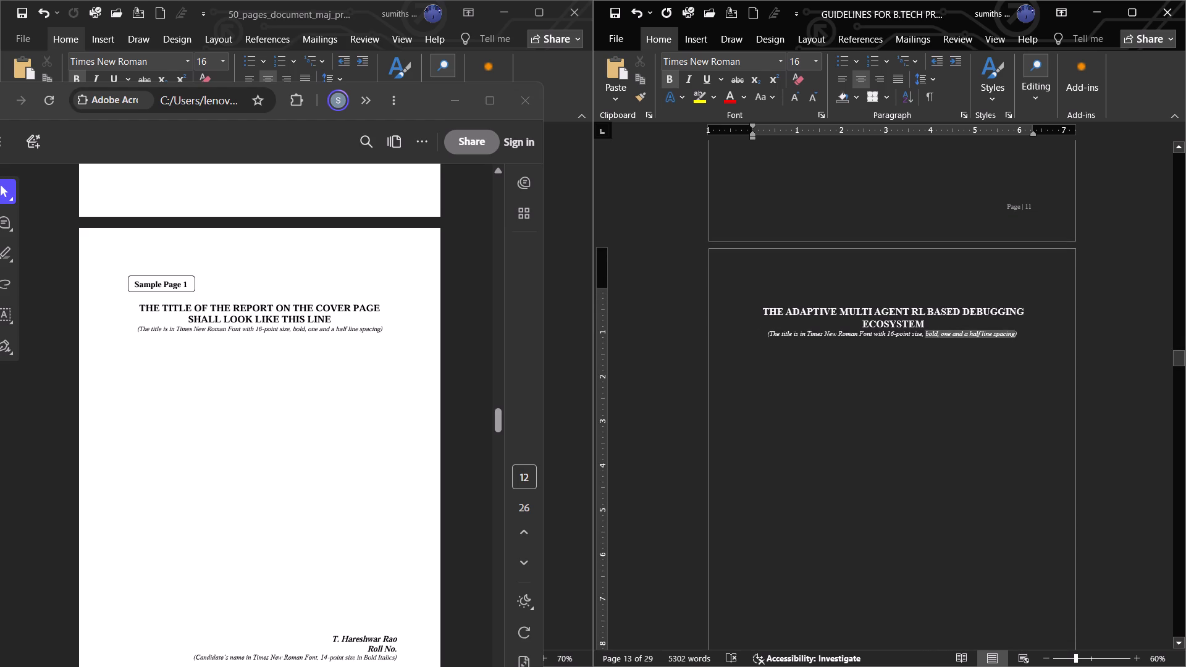
left_click_drag(907, 337, 769, 337)
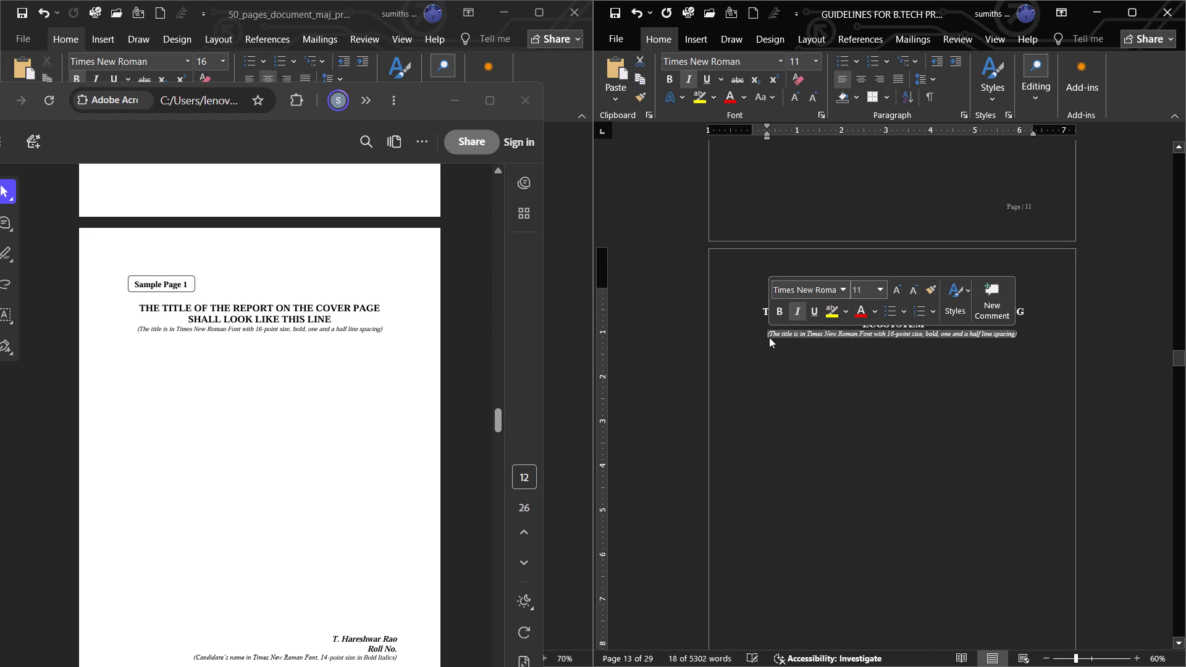
key("BackSpace")
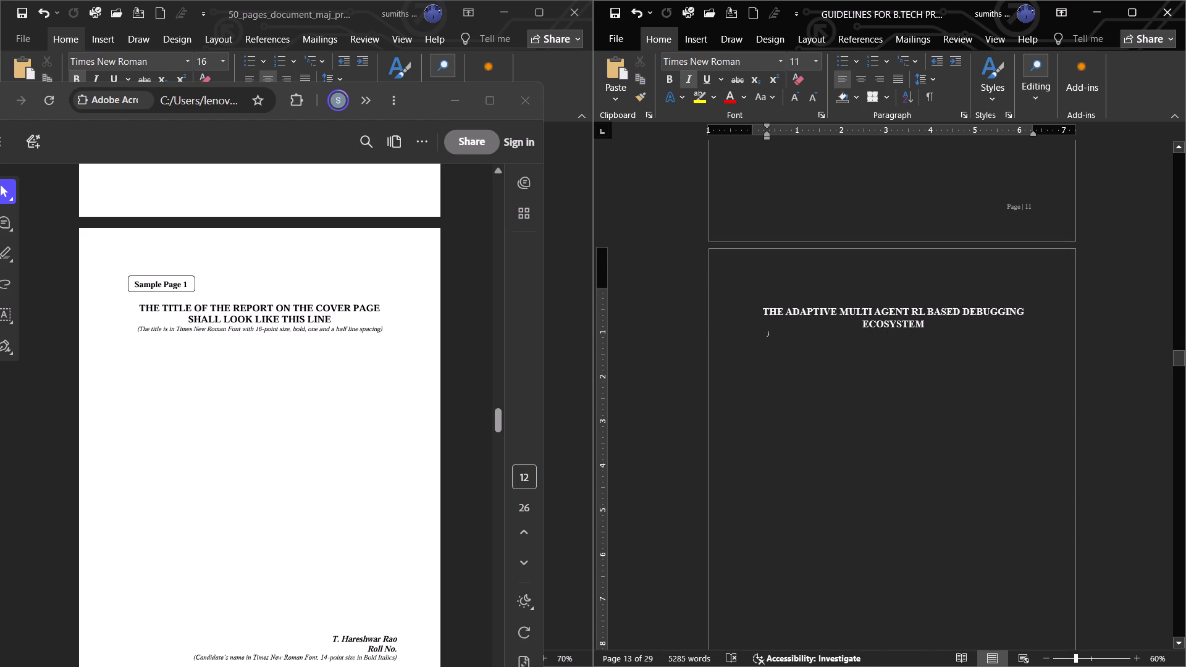
key("Delete")
key("ctrl+s")
key("ctrl+s")
key("ctrl+s")
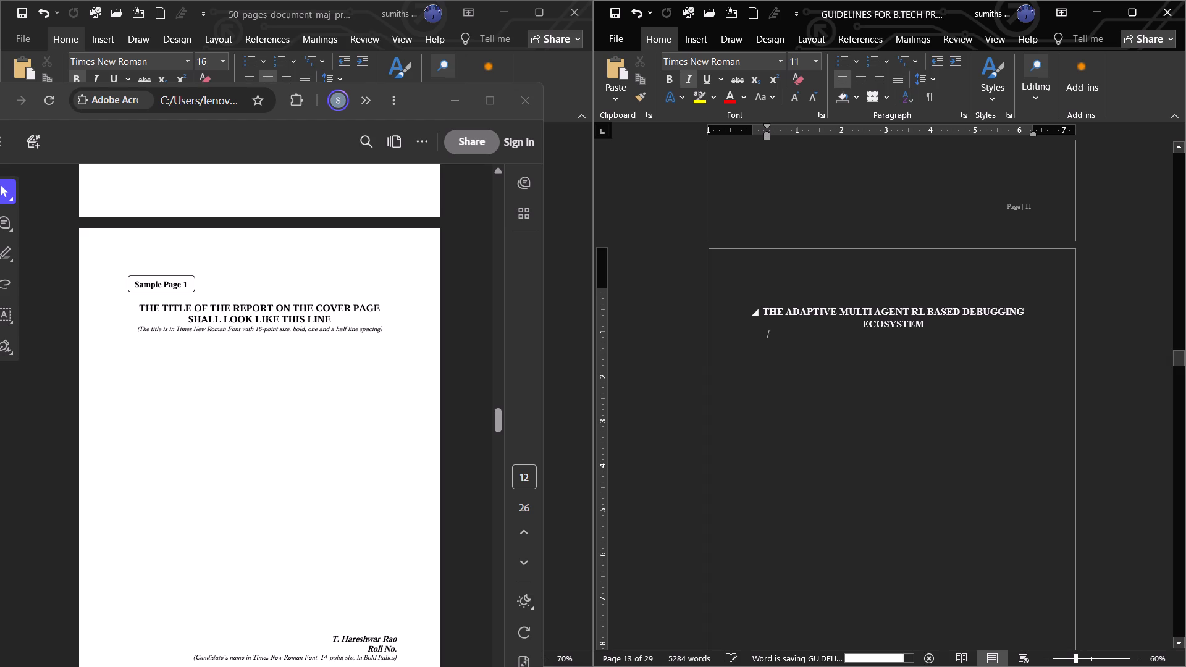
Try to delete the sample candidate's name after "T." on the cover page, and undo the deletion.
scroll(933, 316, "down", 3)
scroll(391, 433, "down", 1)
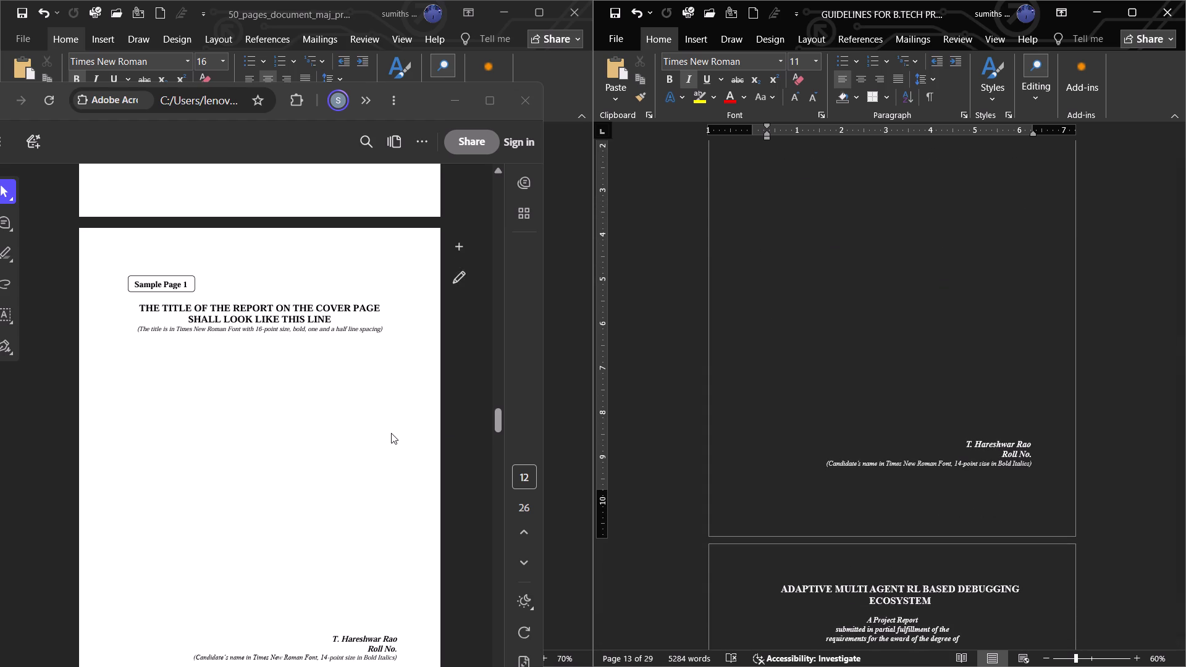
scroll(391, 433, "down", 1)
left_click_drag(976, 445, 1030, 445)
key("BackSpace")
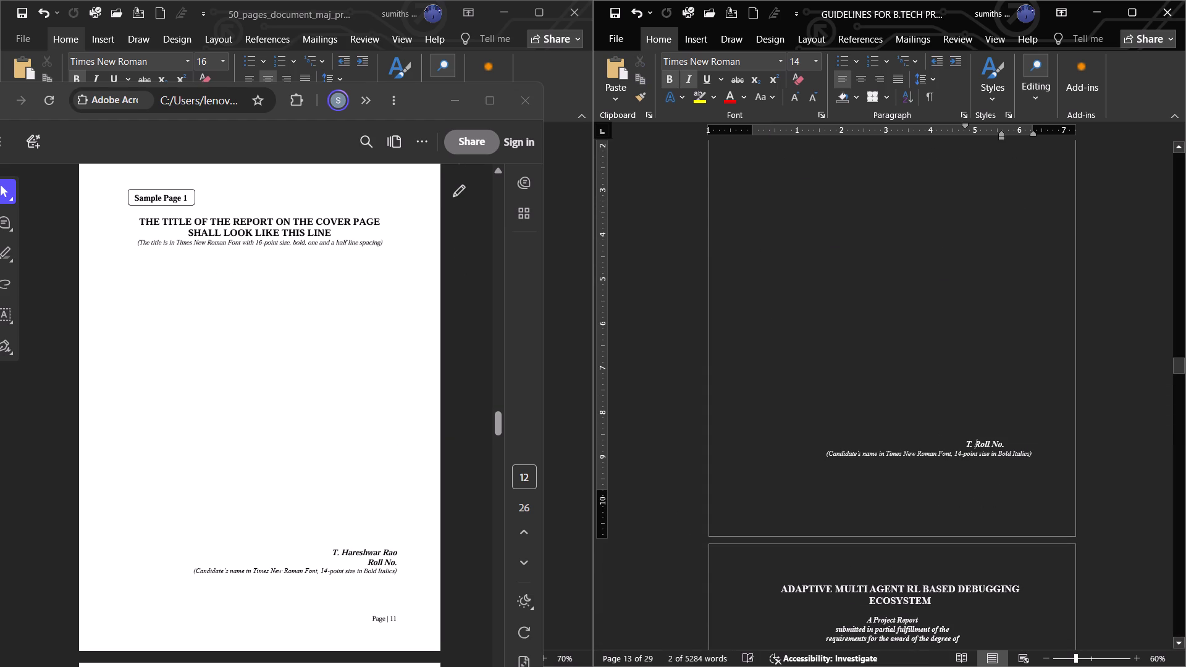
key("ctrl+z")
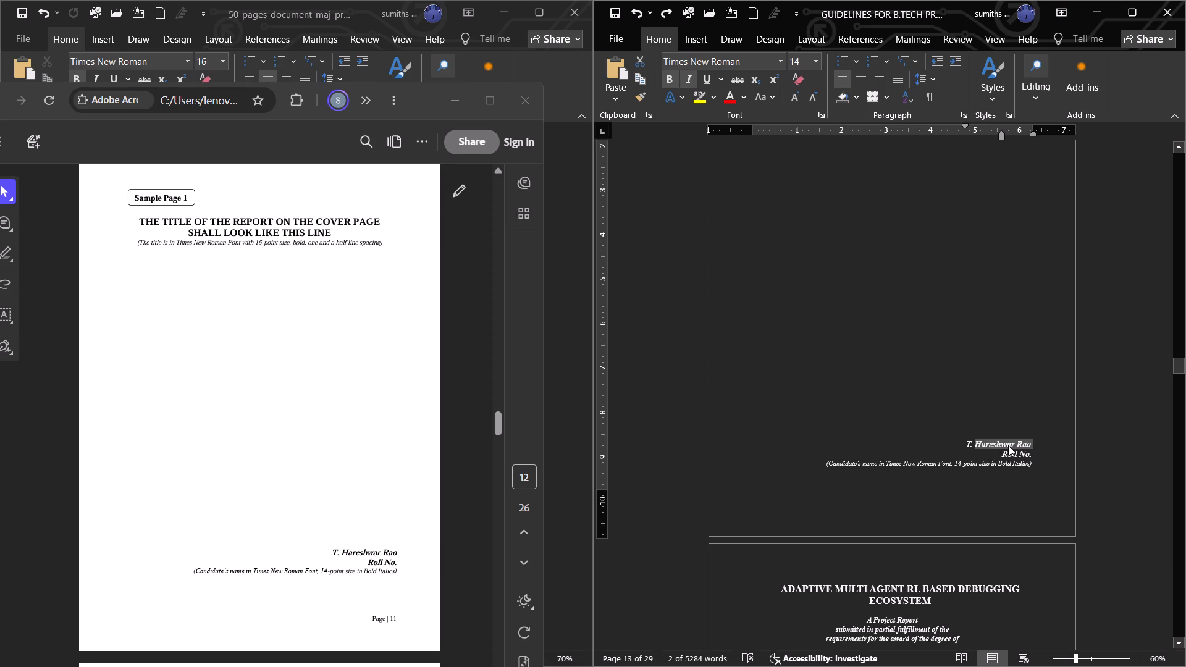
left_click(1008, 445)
Delete the surname after "© 2026," in the title page's copyright line, keeping a space before the remaining name.
scroll(1008, 445, "down", 1)
scroll(865, 482, "down", 3)
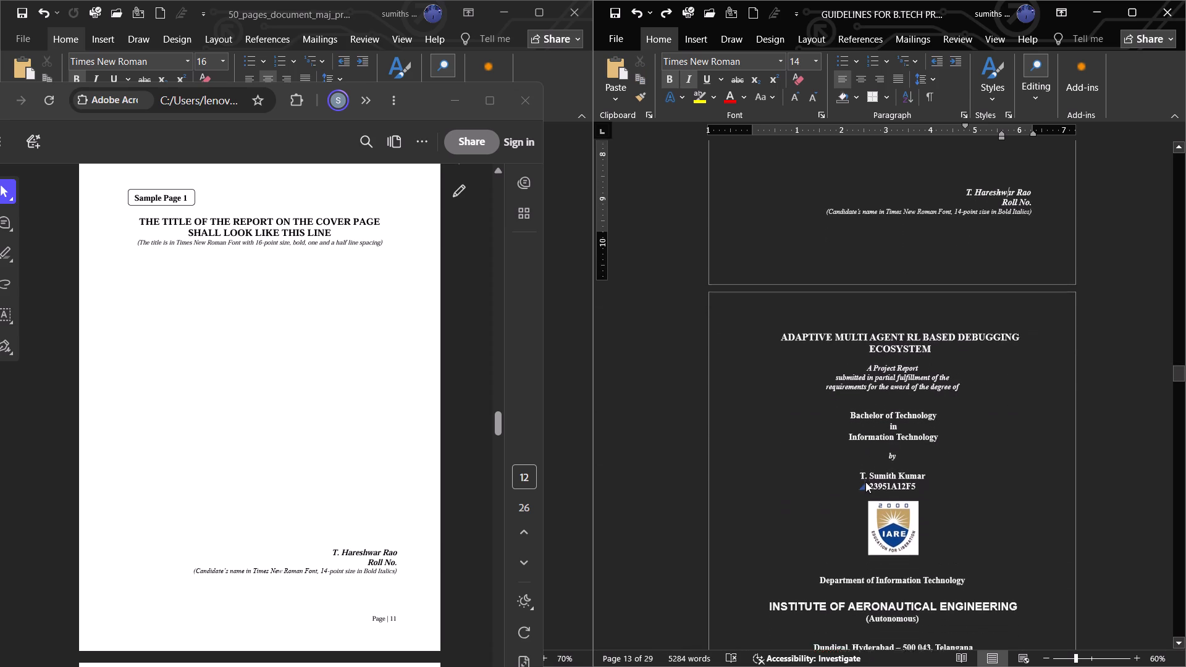
scroll(953, 422, "down", 1)
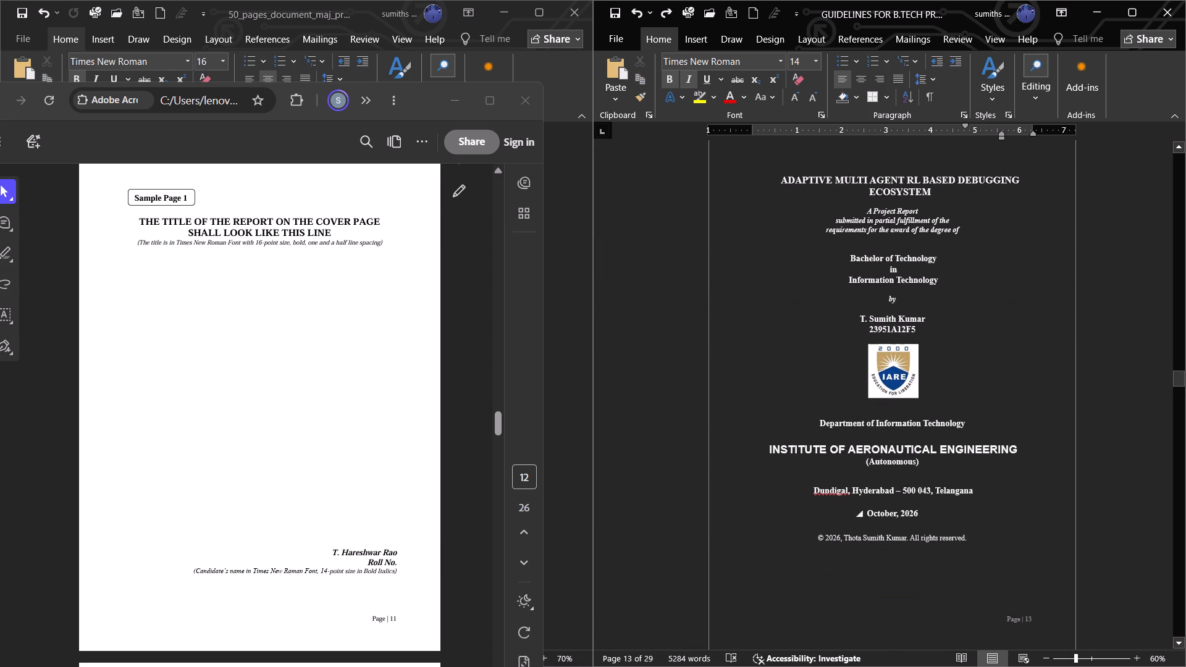
left_click(861, 539)
scroll(227, 534, "down", 4)
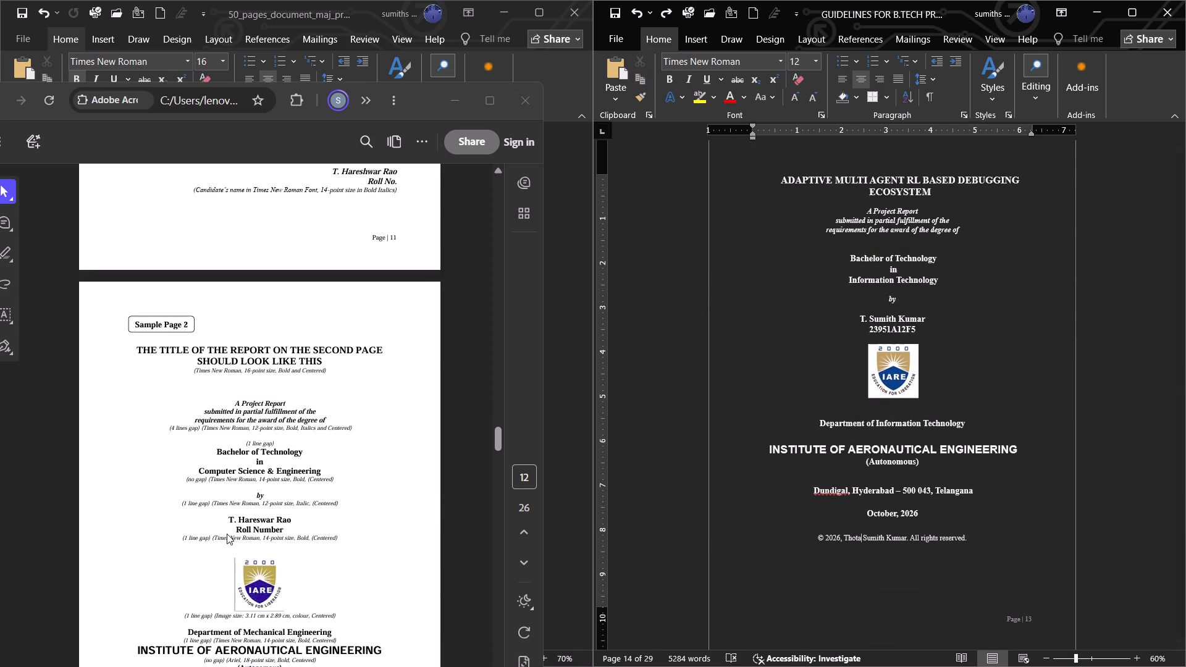
scroll(227, 534, "up", 2)
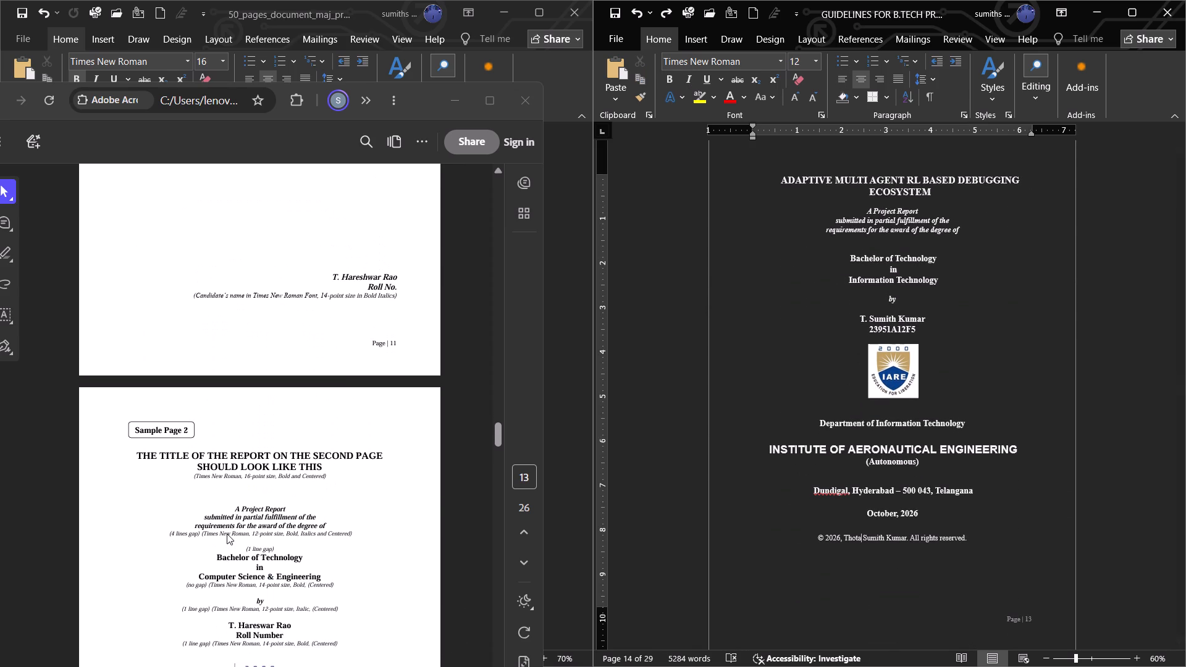
scroll(227, 534, "up", 1)
key("BackSpace")
key("BackSpace")
key("BackSpace")
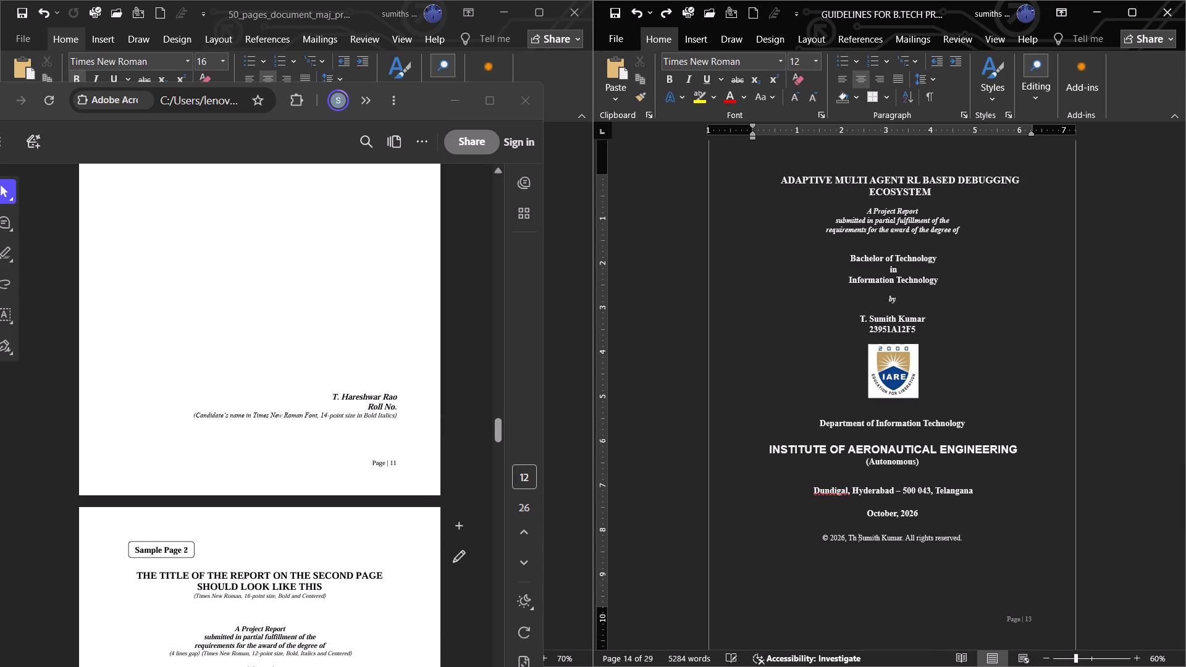
key("BackSpace")
key("BackSpace")
key("BackSpace")
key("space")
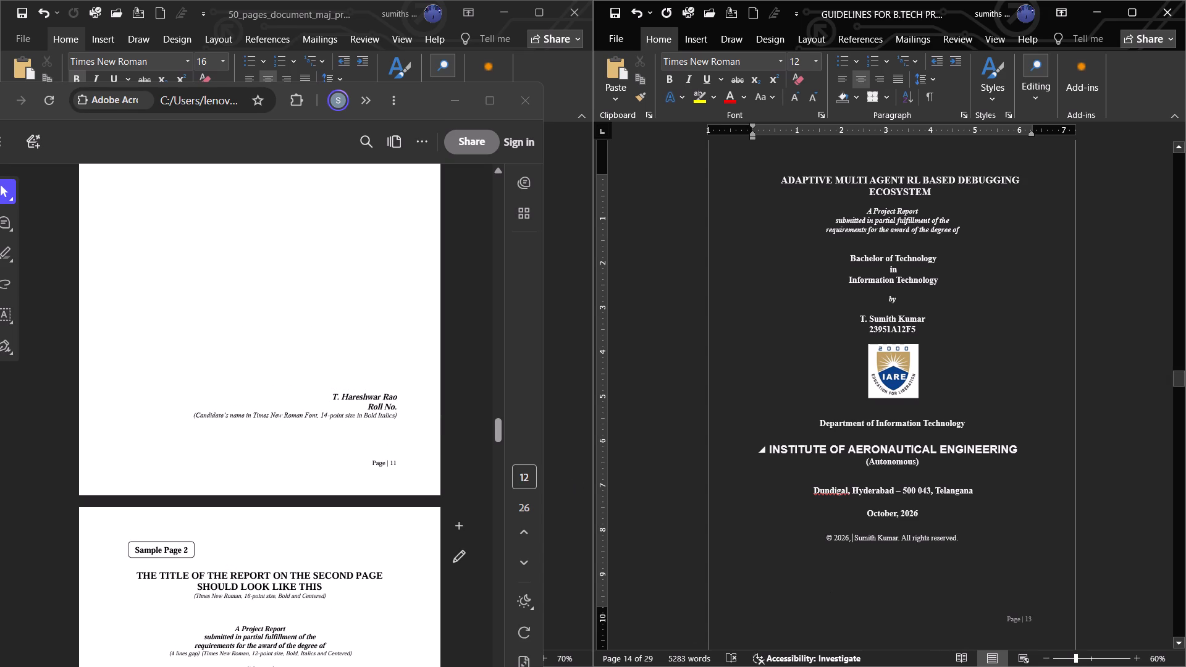
Compare the report's title page and cover page with Sample Page 2 and Sample Page 1 of the guidelines.
scroll(193, 547, "down", 1)
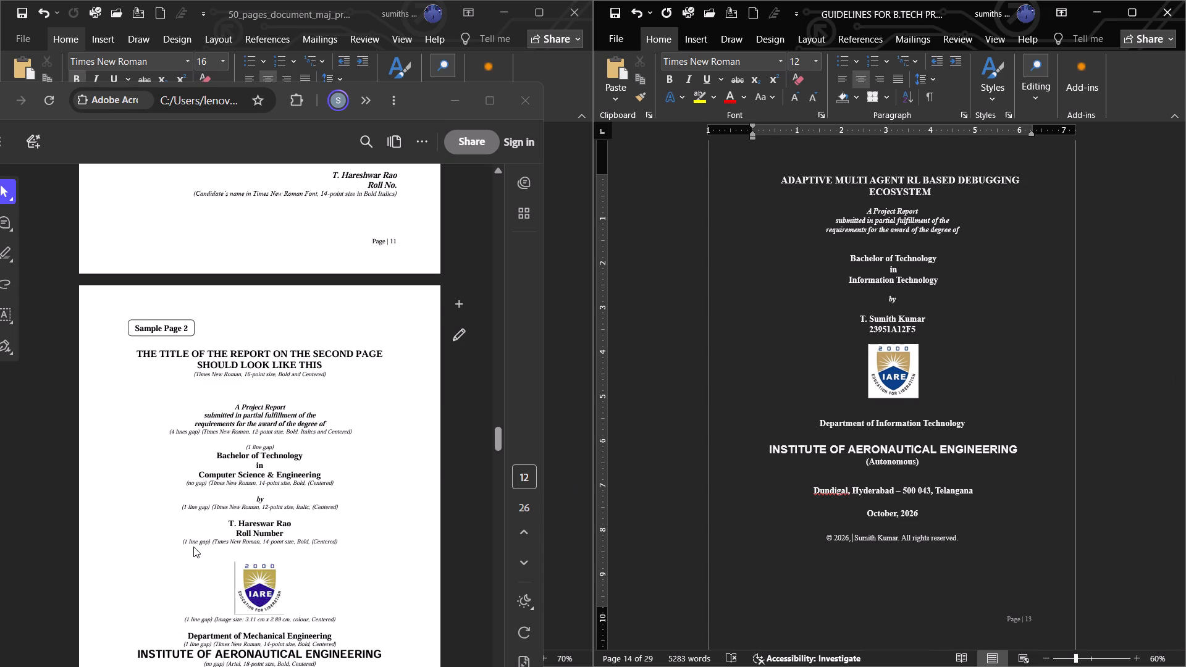
scroll(193, 547, "down", 3)
scroll(193, 547, "up", 1)
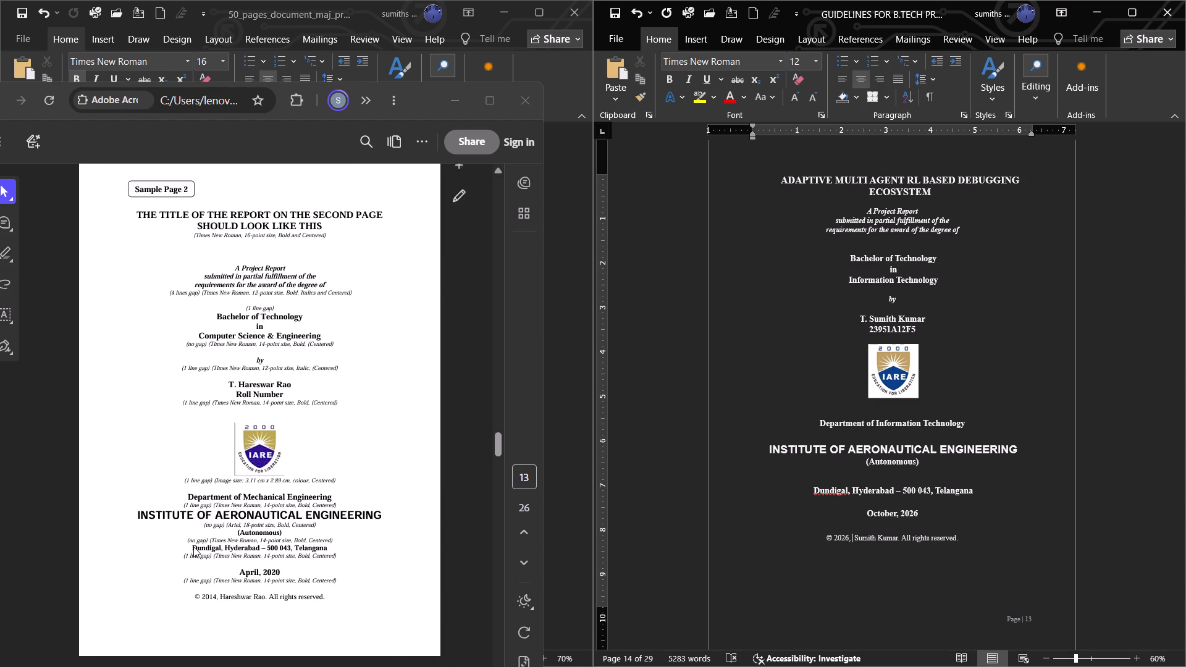
scroll(193, 547, "up", 4)
scroll(770, 337, "up", 1)
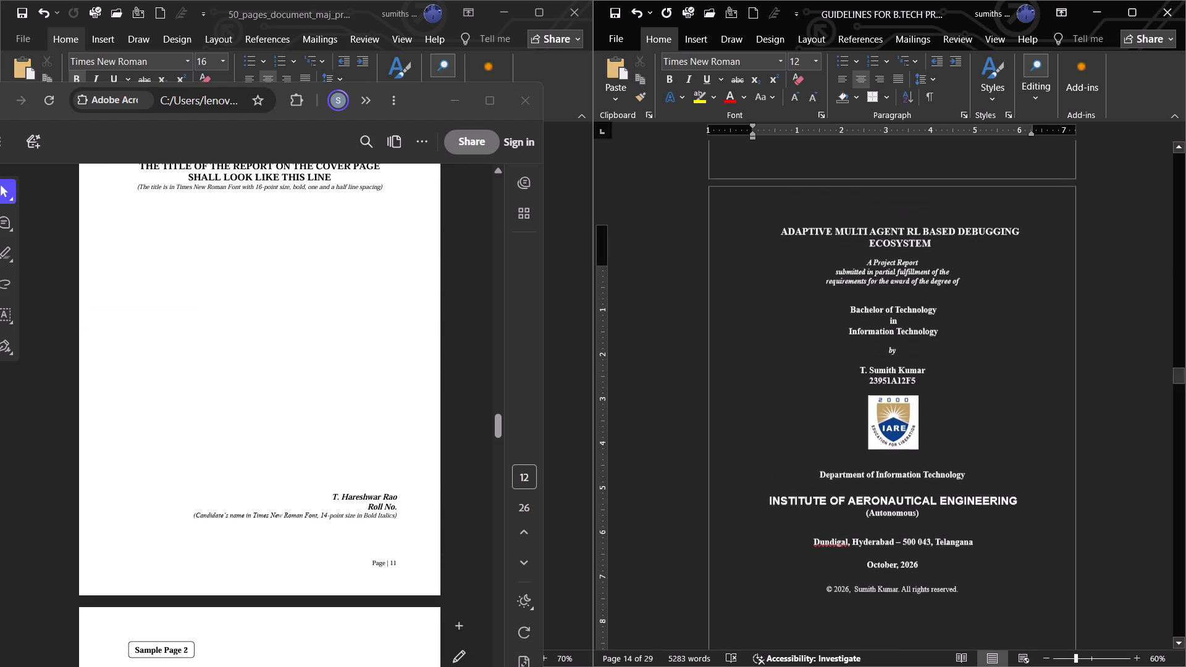
scroll(233, 467, "up", 1)
scroll(796, 312, "up", 2)
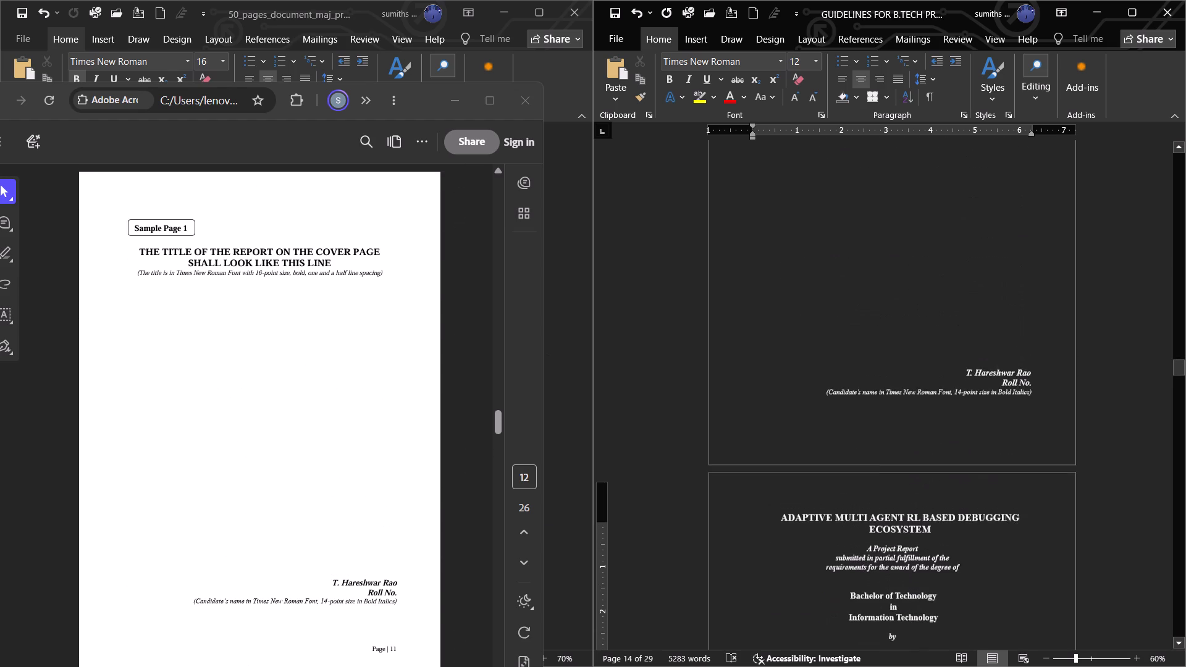
scroll(248, 480, "down", 1)
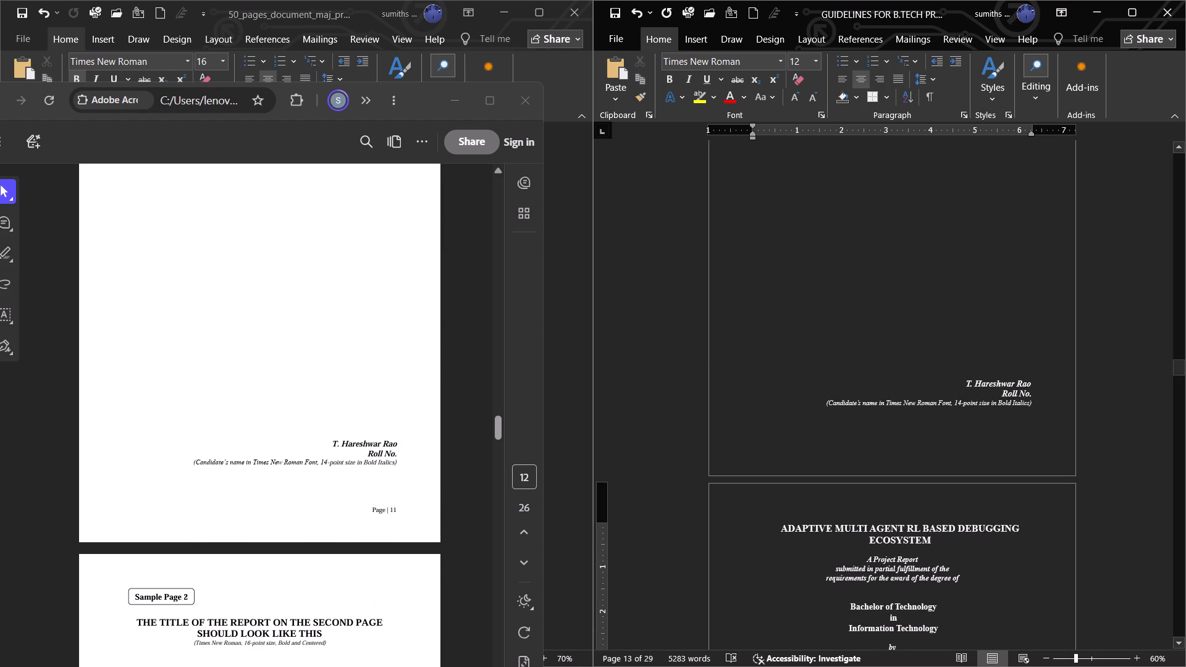
Replace the "Roll No" placeholder beneath the candidate's name on the cover page with the first five digits of the student's roll number.
left_click(1033, 396)
key("Left")
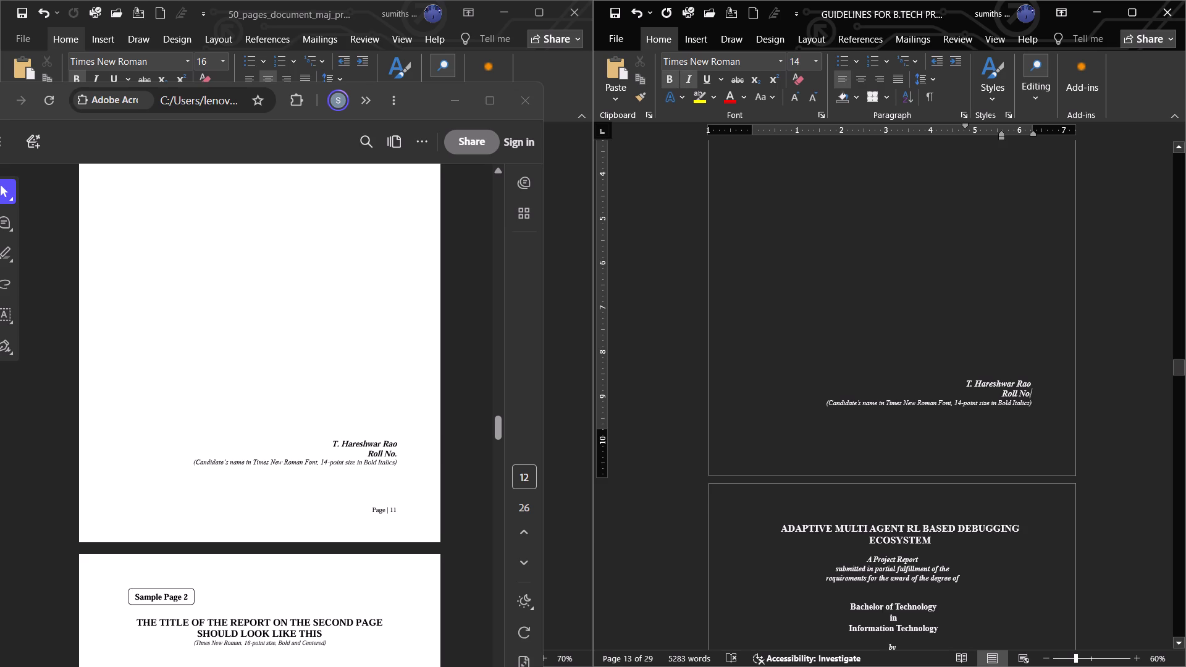
key("BackSpace")
key("BackSpace")
key("BackSpace")
key("BackSpace")
key("BackSpace")
key("BackSpace")
key("BackSpace")
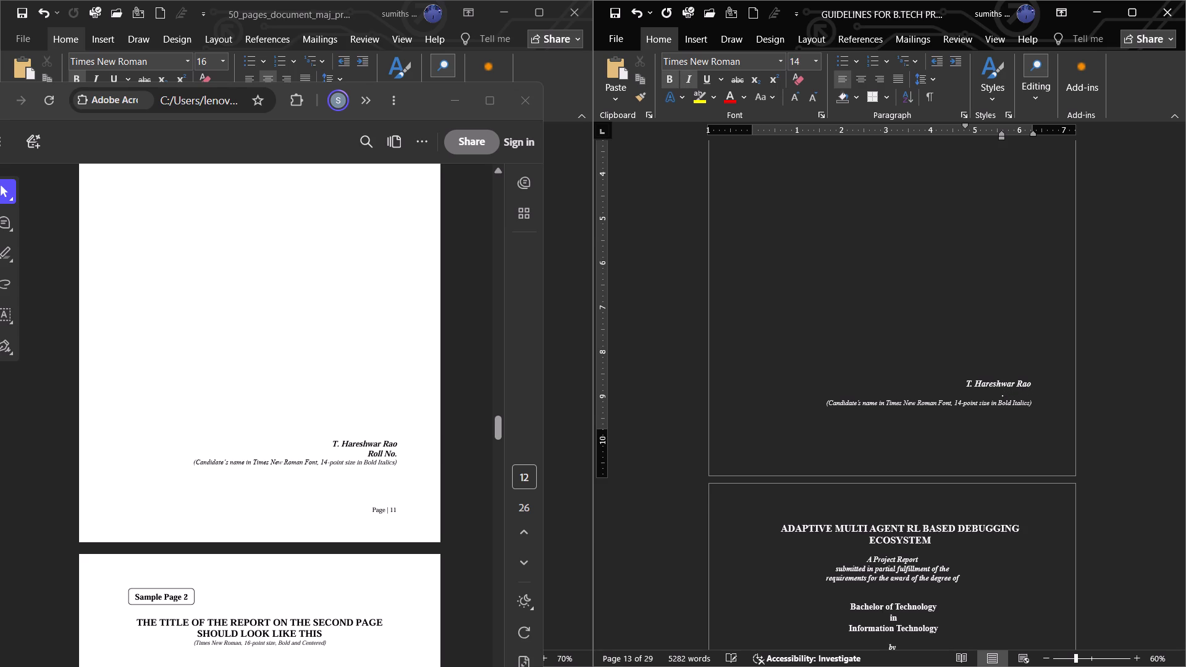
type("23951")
Move the roll number line's left indent to align it with the start of the candidate's name above.
left_click_drag(1002, 132, 967, 130)
left_click_drag(967, 130, 965, 130)
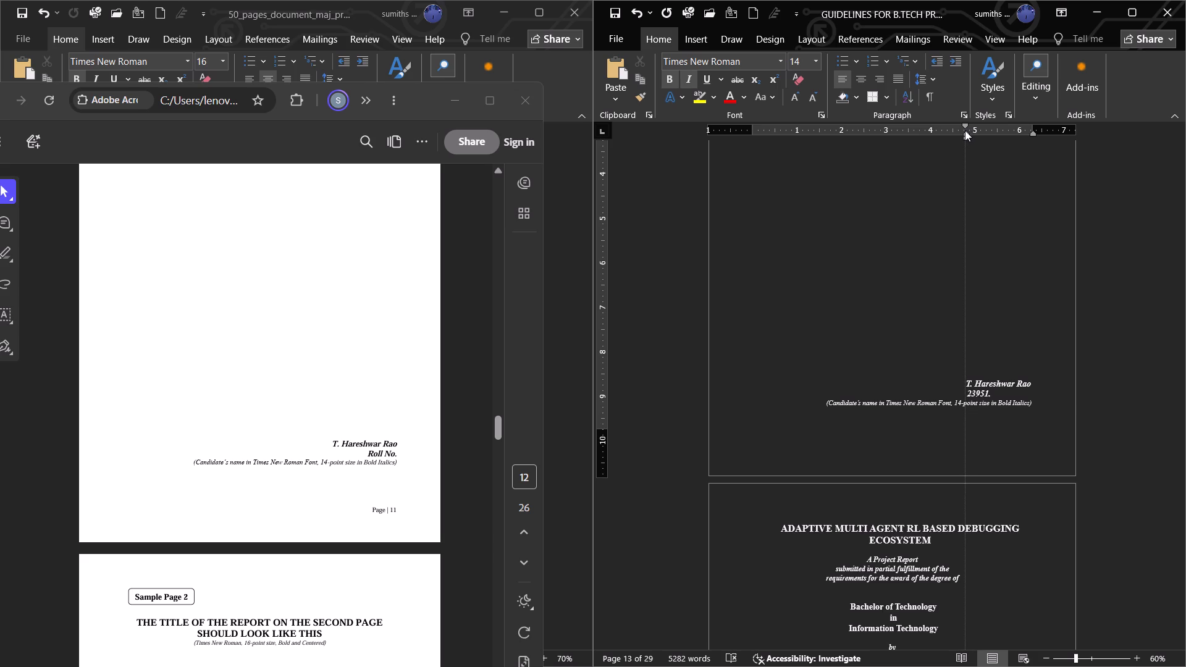
left_click_drag(965, 130, 966, 130)
left_click_drag(966, 130, 965, 130)
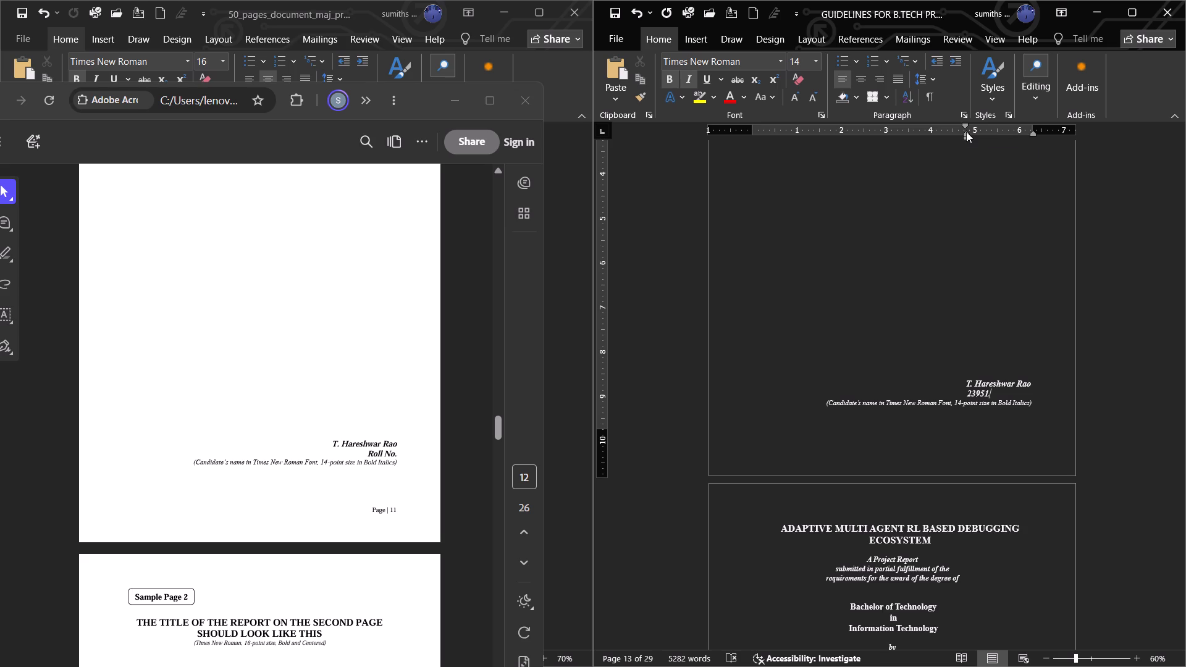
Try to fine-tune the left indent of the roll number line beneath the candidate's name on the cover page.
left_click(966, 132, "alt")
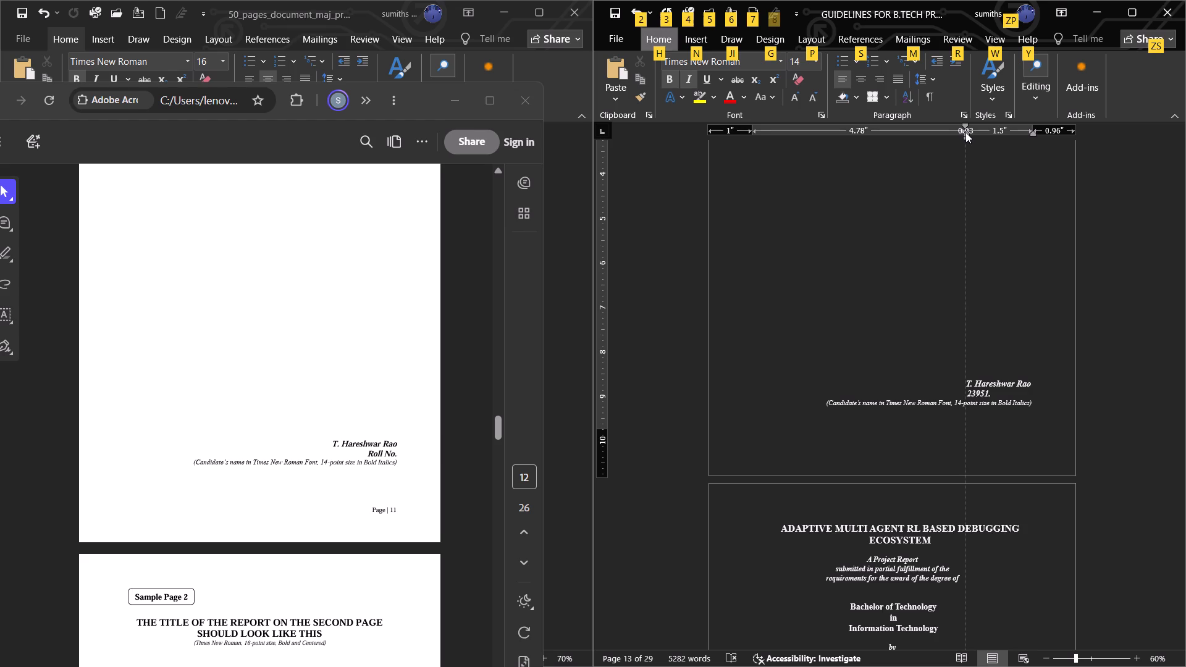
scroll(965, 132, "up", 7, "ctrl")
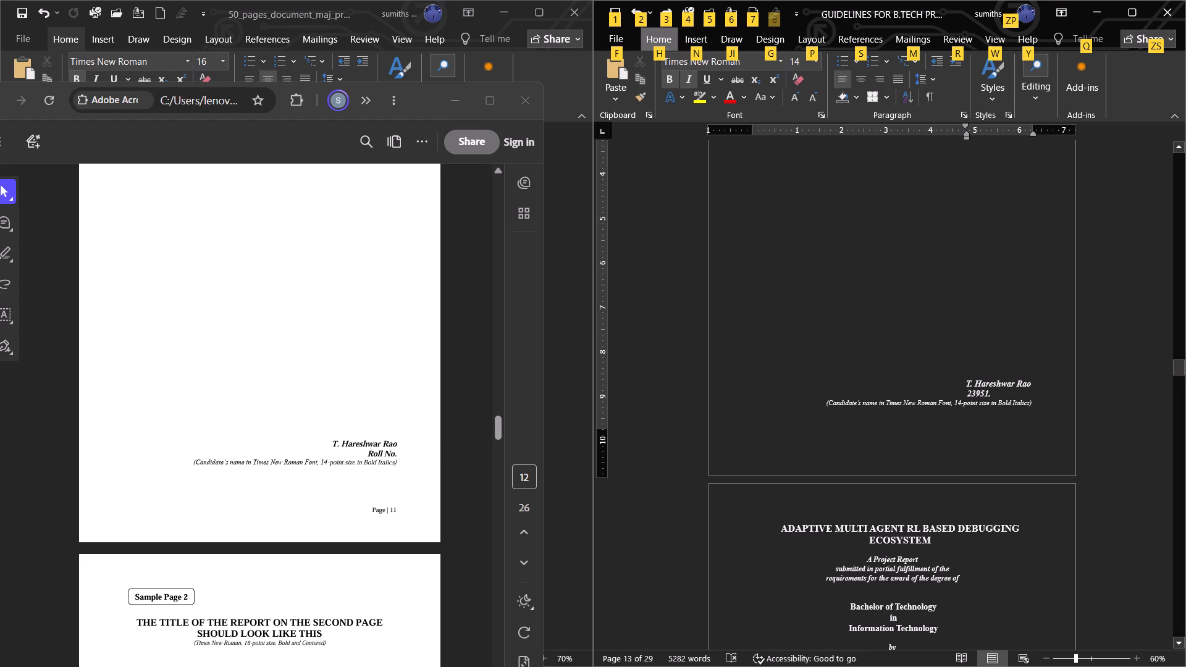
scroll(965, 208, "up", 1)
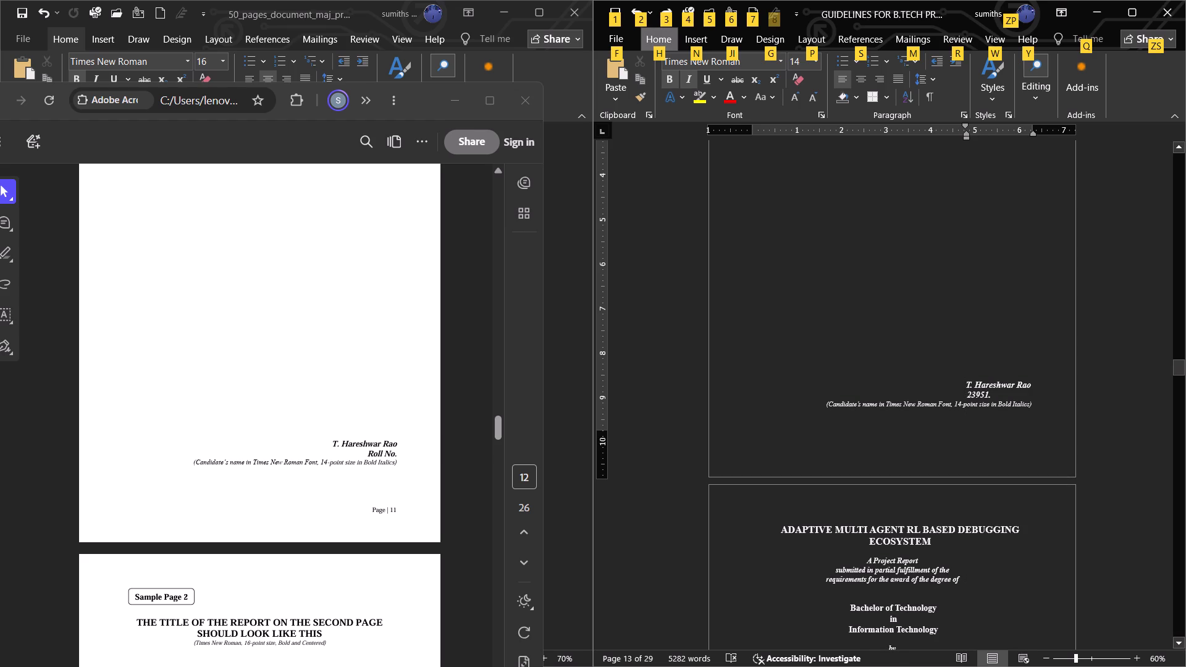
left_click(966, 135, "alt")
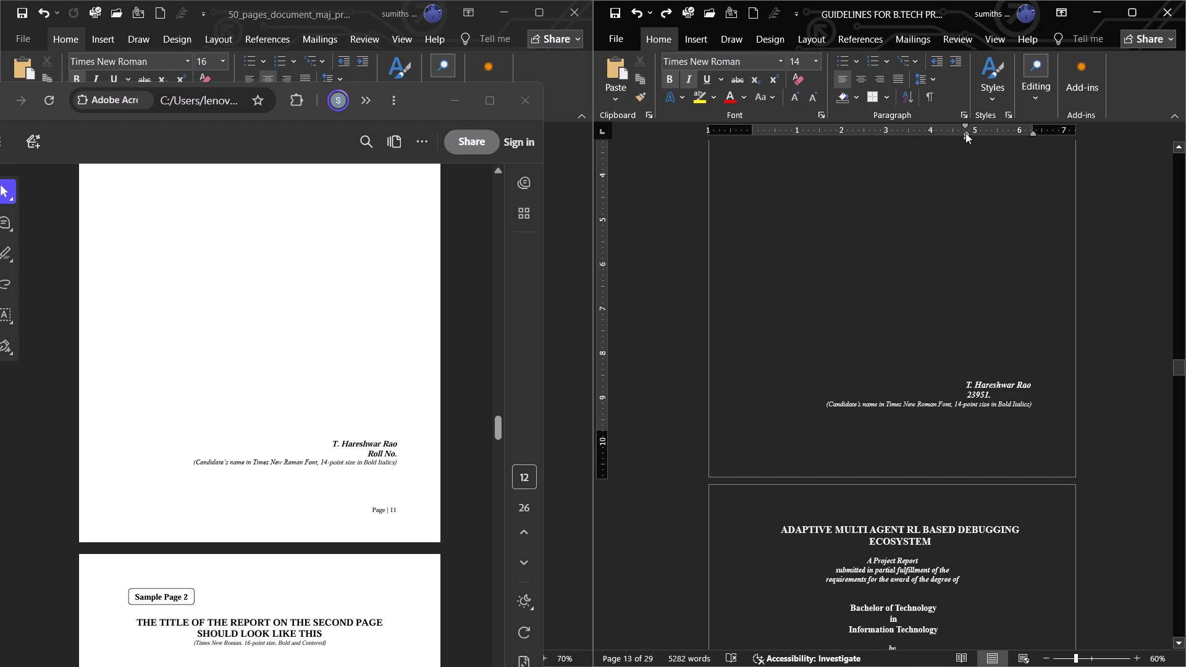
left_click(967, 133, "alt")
Complete the student's roll number beneath the candidate's name on the cover page with its remaining characters.
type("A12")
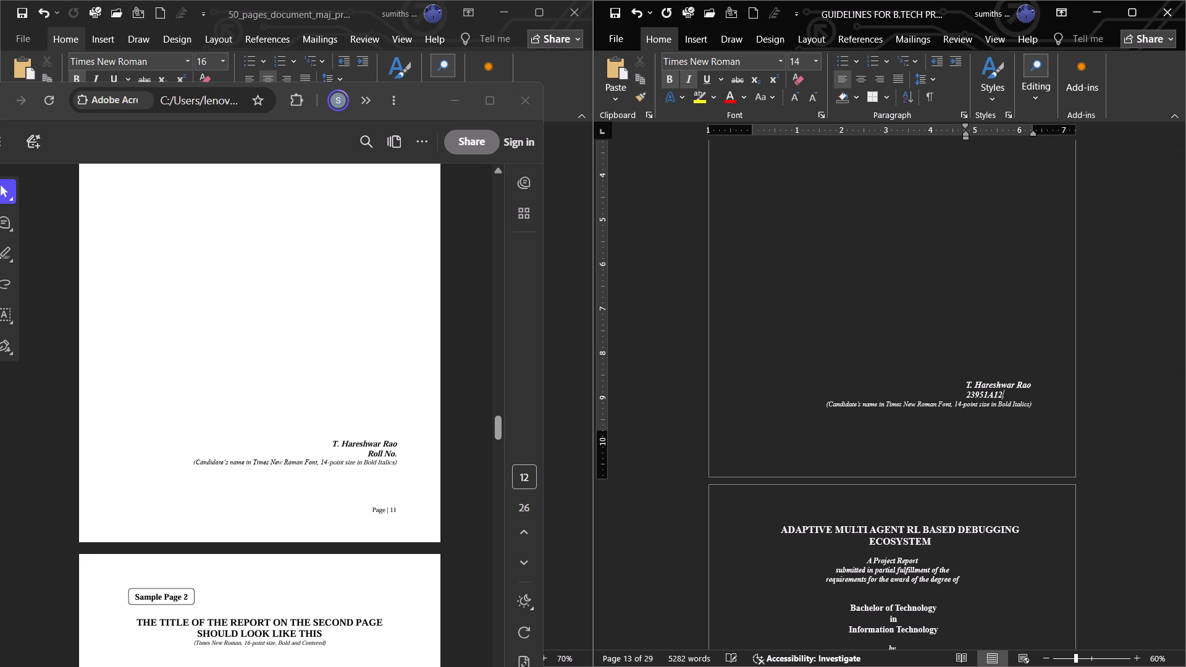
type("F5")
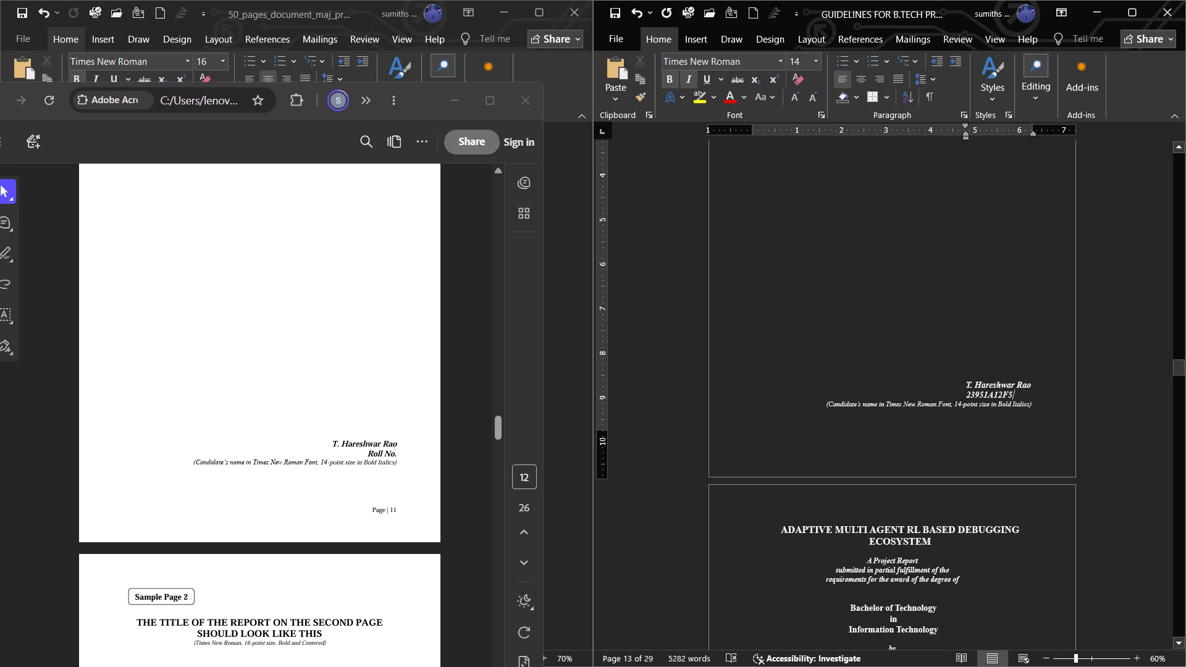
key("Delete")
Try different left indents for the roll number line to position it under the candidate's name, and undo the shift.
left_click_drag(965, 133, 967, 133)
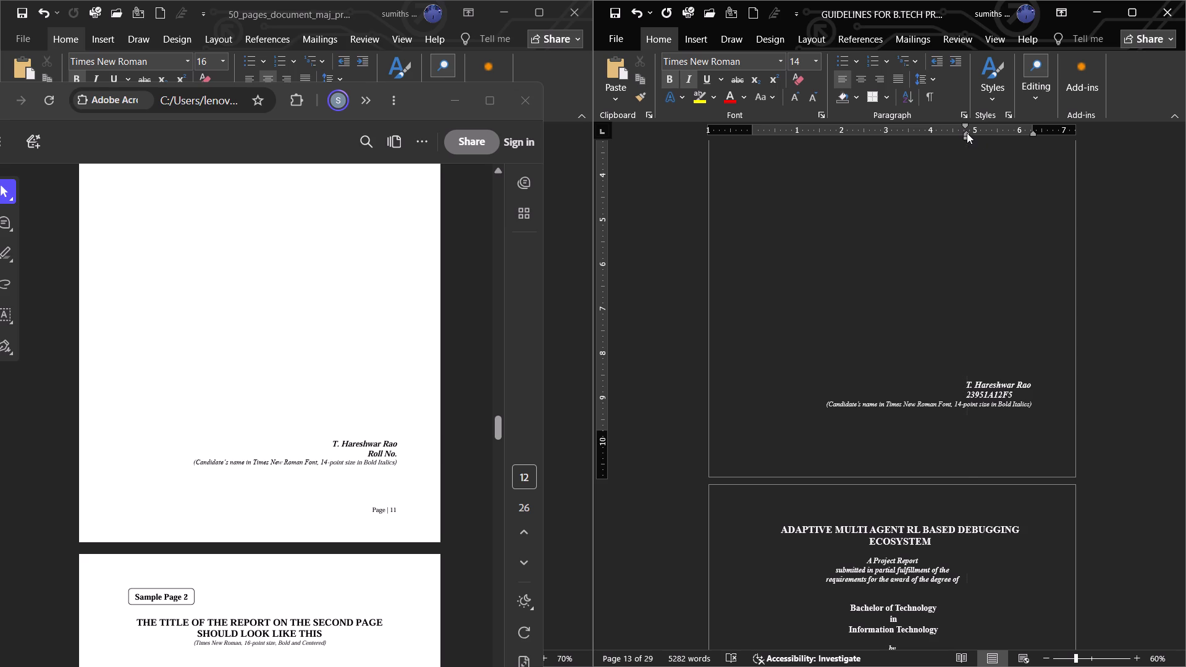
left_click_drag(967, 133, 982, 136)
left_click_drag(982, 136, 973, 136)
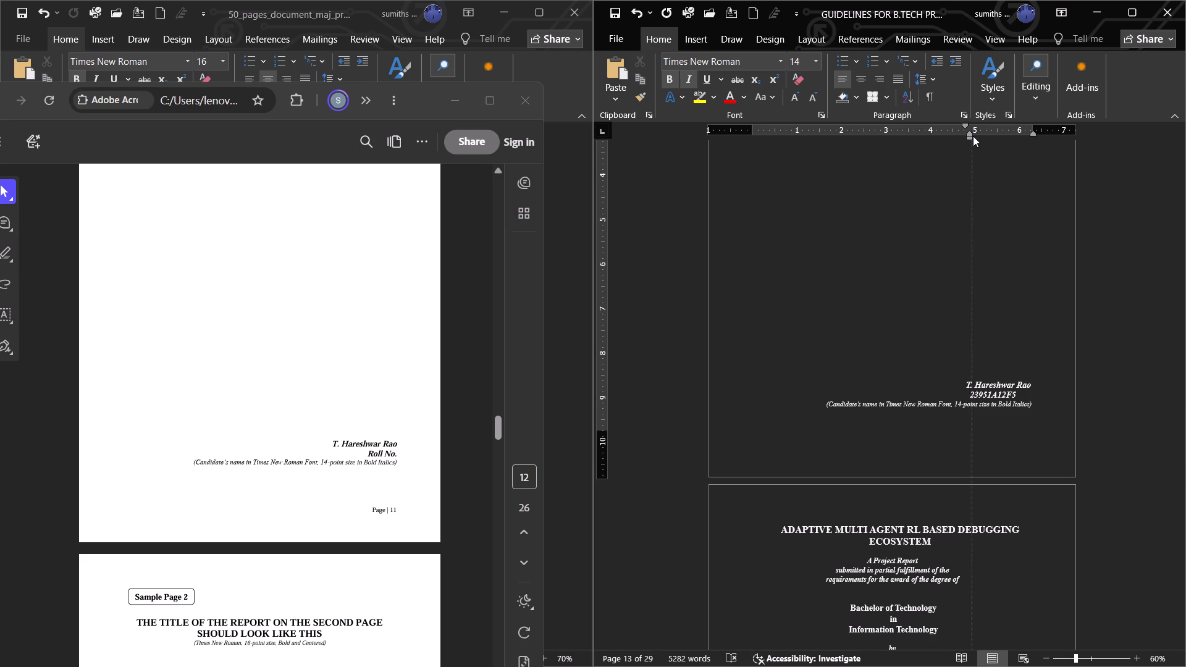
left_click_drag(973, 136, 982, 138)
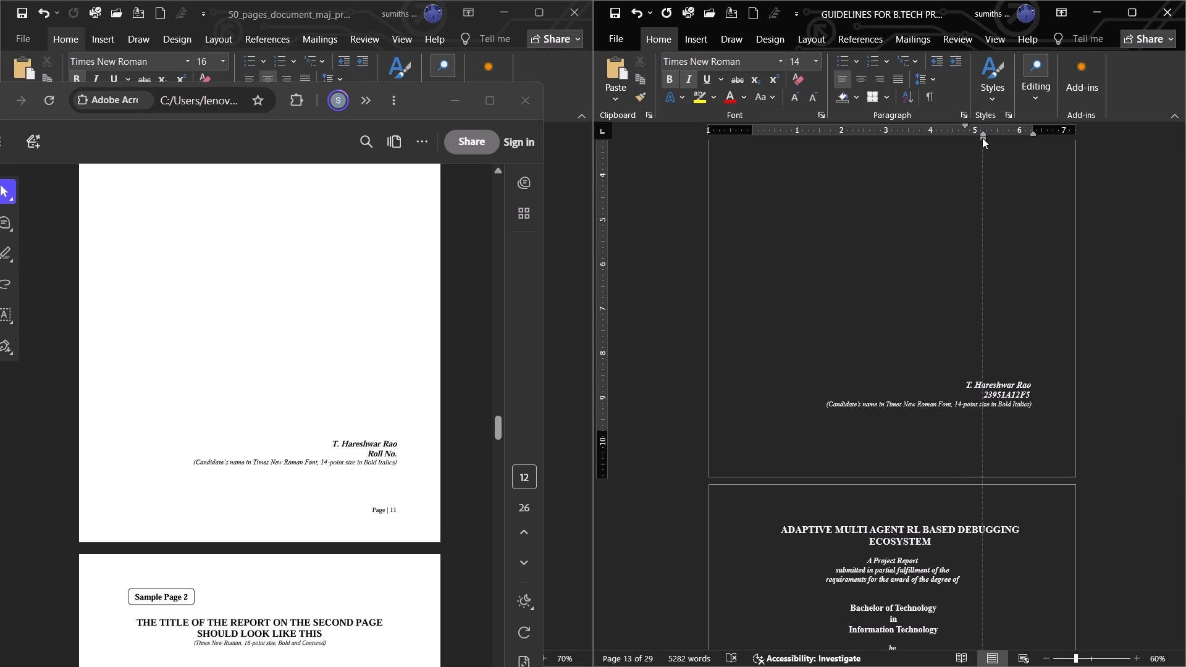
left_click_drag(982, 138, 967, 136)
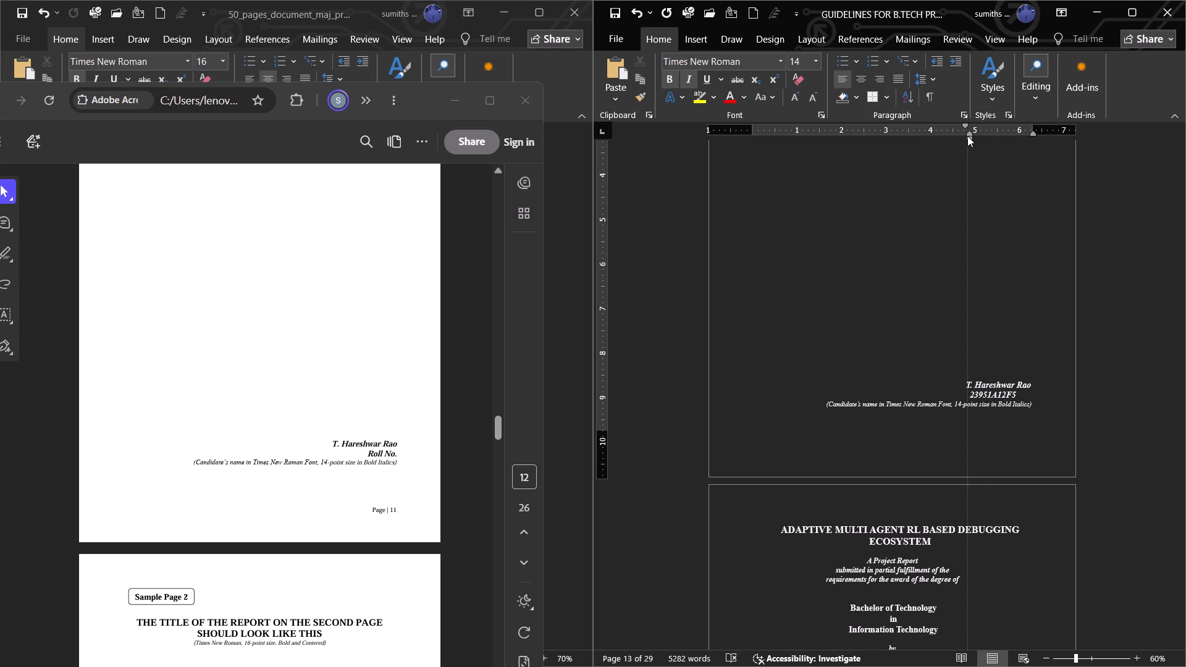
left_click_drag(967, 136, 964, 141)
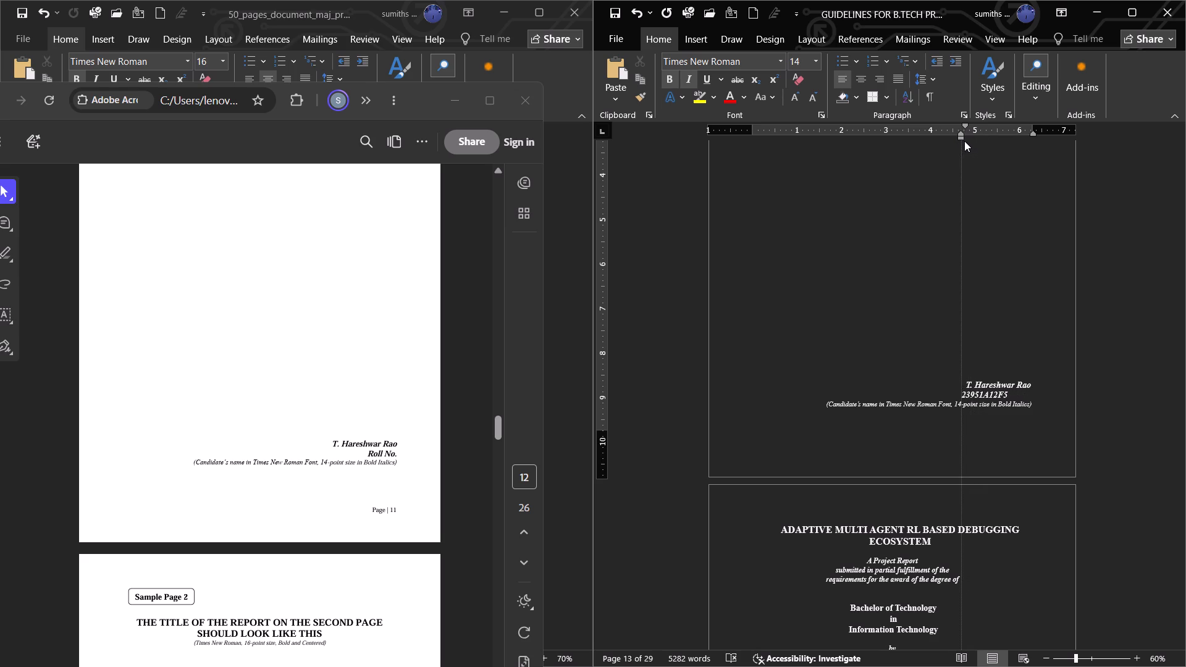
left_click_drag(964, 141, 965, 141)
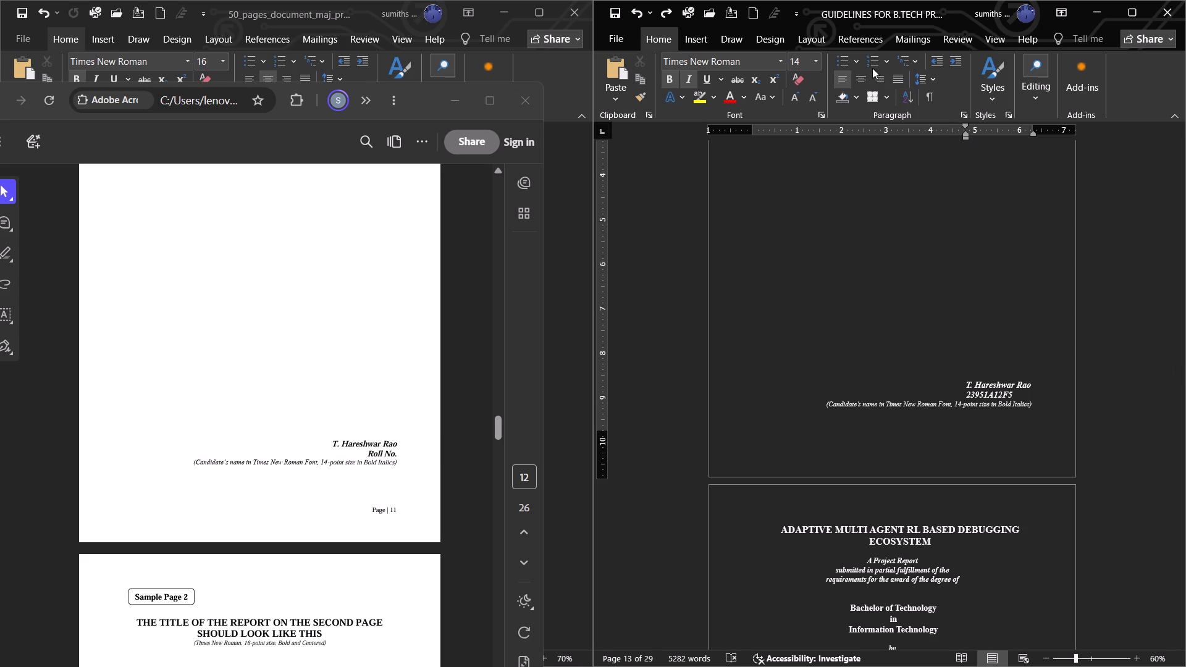
Right-align the candidate's name and roll number on the cover page and save the document.
left_click(875, 76)
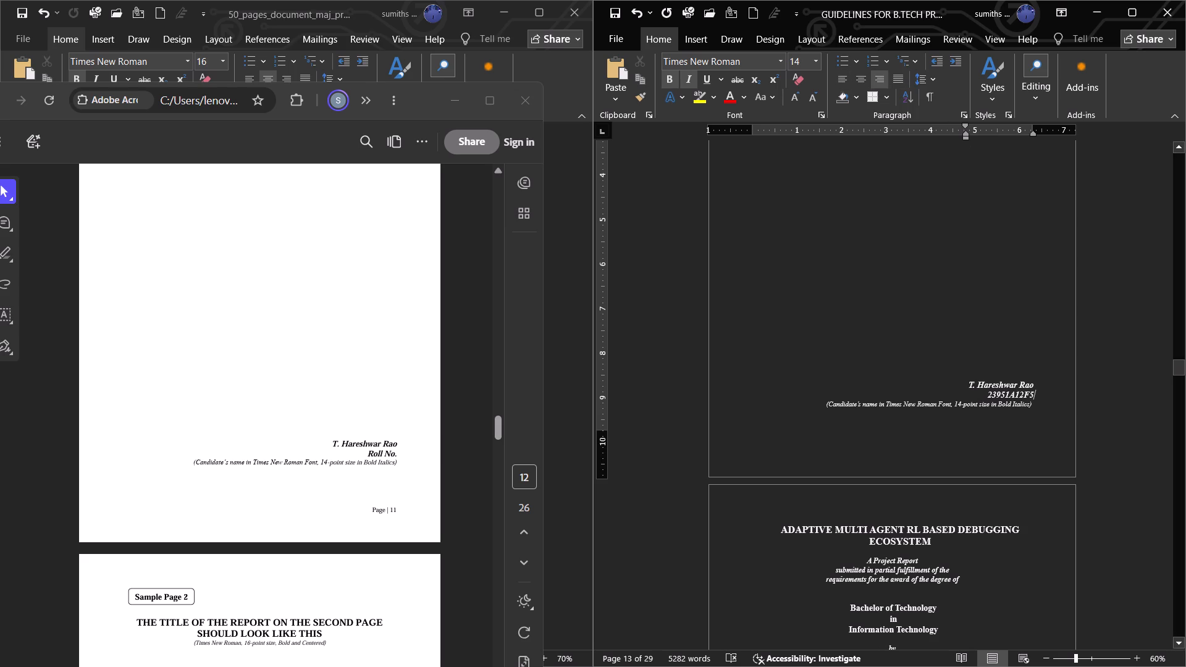
key("ctrl+s")
key("ctrl+s")
key("ctrl+s")
Delete the bracketed note about the candidate's name font beneath the roll number on the cover page and save the document.
scroll(999, 402, "down", 1)
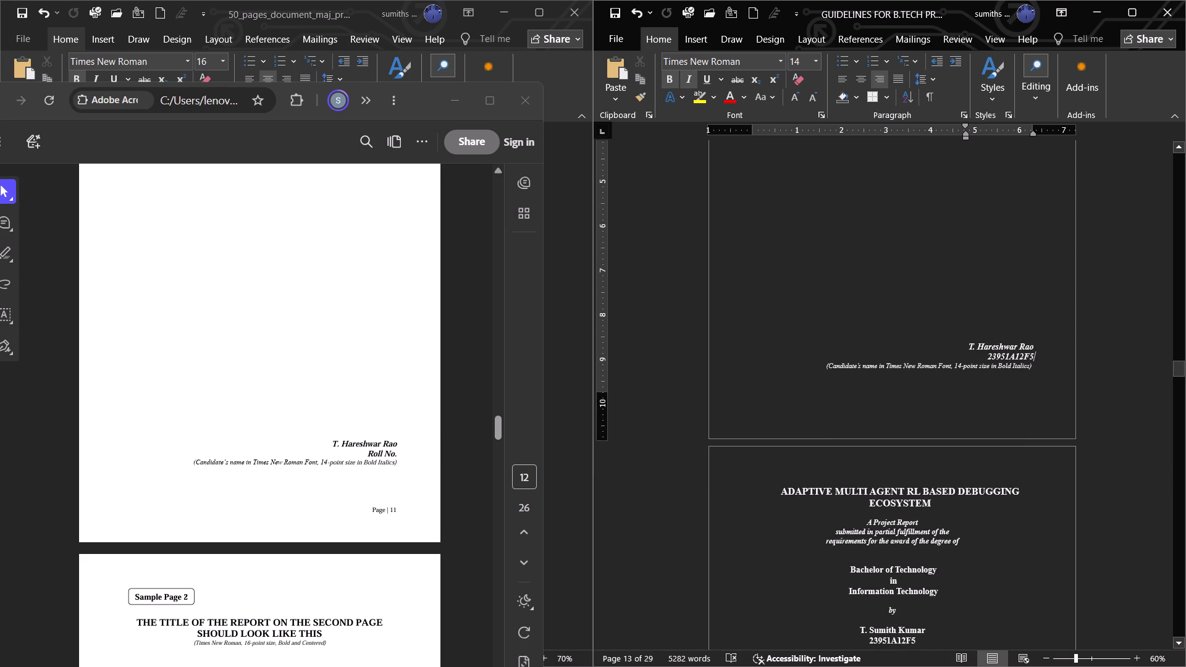
left_click_drag(820, 367, 1032, 364)
key("BackSpace")
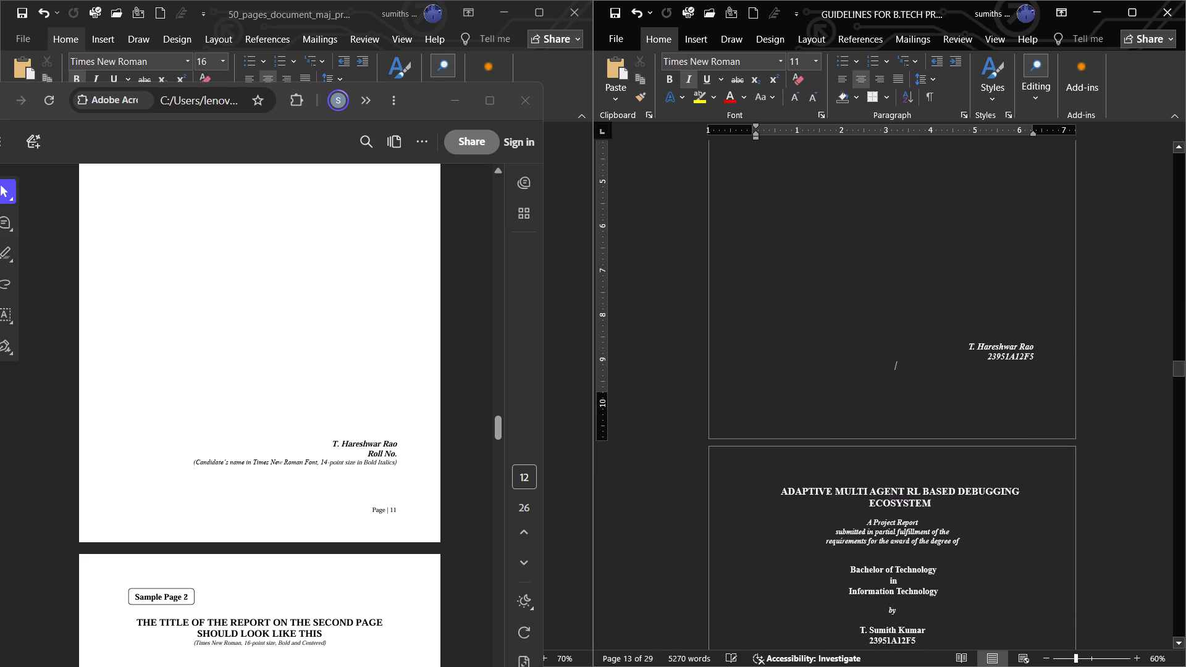
key("ctrl+s")
key("ctrl+s")
Replace the sample candidate's name above the roll number on the cover page with the student's name, keeping the initial "T.", and save the document.
scroll(839, 447, "up", 2)
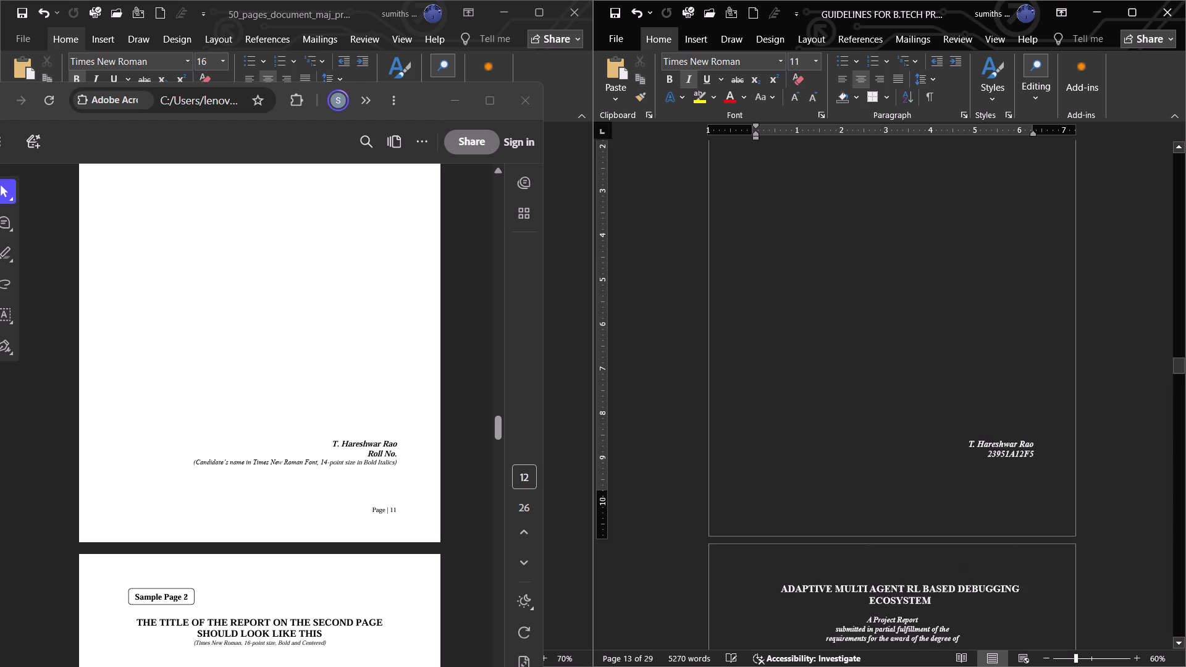
scroll(839, 447, "up", 2)
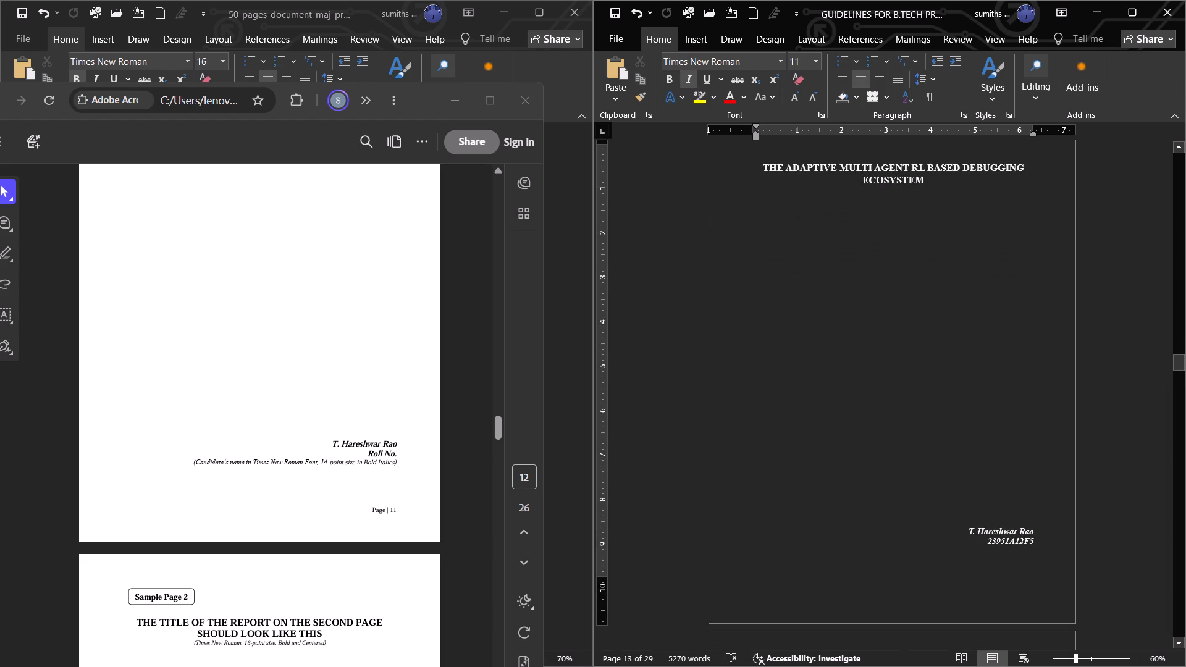
left_click(1028, 525)
left_click(1033, 533)
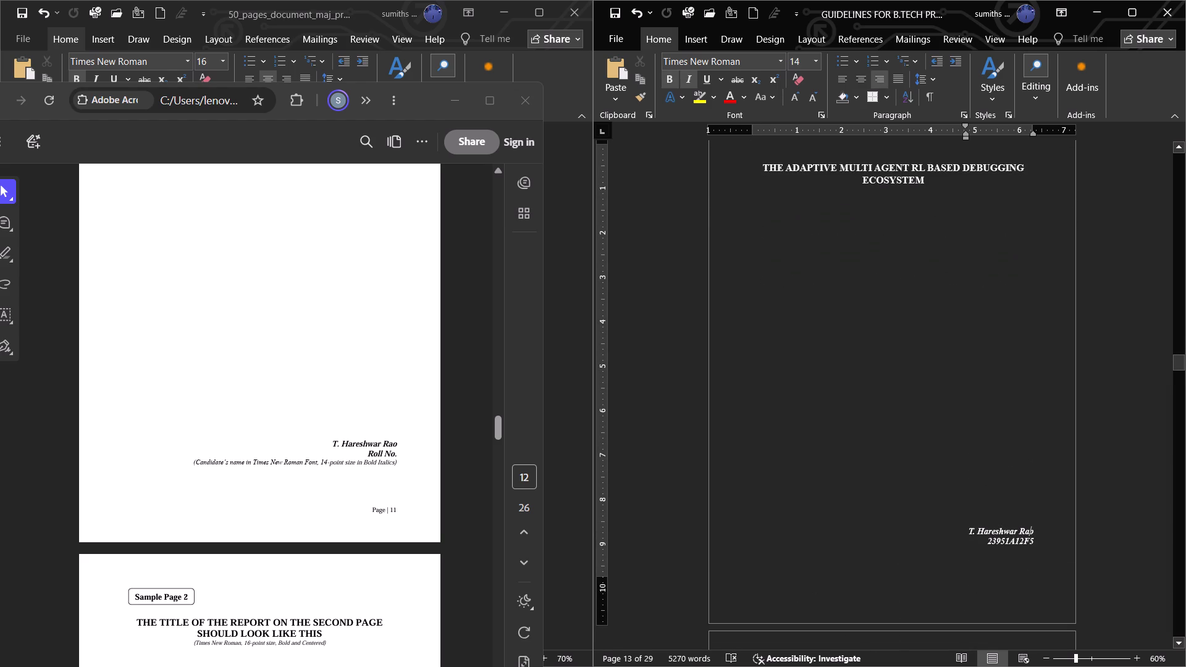
left_click(1033, 544)
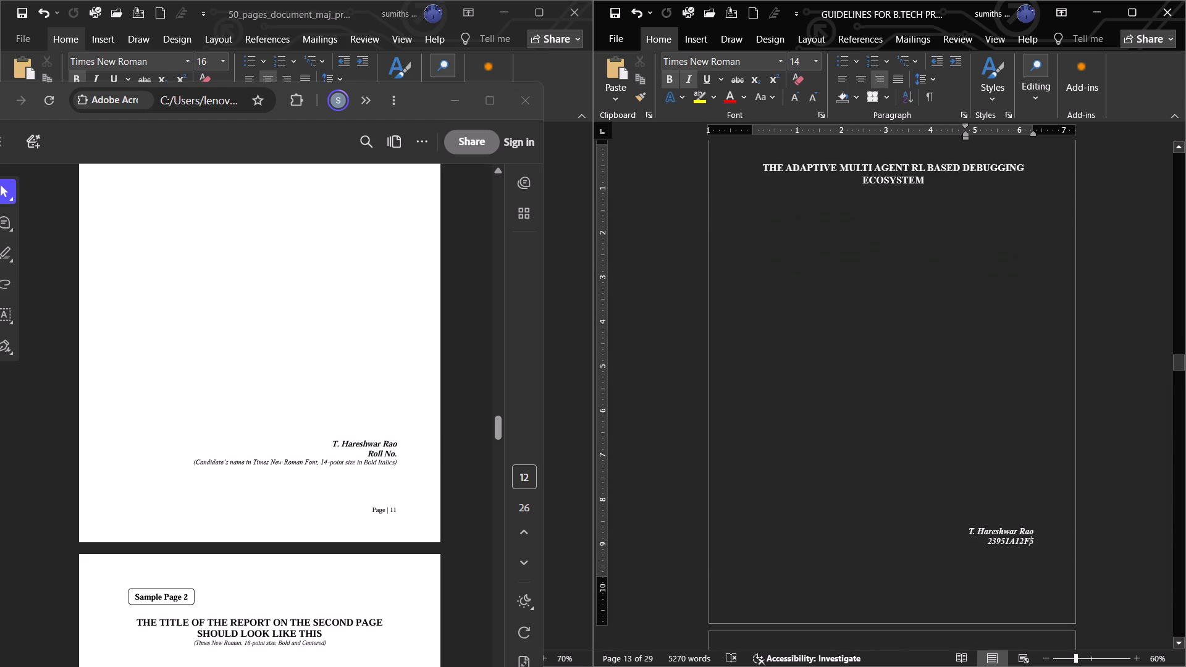
left_click(1027, 535)
left_click_drag(977, 534, 1024, 533)
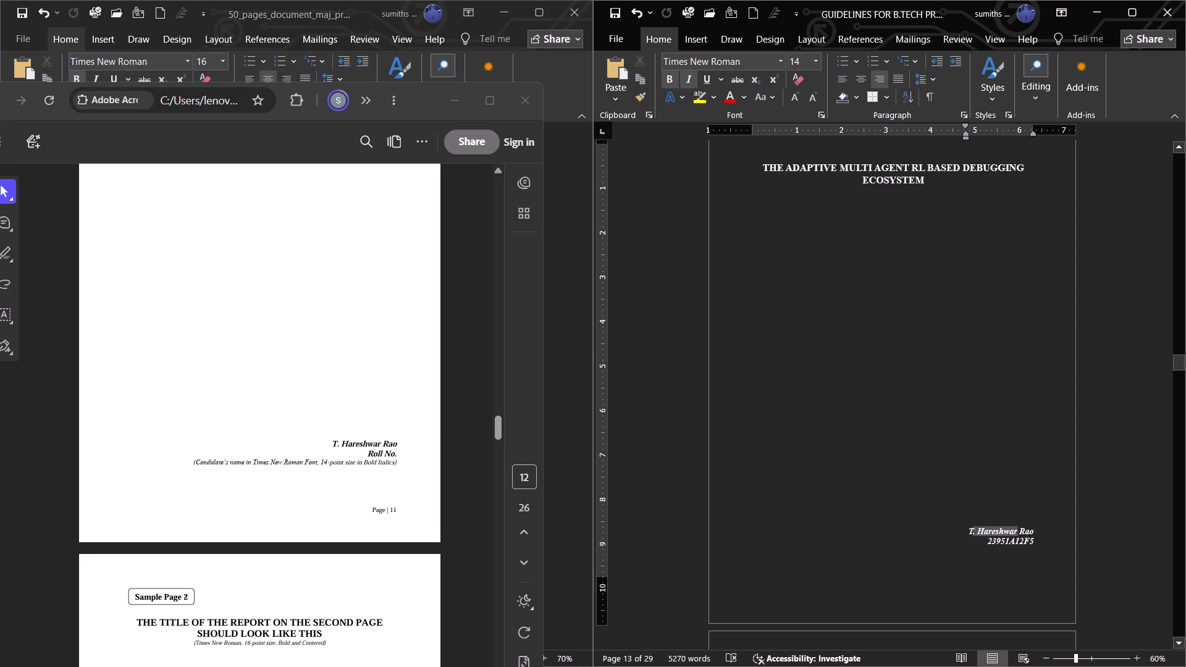
left_click(1024, 533)
key("BackSpace")
key("BackSpace")
key("BackSpace")
key("BackSpace")
key("BackSpace")
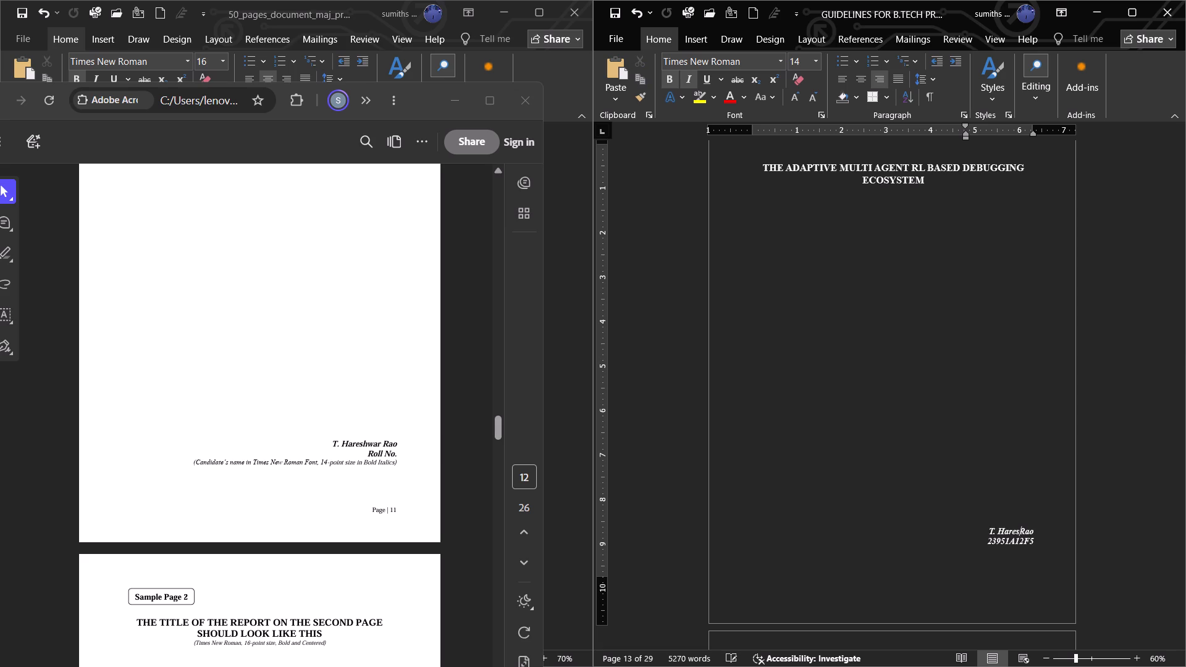
key("BackSpace")
key("BackSpace")
key("BackSpace")
key("BackSpace")
key("BackSpace")
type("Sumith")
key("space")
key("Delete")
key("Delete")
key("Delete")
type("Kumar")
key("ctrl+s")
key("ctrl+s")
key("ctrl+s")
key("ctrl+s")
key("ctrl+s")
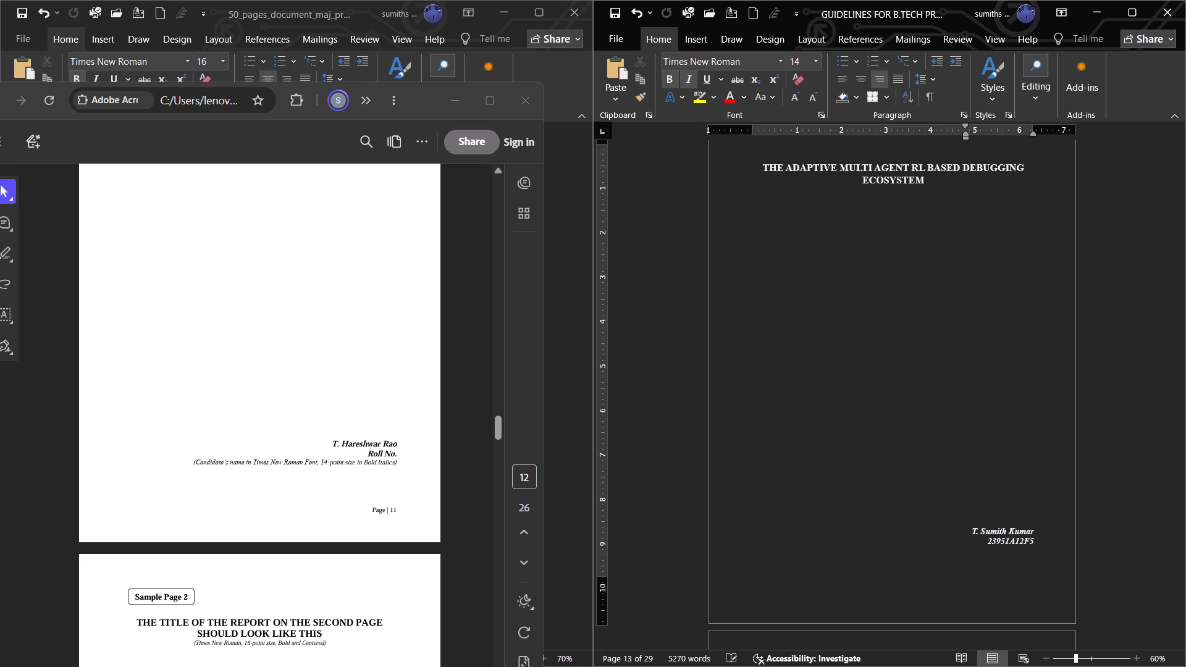
Review the report's title page, Declaration and Certificate, and compare the Certificate with Sample Page 4 of the guidelines.
scroll(1024, 533, "up", 8)
scroll(1024, 533, "down", 10)
scroll(965, 446, "down", 1)
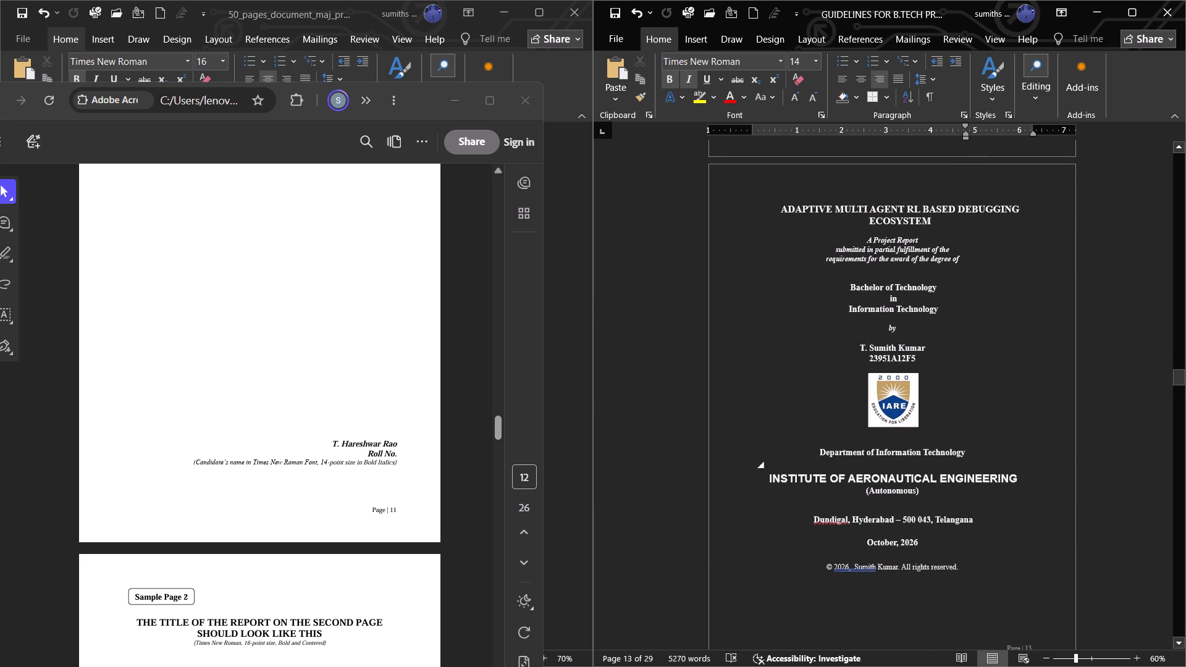
scroll(965, 446, "down", 8)
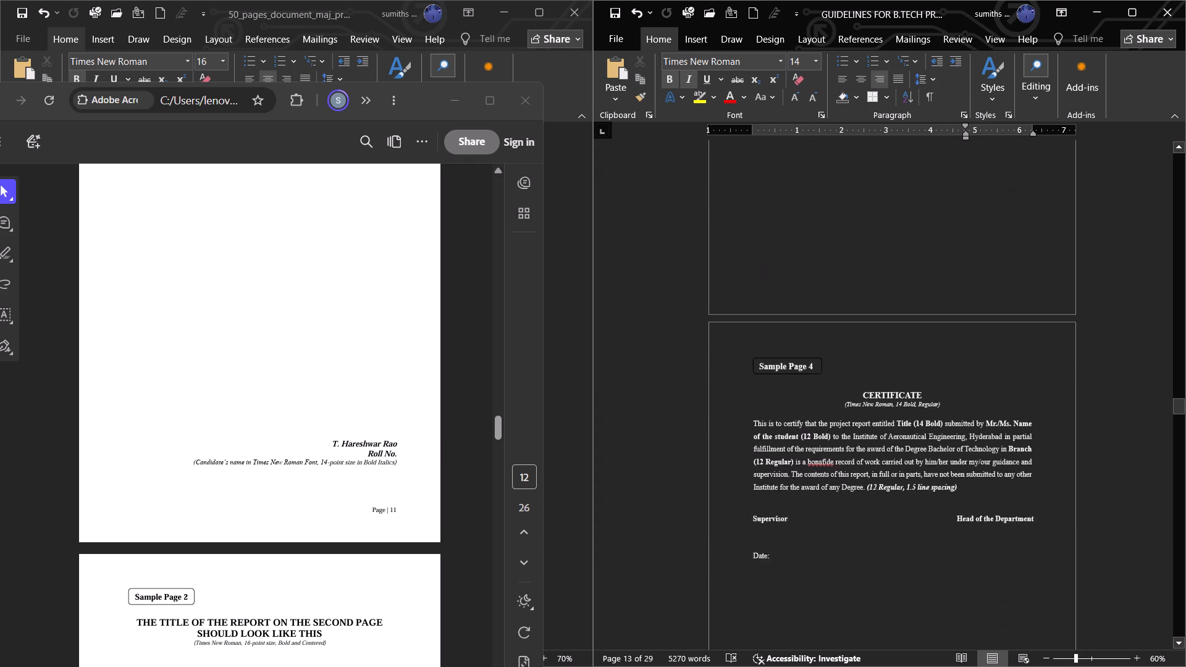
scroll(965, 446, "up", 3)
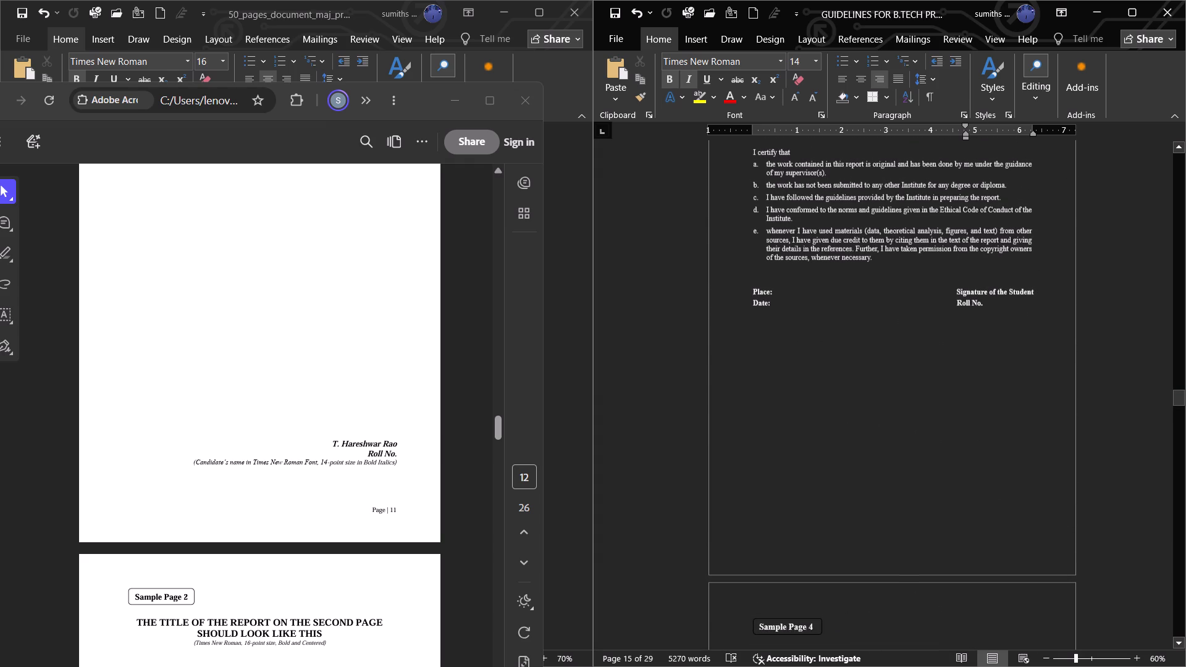
scroll(1021, 302, "down", 3)
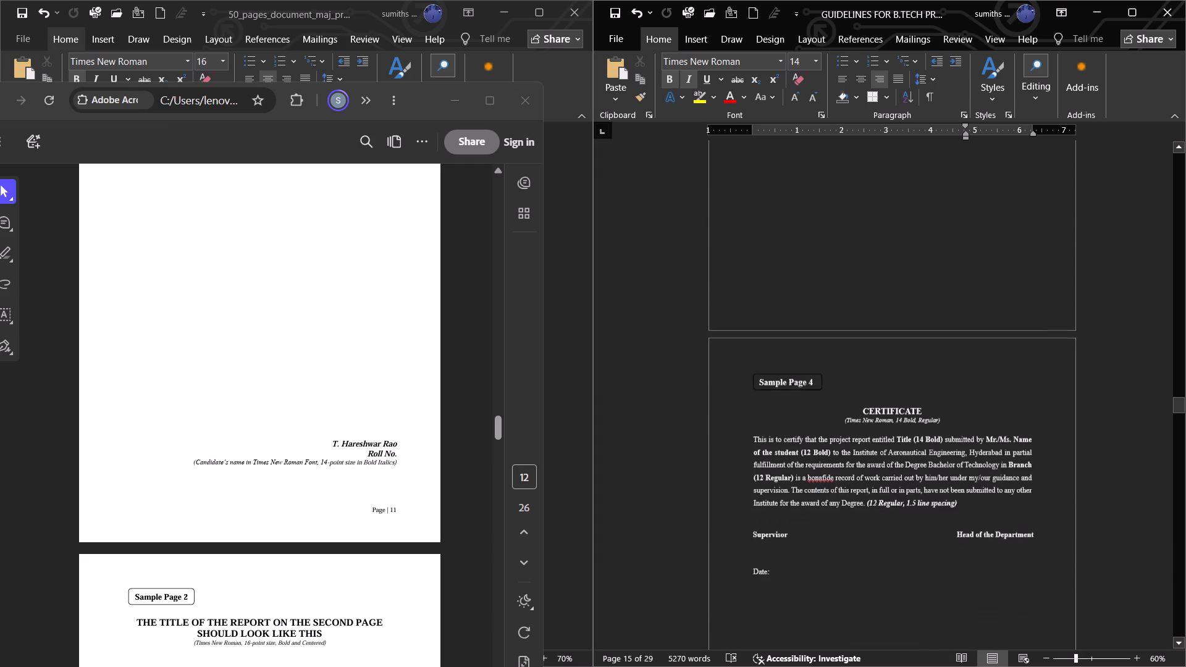
scroll(419, 487, "down", 1)
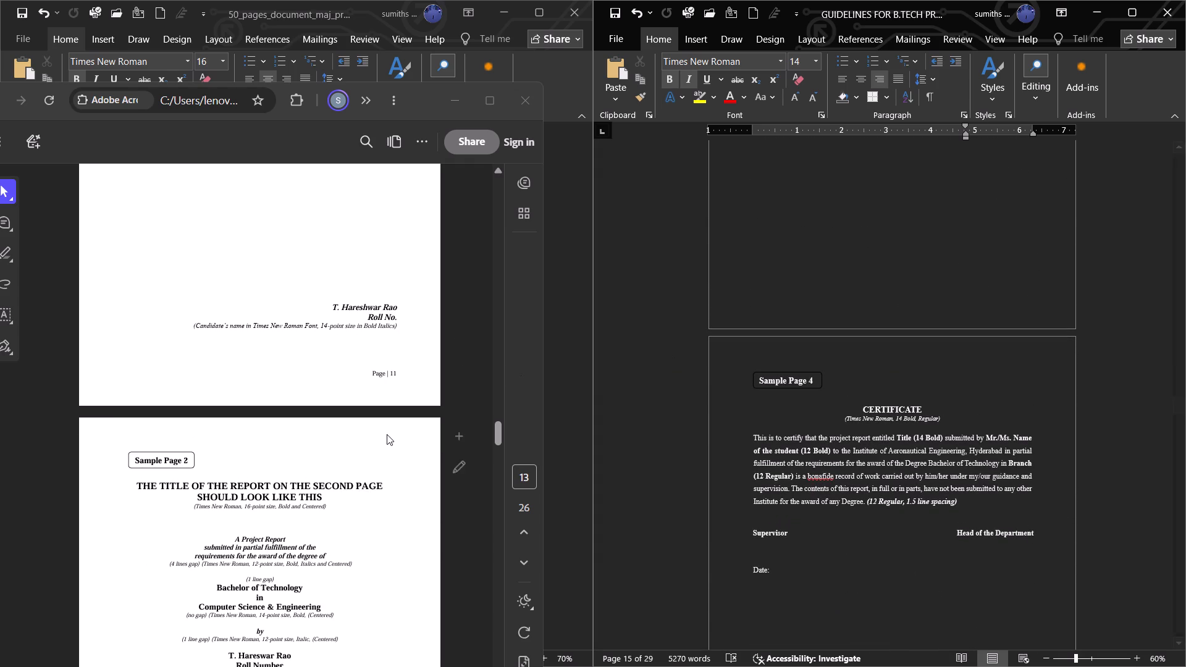
scroll(387, 434, "down", 11)
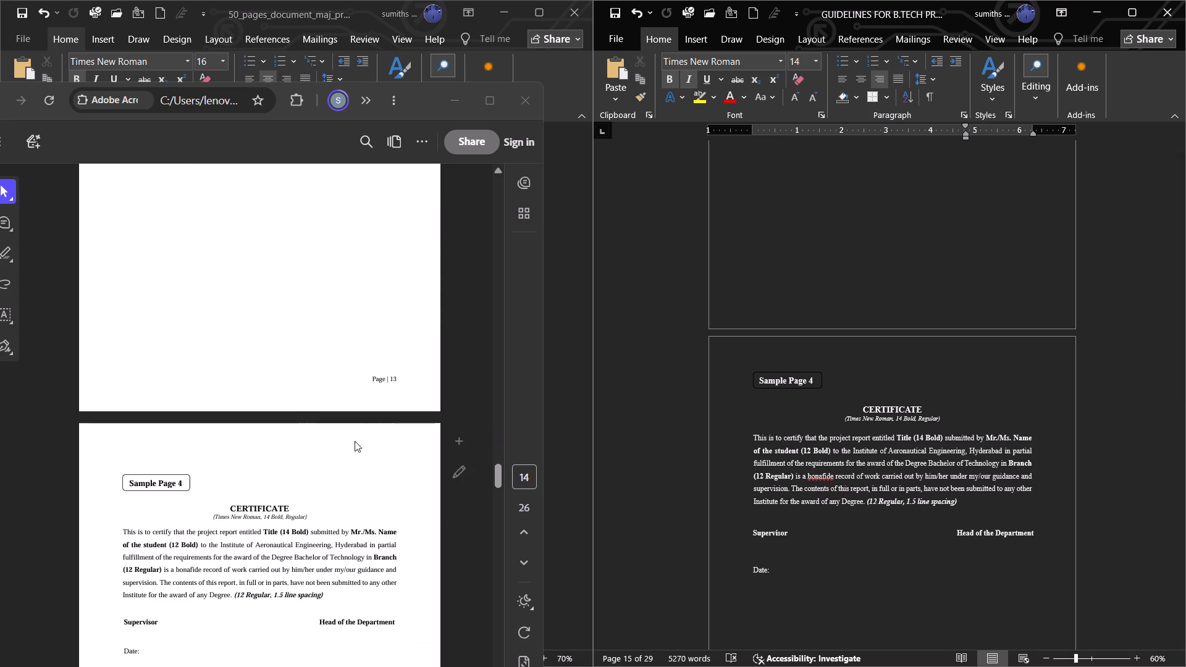
scroll(355, 441, "down", 2)
scroll(355, 441, "up", 3)
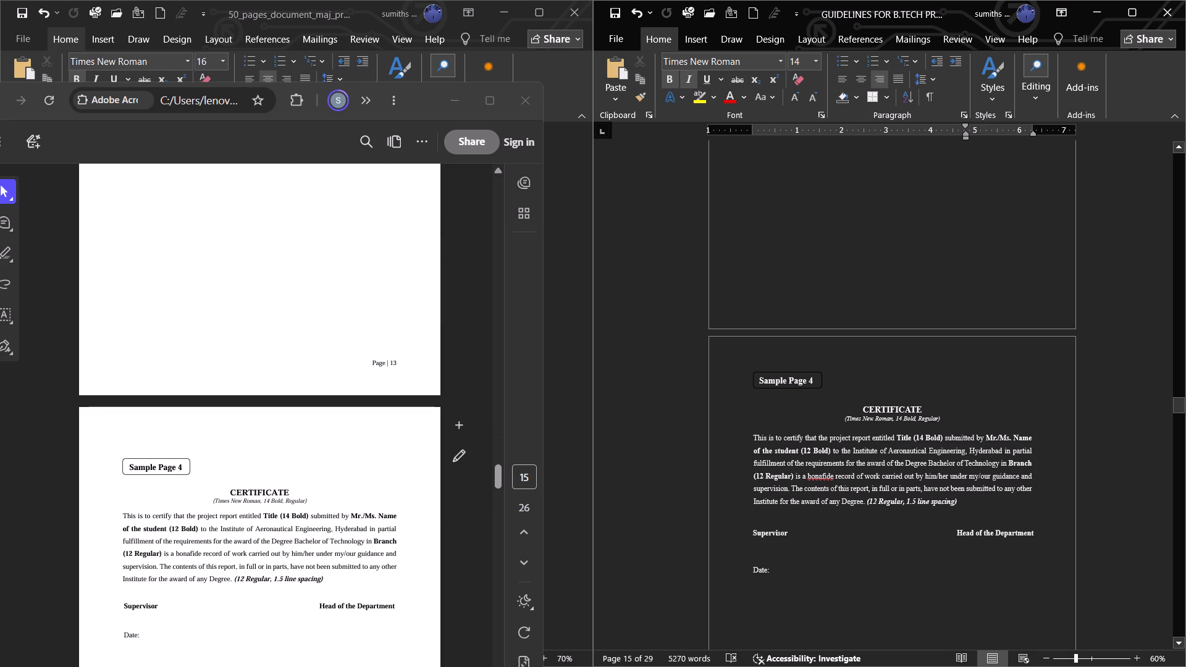
Delete the "Sample Page 4" label above the CERTIFICATE heading in the report and save the document.
scroll(320, 448, "down", 1)
left_click(840, 375)
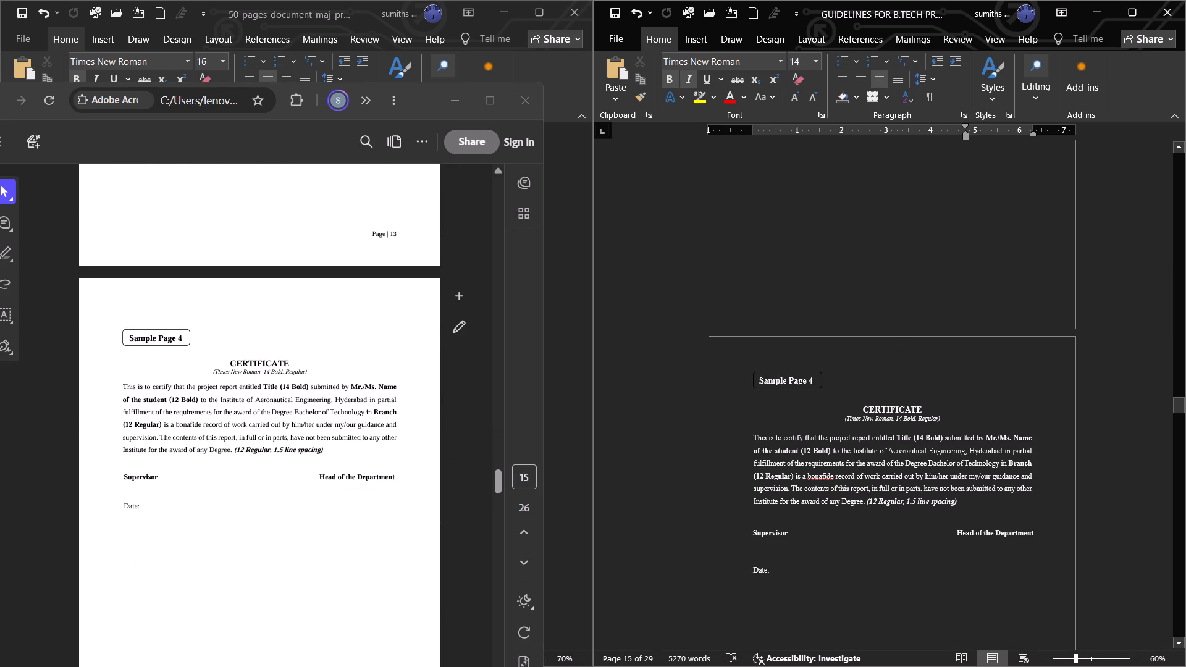
left_click_drag(840, 375, 761, 377)
key("BackSpace")
key("ctrl+s")
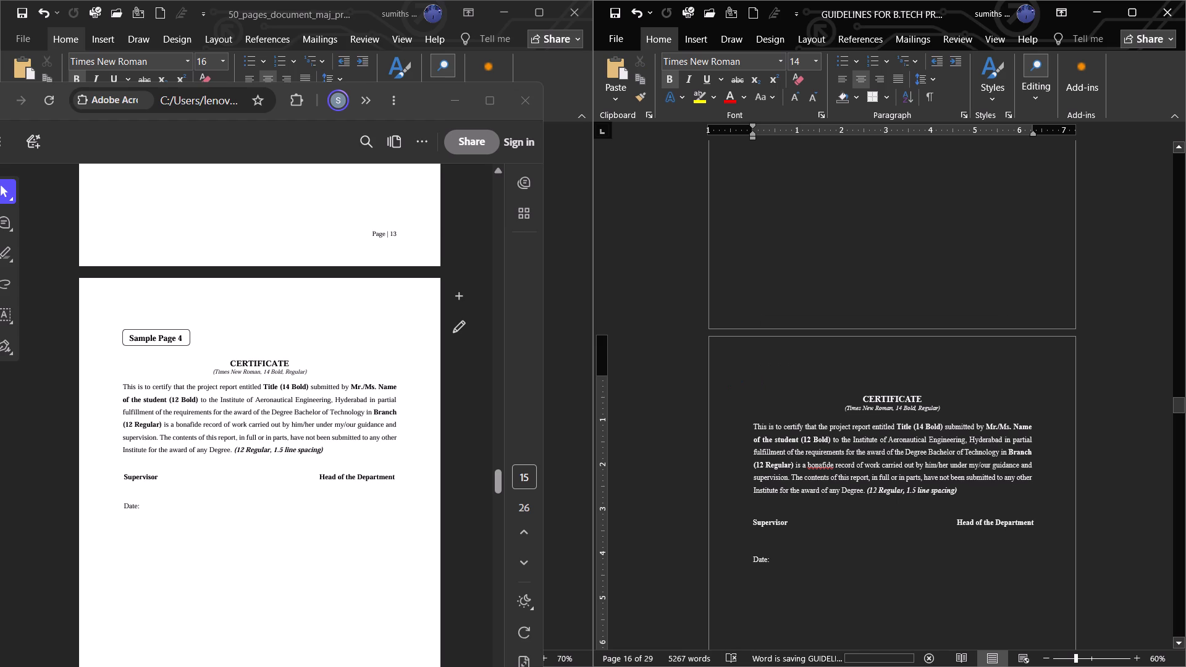
key("ctrl+s")
key("ctrl+s")
Delete the bracketed italic font note beneath the CERTIFICATE heading and save the document.
scroll(911, 380, "up", 2)
scroll(911, 380, "down", 1)
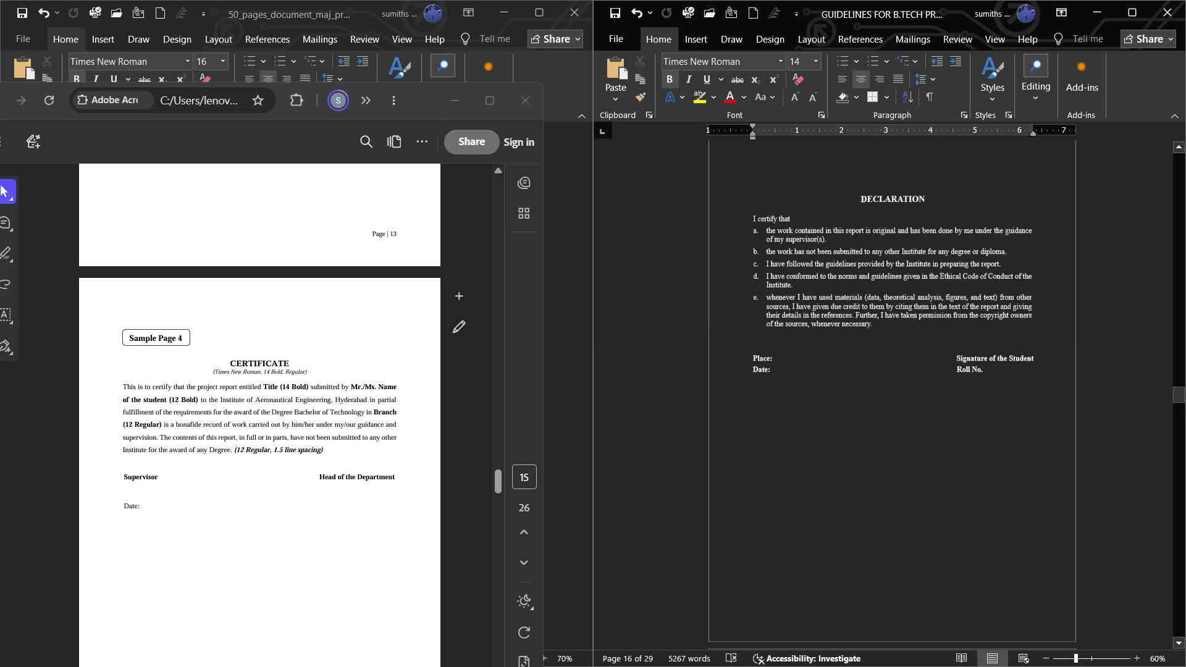
scroll(911, 380, "down", 1)
left_click_drag(943, 507, 894, 508)
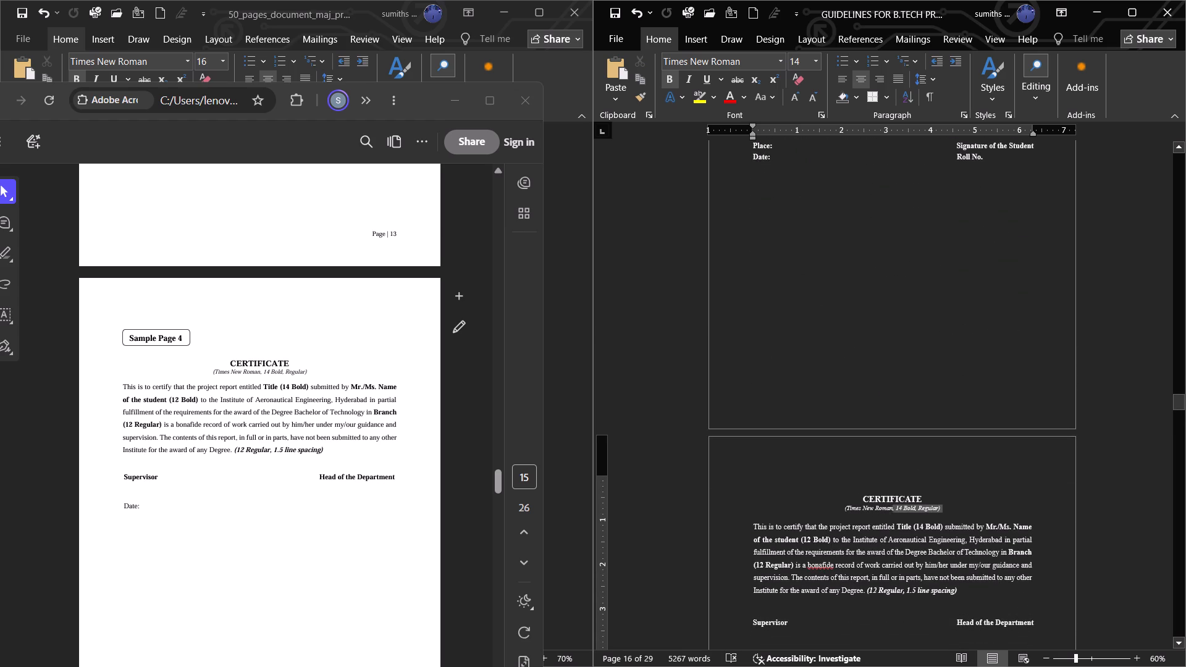
left_click_drag(894, 508, 850, 511)
key("BackSpace")
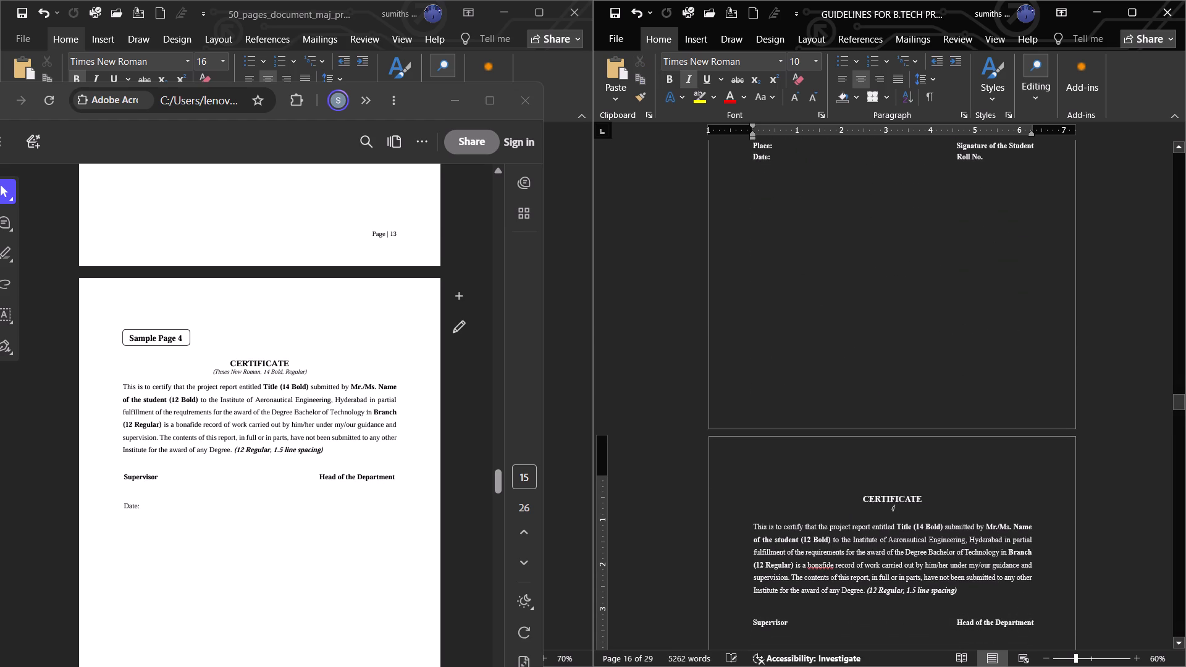
key("BackSpace")
key("ctrl+s")
key("ctrl+s")
key("ctrl+s")
key("ctrl+s")
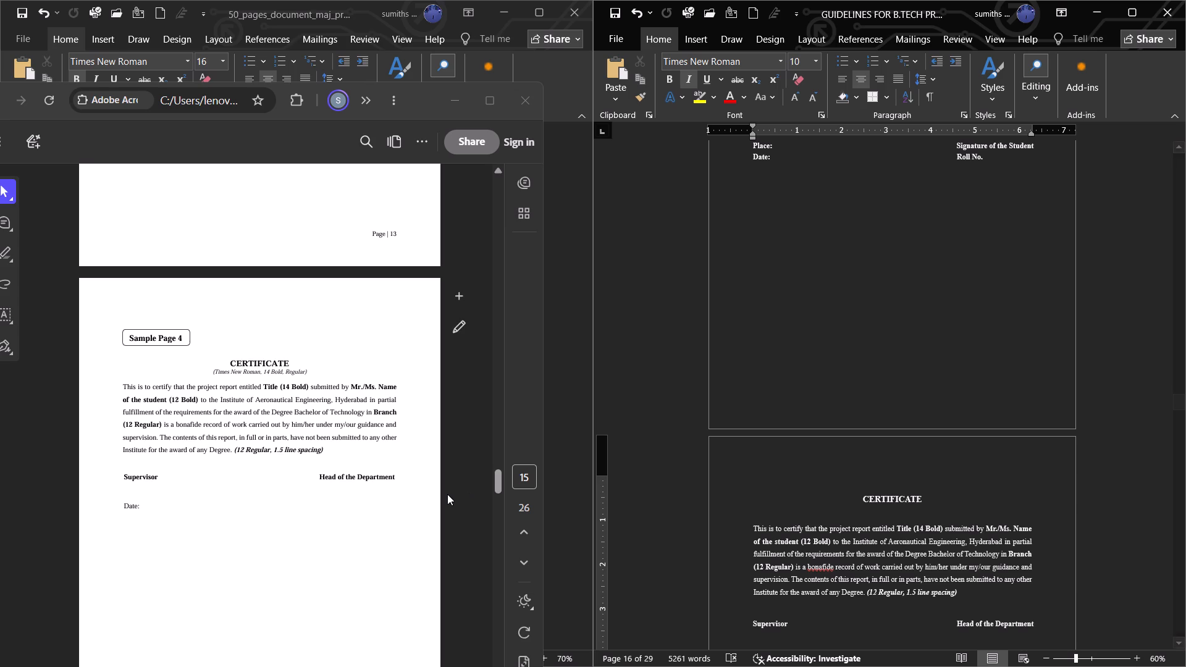
Set the "Title (14 Bold)" placeholder in the Certificate paragraph to font size 14.
scroll(447, 494, "down", 1)
scroll(788, 512, "down", 2)
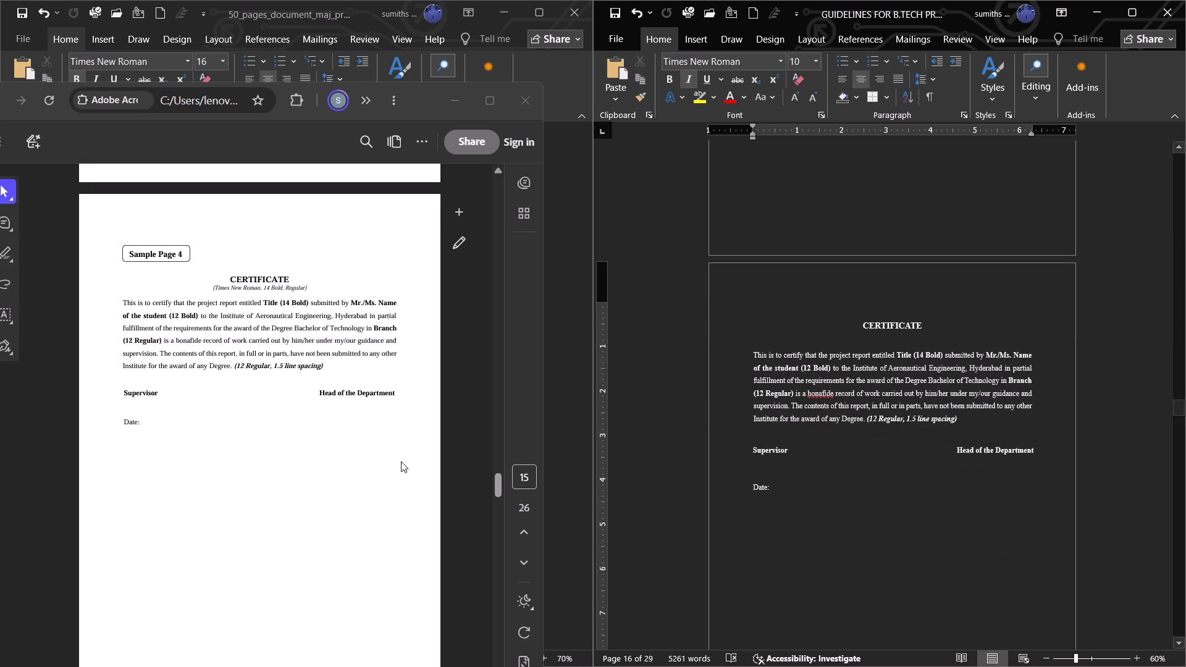
scroll(395, 465, "down", 1)
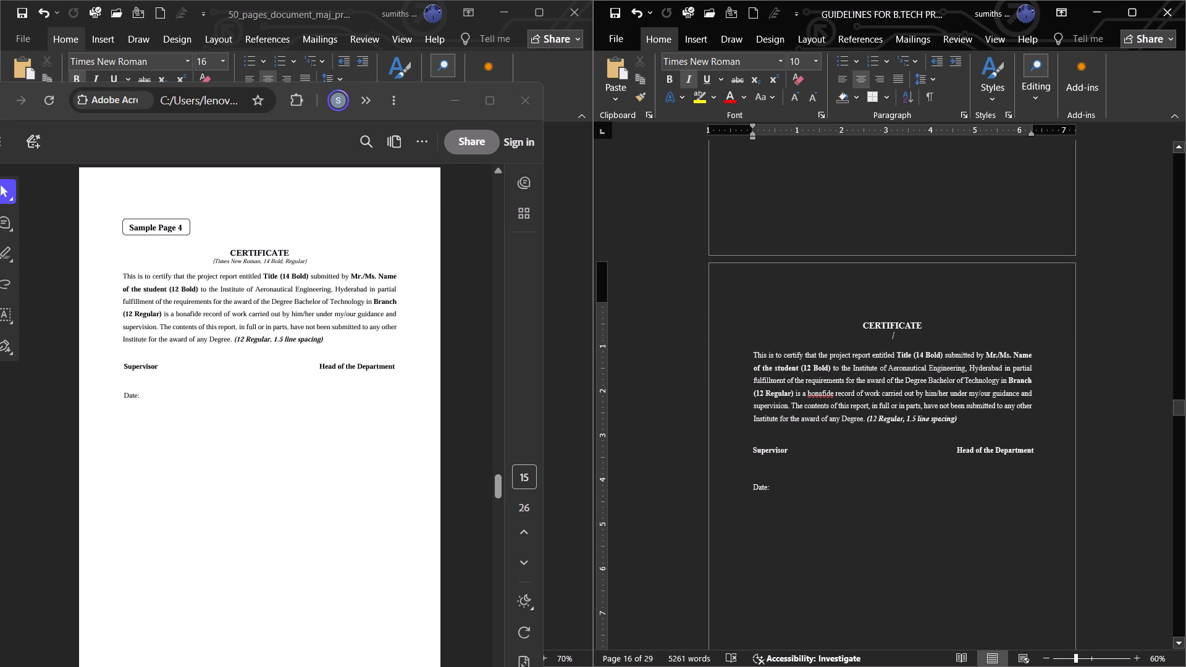
left_click_drag(898, 356, 940, 356)
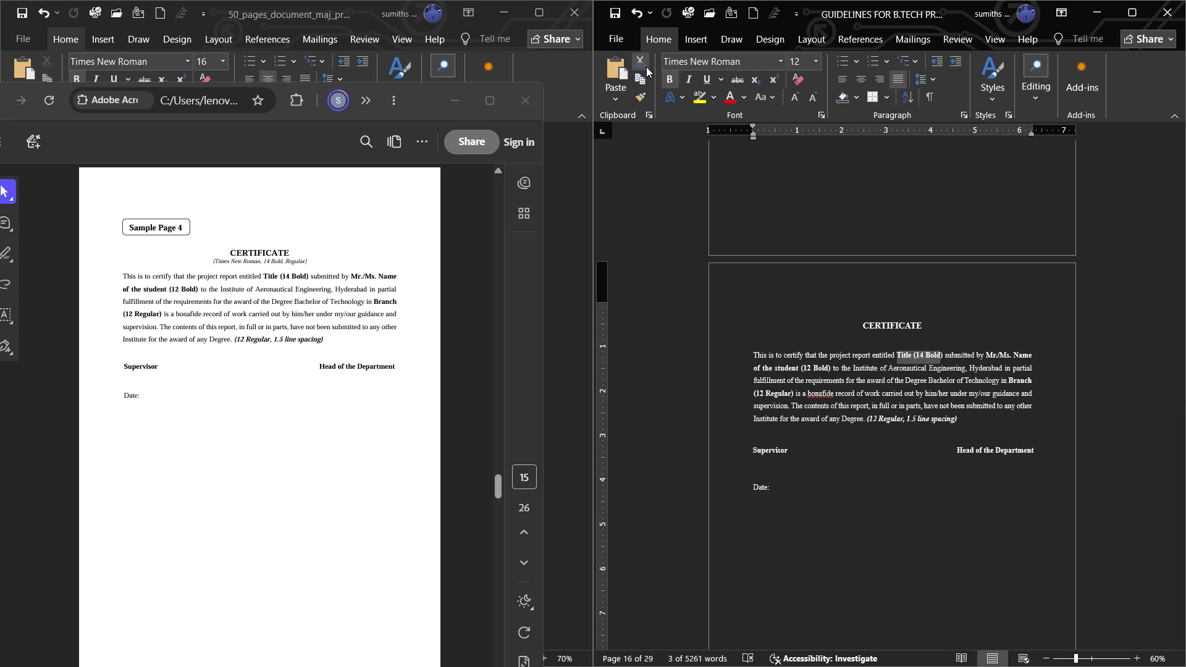
left_click(815, 64)
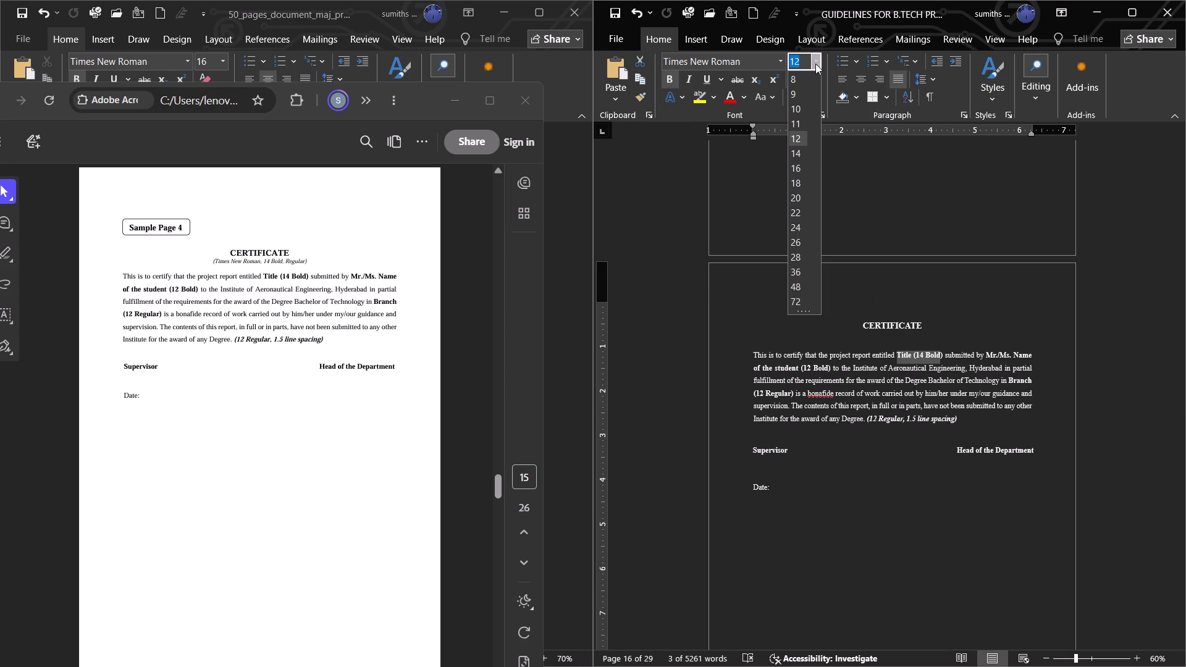
left_click(792, 153)
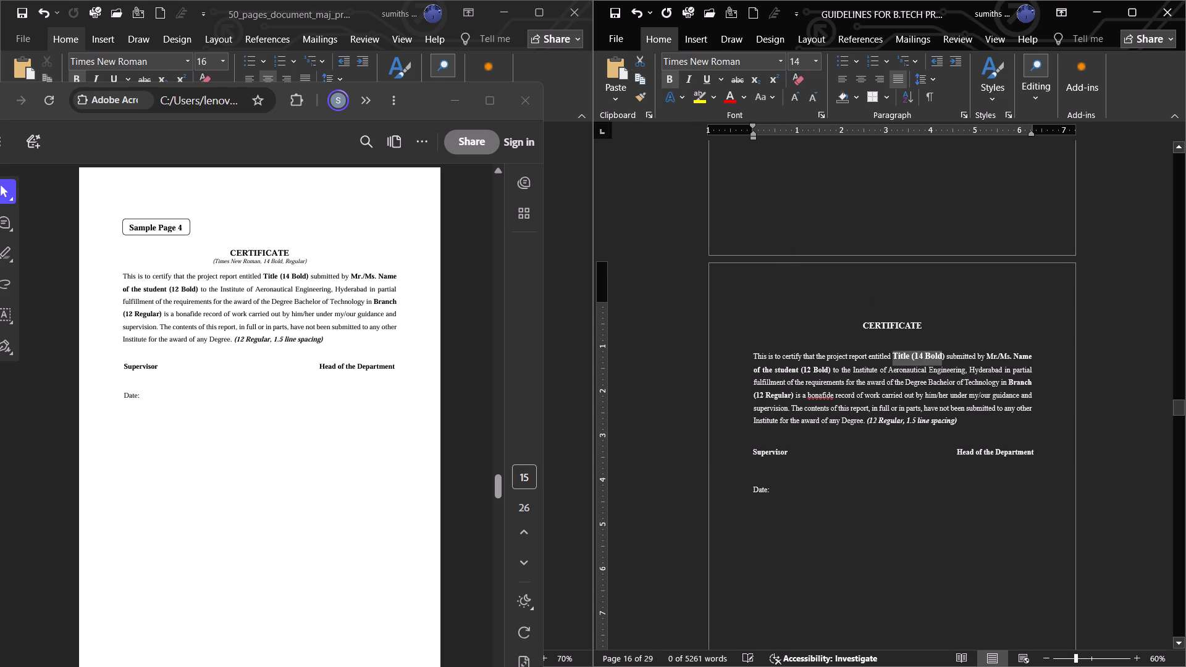
Replace the placeholder word "Title" in the Certificate paragraph with "ADAPTIVE".
left_click(932, 356)
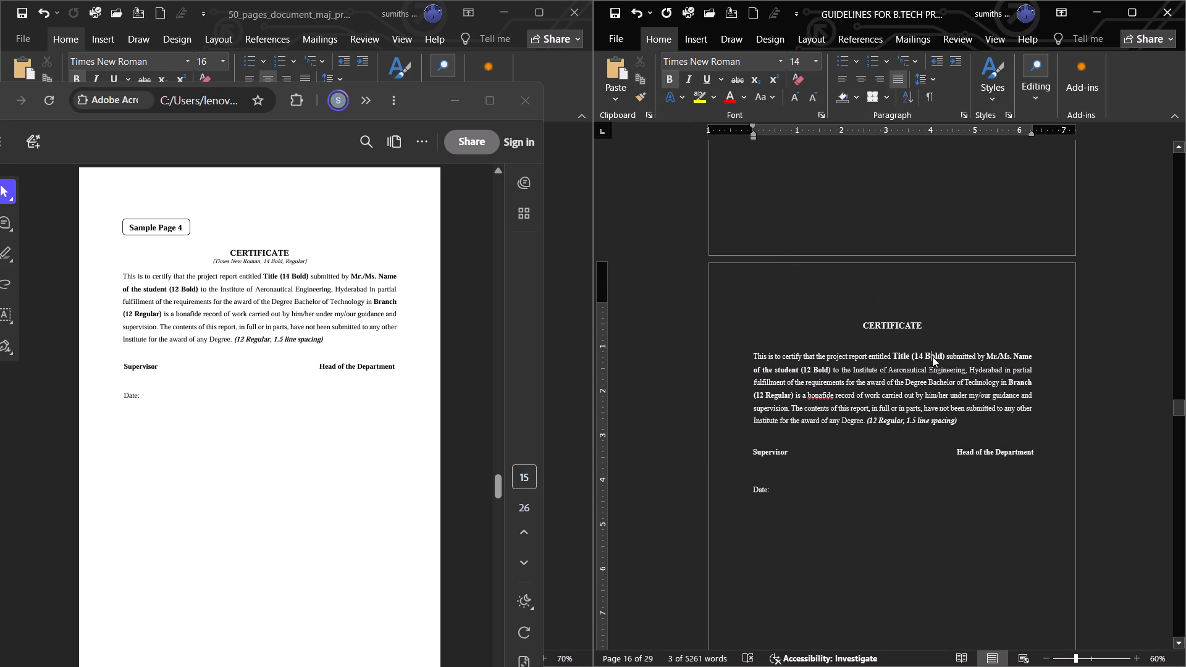
left_click(905, 358)
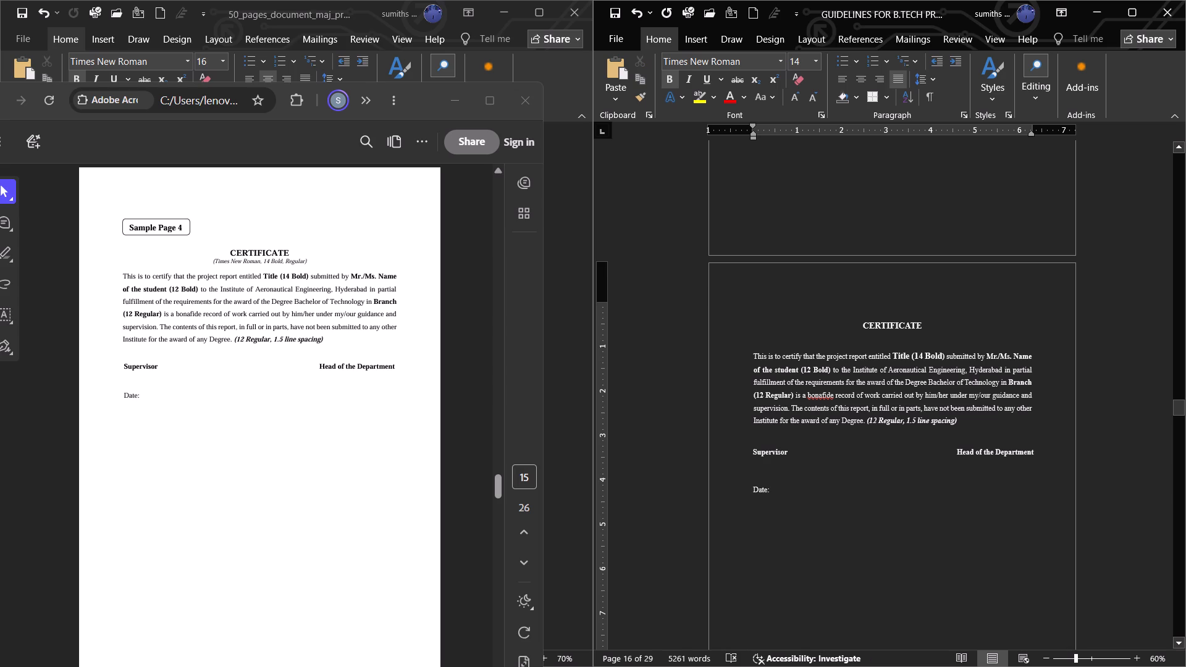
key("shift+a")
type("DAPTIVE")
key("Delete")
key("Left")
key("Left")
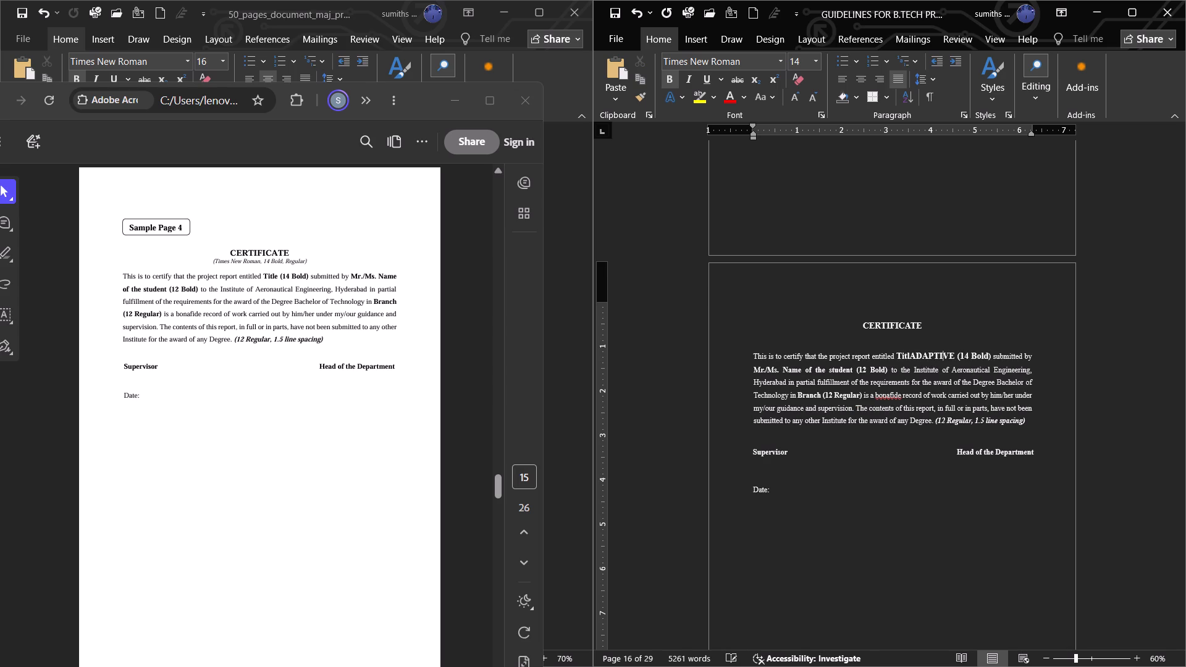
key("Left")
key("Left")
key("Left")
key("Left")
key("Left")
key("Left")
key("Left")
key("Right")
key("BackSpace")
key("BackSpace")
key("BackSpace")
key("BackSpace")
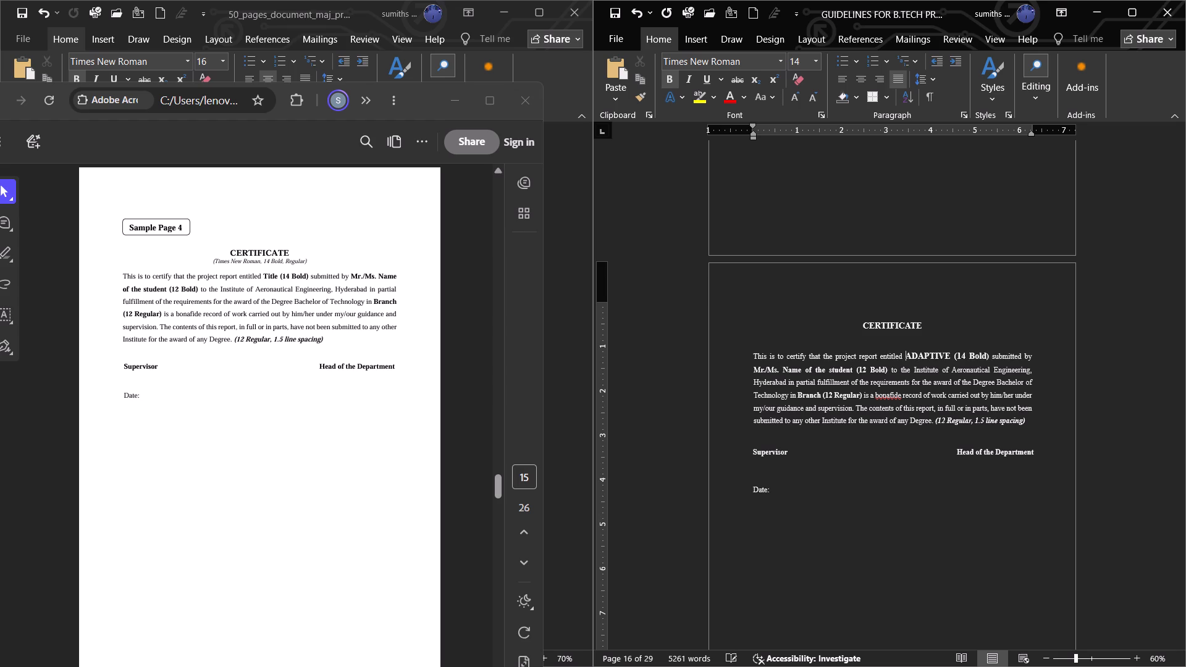
Rewrite the capitalised word before "(14 Bold)" in the Certificate as the project title "Adaptive Multi Agent RL Based Debugging Ecosystem".
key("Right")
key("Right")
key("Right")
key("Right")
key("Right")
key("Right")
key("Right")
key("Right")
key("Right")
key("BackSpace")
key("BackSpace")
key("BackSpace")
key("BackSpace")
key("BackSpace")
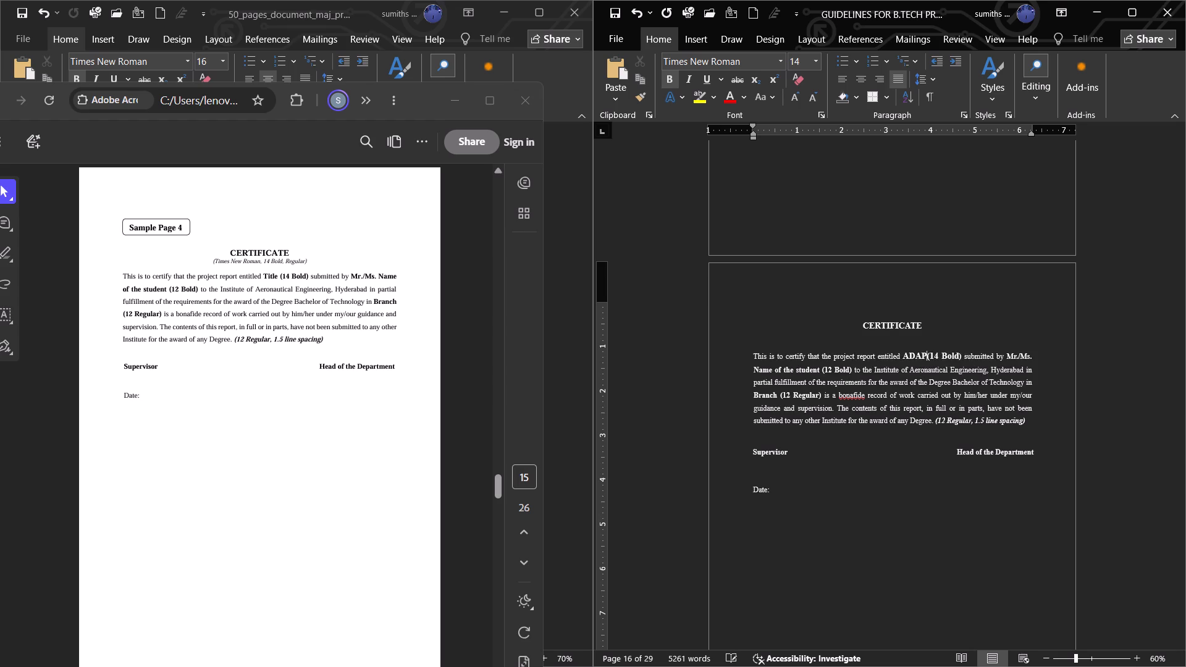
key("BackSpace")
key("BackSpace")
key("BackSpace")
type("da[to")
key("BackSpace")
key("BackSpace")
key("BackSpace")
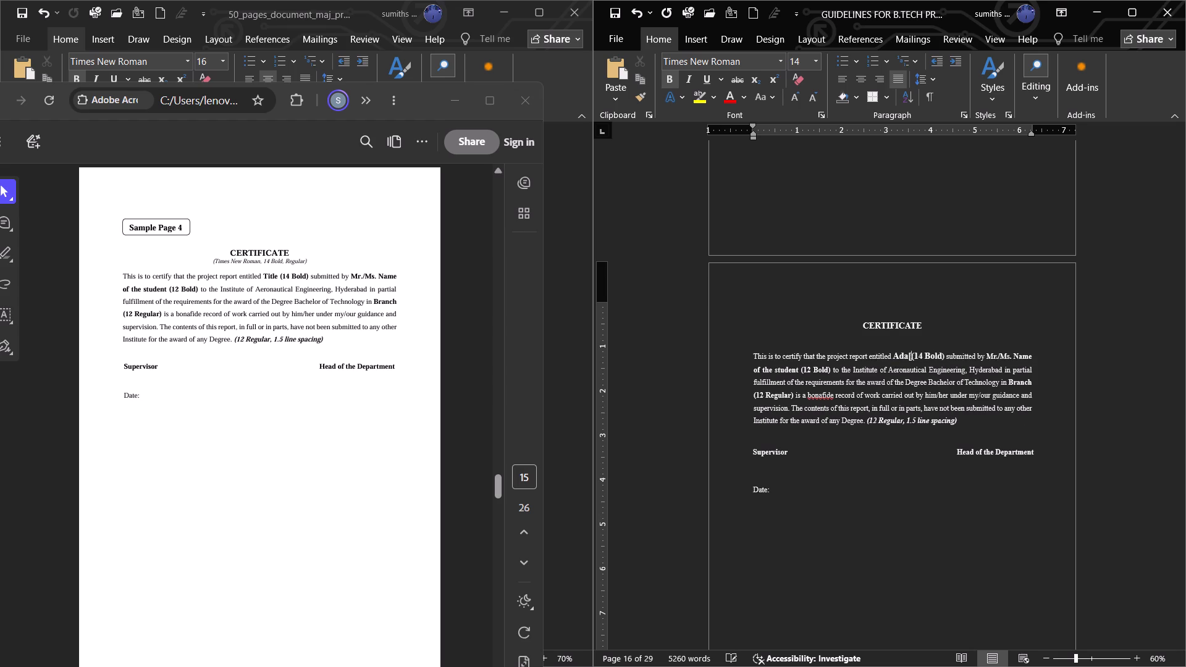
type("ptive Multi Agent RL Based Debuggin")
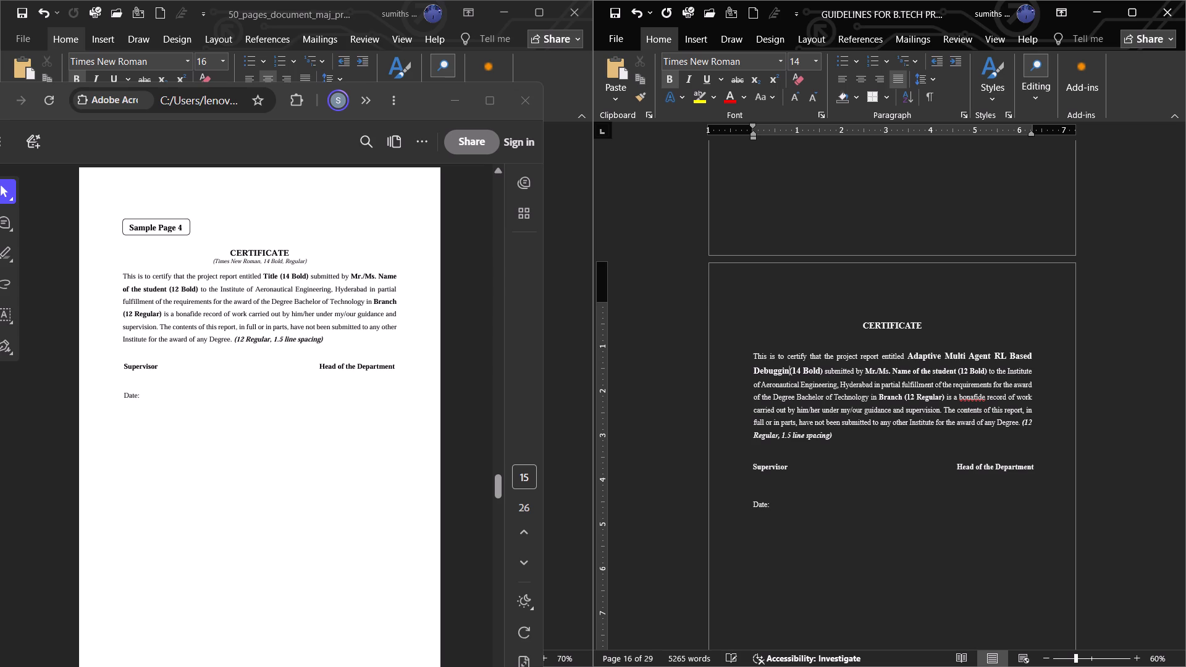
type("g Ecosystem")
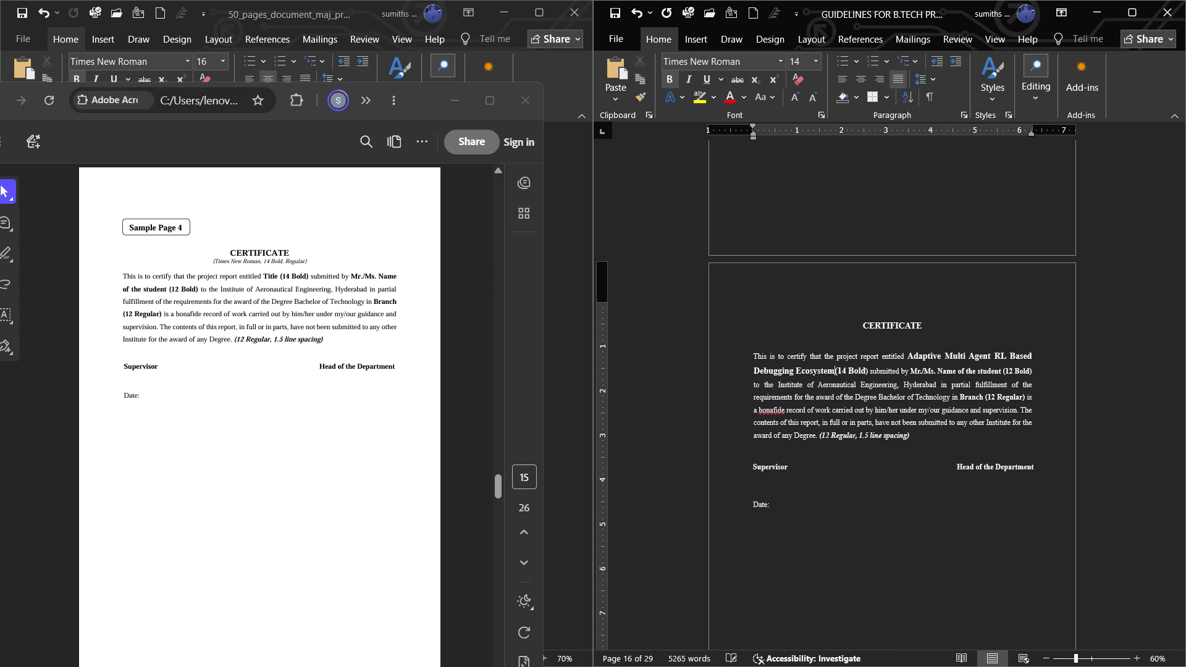
Delete the "(14 Bold)" formatting note following the project title in the Certificate paragraph.
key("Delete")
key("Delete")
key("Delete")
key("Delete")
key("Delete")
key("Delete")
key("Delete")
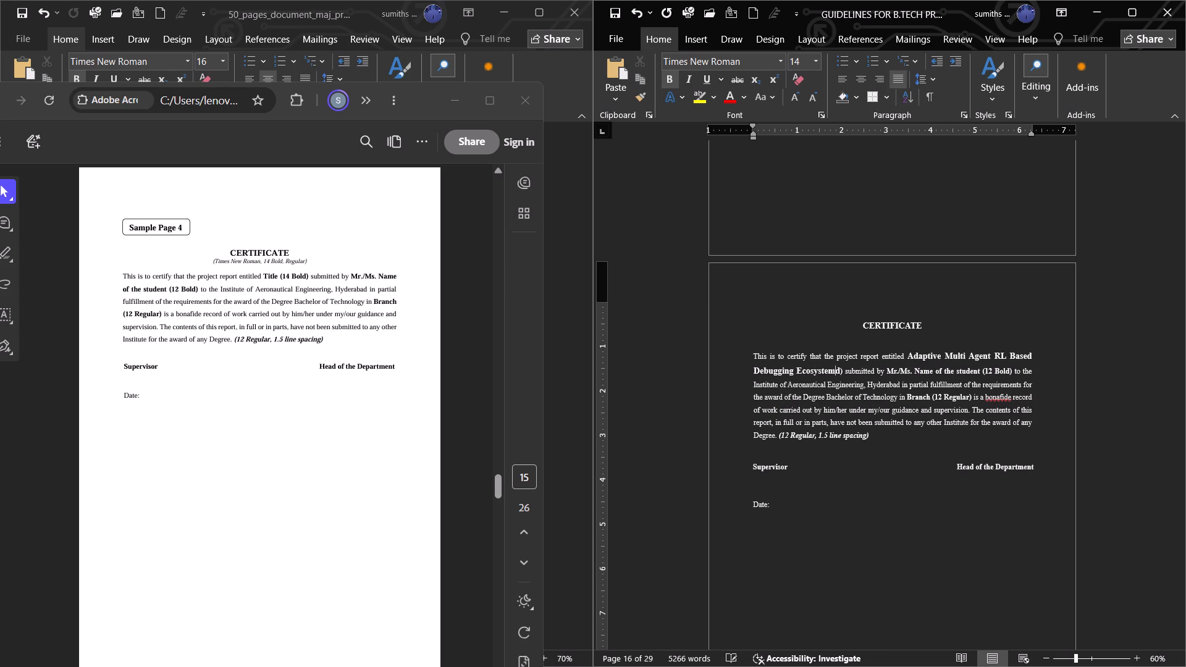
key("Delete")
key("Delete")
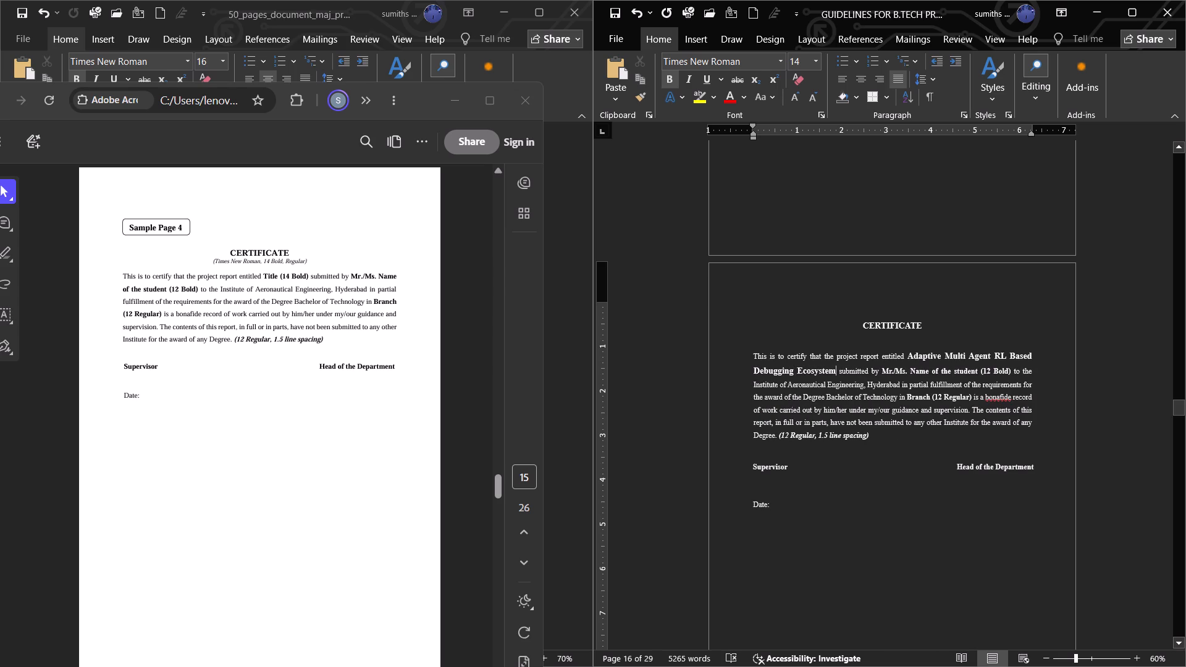
Select the "Ms." part of the "Mr./Ms." placeholder before the student's name in the Certificate paragraph.
left_click(889, 371)
left_click(901, 370)
left_click_drag(896, 372, 912, 371)
left_click(912, 371)
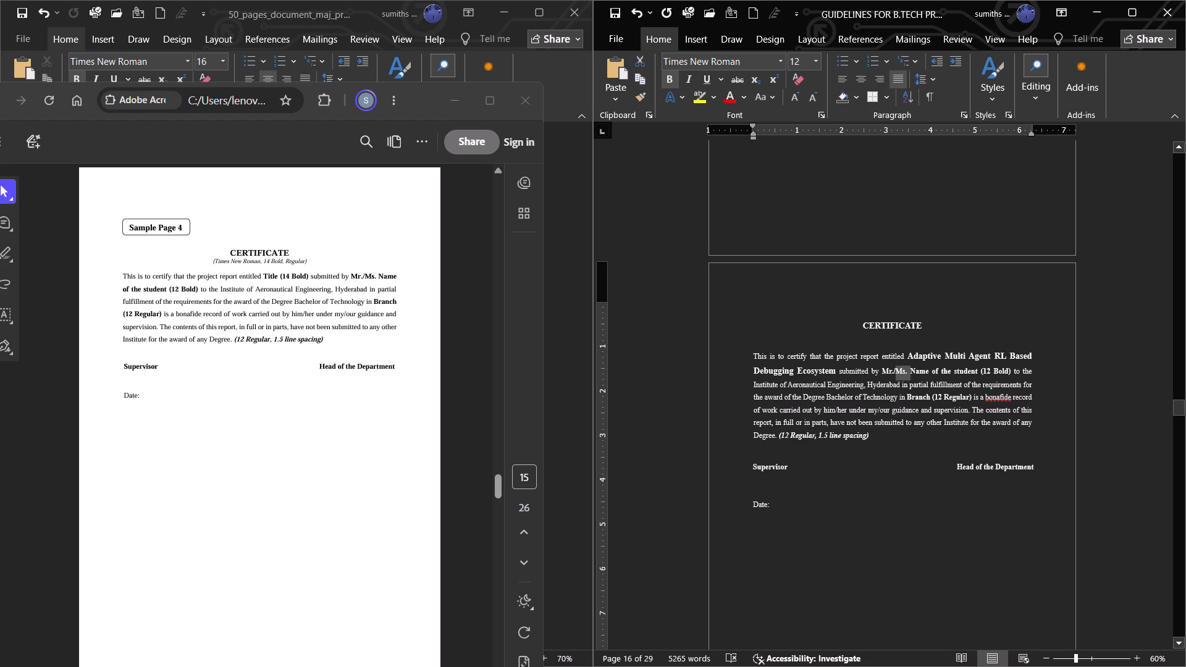
Replace the "Name of the student" placeholder in the Certificate paragraph with the student's name.
left_click_drag(912, 371, 974, 371)
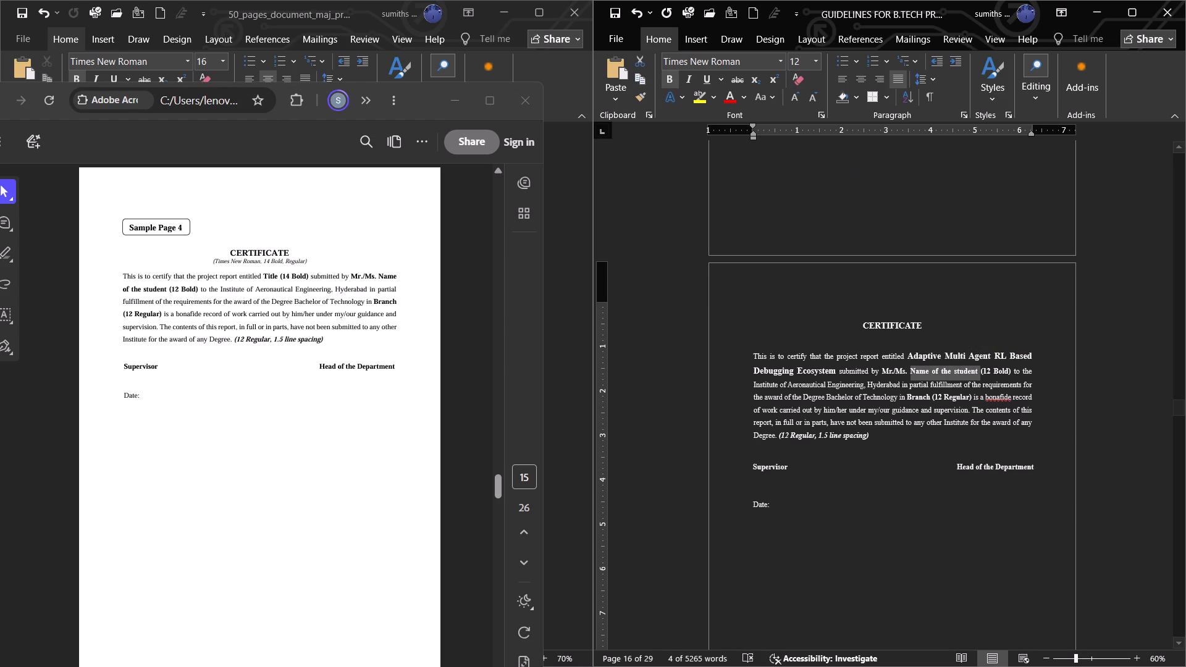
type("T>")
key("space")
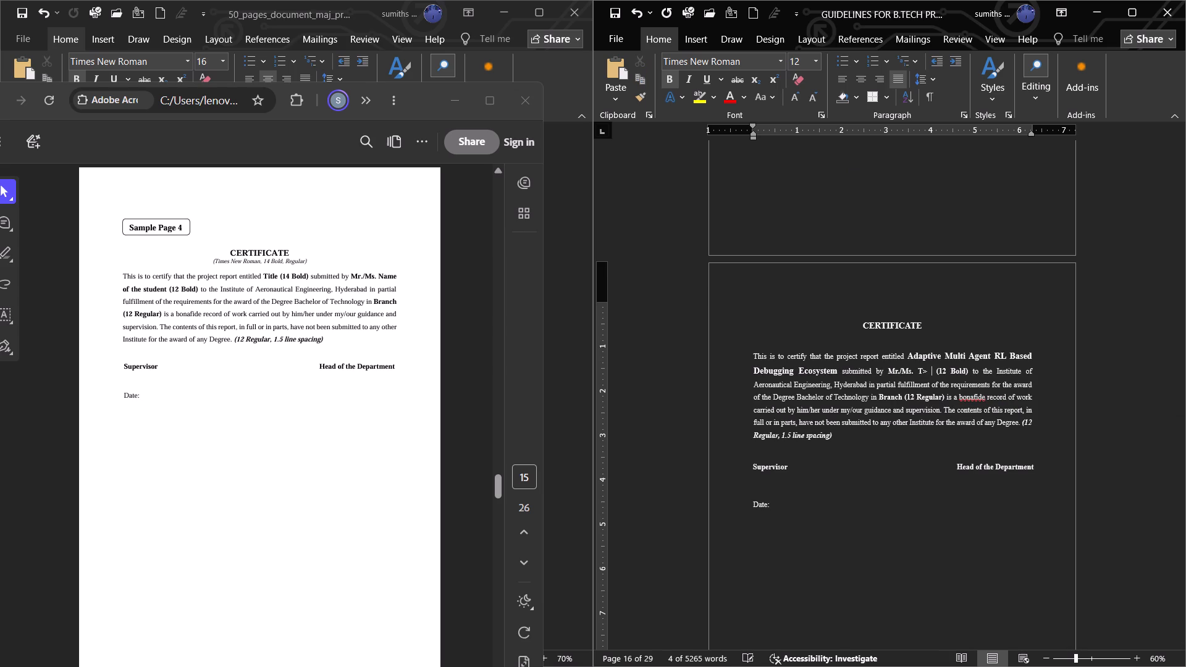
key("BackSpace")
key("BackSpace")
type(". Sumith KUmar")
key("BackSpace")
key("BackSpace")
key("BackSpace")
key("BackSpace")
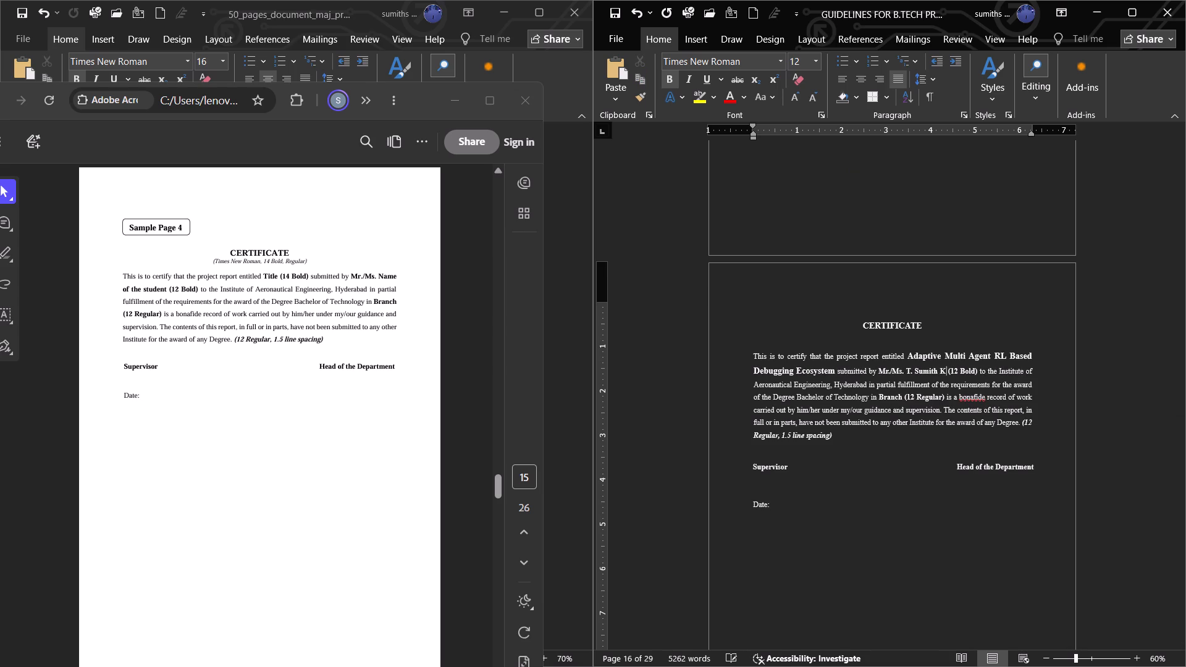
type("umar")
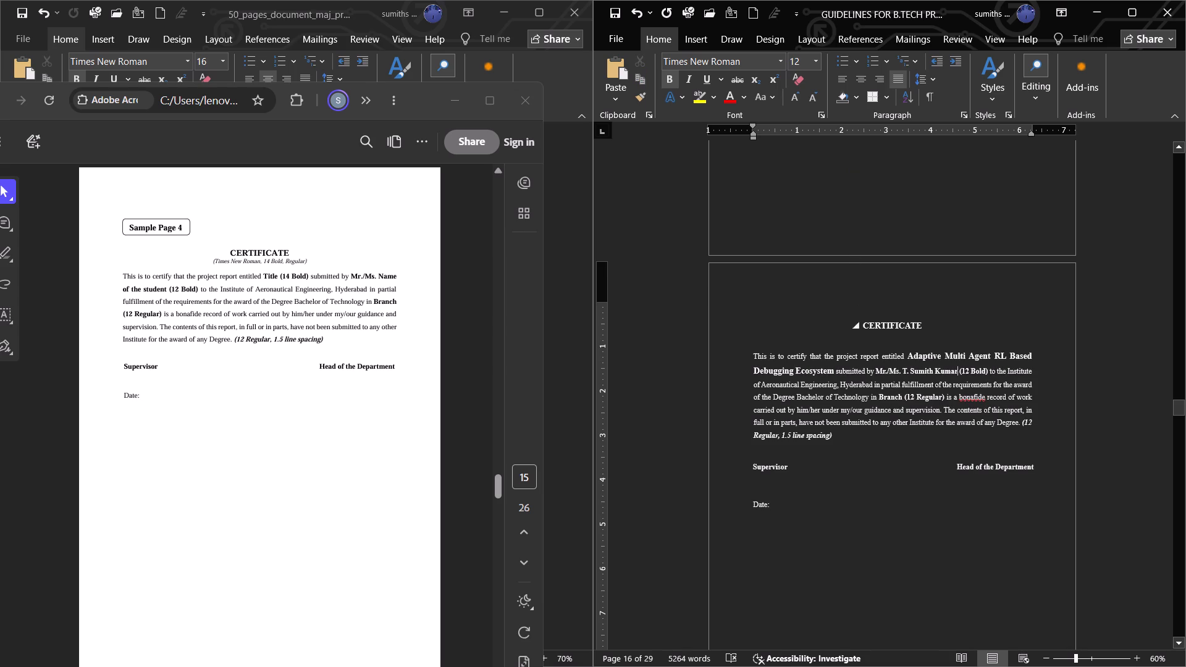
Delete the "(12 Bold)" formatting note after the student's name in the Certificate paragraph, keeping a space before "to the Institute".
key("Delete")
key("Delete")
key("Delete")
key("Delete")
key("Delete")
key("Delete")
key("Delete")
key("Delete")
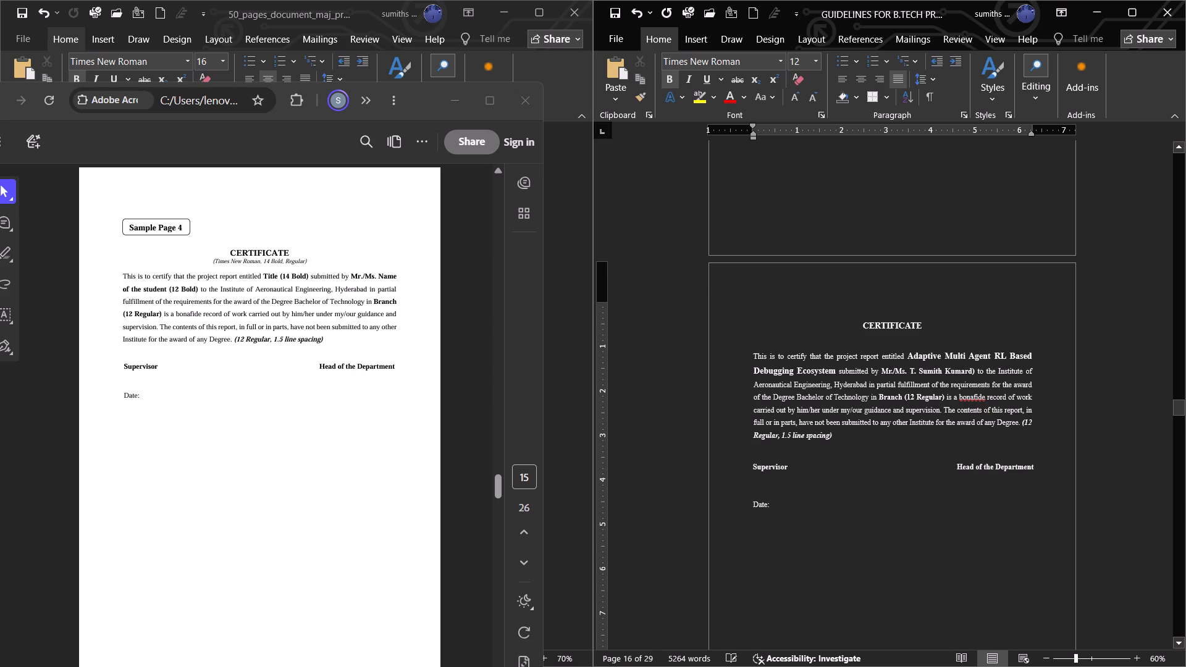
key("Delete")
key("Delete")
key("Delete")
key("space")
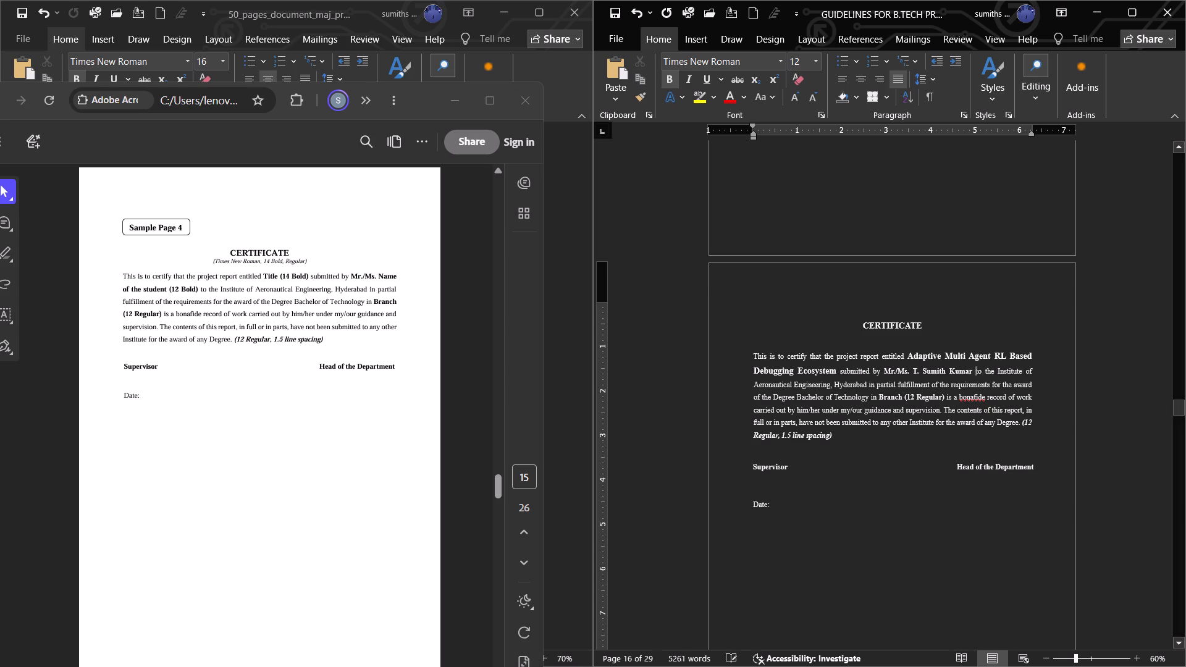
Save the guidelines document with the edited Certificate page.
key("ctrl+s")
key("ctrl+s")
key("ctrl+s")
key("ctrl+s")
left_click(908, 374)
Minimise the sample PDF, the report document, the guidelines document and the Antigravity IDE to reach the desktop.
left_click(456, 98)
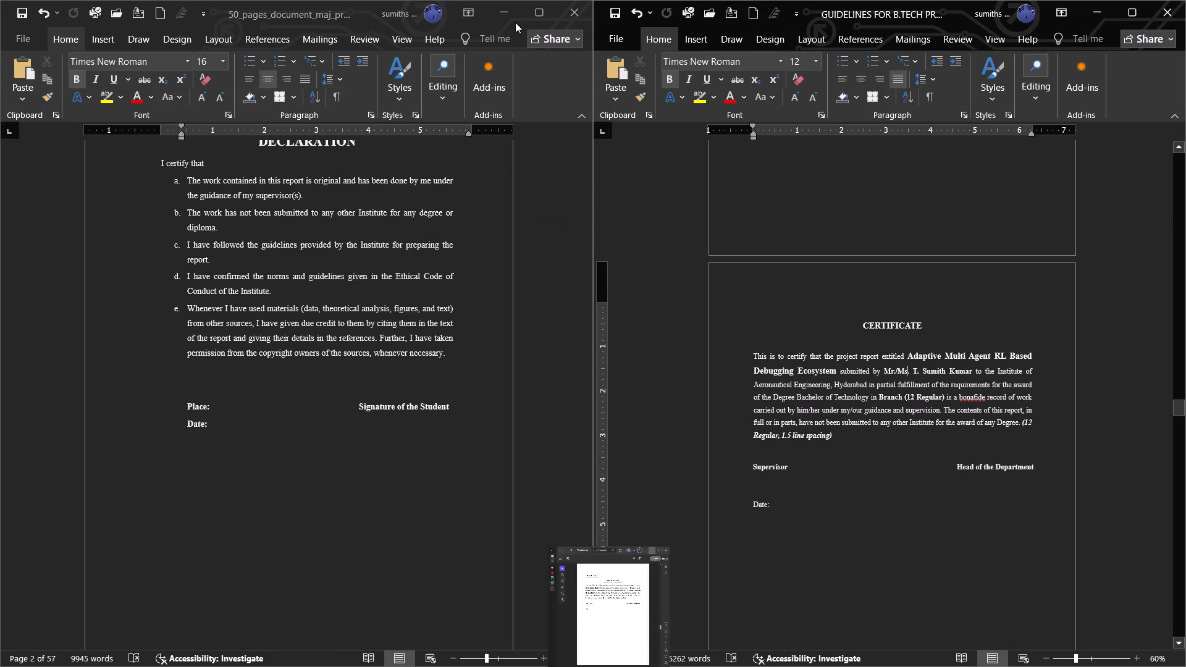
left_click(502, 11)
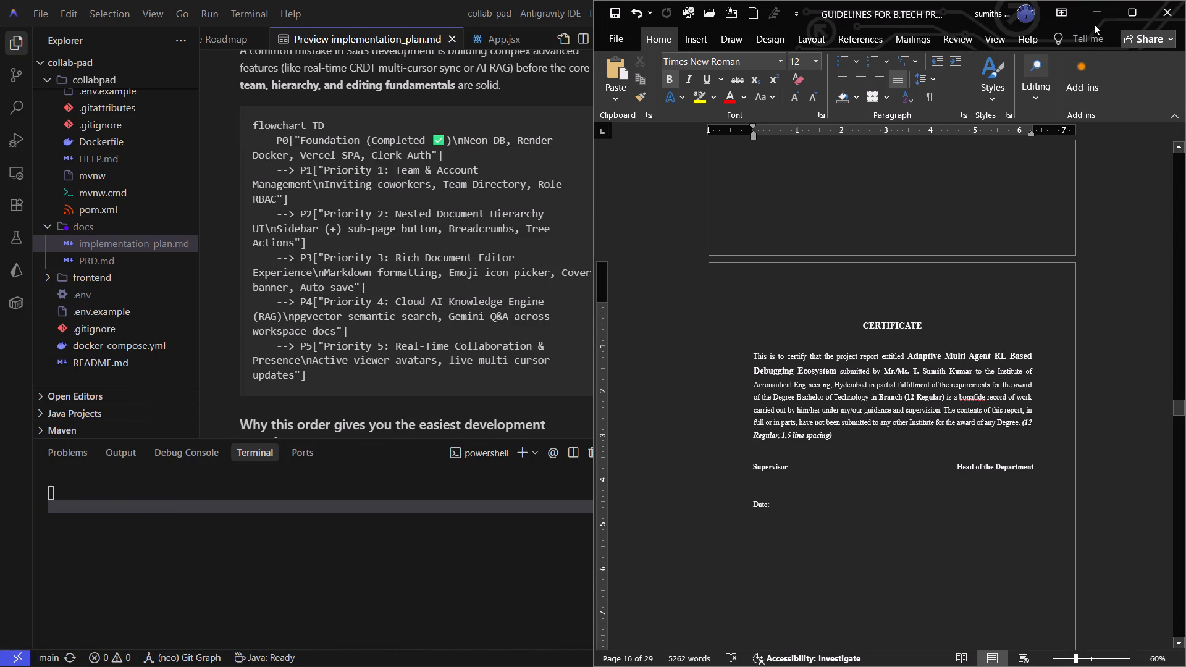
left_click(1098, 23)
left_click(1088, 20)
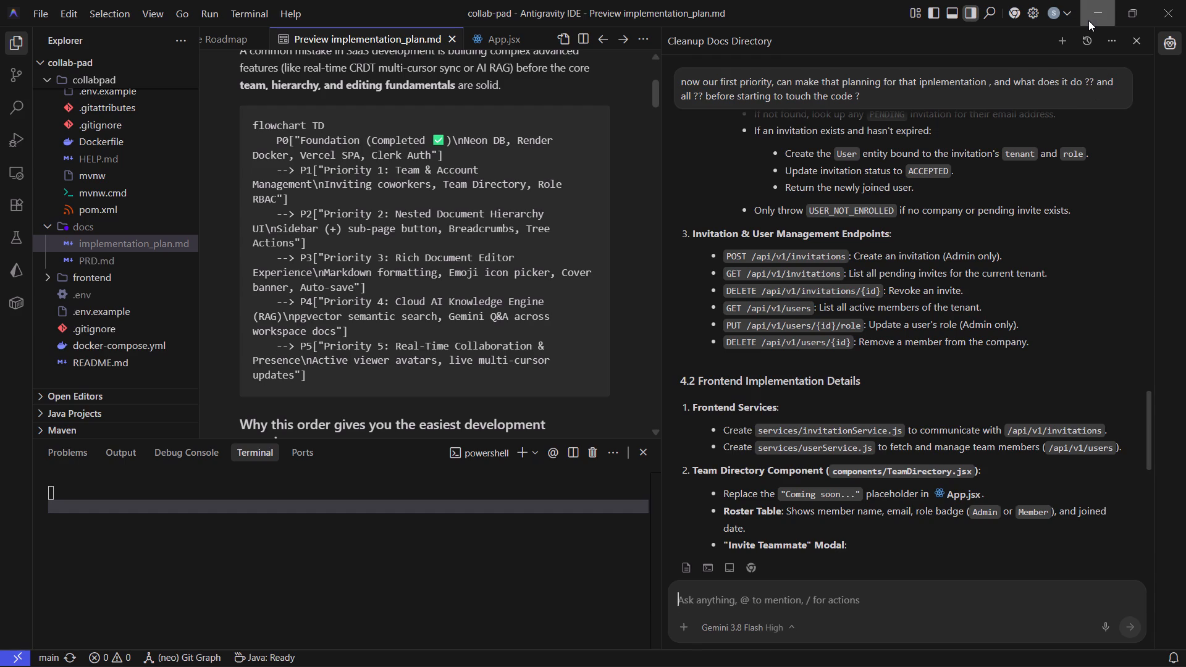
left_click(1107, 18)
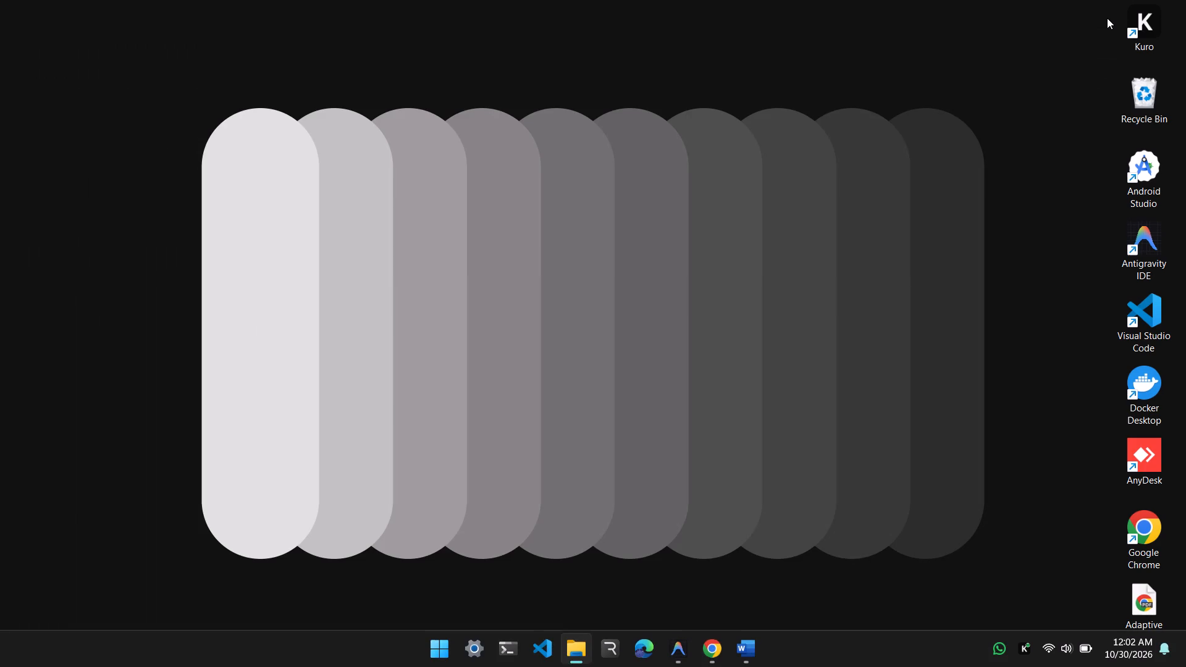
Open the Kuro background app.
left_click(1017, 644)
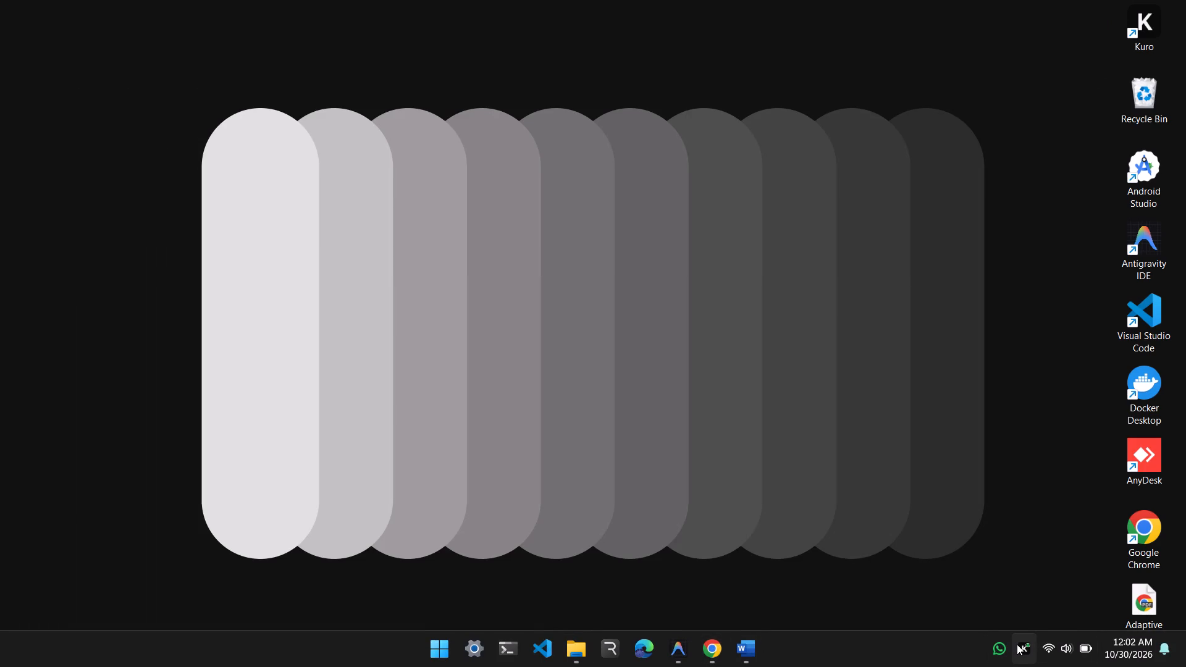